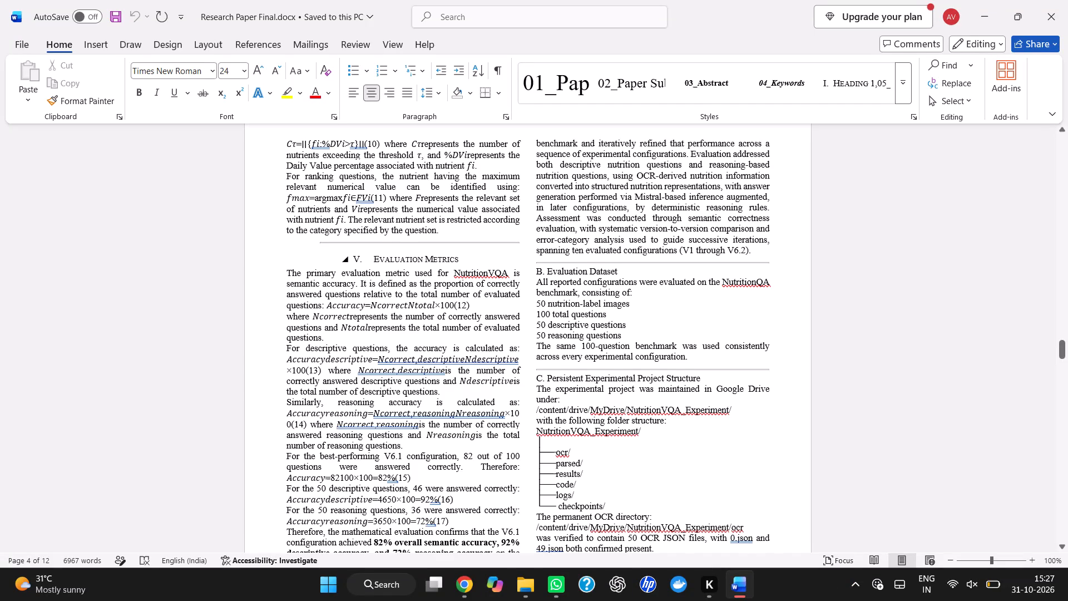
Skim the paper from the Evaluation Metrics section through the V6 and V6.1 experiment tables and back.
scroll(464, 256, "down", 8)
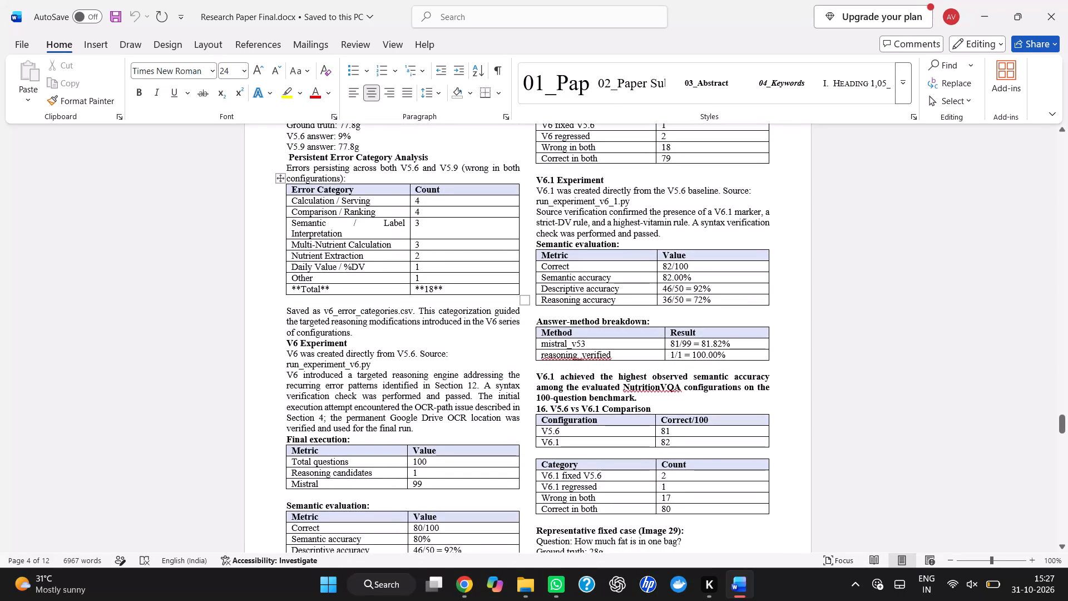
scroll(464, 256, "down", 2)
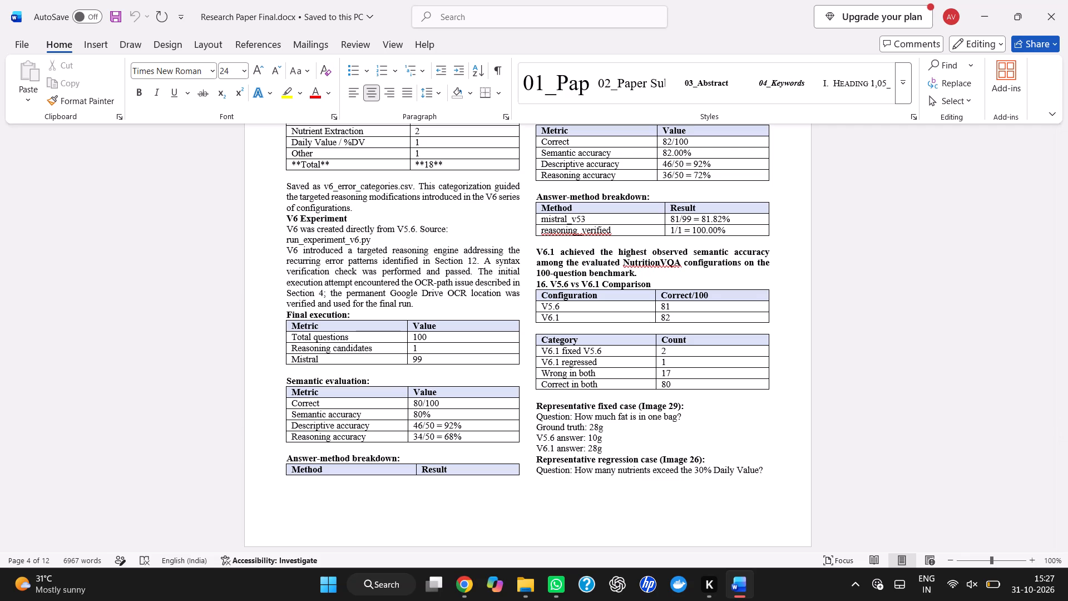
scroll(464, 256, "up", 9)
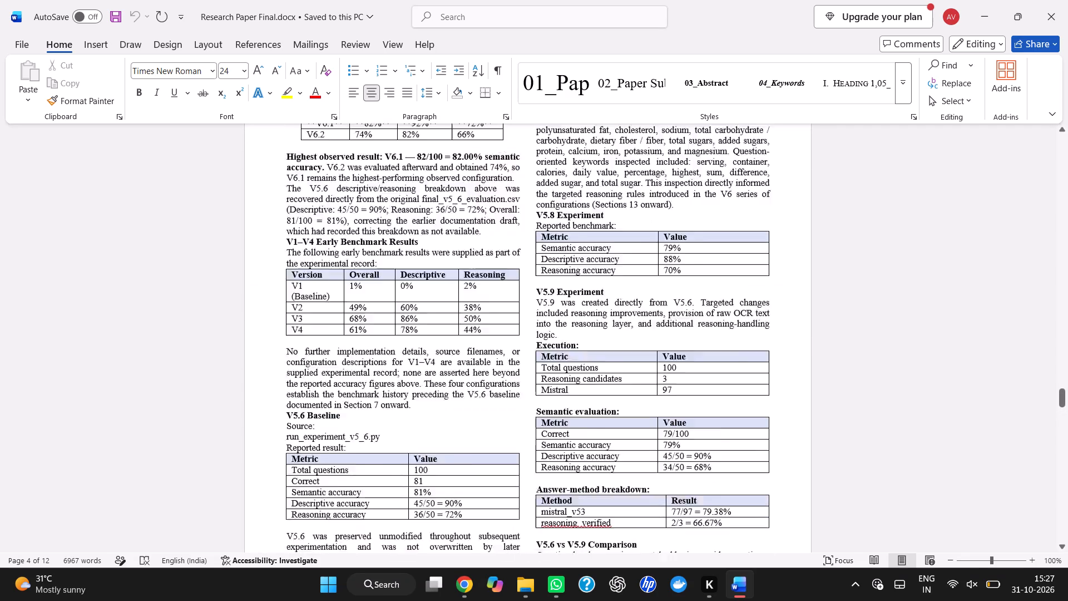
scroll(464, 256, "up", 6)
scroll(464, 256, "down", 1)
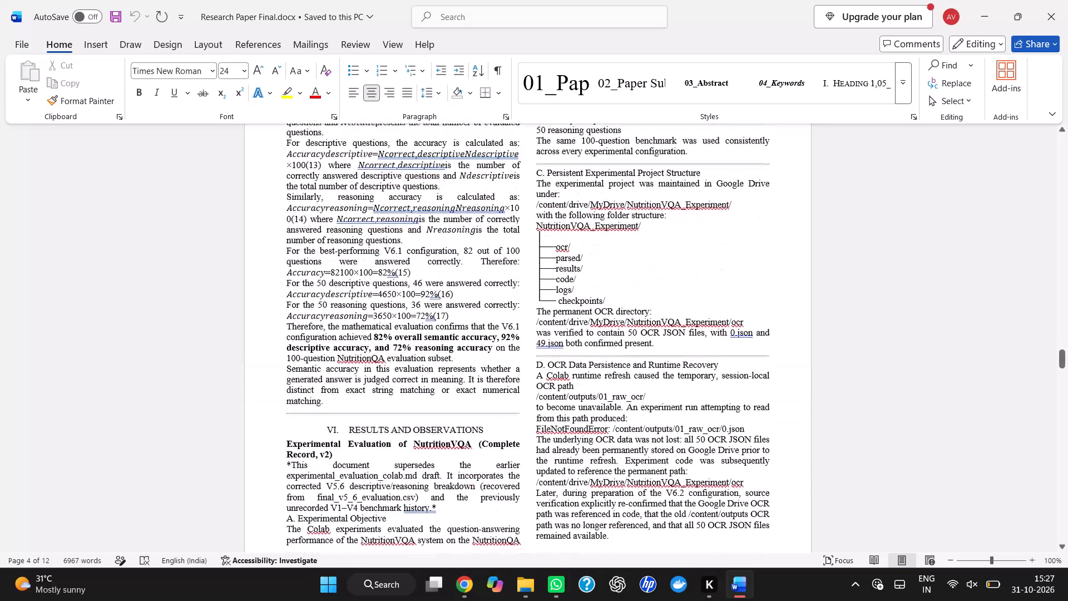
scroll(464, 256, "down", 1)
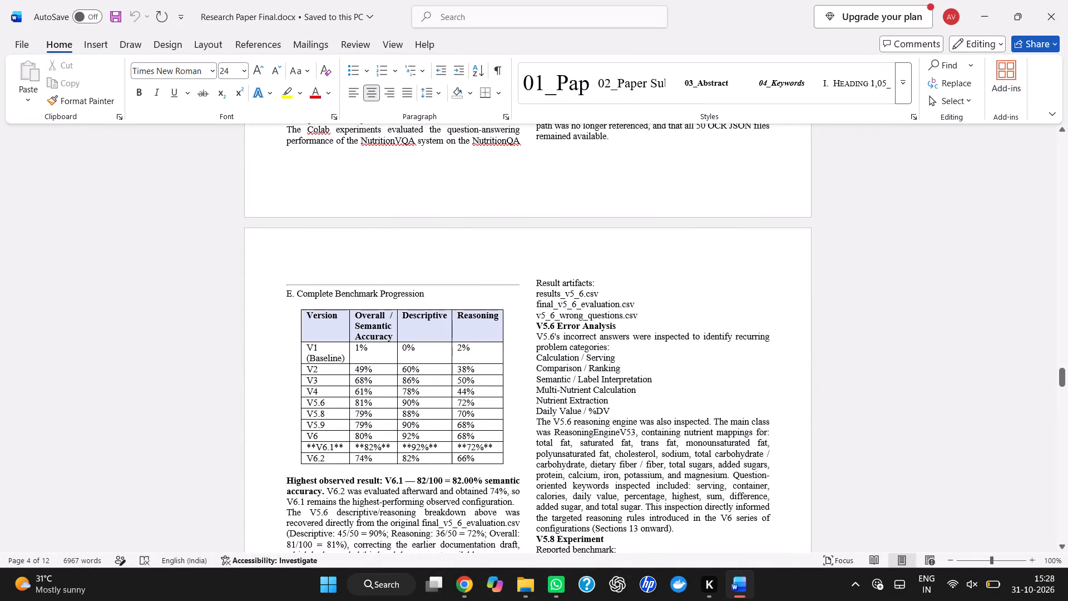
scroll(434, 426, "up", 4)
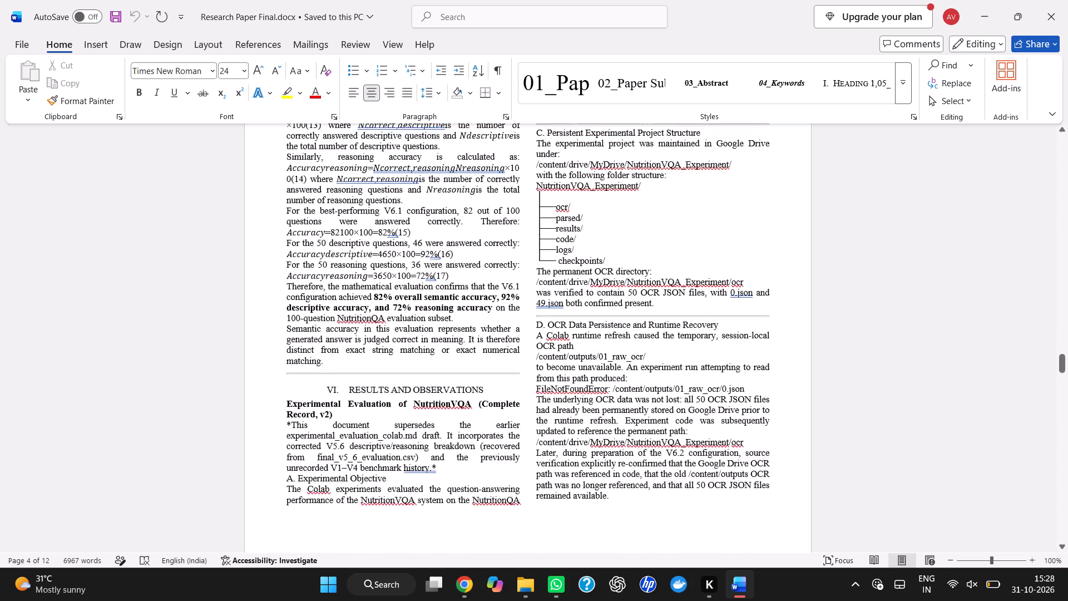
scroll(434, 426, "up", 4)
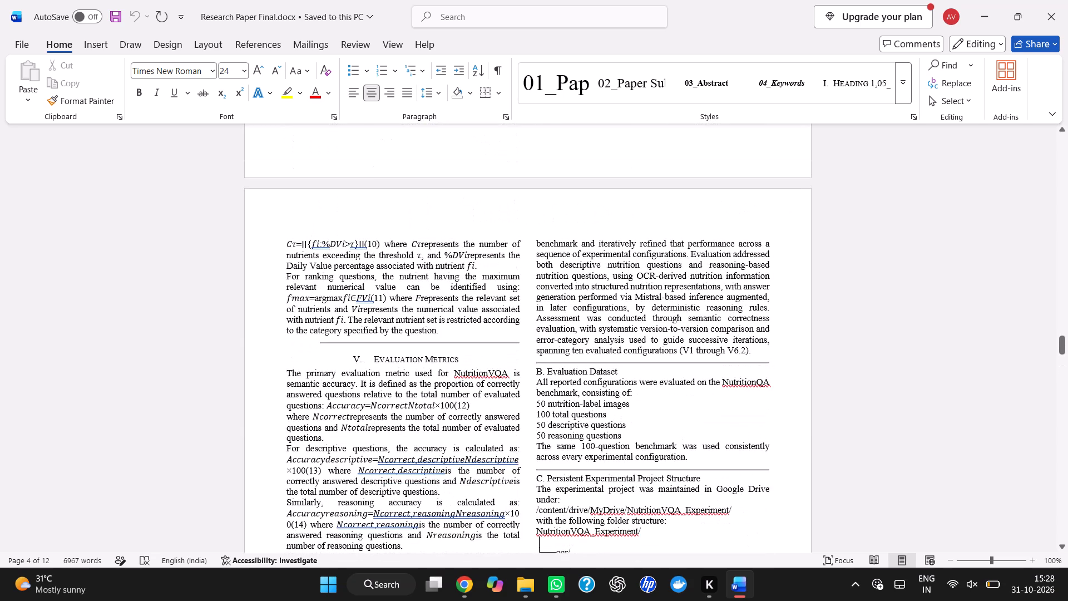
Read the Evaluation Metrics section and Results and Observations subsections A to D, through to the Complete Benchmark Progression table.
scroll(404, 364, "down", 1)
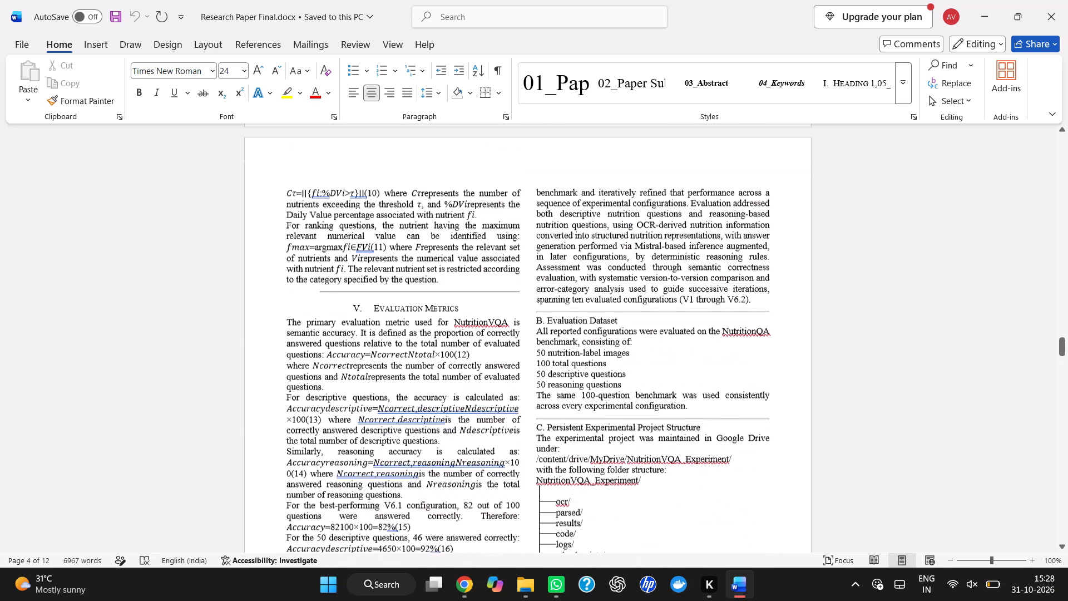
scroll(404, 364, "down", 2)
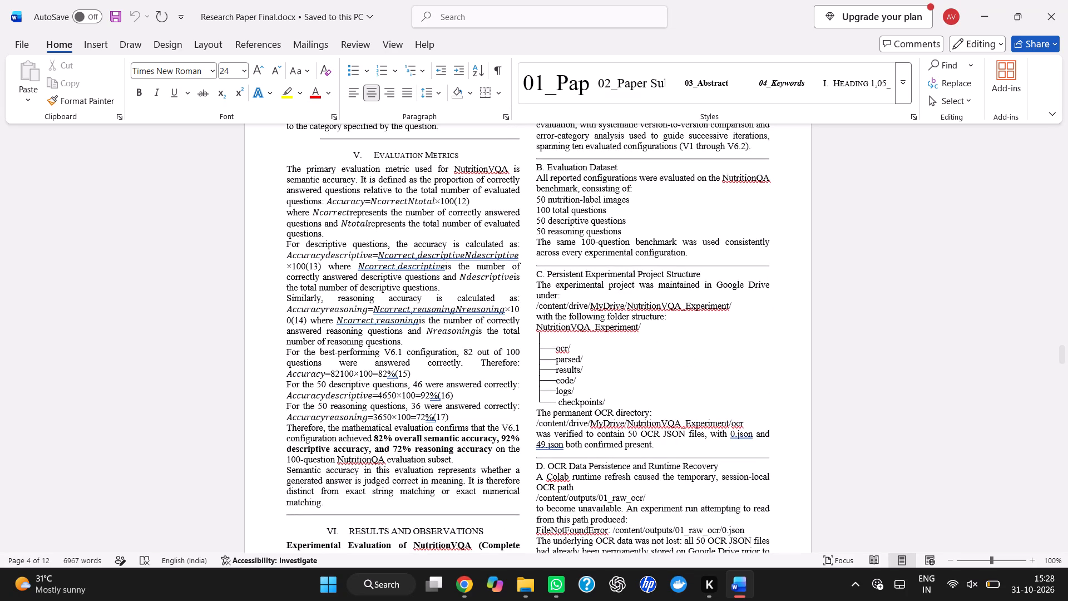
scroll(404, 364, "down", 2)
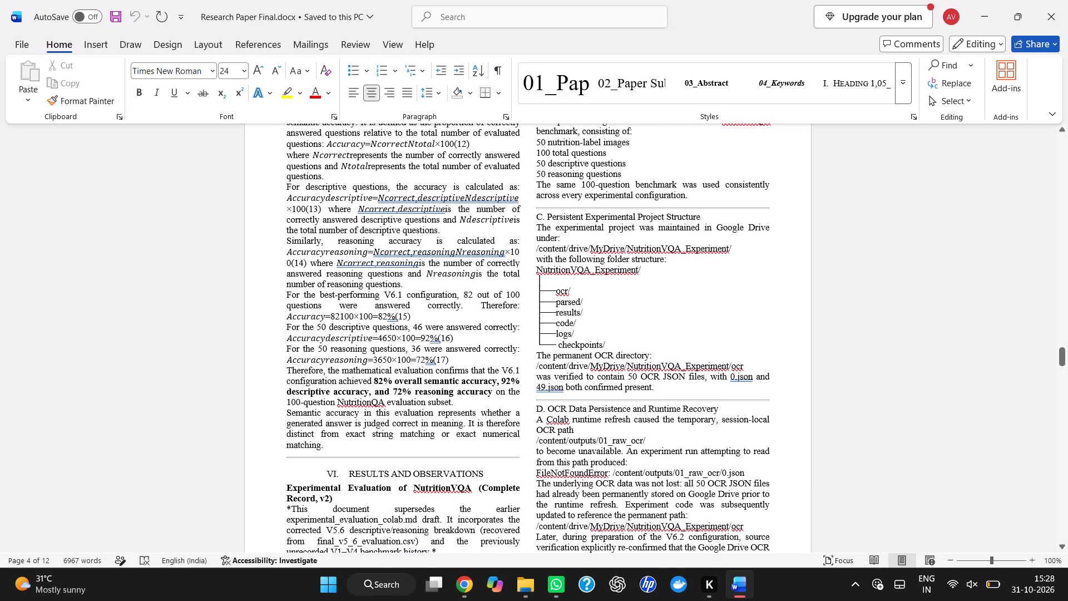
scroll(322, 454, "up", 1)
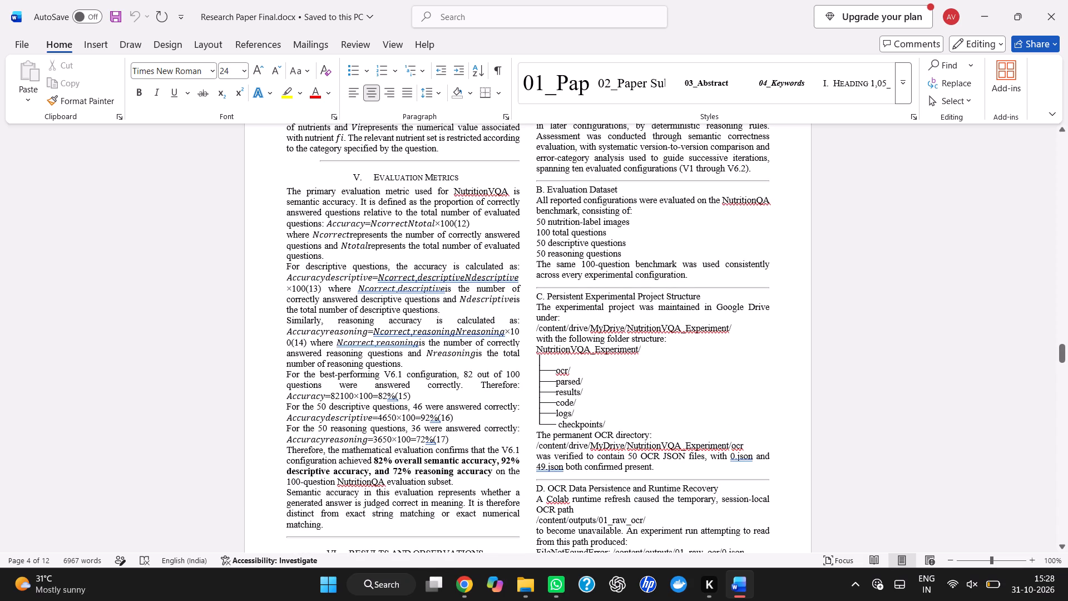
scroll(608, 482, "down", 3)
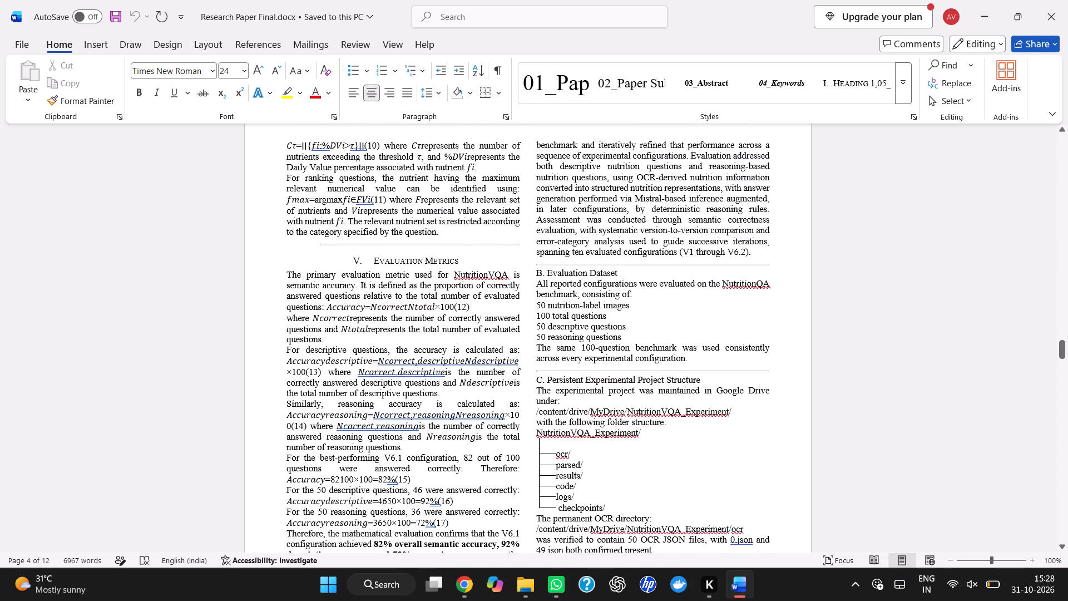
scroll(608, 482, "down", 2)
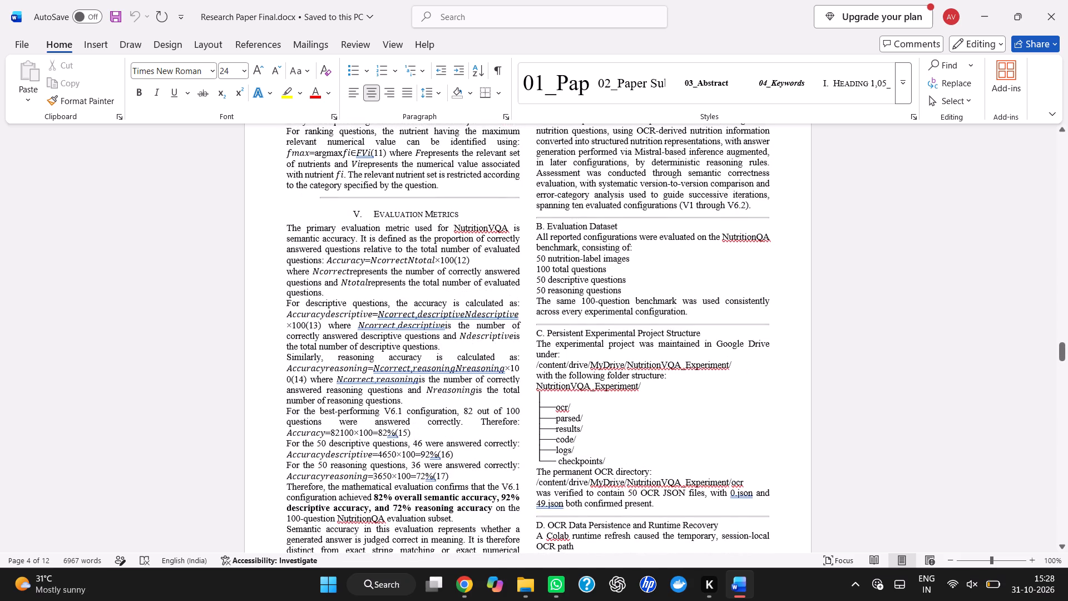
scroll(608, 482, "down", 4)
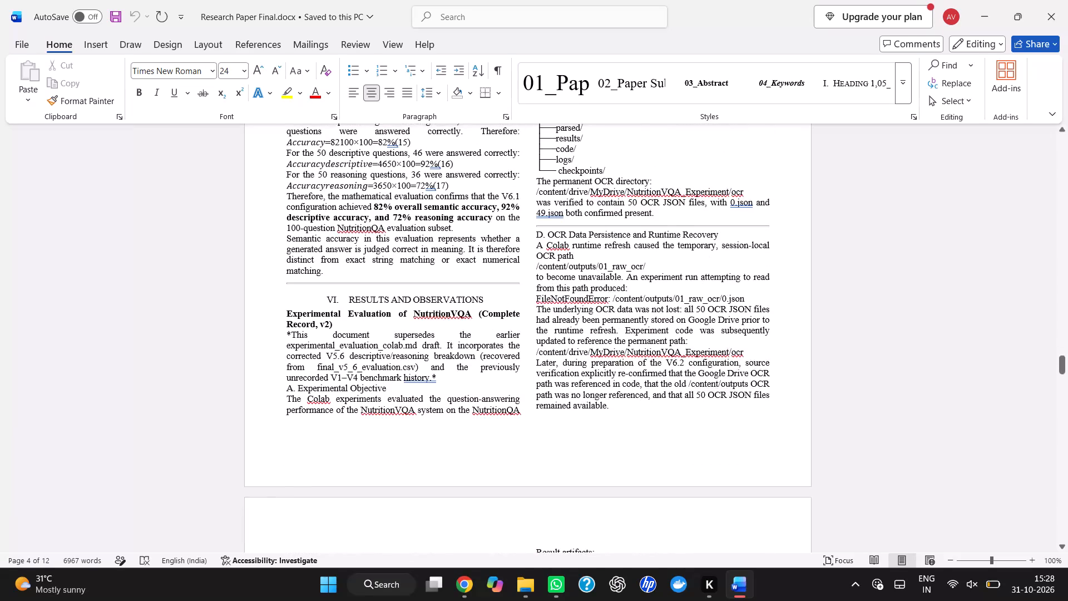
scroll(608, 482, "down", 5)
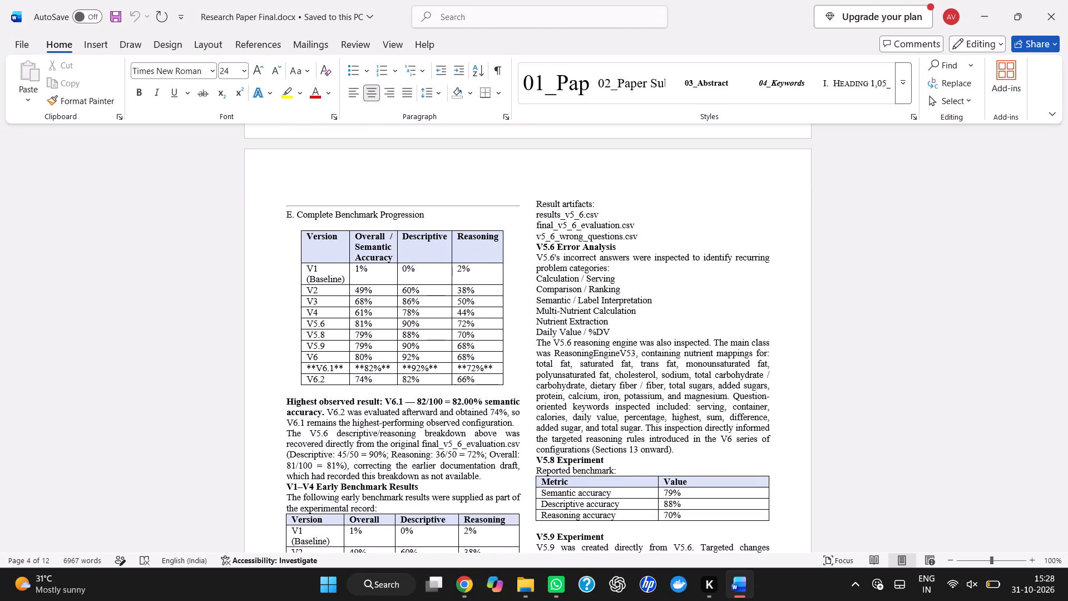
Re-examine Sections V and VI, briefly selecting the four lines that list the benchmark's contents under Evaluation Dataset.
scroll(608, 482, "up", 4)
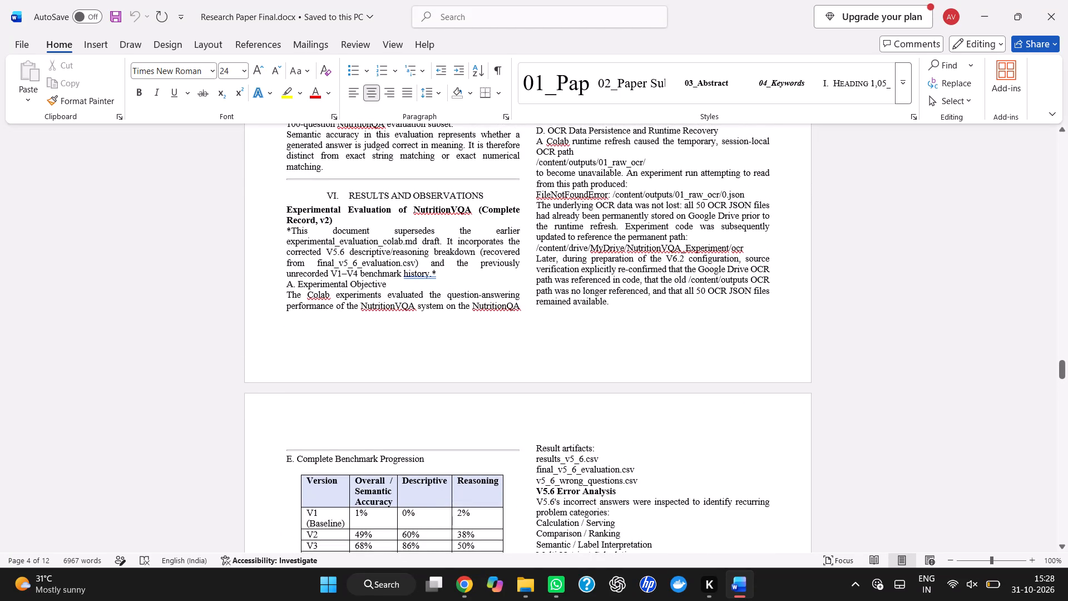
scroll(383, 288, "up", 2)
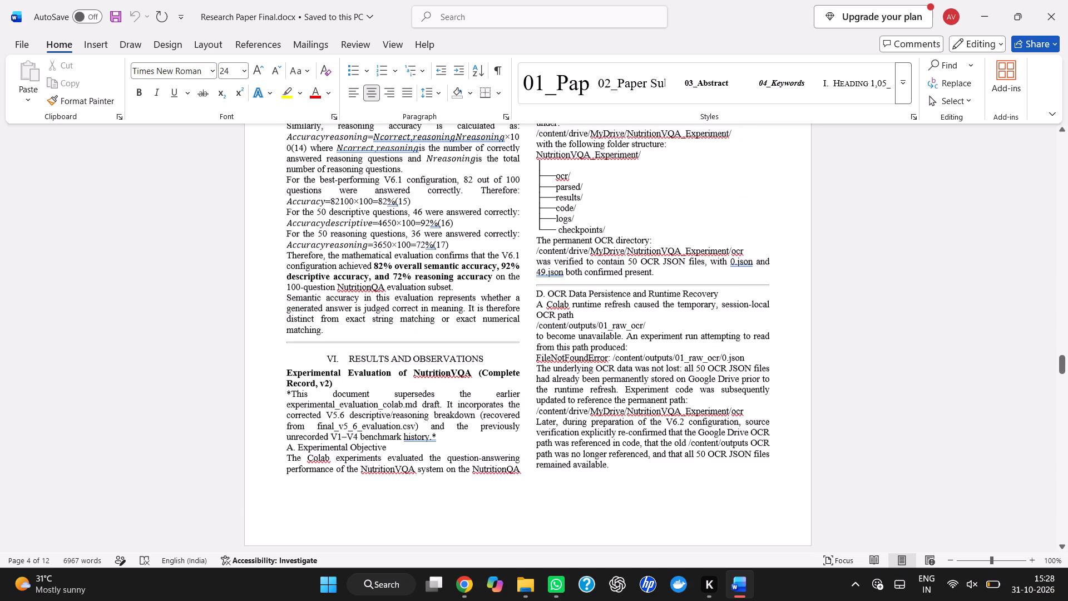
scroll(383, 288, "up", 4)
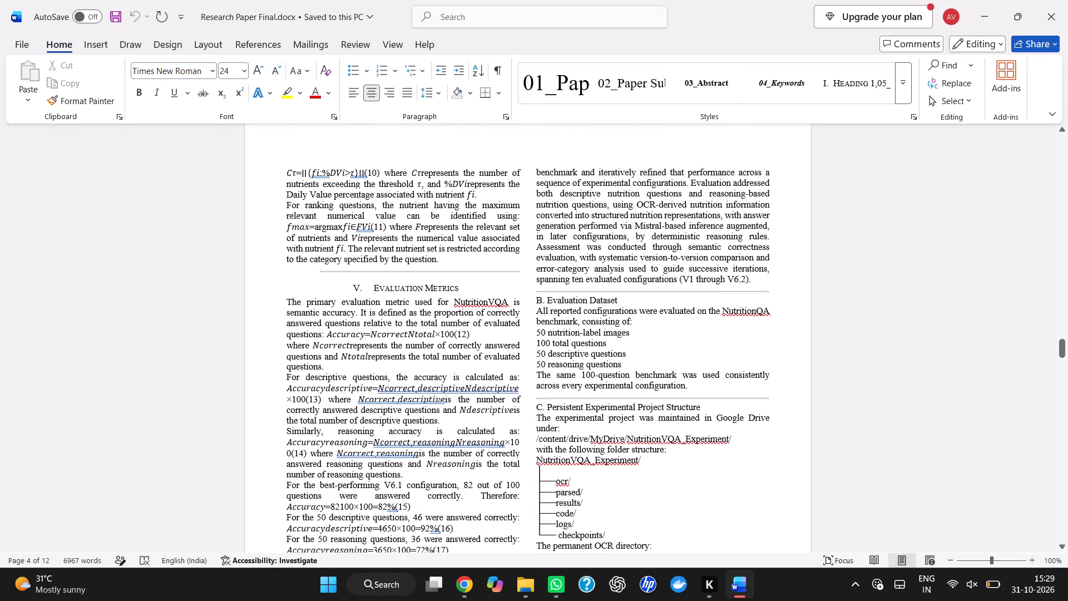
scroll(615, 338, "down", 1)
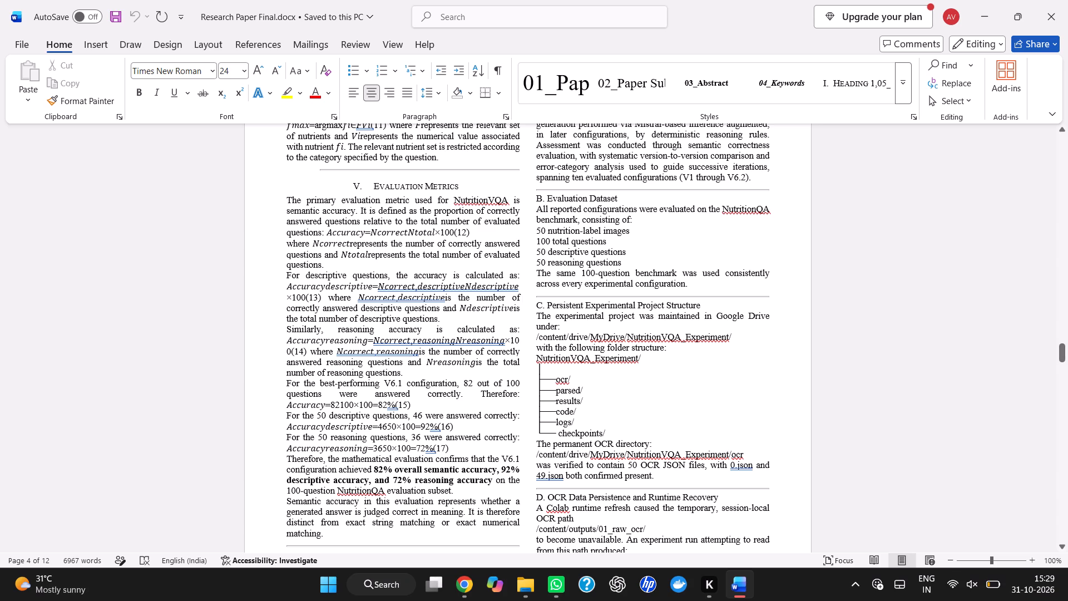
scroll(581, 223, "down", 1)
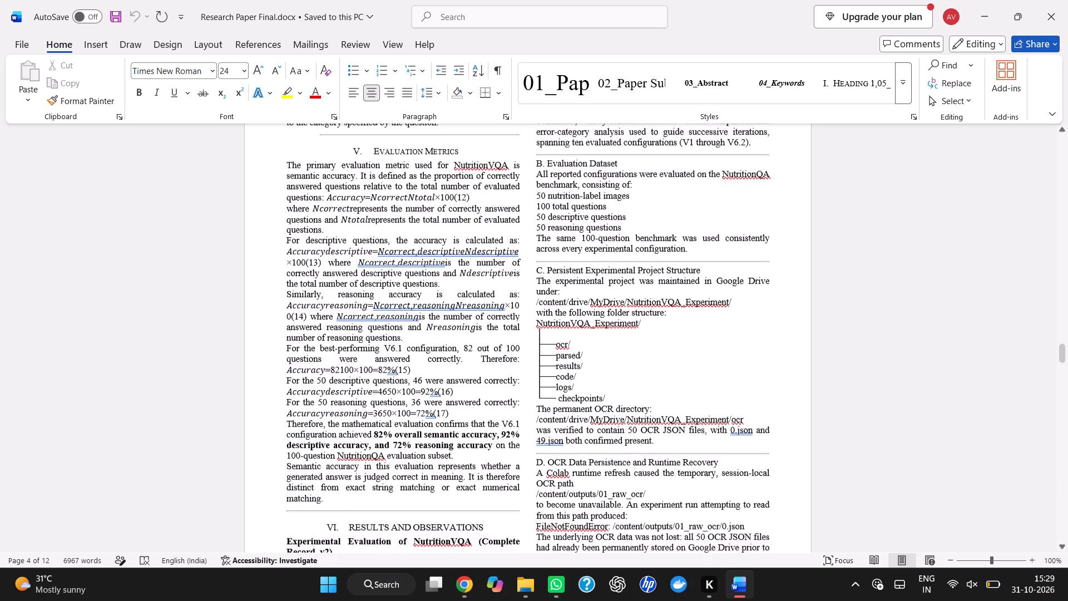
scroll(581, 223, "down", 1)
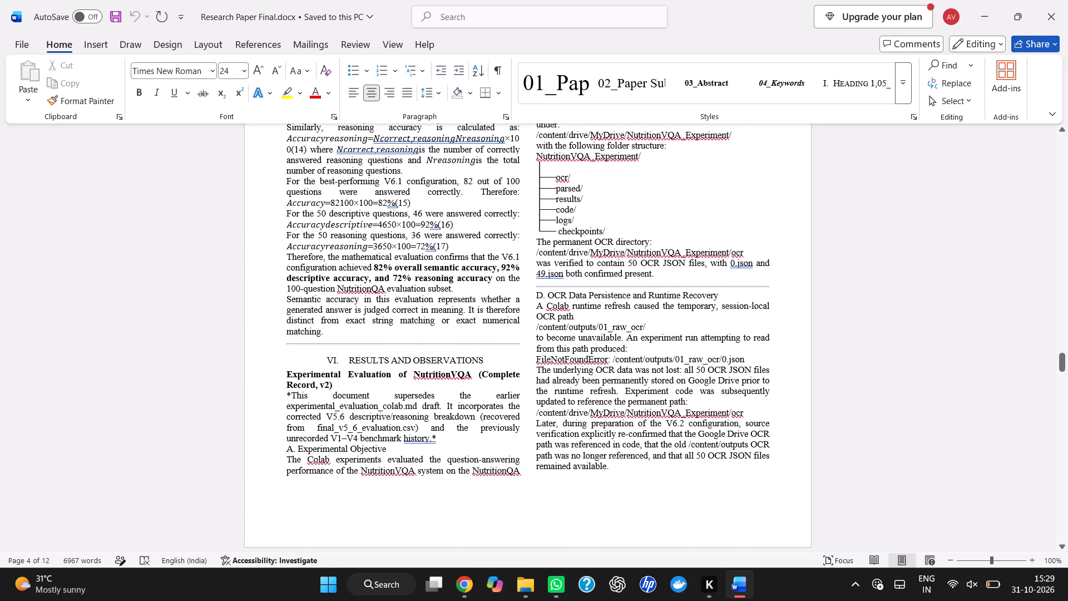
scroll(581, 223, "down", 1)
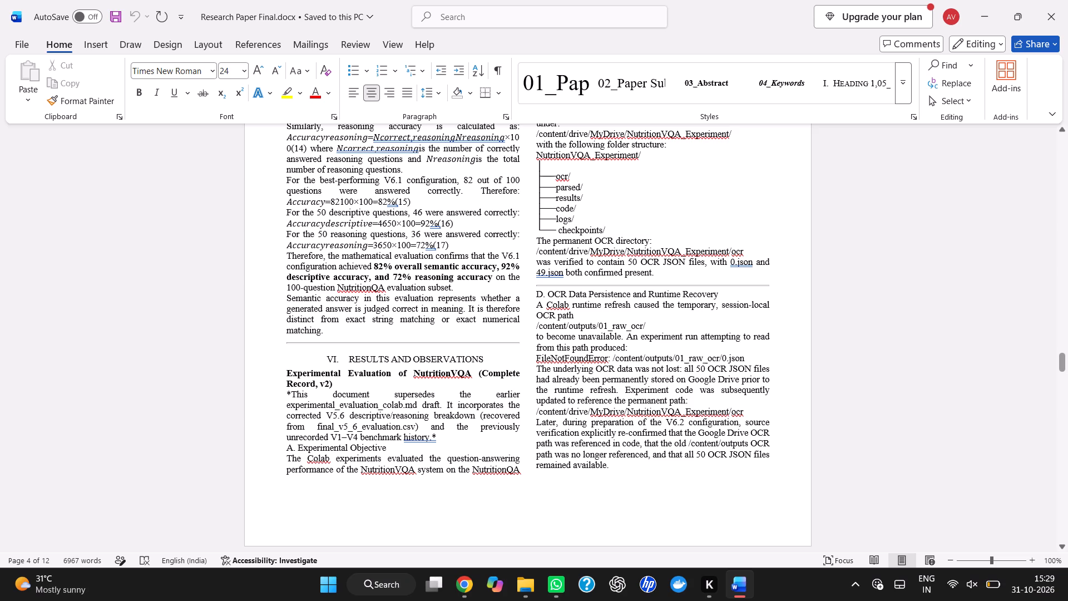
scroll(585, 181, "up", 1)
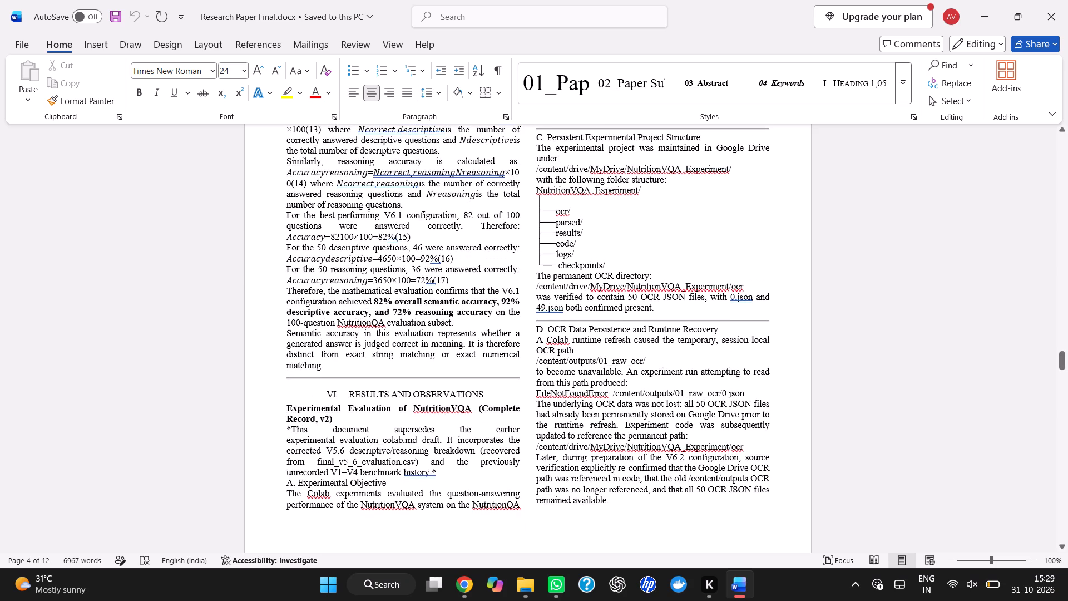
scroll(585, 181, "up", 4)
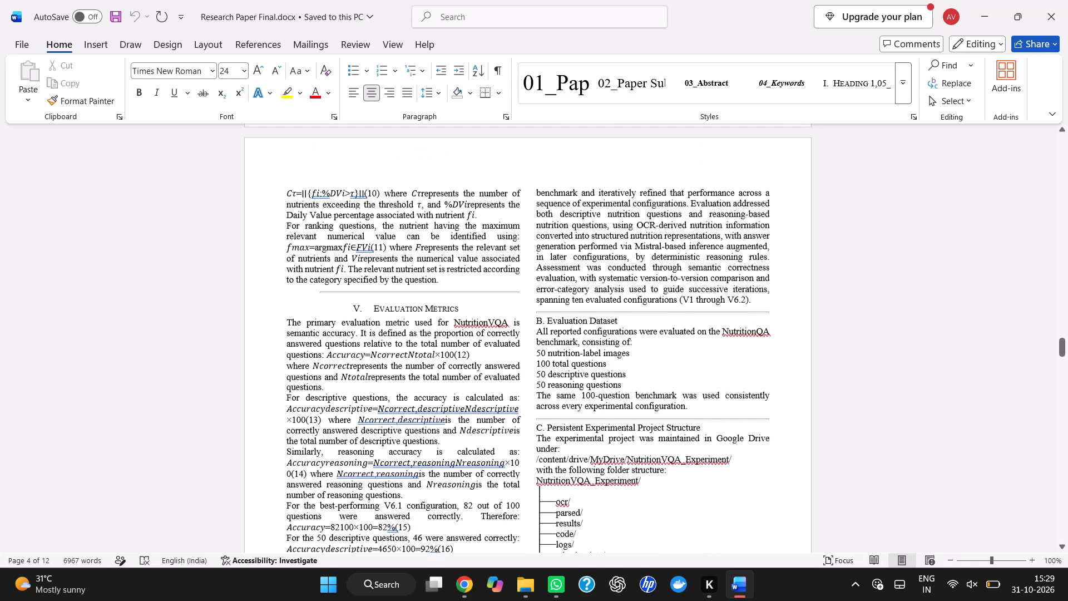
scroll(585, 181, "up", 1)
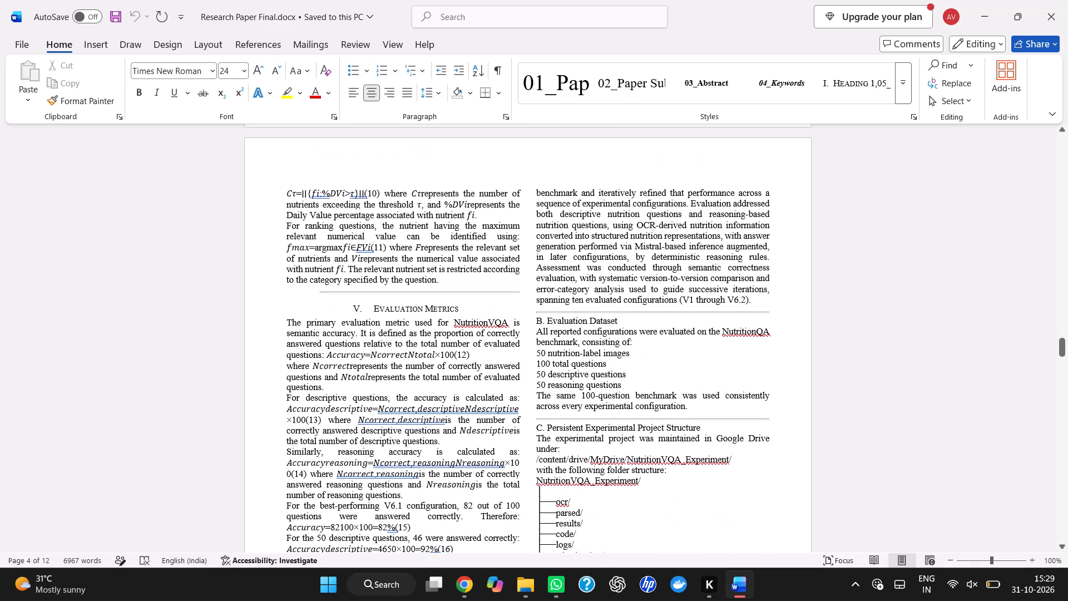
left_click_drag(537, 357, 620, 376)
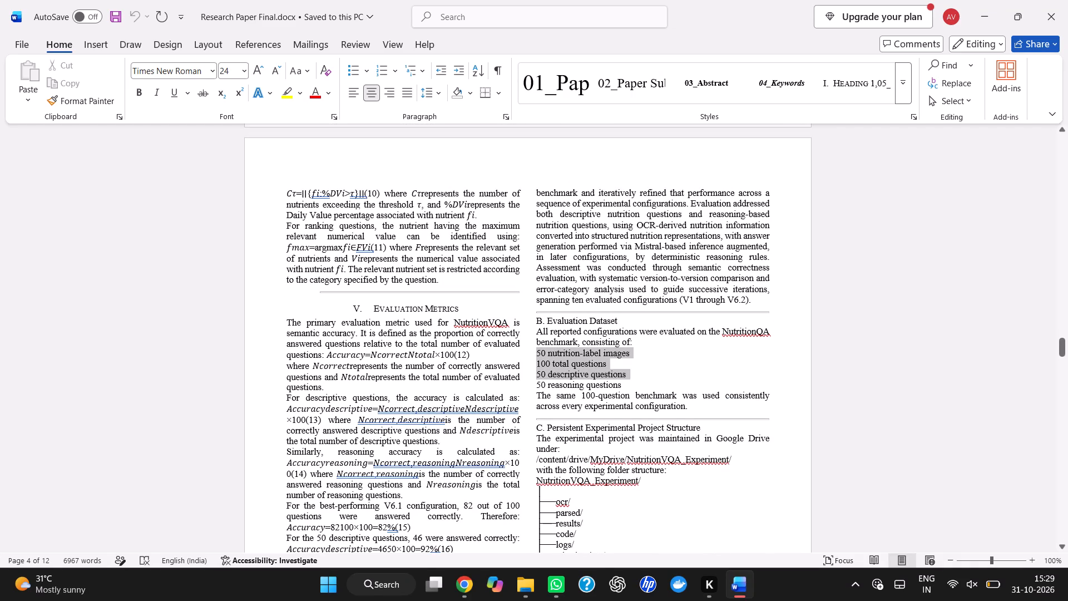
left_click_drag(620, 376, 633, 386)
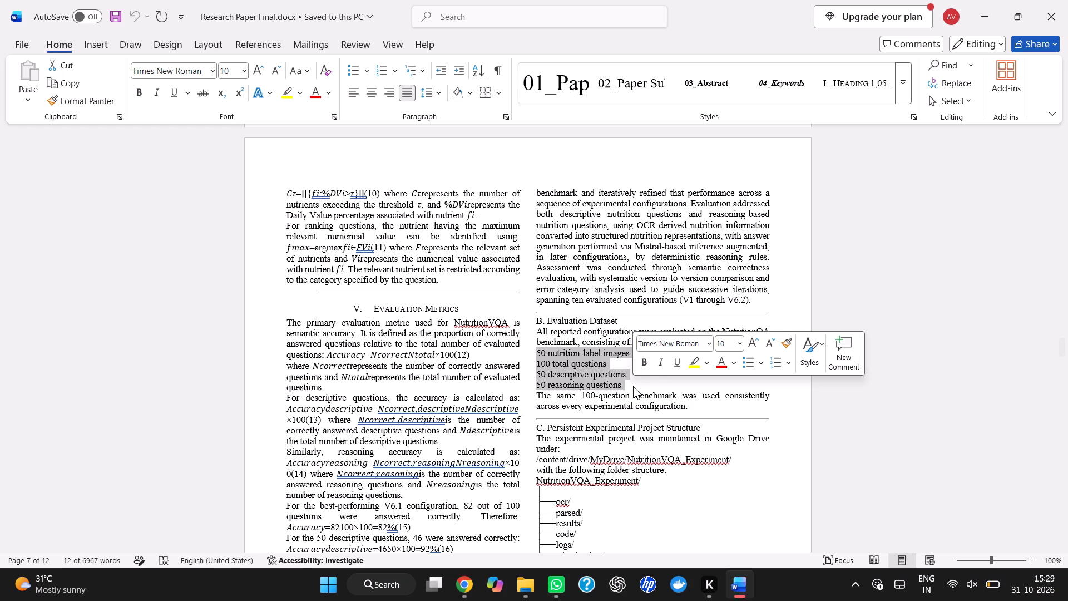
left_click(661, 414)
Review the project structure, OCR data persistence and Complete Benchmark Progression subsections, along with the V5.6 to V5.9 experiment text.
scroll(694, 425, "down", 1)
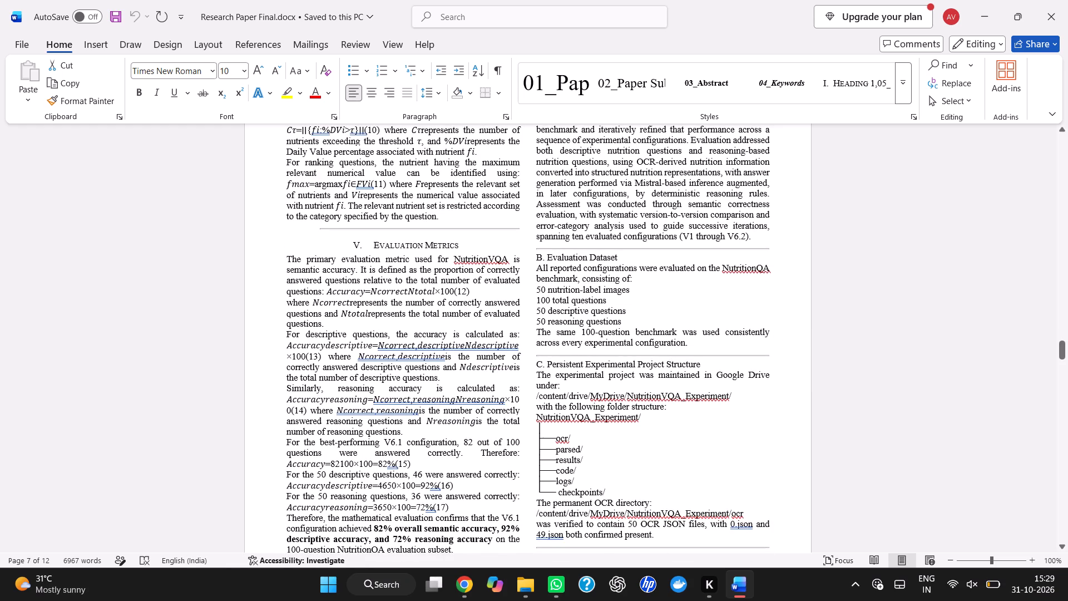
scroll(694, 425, "down", 1)
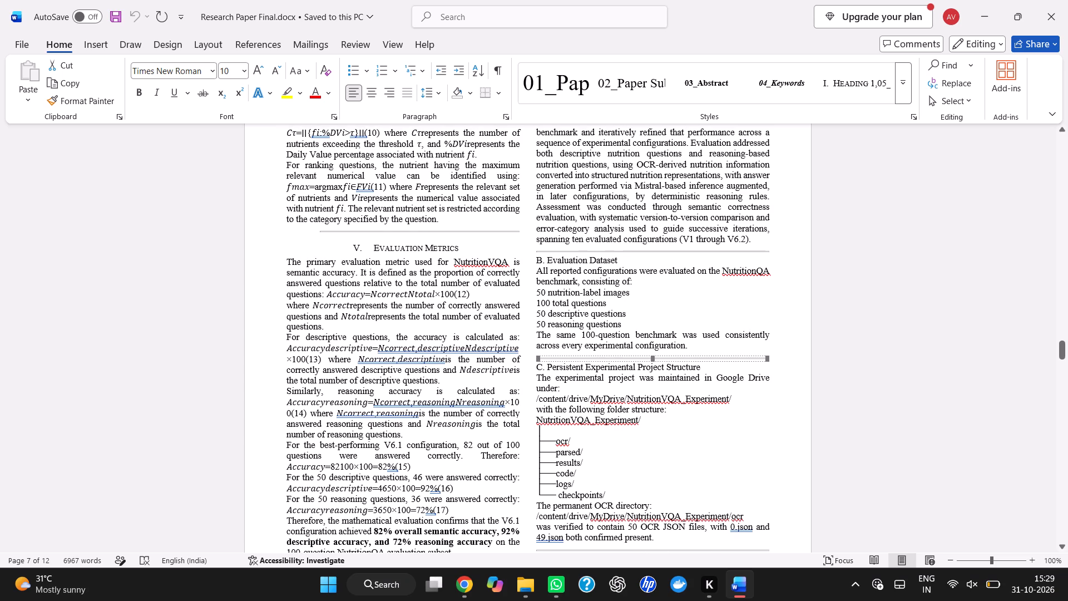
scroll(694, 425, "down", 4)
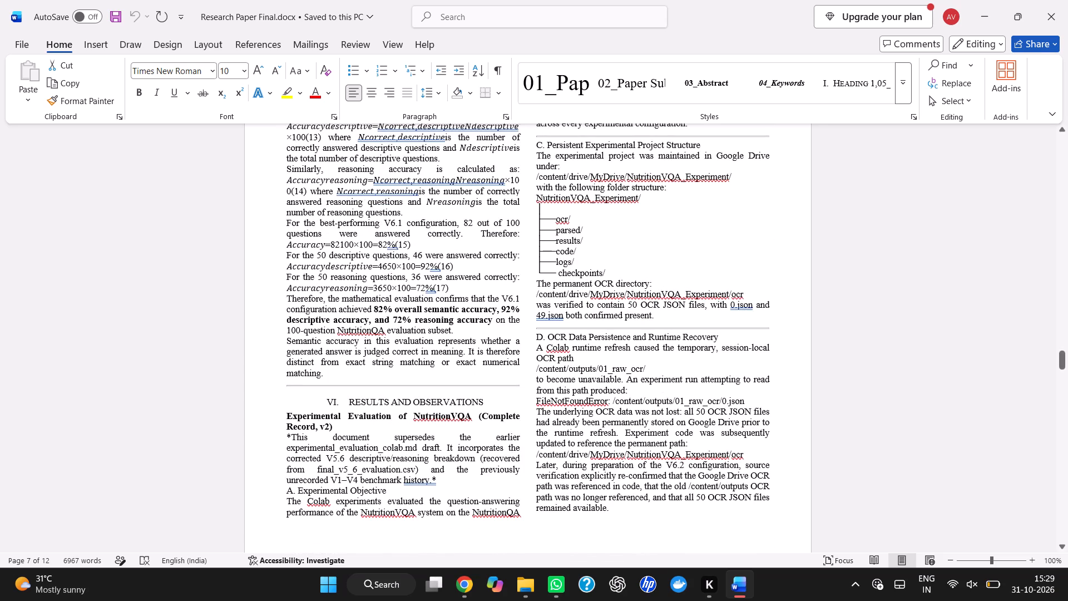
scroll(694, 425, "down", 1)
scroll(694, 425, "up", 2)
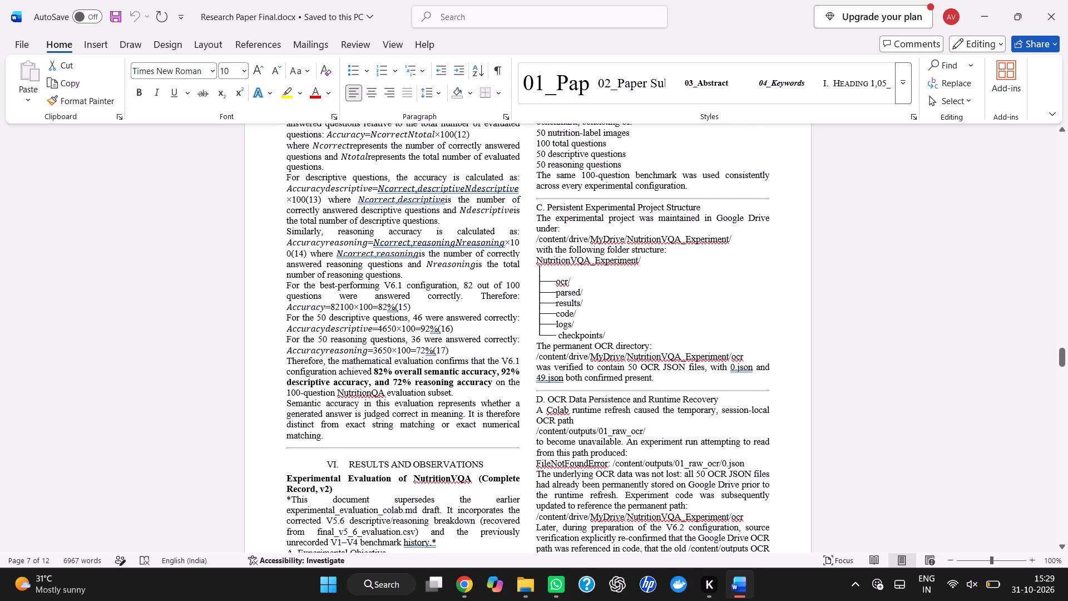
scroll(630, 355, "down", 5)
scroll(667, 403, "down", 5)
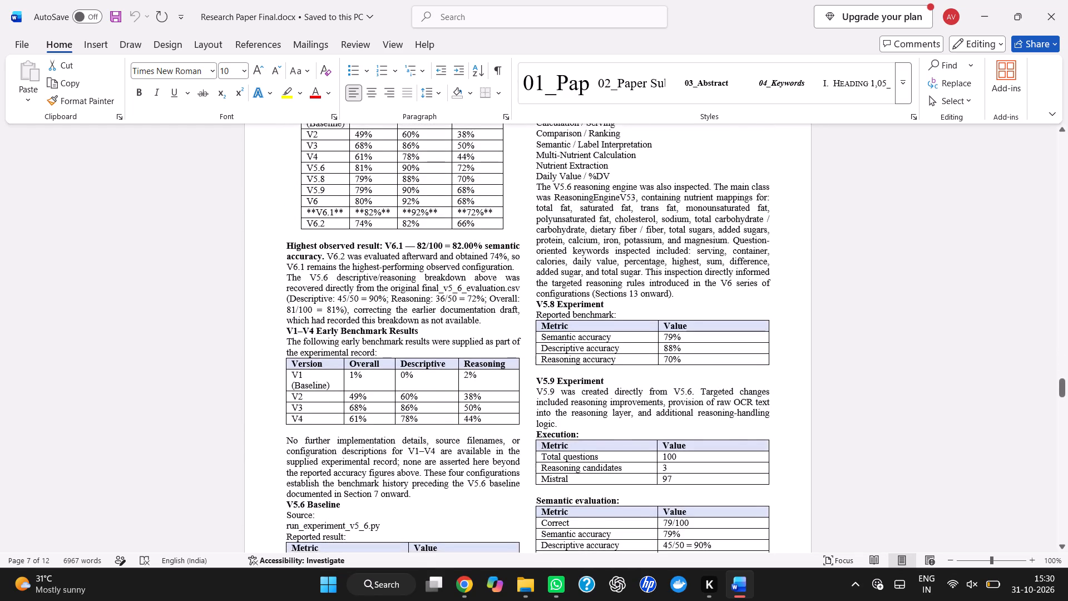
scroll(420, 332, "up", 1)
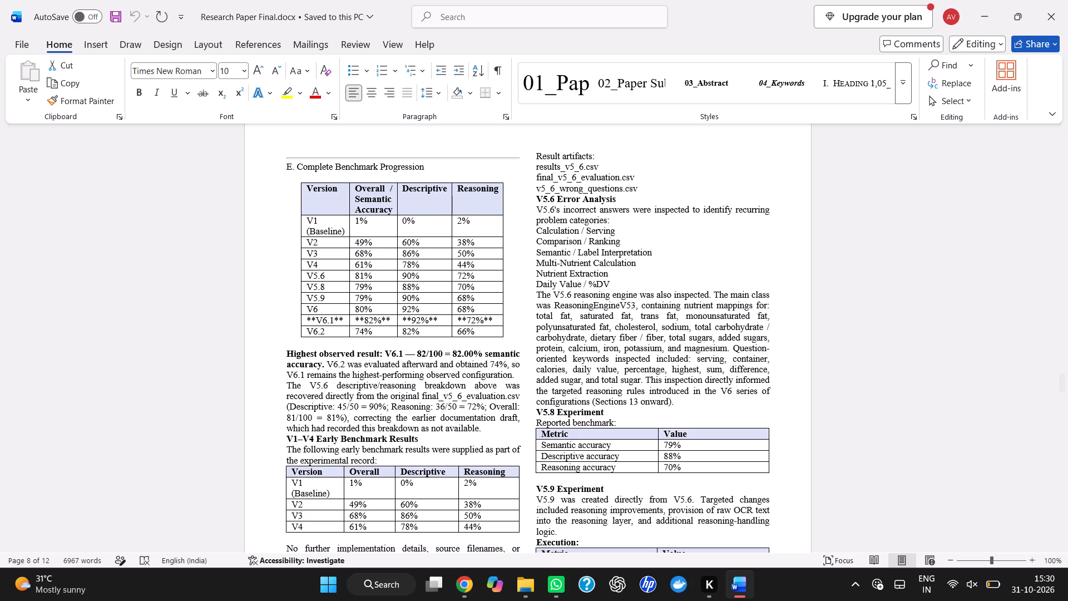
Review the V1–V4 early results, V5.6 baseline, and V5.8 and V5.9 experiment tables, glancing ahead to the V5.6 comparisons on the following page.
scroll(657, 346, "down", 1)
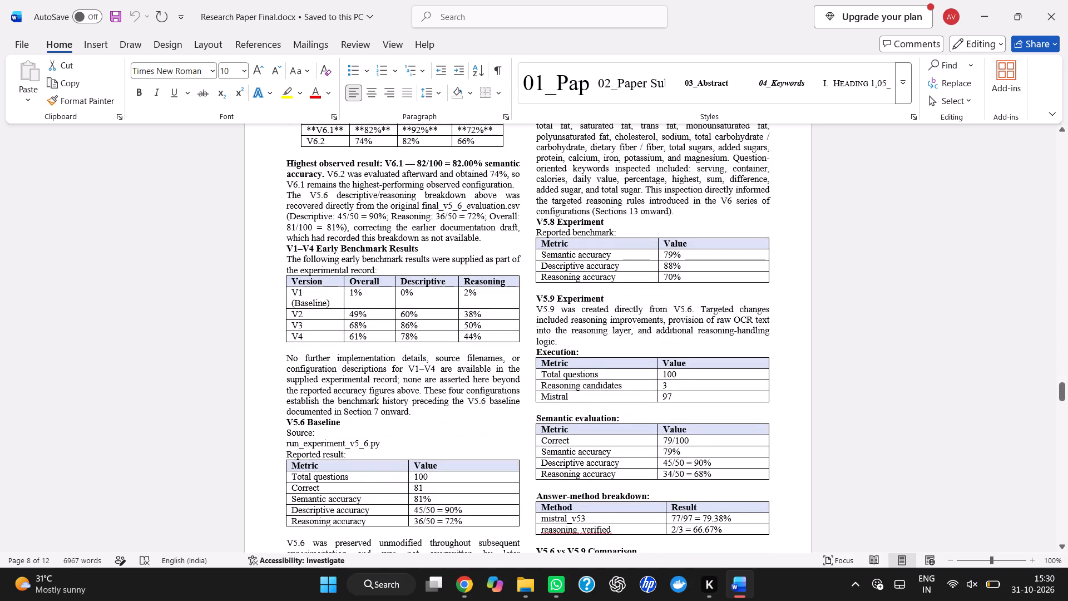
scroll(657, 346, "down", 3)
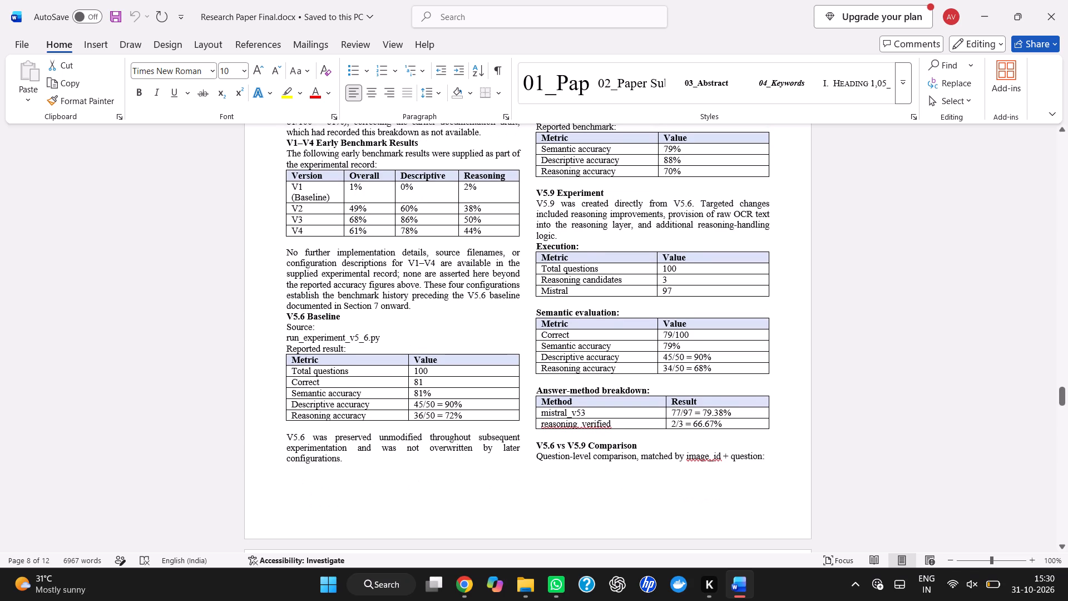
scroll(657, 346, "down", 3)
scroll(657, 346, "up", 1)
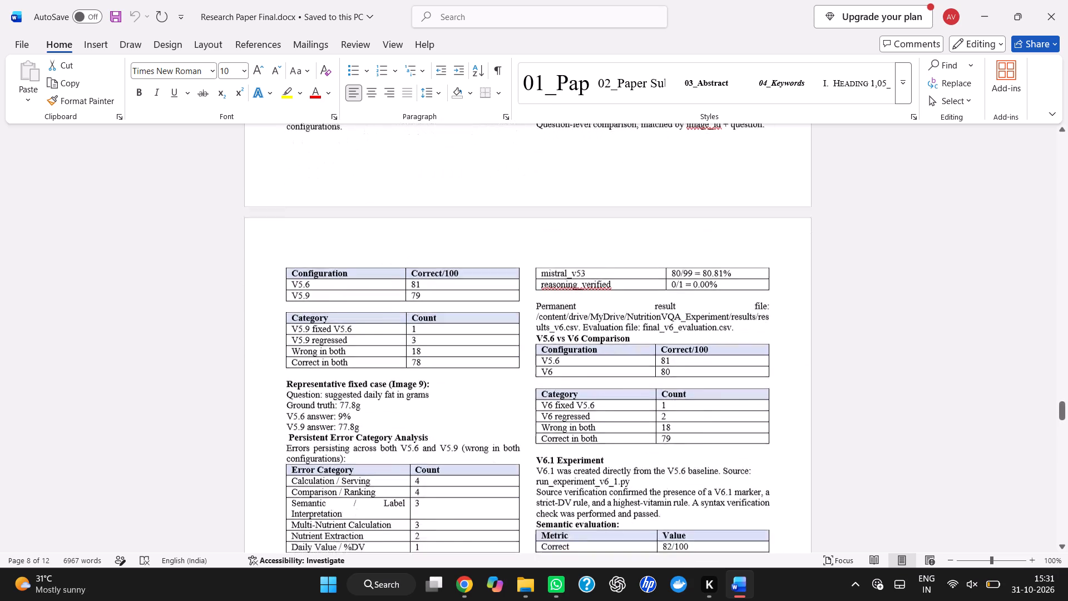
scroll(657, 346, "up", 2)
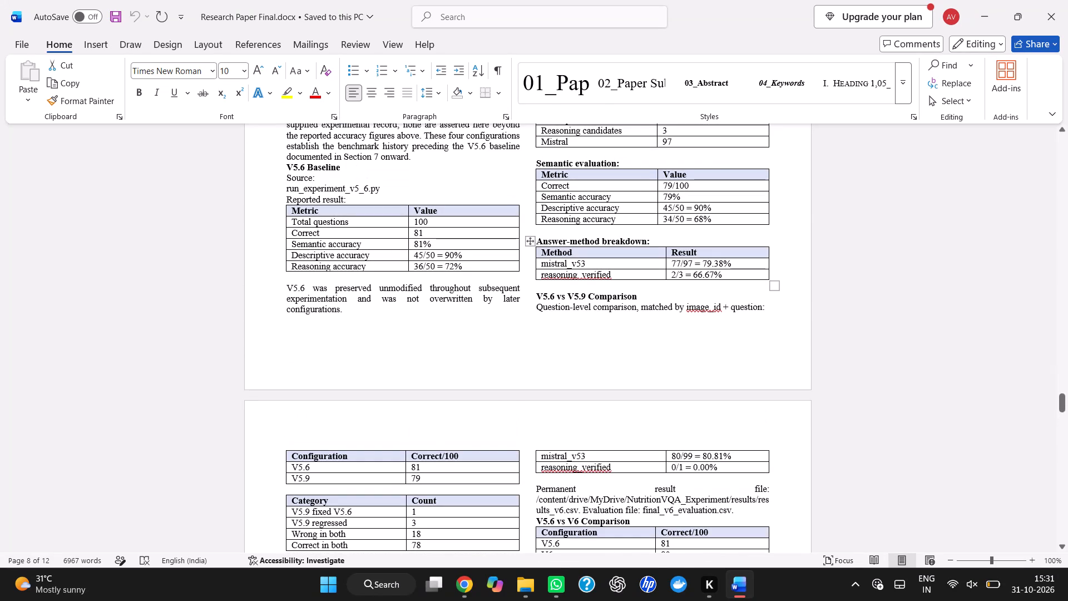
scroll(576, 301, "up", 2)
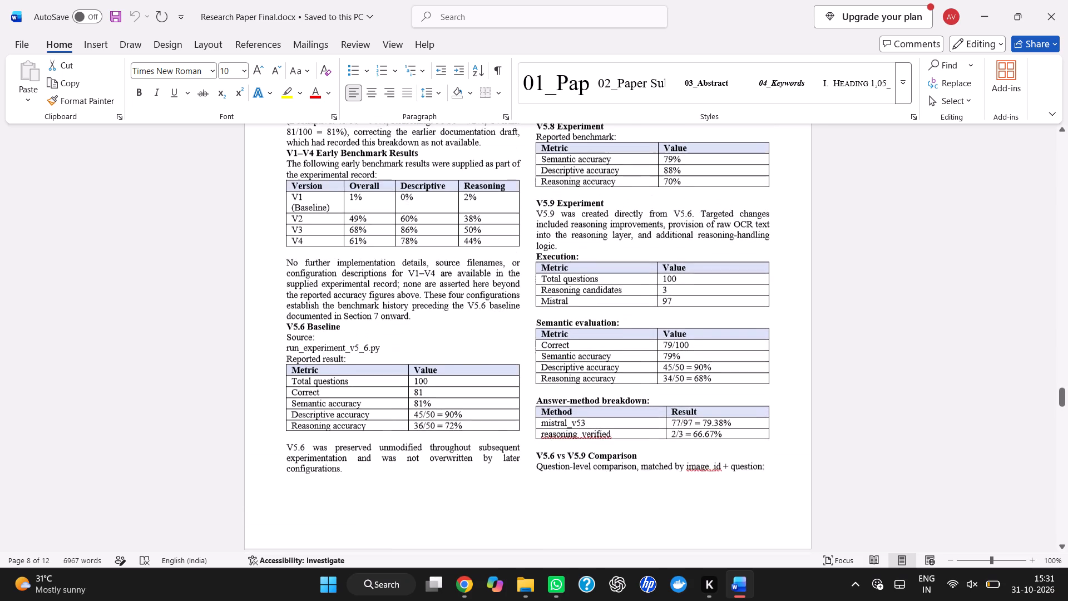
scroll(576, 301, "up", 4)
scroll(576, 301, "down", 2)
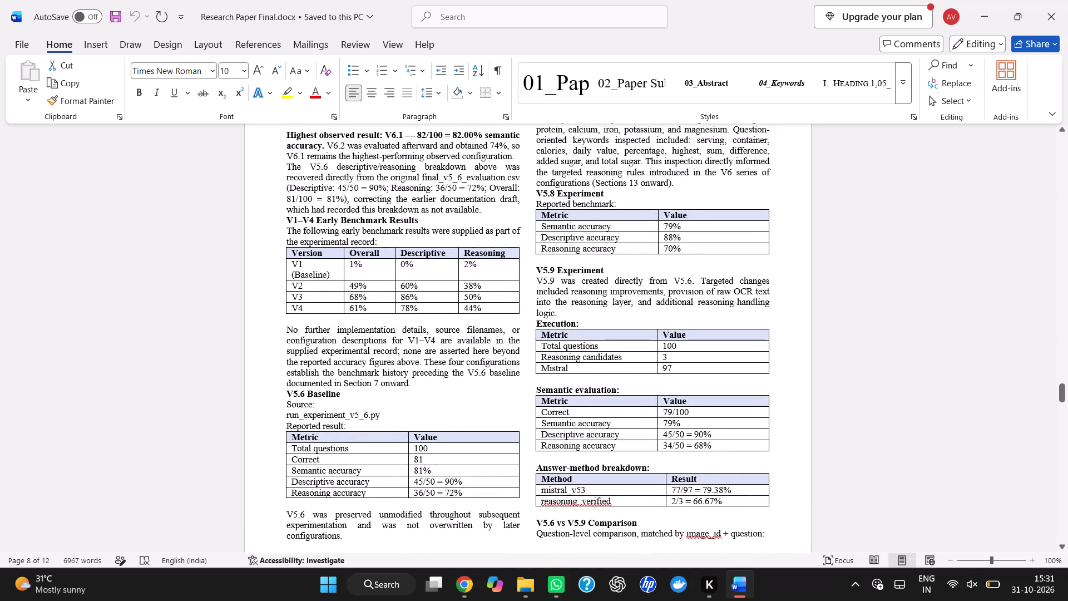
Examine the V5.6 vs V5.9 comparison, Persistent Error Category Analysis, and the V6 and V6.1 experiment text and tables.
scroll(317, 407, "down", 2)
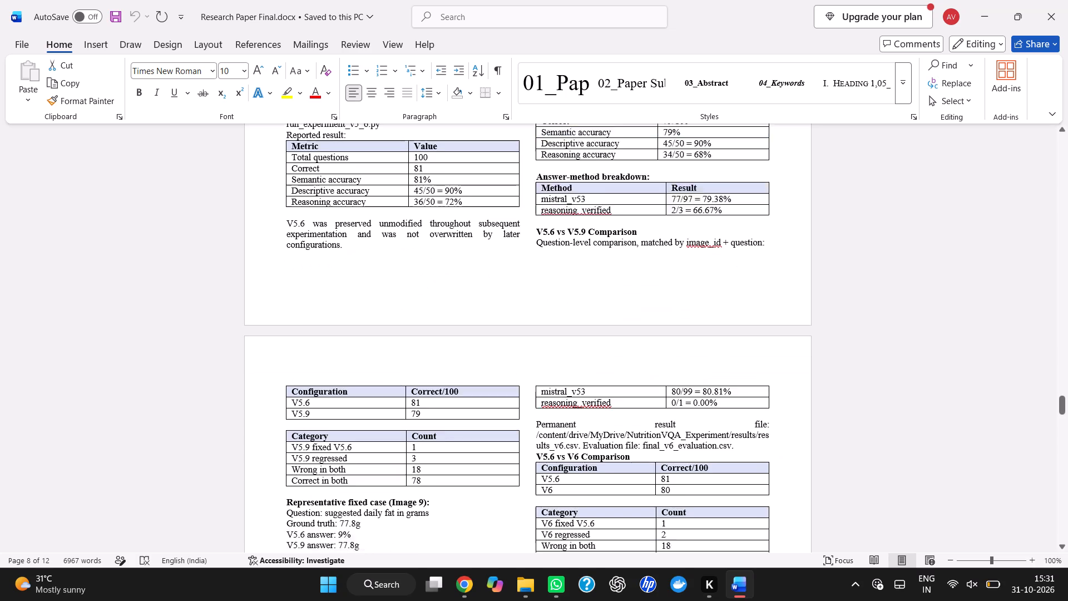
scroll(317, 407, "down", 2)
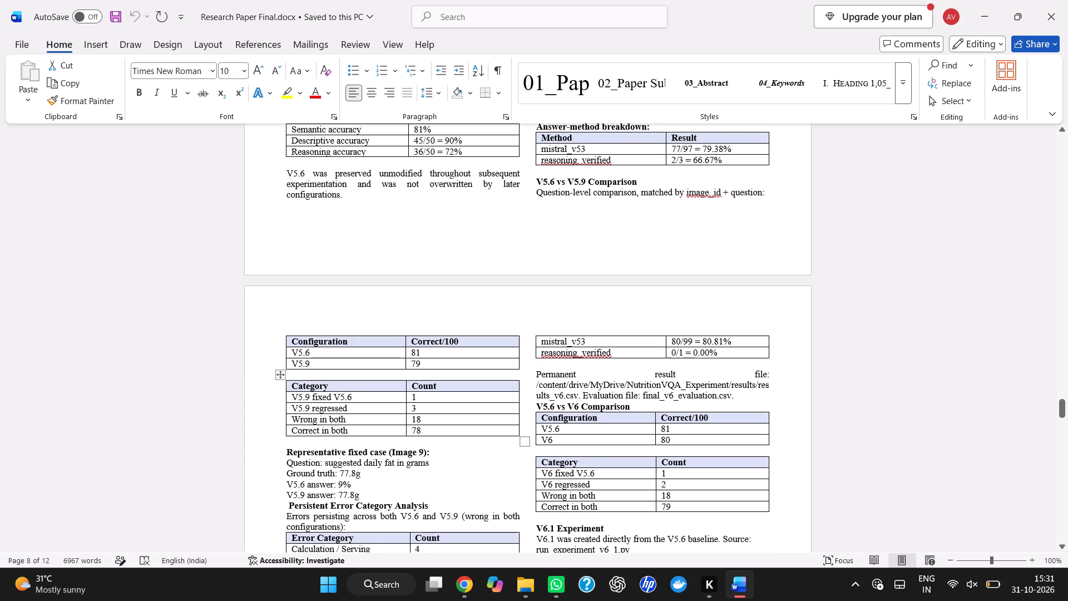
scroll(453, 470, "down", 2)
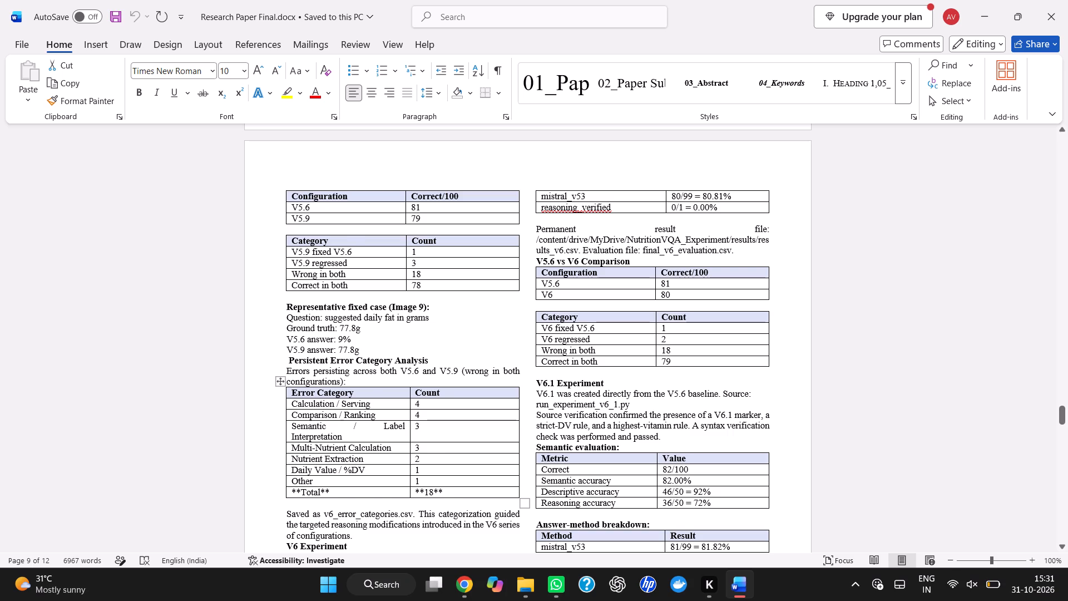
scroll(361, 406, "down", 2)
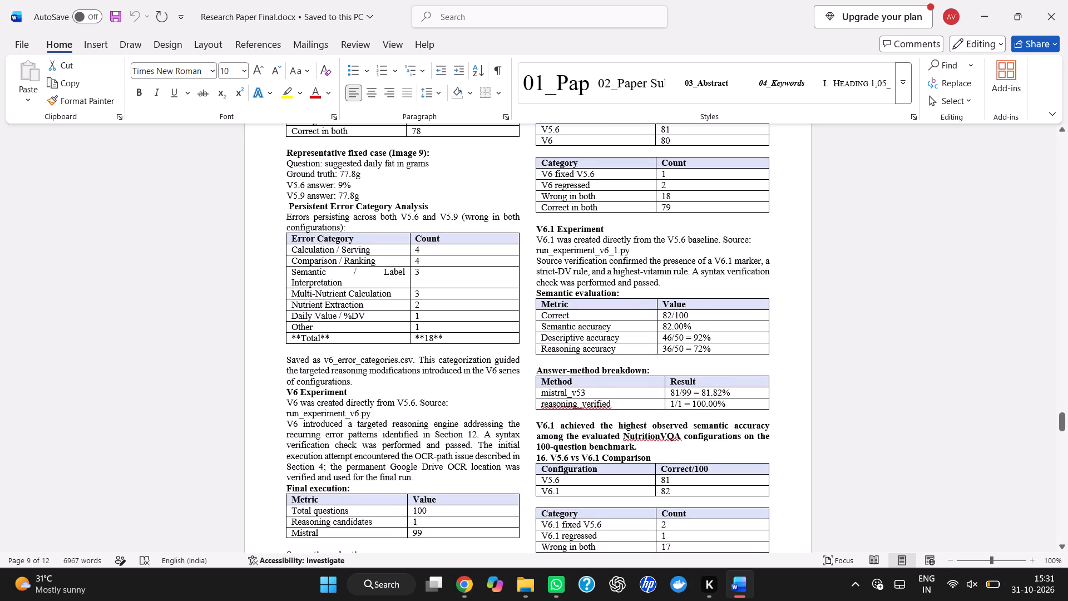
scroll(361, 406, "down", 1)
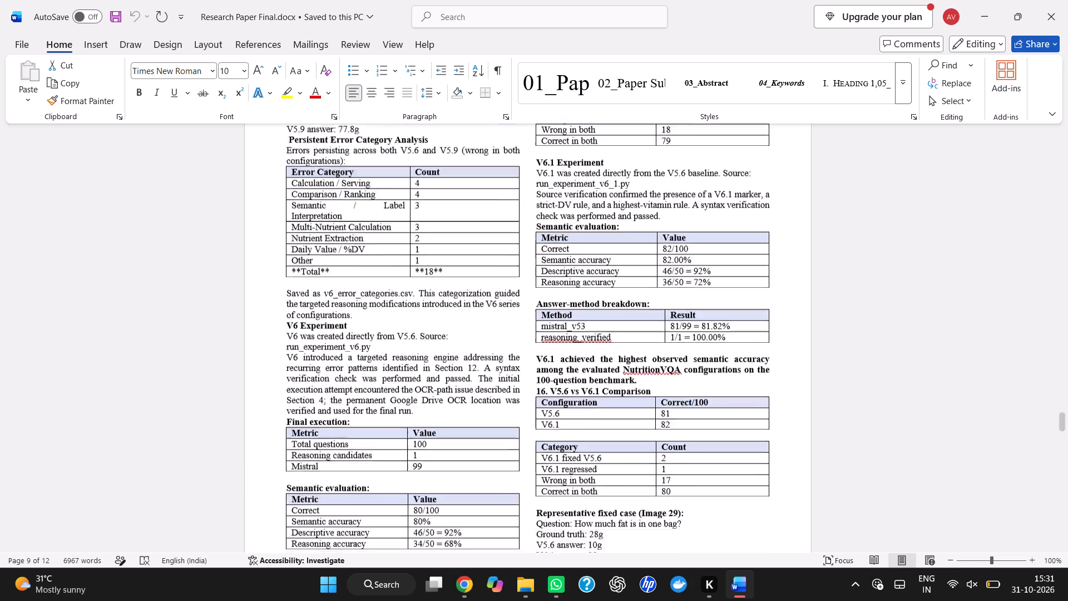
Skim from the V6.2 experiment and Consolidated Benchmark Table through Final Benchmark Status and Experimental Artifacts to the start of the Conclusion.
scroll(361, 406, "down", 7)
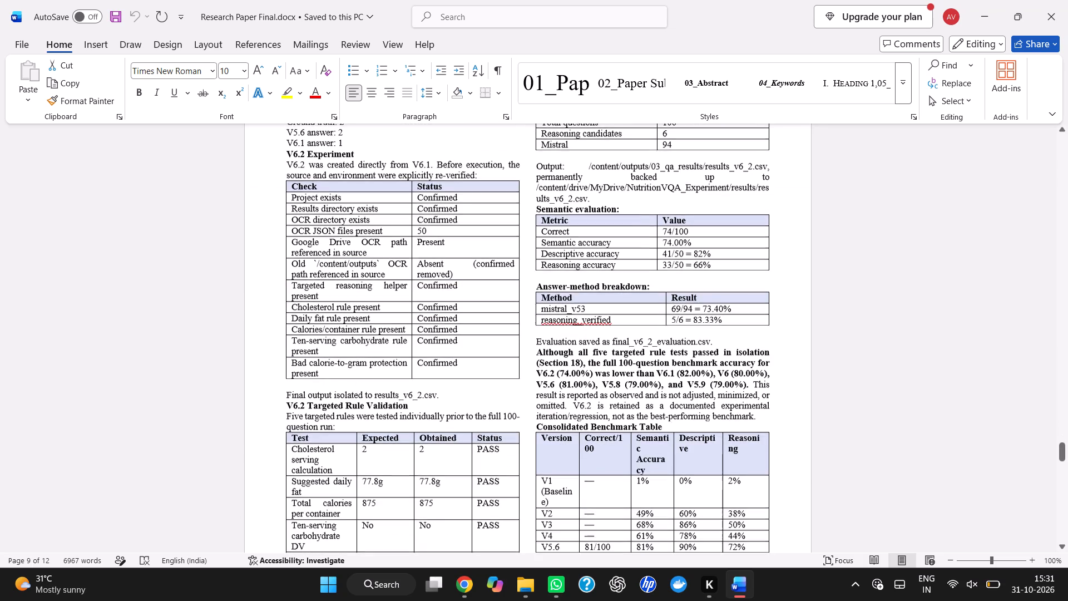
scroll(361, 406, "down", 4)
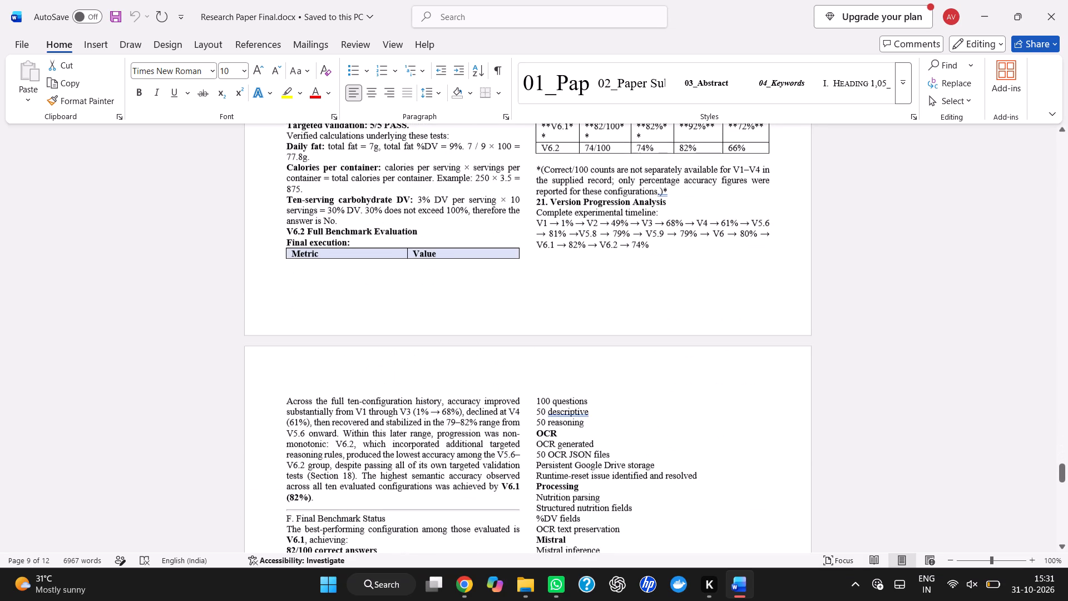
scroll(361, 406, "down", 4)
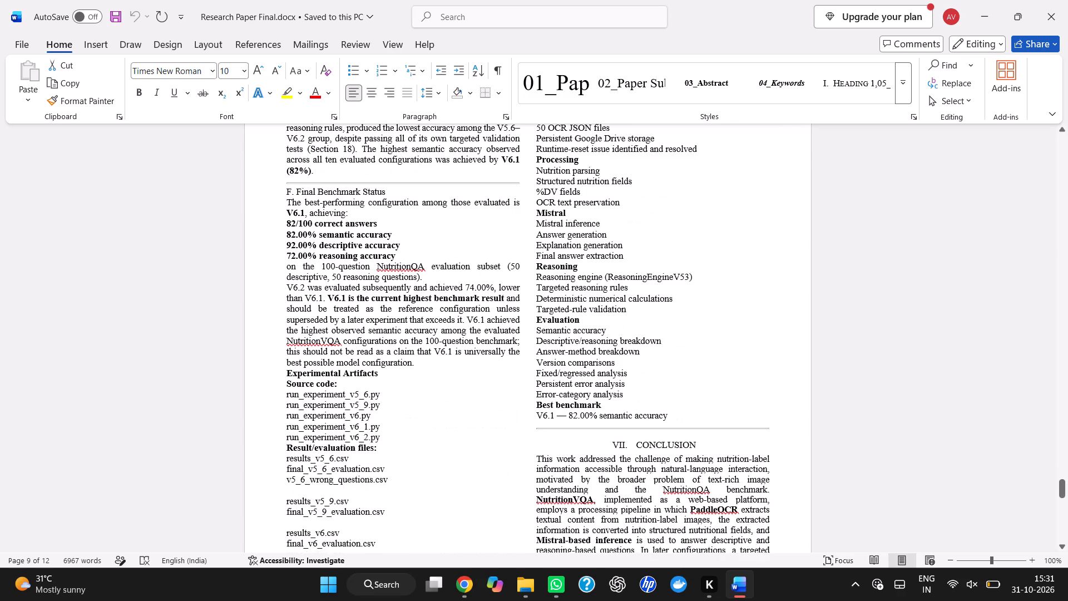
scroll(361, 406, "down", 1)
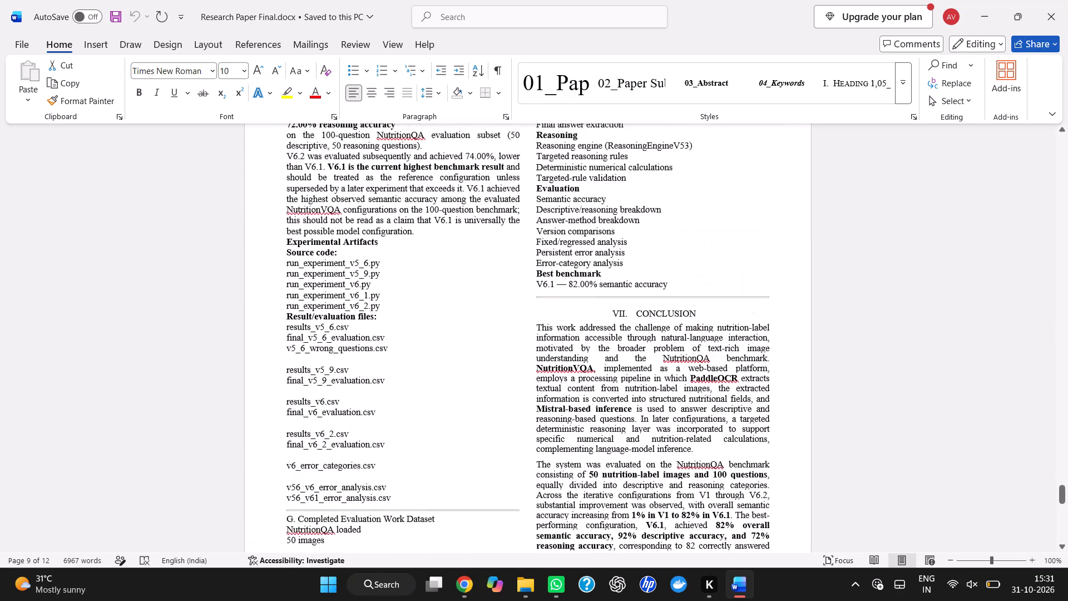
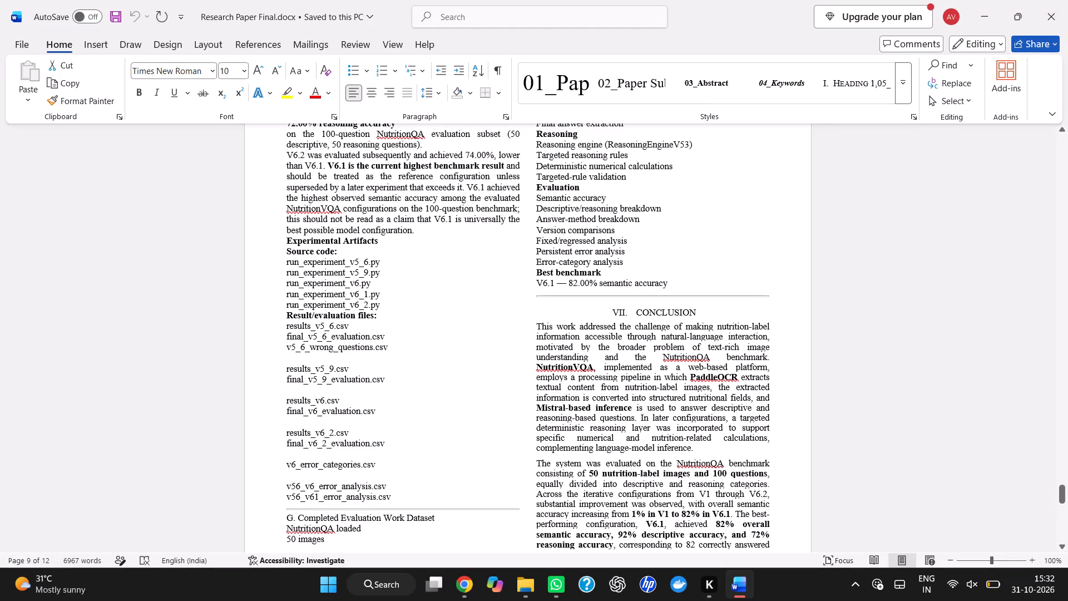
Go back from the Conclusion and re-examine the V5.6 vs V5.9 comparison, Persistent Error Category Analysis, and the V6 and V6.1 experiment tables.
scroll(429, 485, "up", 1)
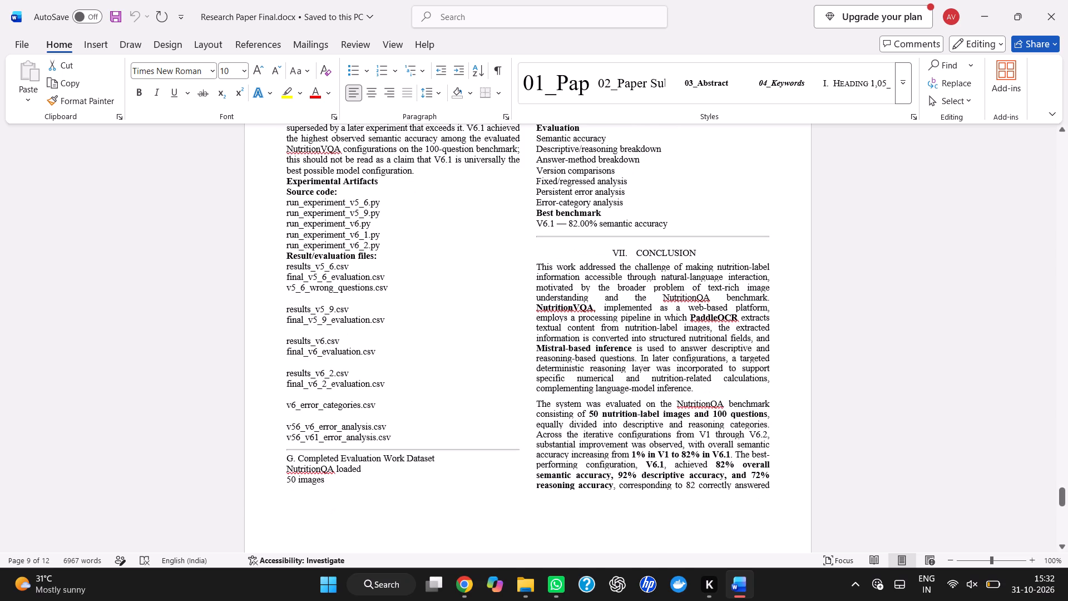
scroll(429, 485, "up", 5)
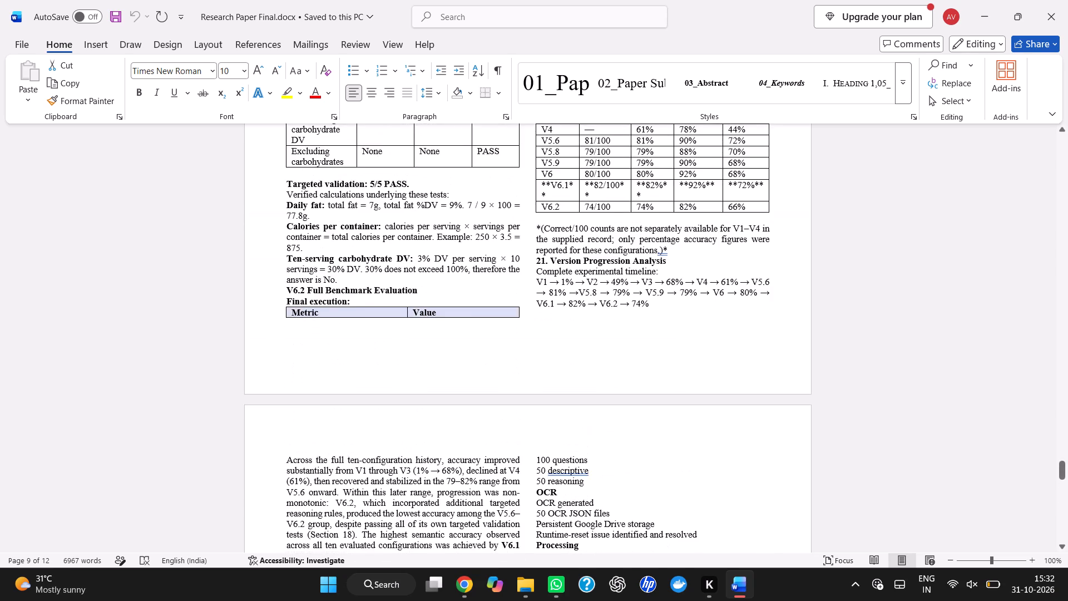
scroll(429, 485, "up", 7)
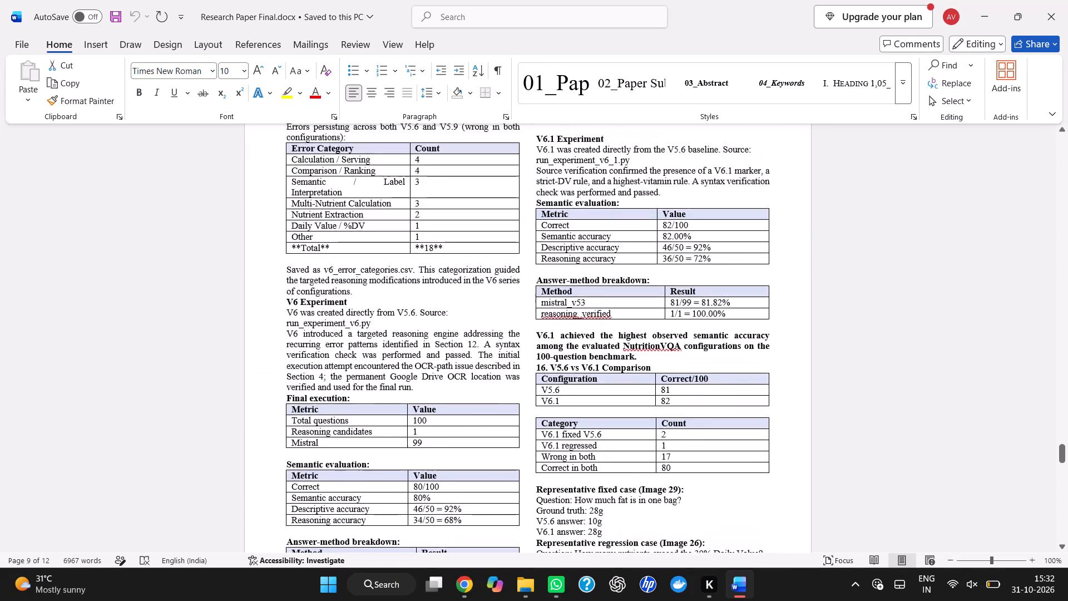
scroll(429, 485, "up", 5)
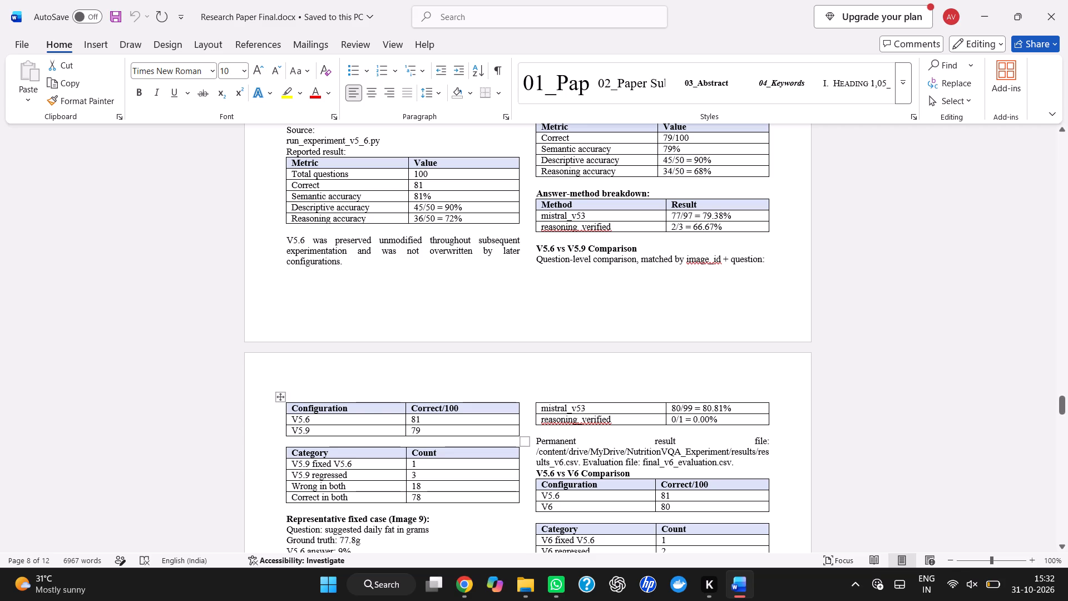
scroll(623, 482, "down", 1)
scroll(397, 436, "down", 1)
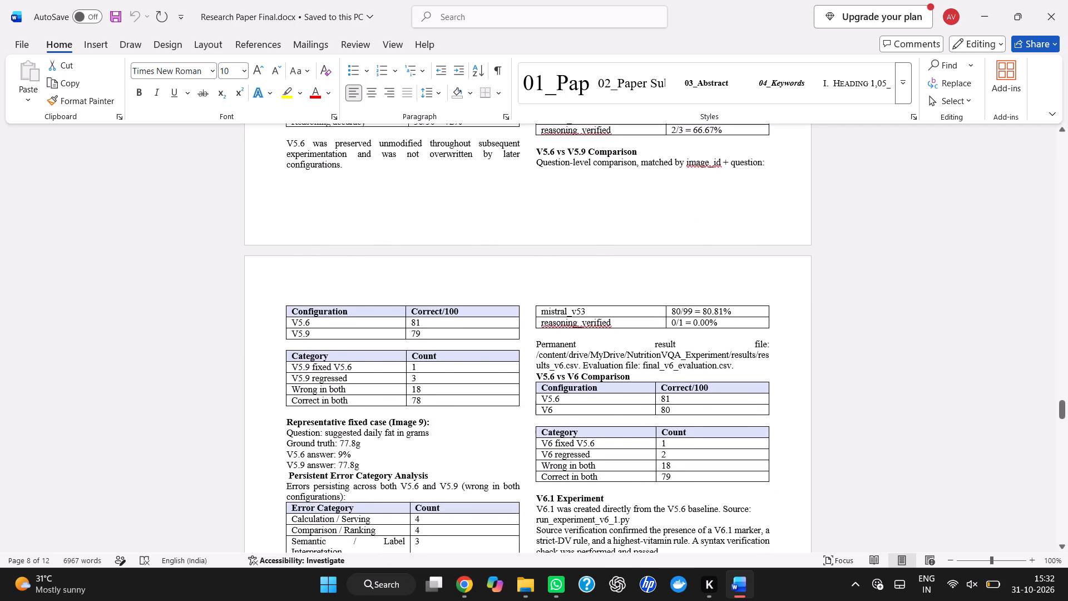
scroll(397, 436, "down", 2)
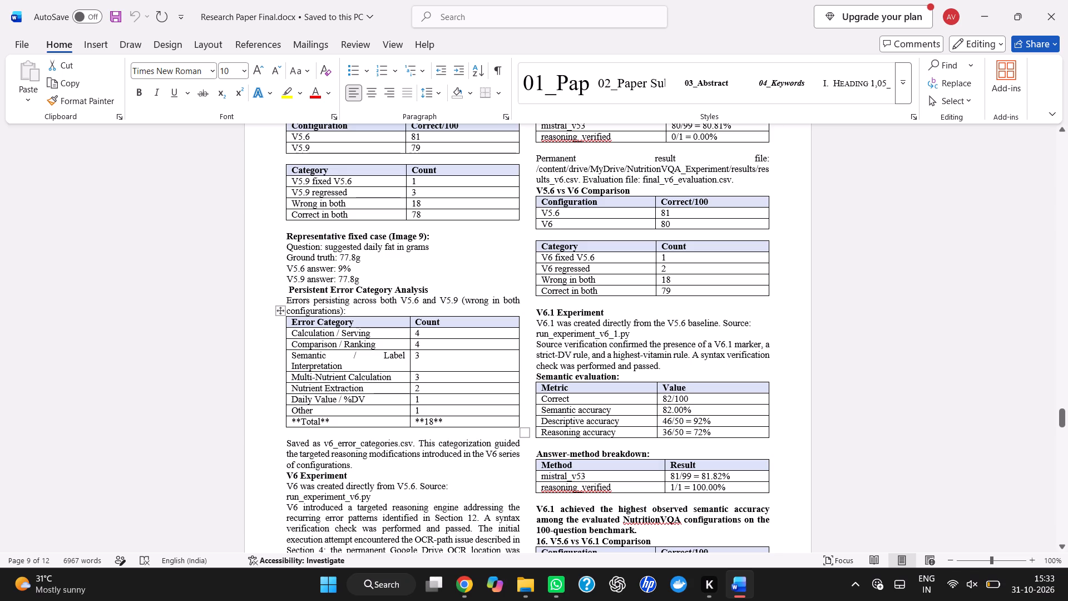
scroll(643, 352, "up", 3)
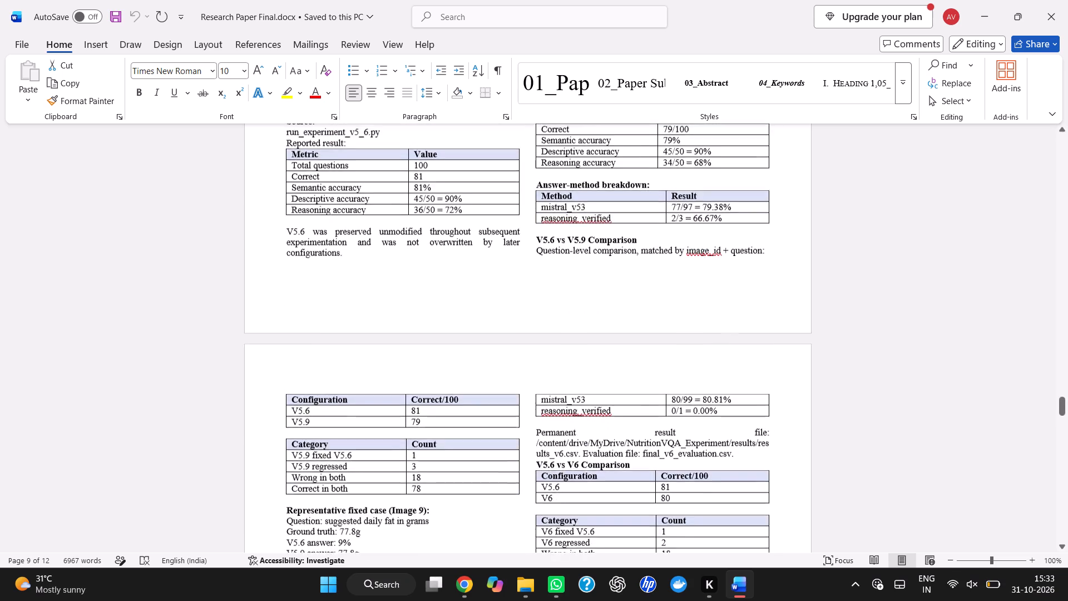
scroll(643, 352, "up", 9)
scroll(643, 352, "down", 1)
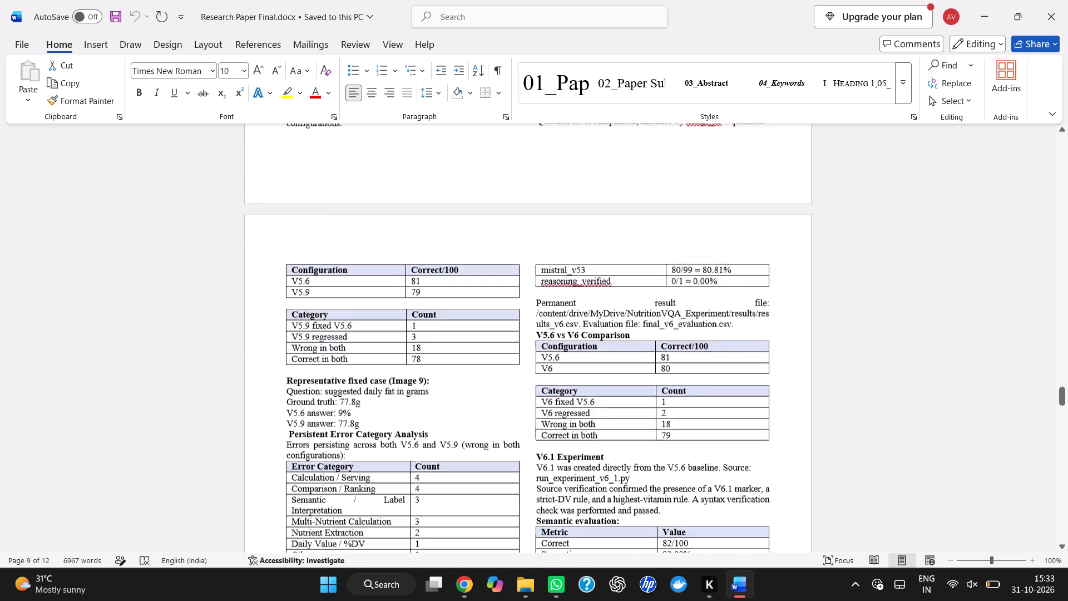
scroll(643, 352, "down", 3)
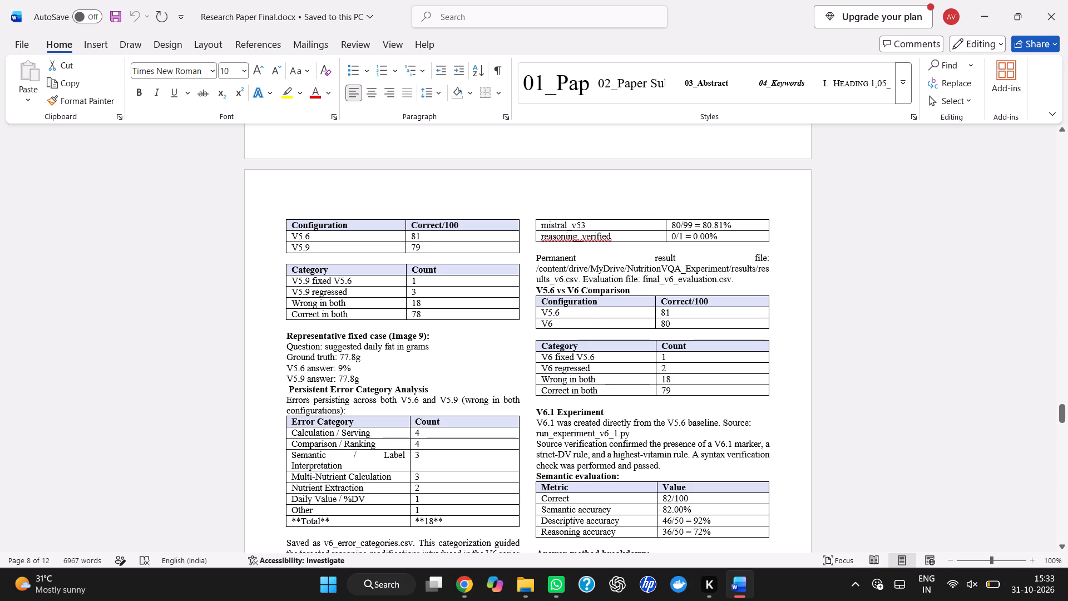
scroll(614, 430, "down", 1)
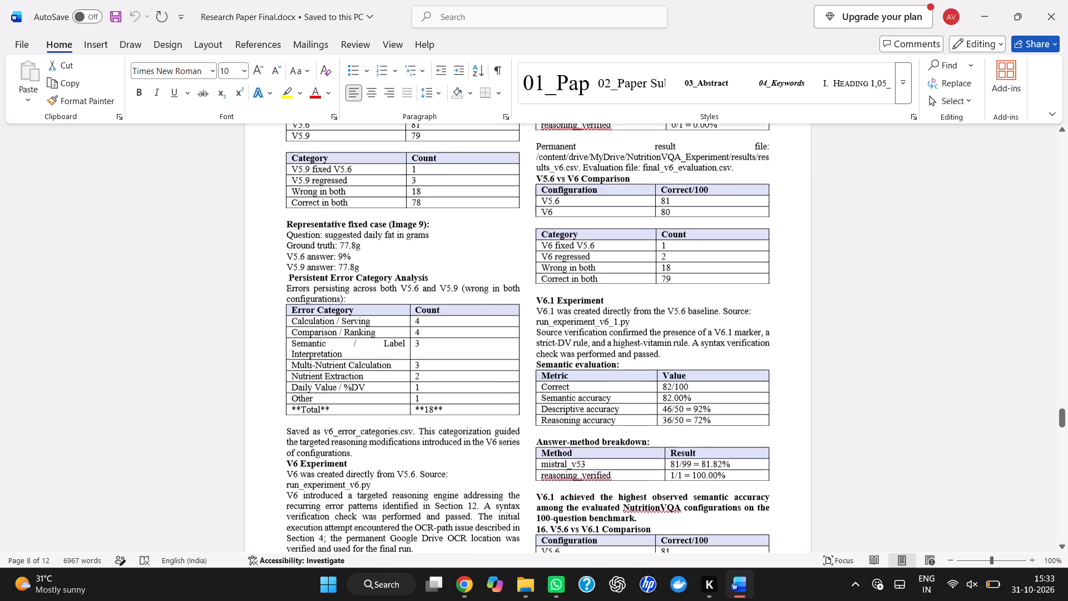
scroll(614, 430, "down", 1)
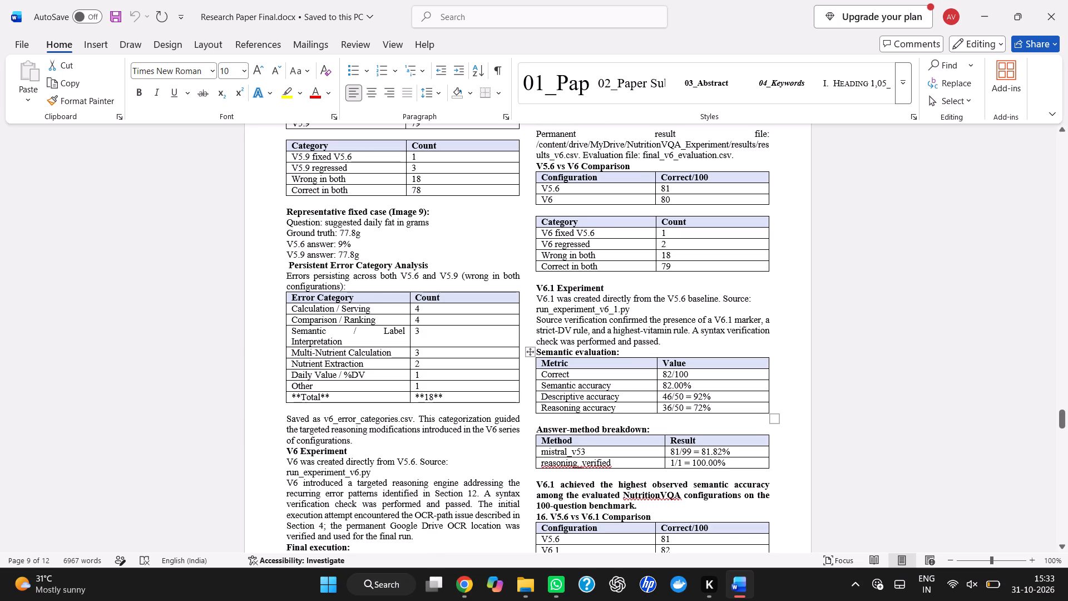
scroll(573, 466, "down", 1)
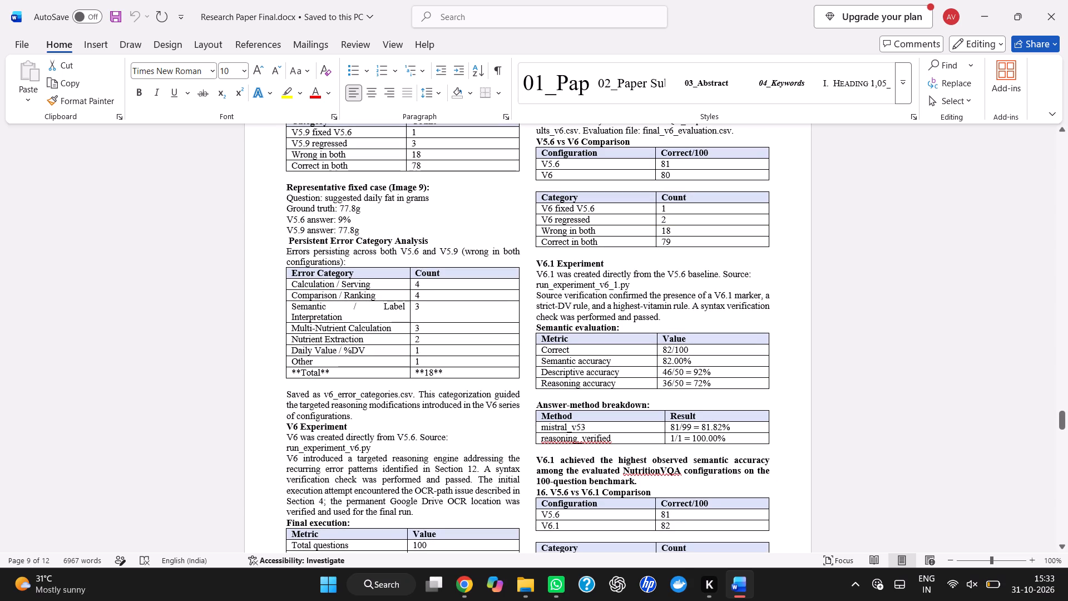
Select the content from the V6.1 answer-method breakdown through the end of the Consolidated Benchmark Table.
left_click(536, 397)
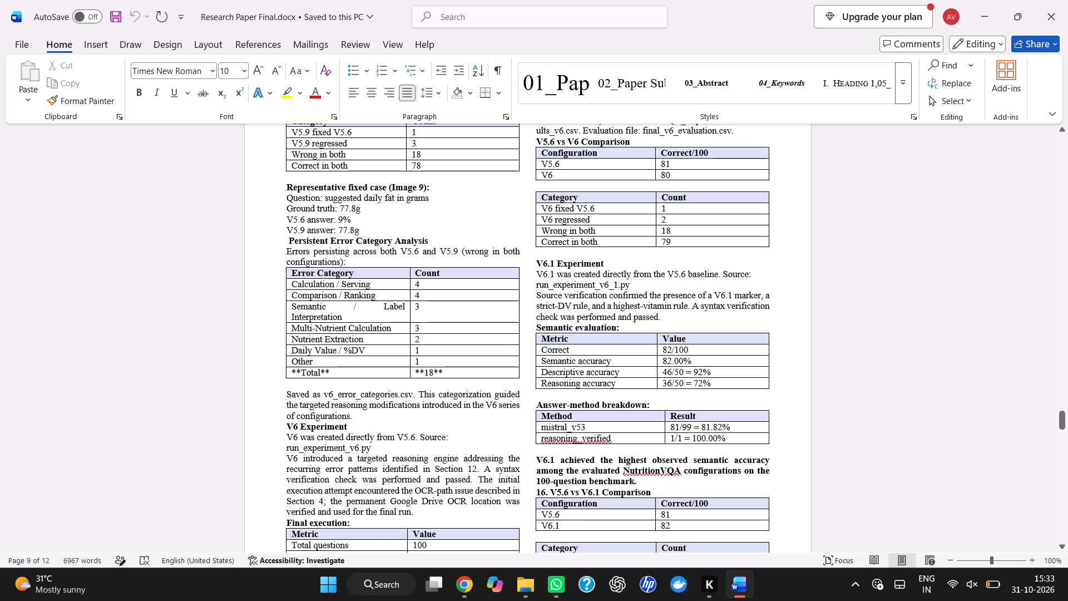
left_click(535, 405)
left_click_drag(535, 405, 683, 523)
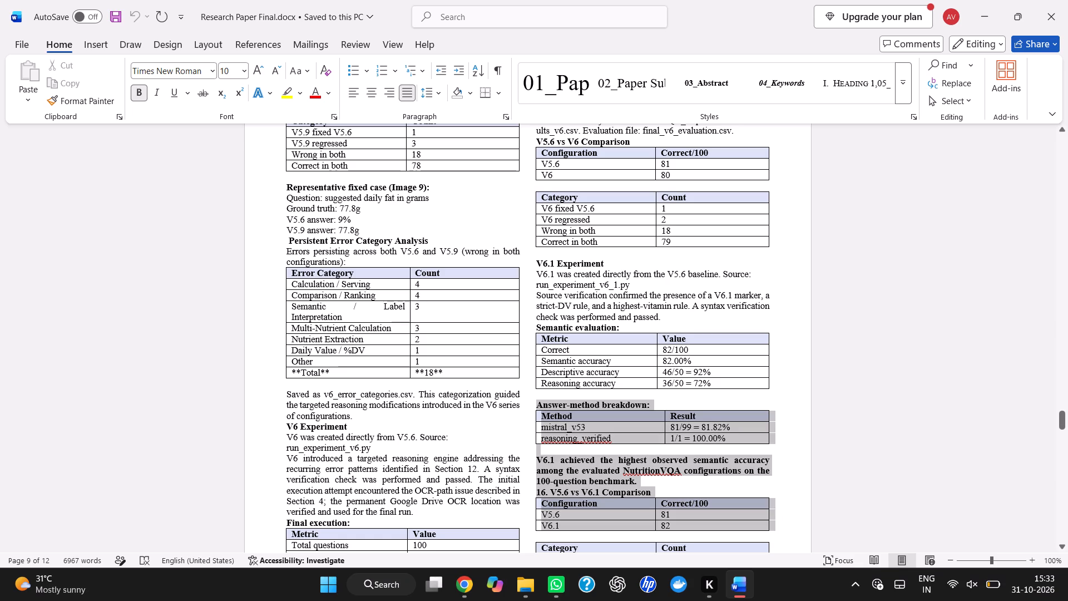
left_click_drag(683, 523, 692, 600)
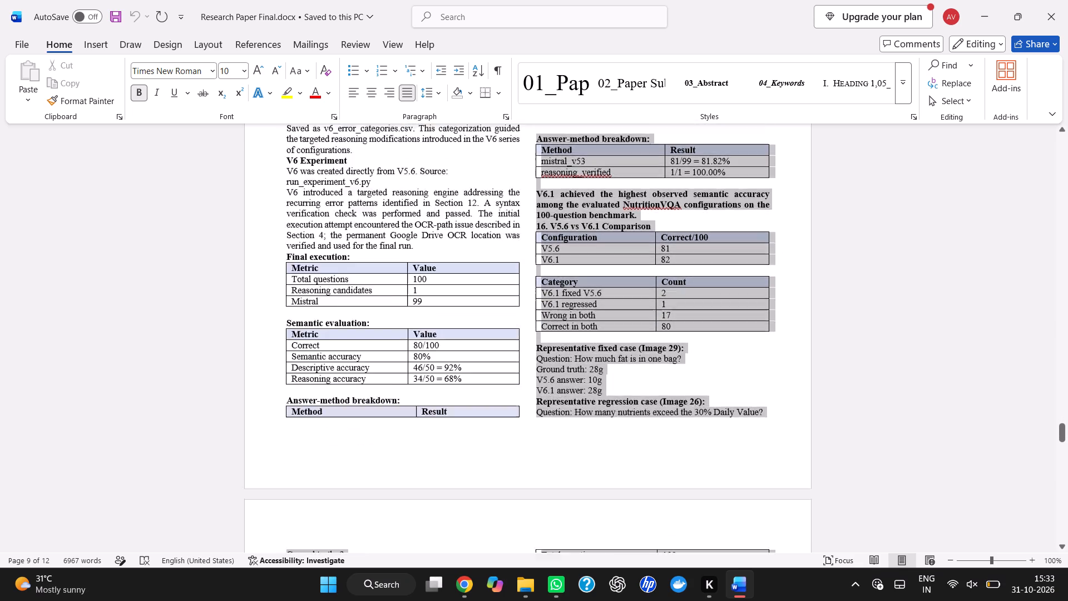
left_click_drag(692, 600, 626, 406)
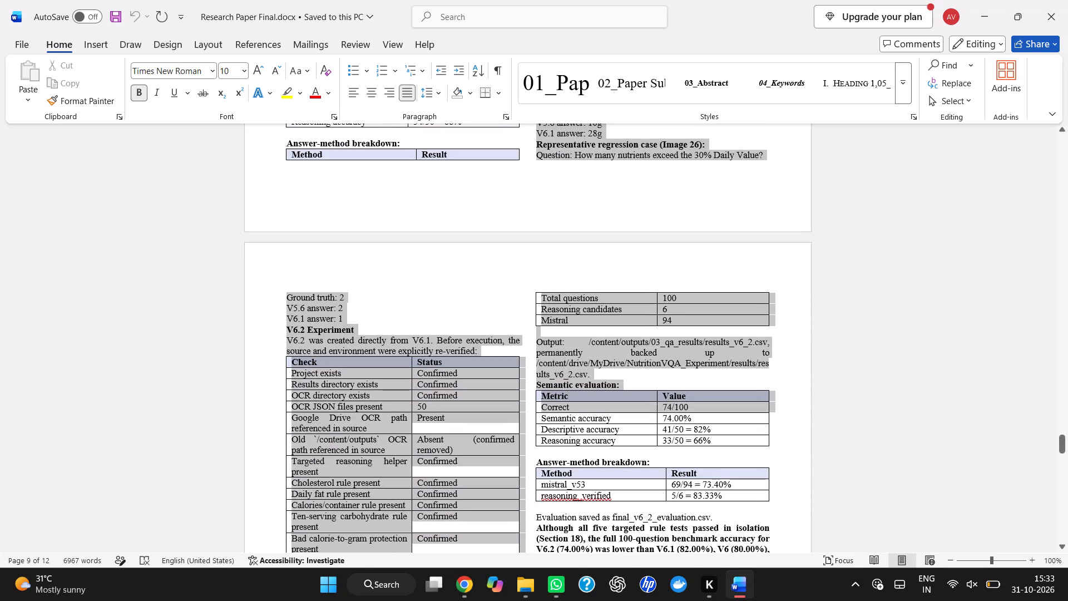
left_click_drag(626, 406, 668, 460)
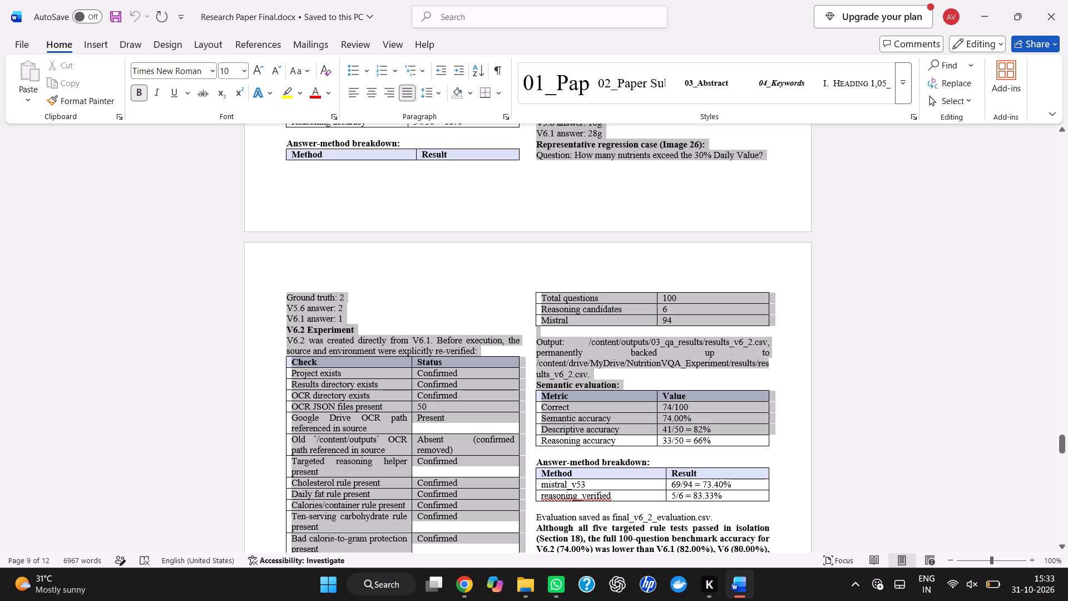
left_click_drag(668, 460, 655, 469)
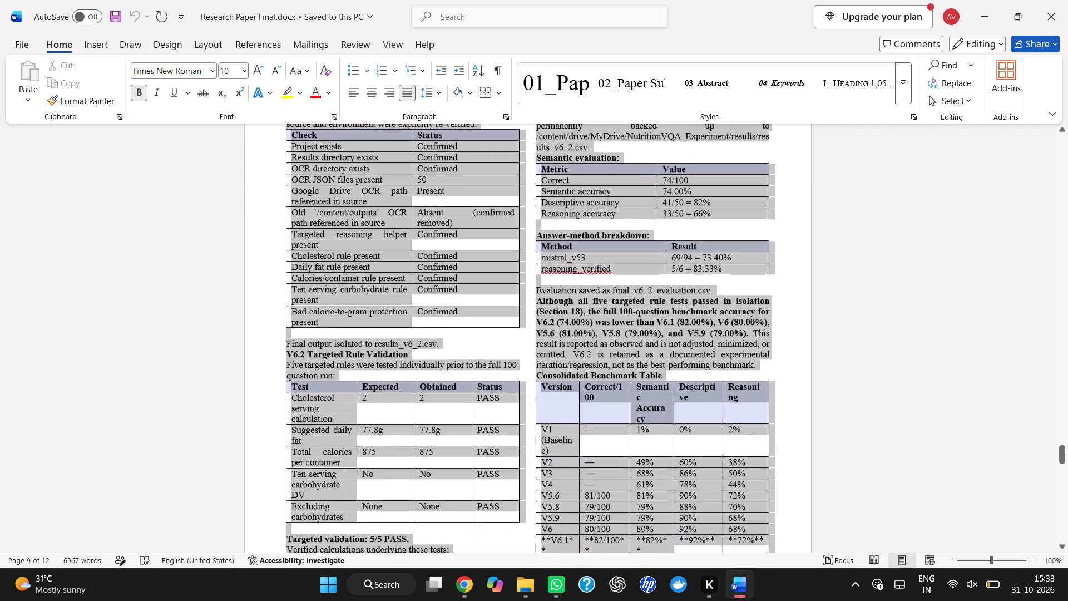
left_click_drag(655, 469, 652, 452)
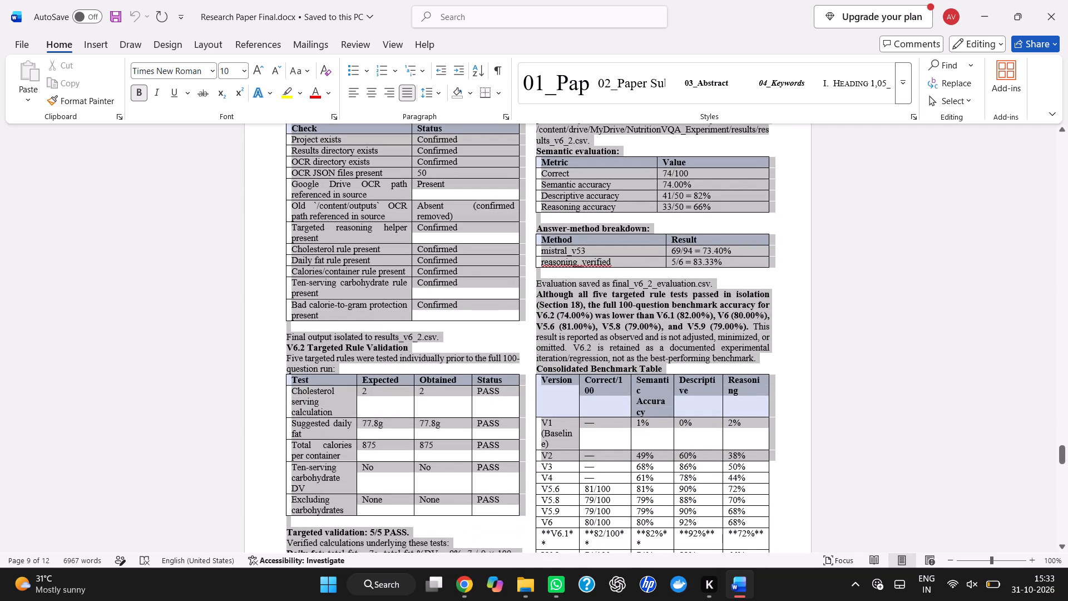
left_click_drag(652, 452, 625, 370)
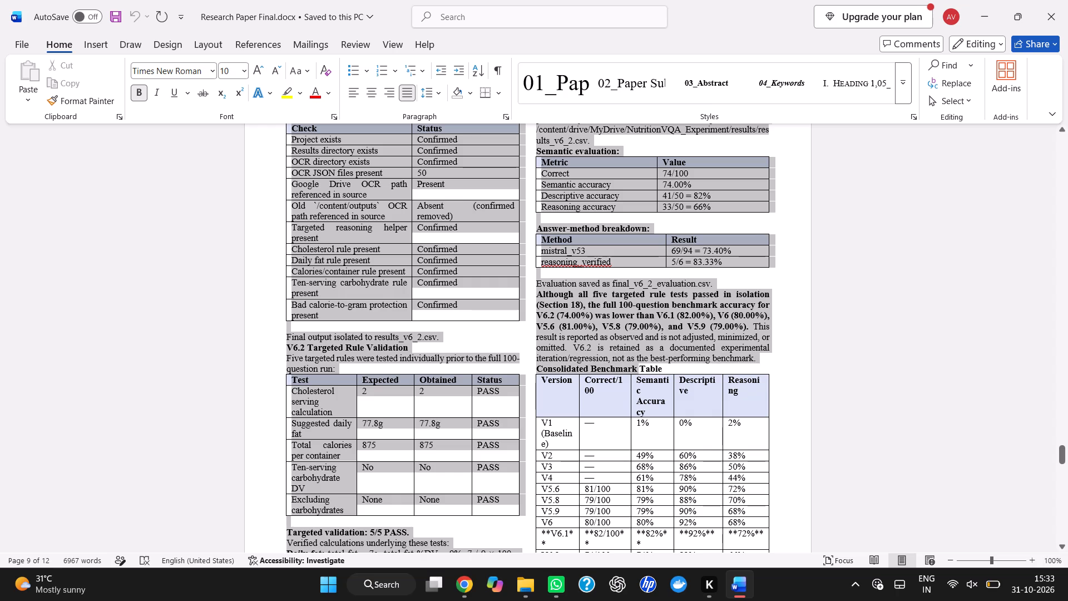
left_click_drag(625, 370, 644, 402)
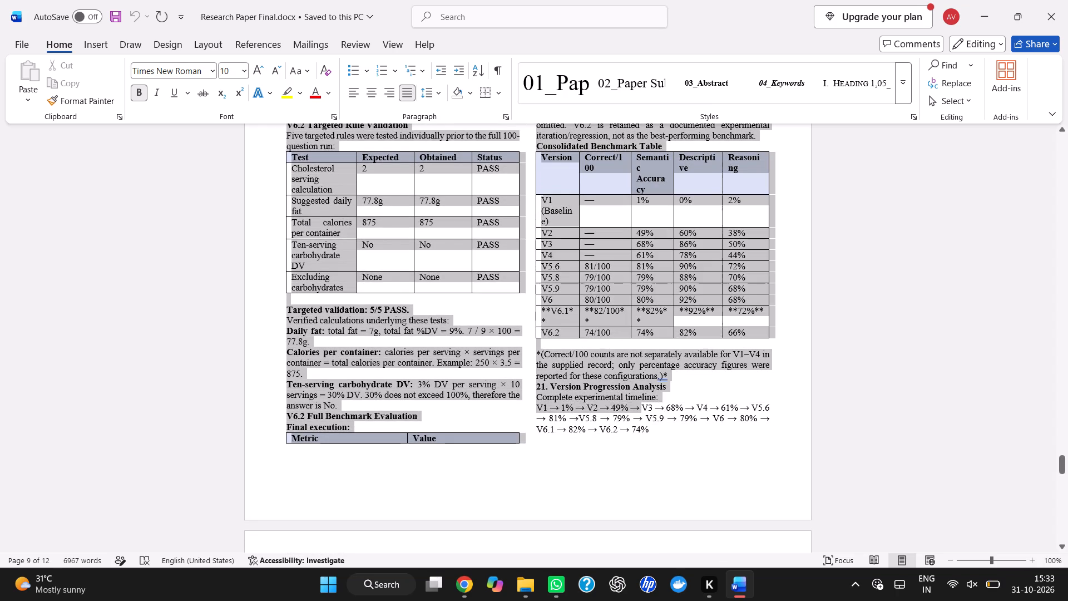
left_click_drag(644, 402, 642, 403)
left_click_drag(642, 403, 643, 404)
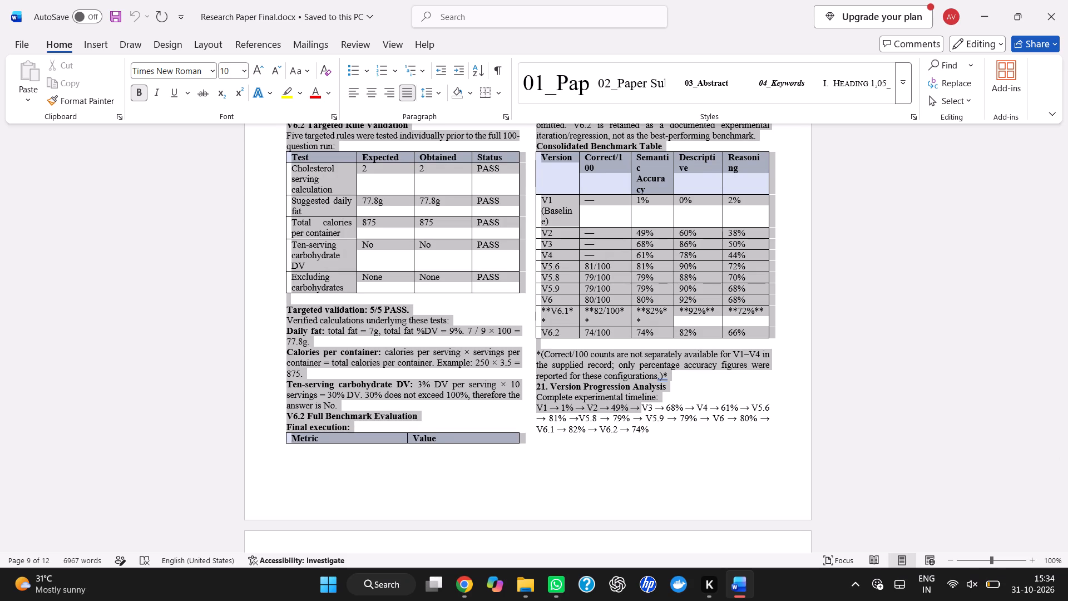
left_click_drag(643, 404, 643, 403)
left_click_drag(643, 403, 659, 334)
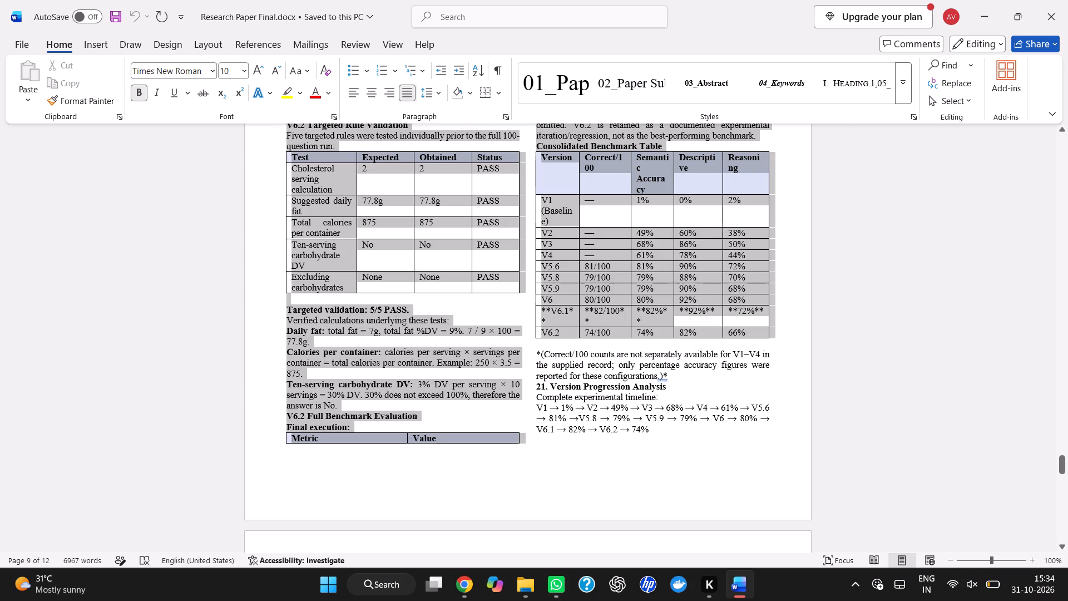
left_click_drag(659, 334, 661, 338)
Check the Complete Benchmark Progression section and the V5.6 vs V6.1 comparison against the selected content, and clear the selection.
scroll(687, 375, "up", 4)
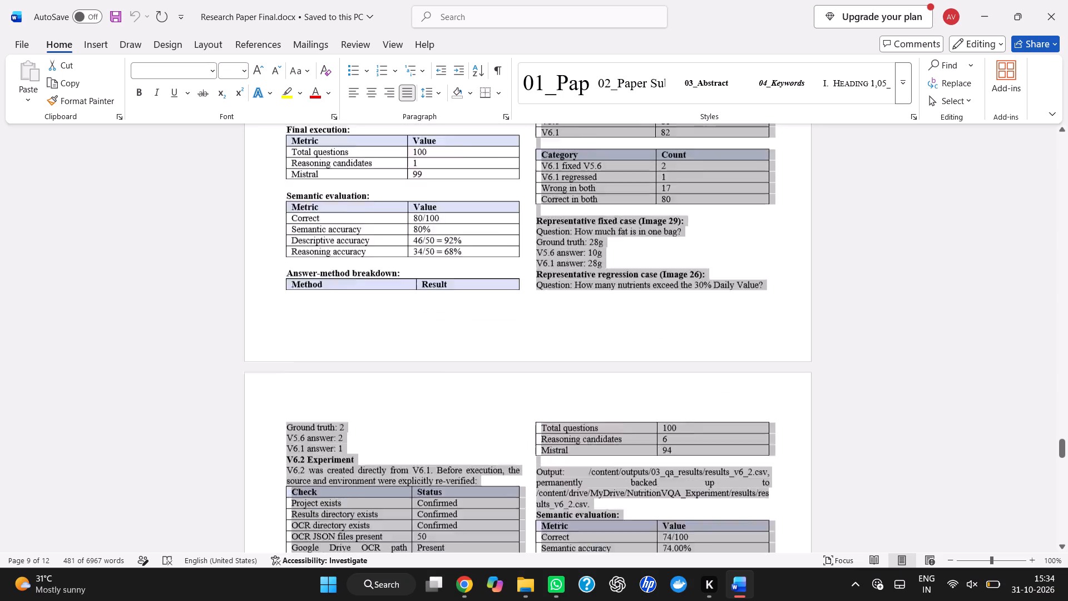
scroll(687, 375, "up", 11)
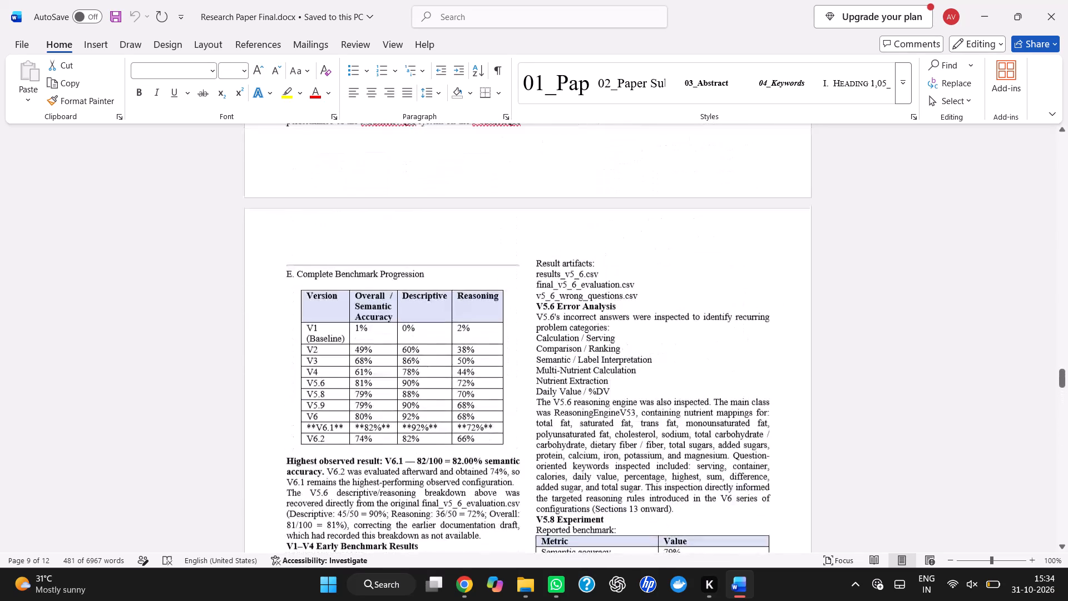
scroll(687, 375, "up", 3)
scroll(687, 375, "down", 3)
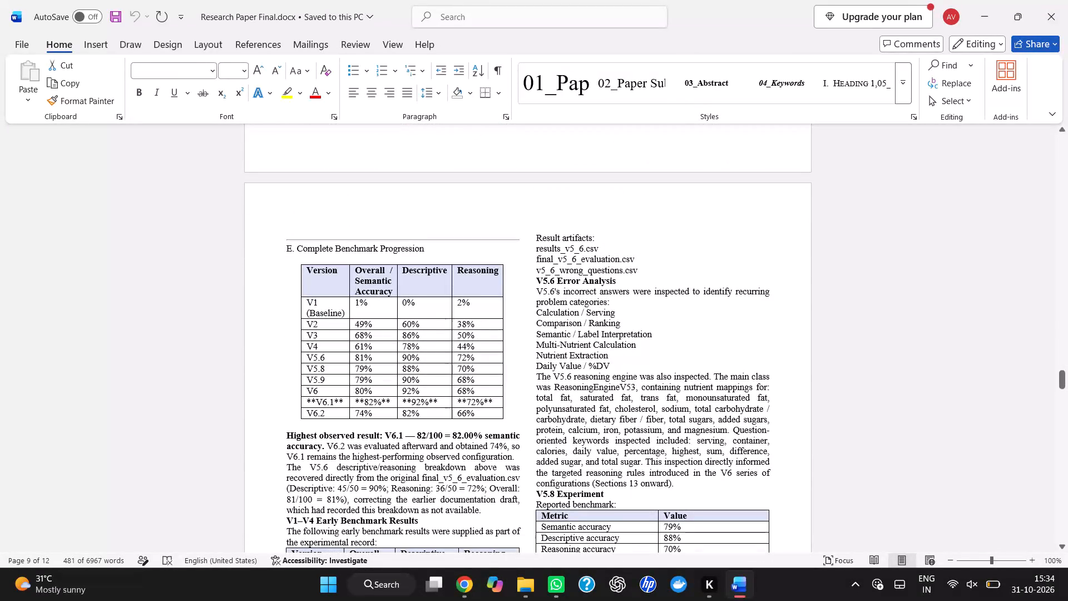
scroll(687, 375, "down", 2)
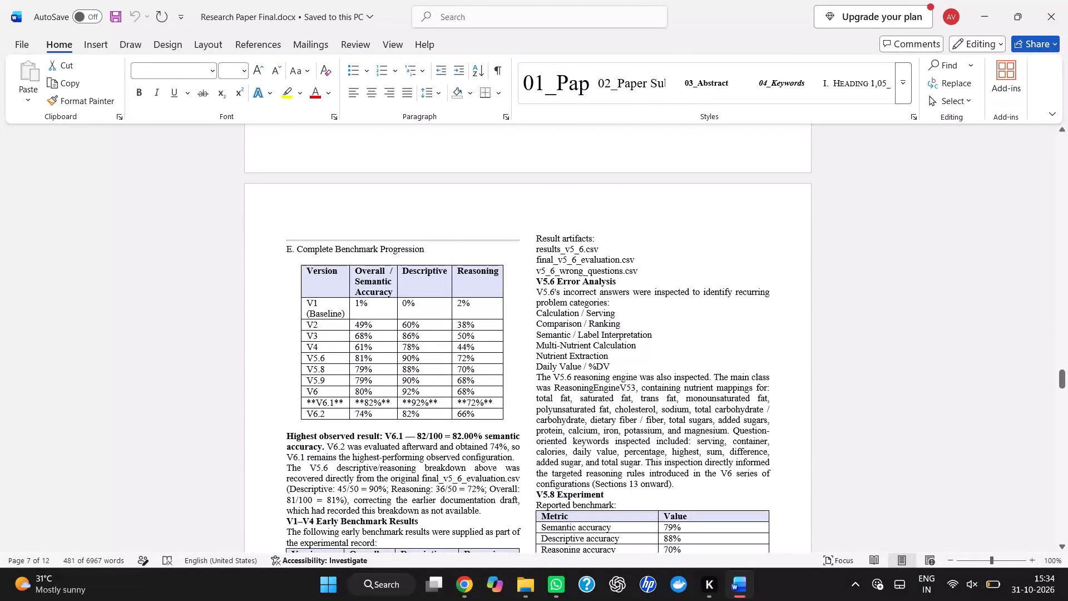
scroll(687, 375, "down", 10)
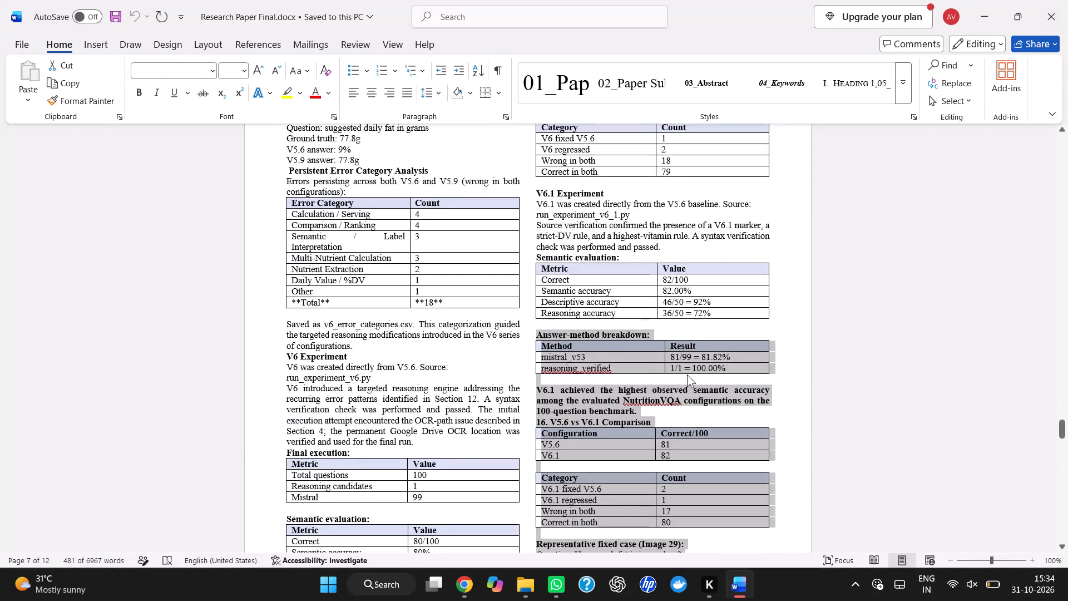
scroll(687, 375, "down", 3)
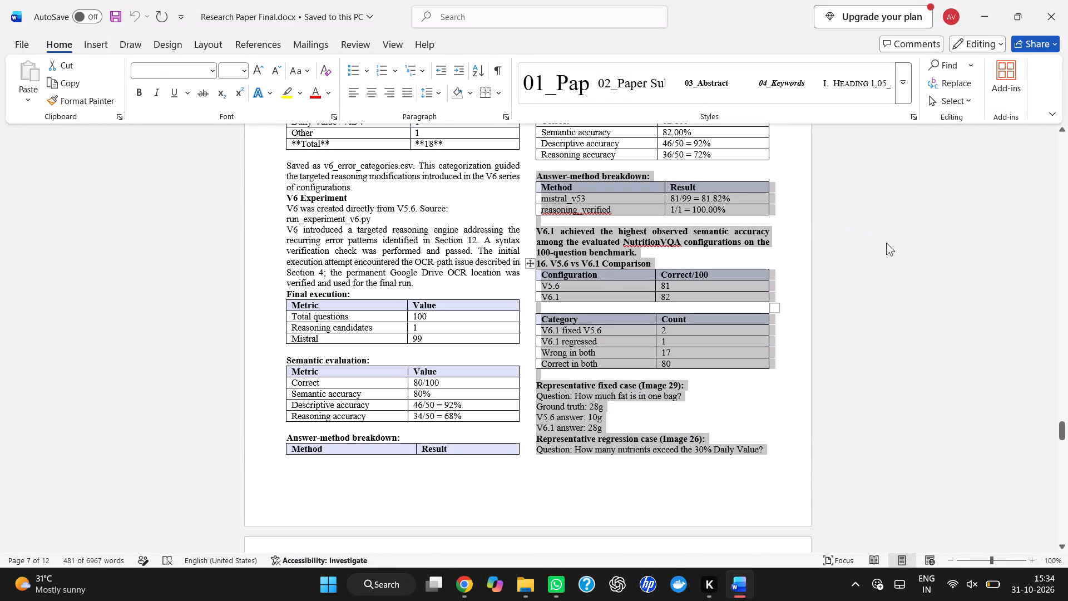
left_click(886, 243)
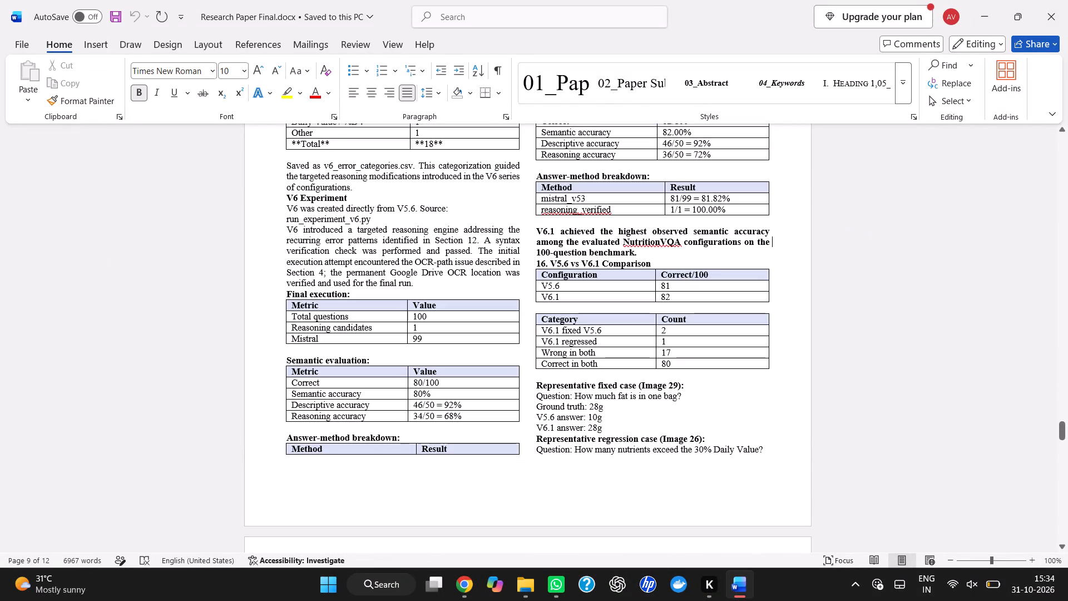
Read through the V6.2 experiment, Targeted Rule Validation, Consolidated Benchmark Table and Version Progression Analysis to the Final Benchmark Status section.
scroll(807, 318, "down", 1)
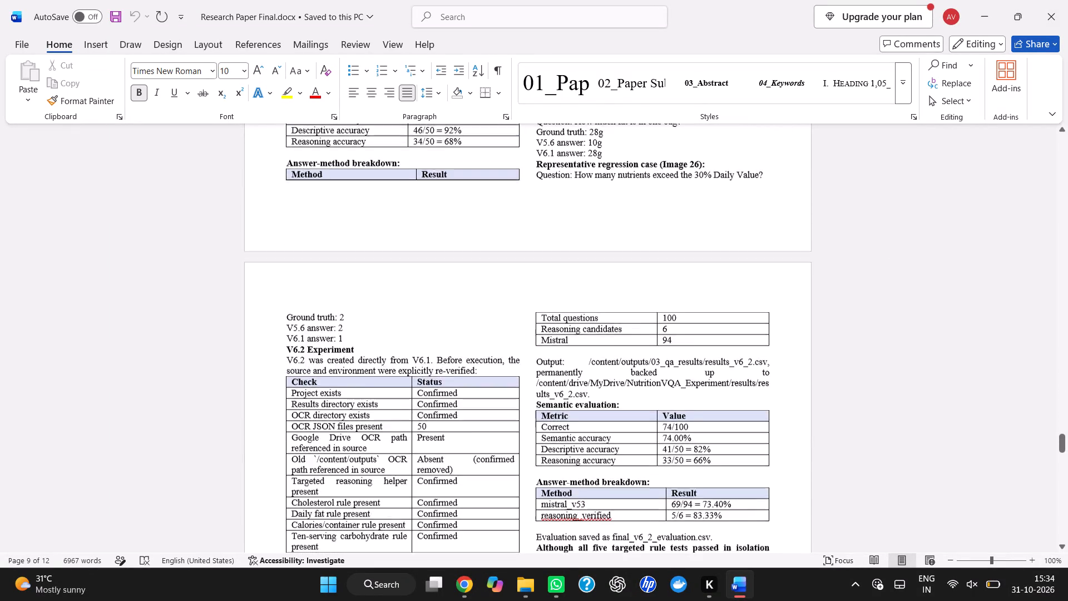
scroll(807, 318, "down", 3)
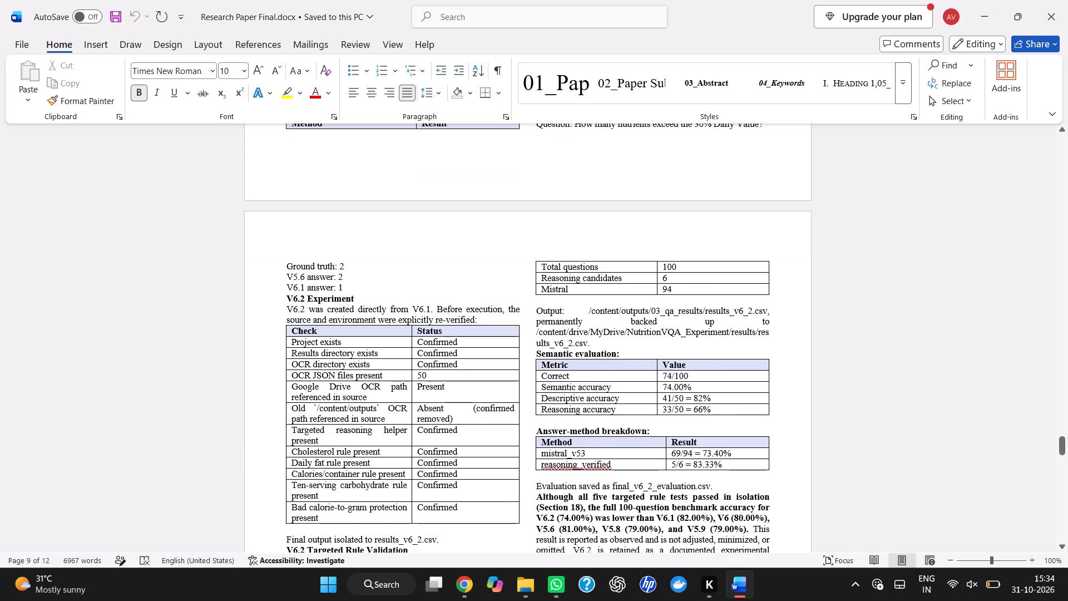
scroll(807, 318, "down", 2)
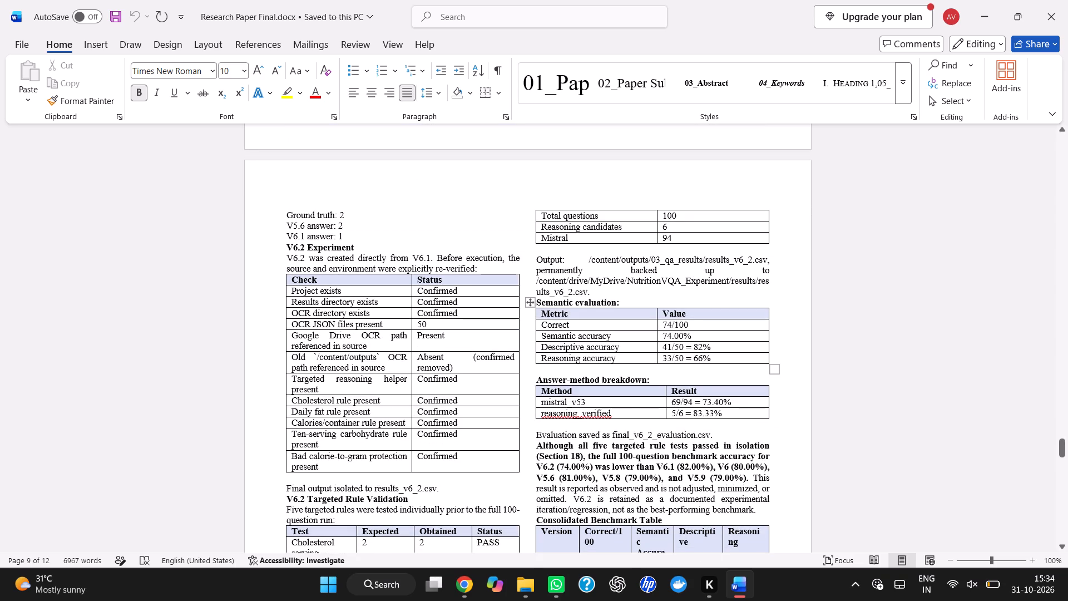
scroll(698, 439, "down", 4)
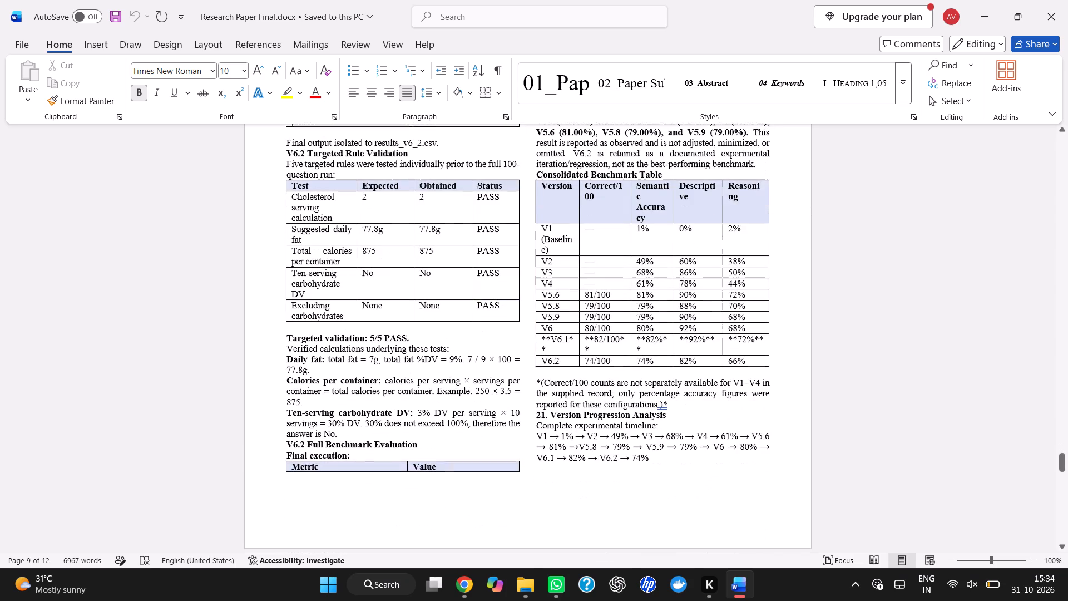
scroll(698, 439, "down", 1)
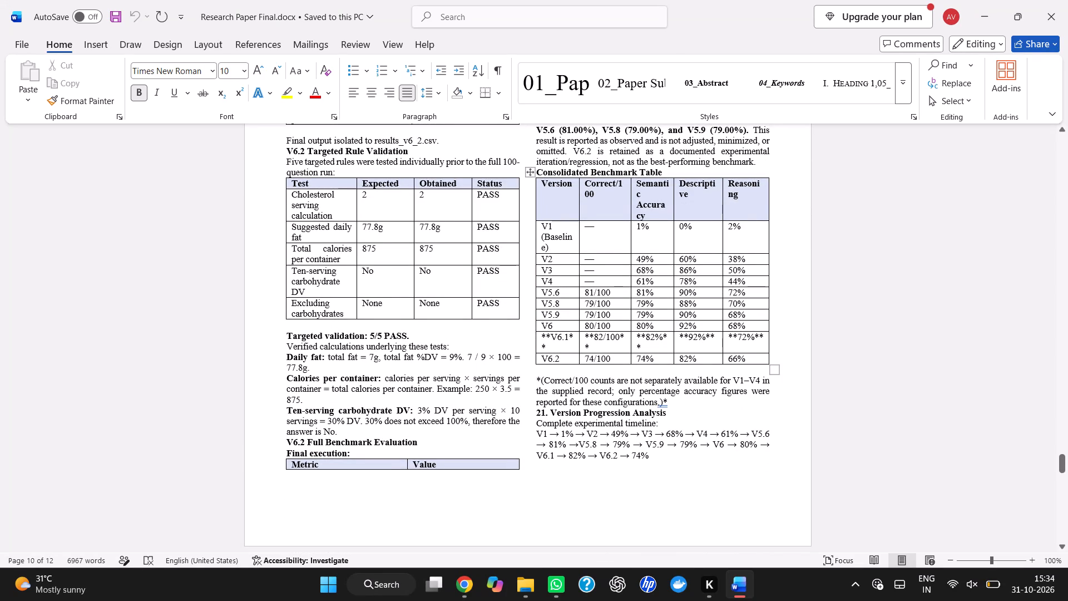
scroll(659, 436, "down", 1)
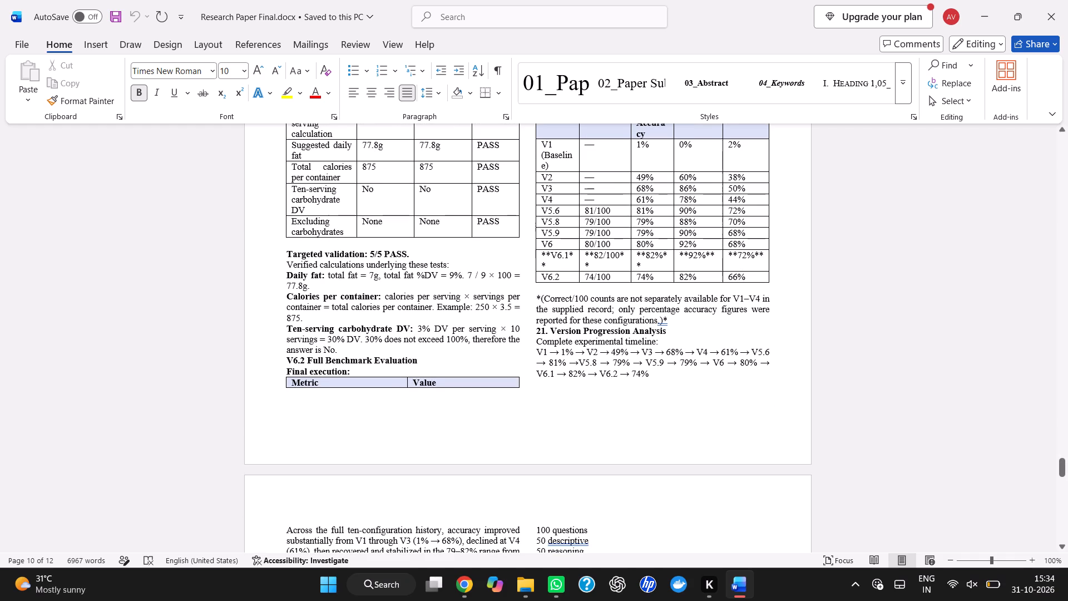
scroll(659, 436, "down", 2)
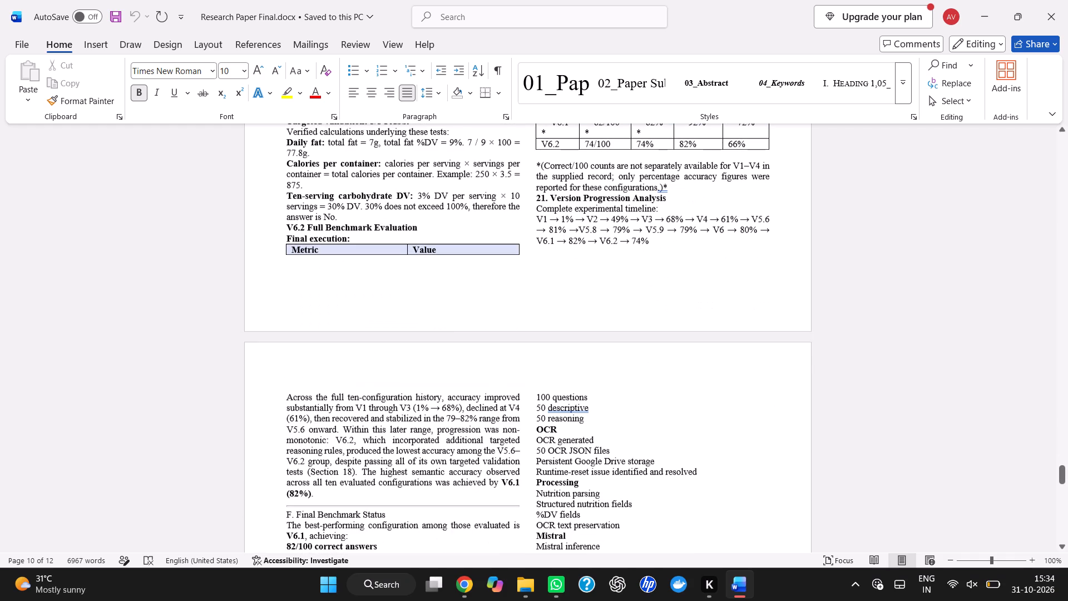
scroll(659, 436, "down", 3)
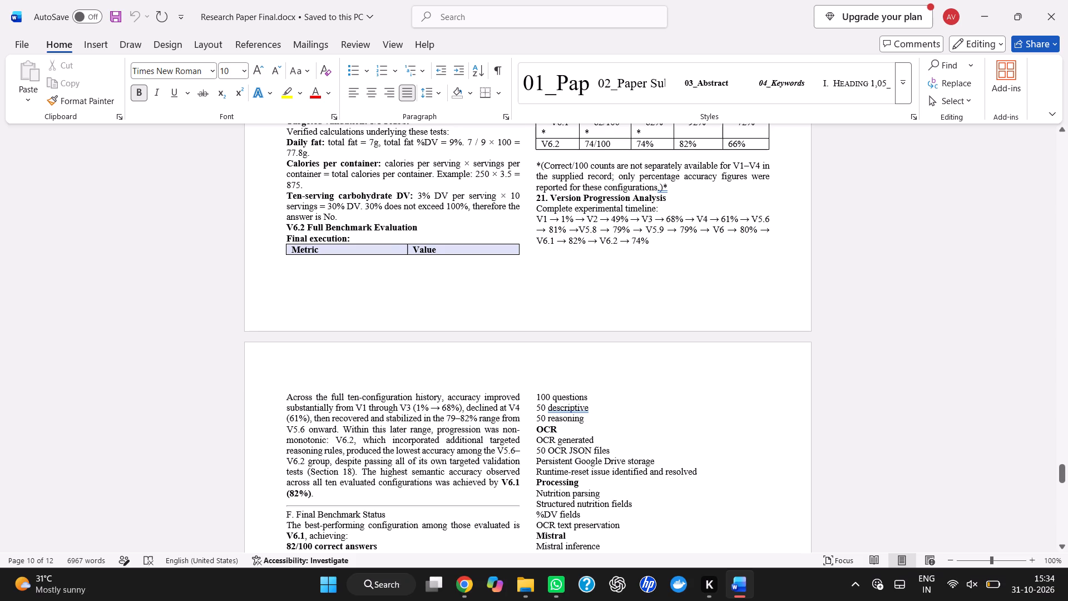
scroll(676, 368, "down", 3)
scroll(685, 326, "up", 1)
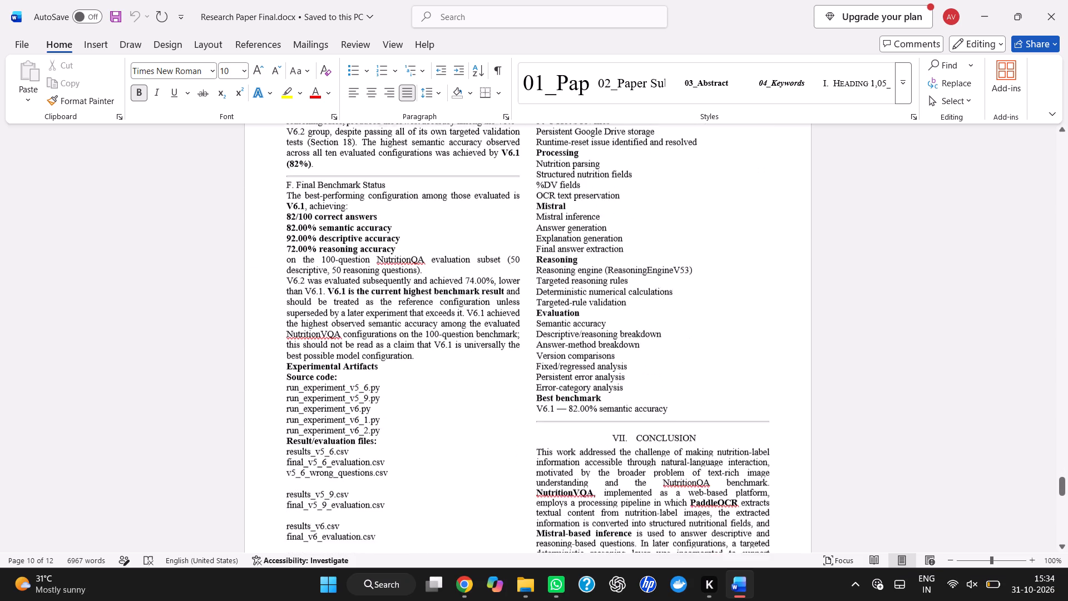
scroll(685, 326, "up", 3)
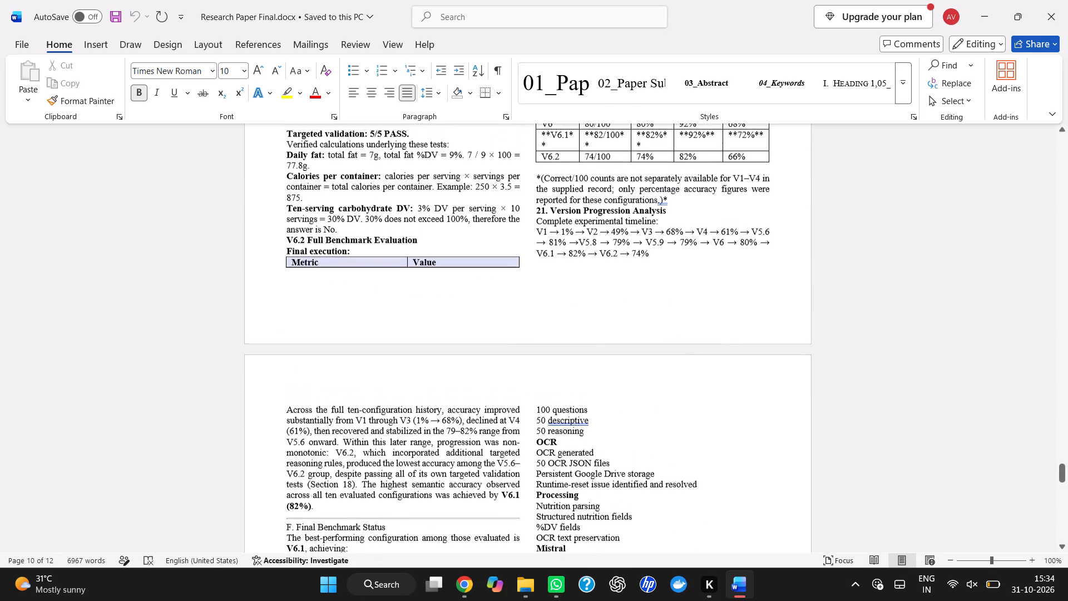
Search the document for V6.2, and close the search afterwards.
left_click(650, 254)
key("ctrl+f")
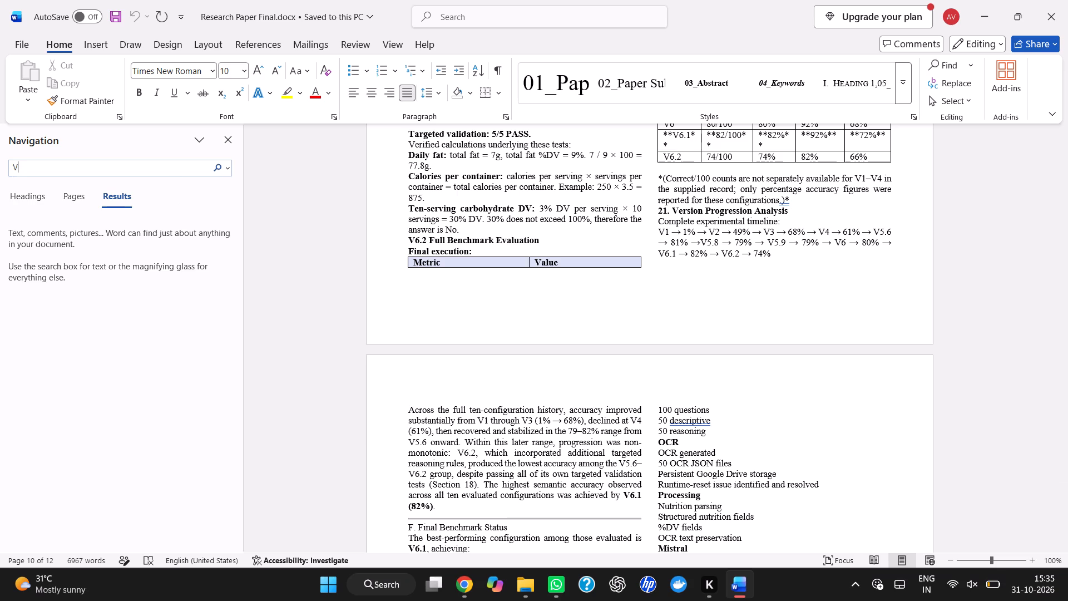
type("6.")
key("2")
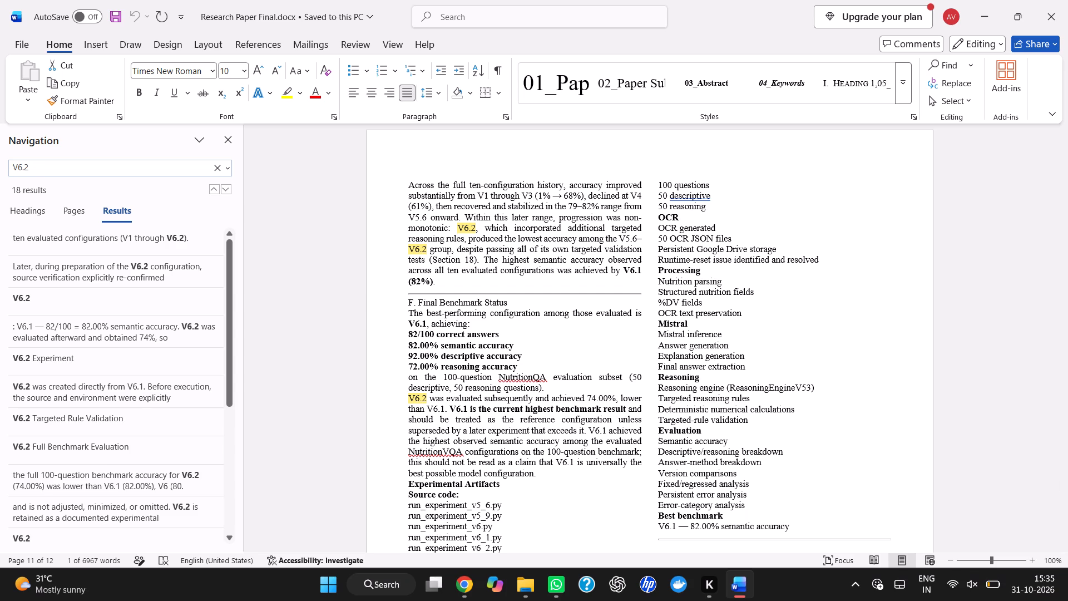
left_click(235, 137)
Check the References, Future Enhancements and Conclusion, going back to the Final Benchmark Status and completed evaluation work lists.
scroll(414, 342, "down", 18)
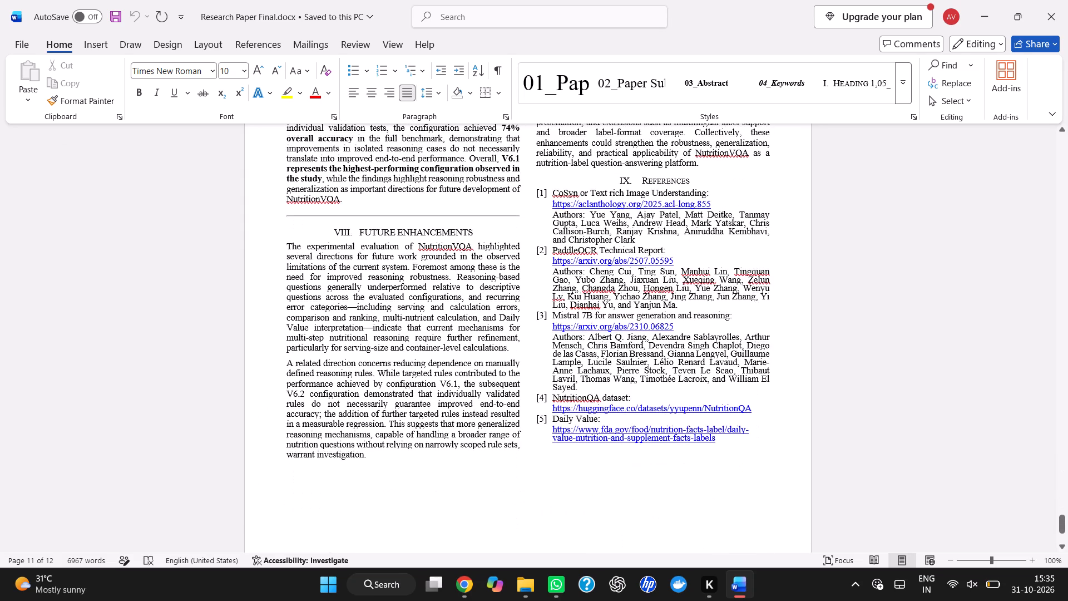
scroll(414, 342, "up", 4)
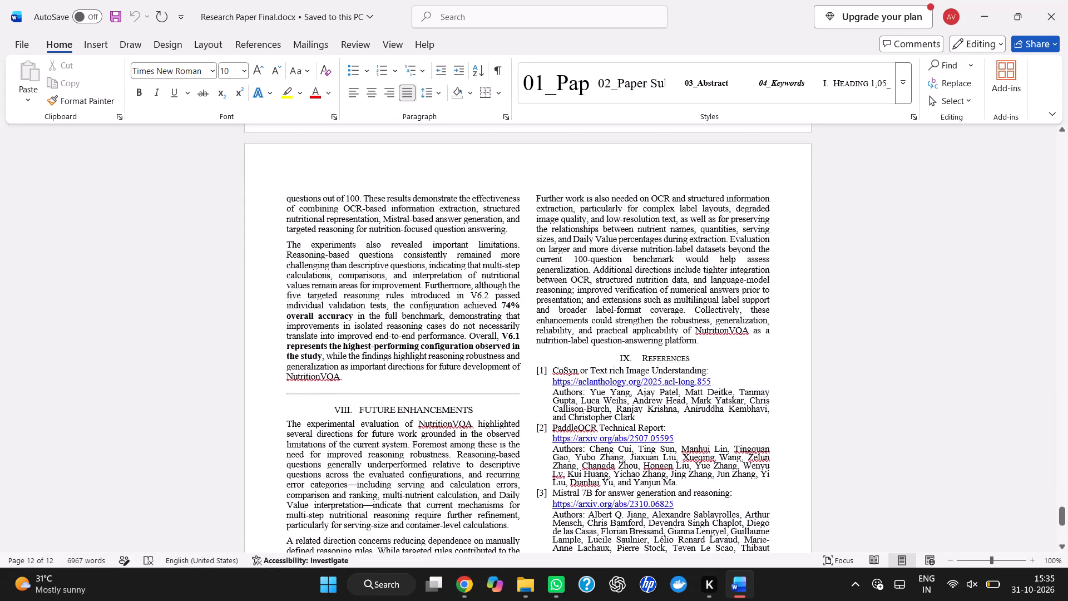
scroll(414, 342, "up", 5)
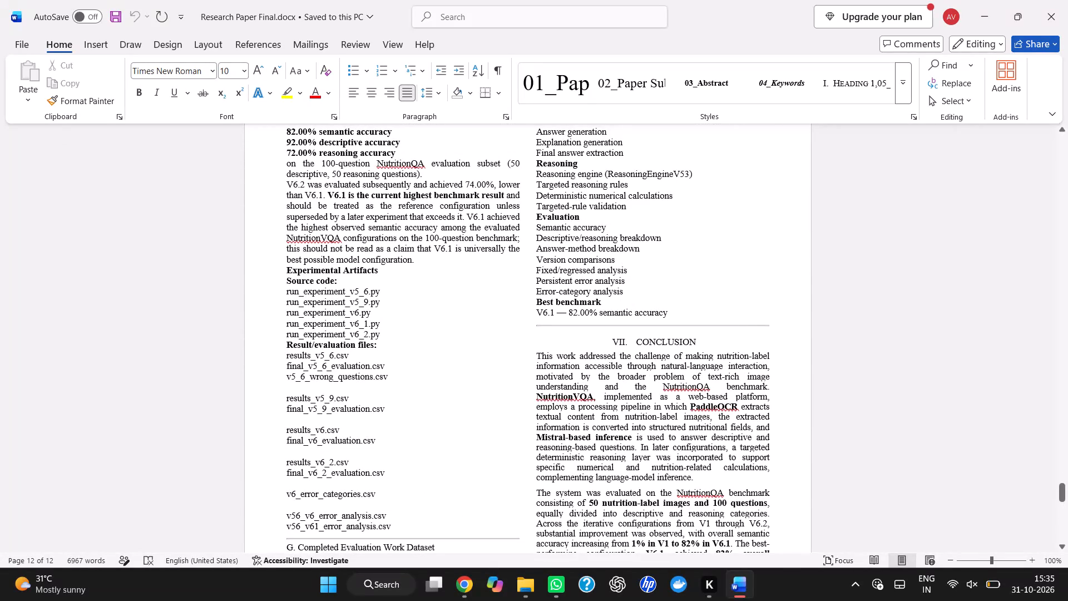
scroll(607, 299, "up", 1)
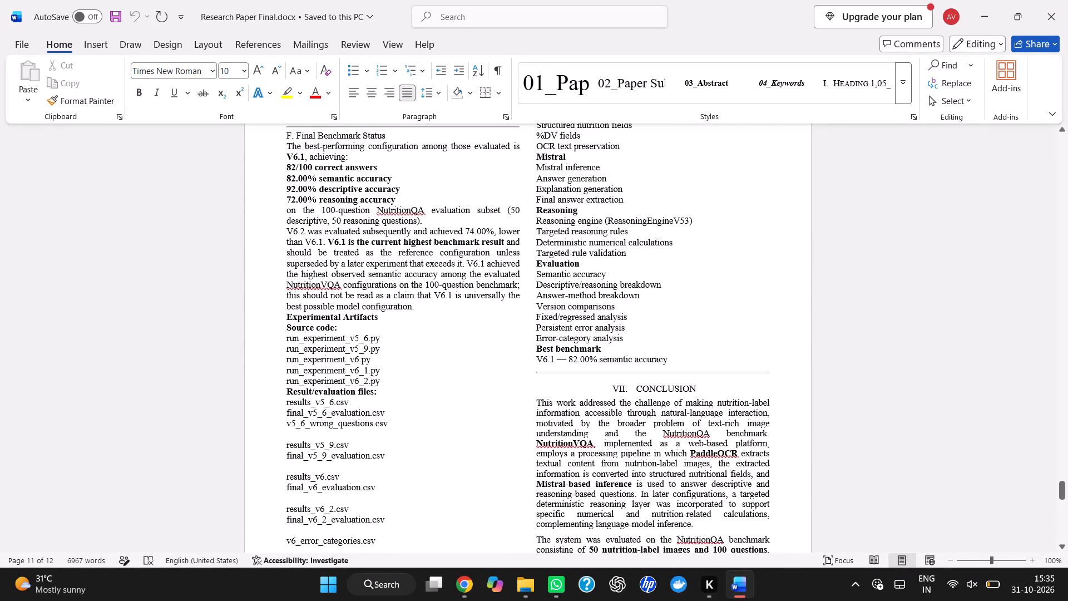
scroll(607, 299, "up", 2)
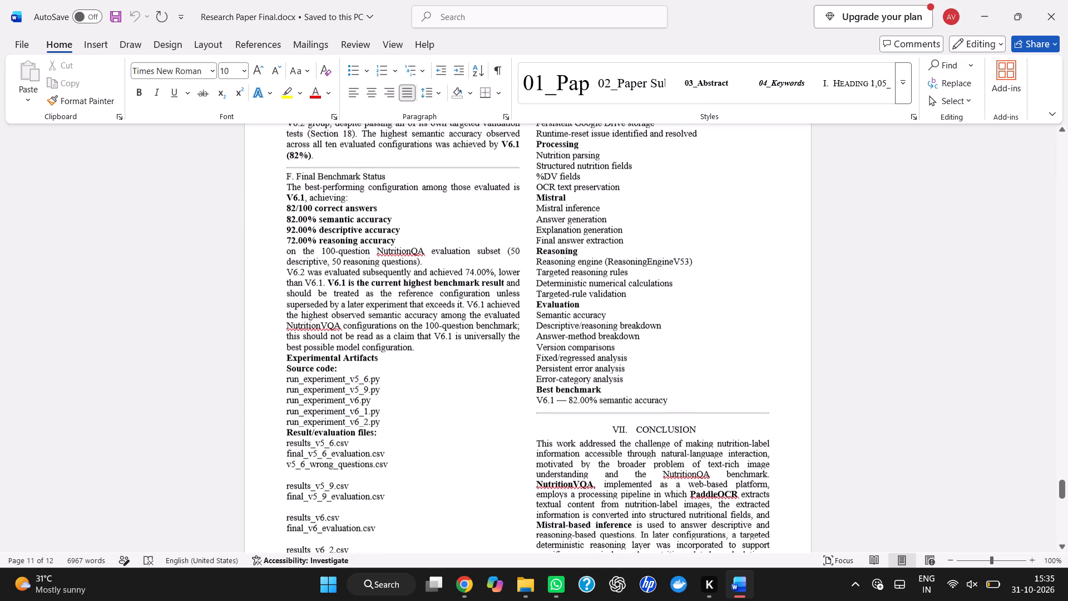
scroll(607, 299, "up", 2)
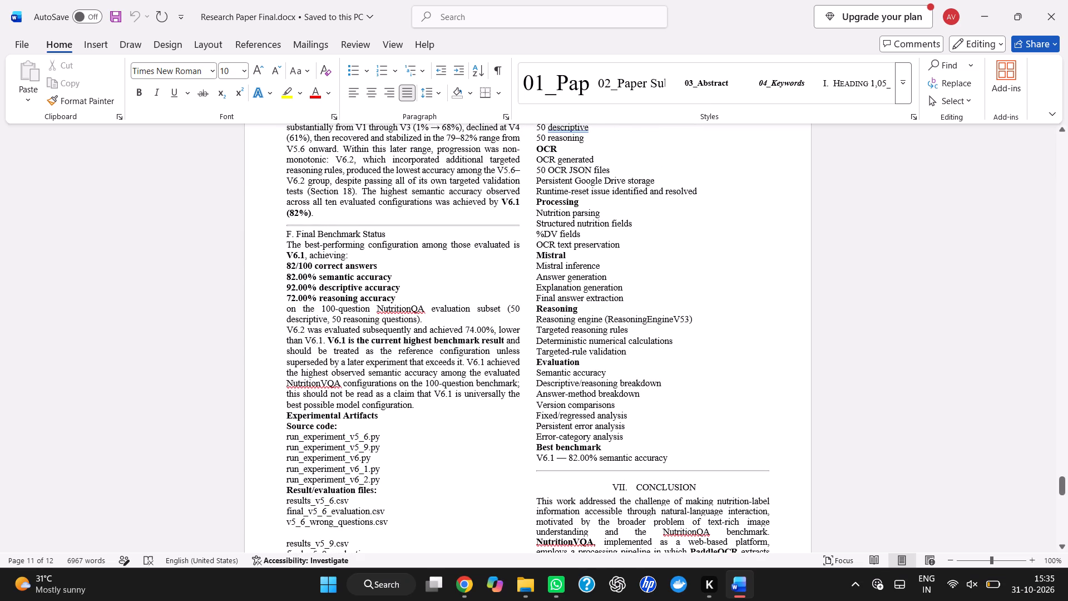
Delete the Processing, Mistral, Reasoning and Evaluation lists, through "Error-category analysis", from the completed evaluation work section.
scroll(607, 299, "down", 1)
scroll(607, 299, "up", 1)
scroll(607, 299, "down", 2)
scroll(607, 299, "up", 1)
scroll(607, 299, "down", 2)
scroll(607, 299, "up", 1, "ctrl")
left_click_drag(623, 439, 556, 201)
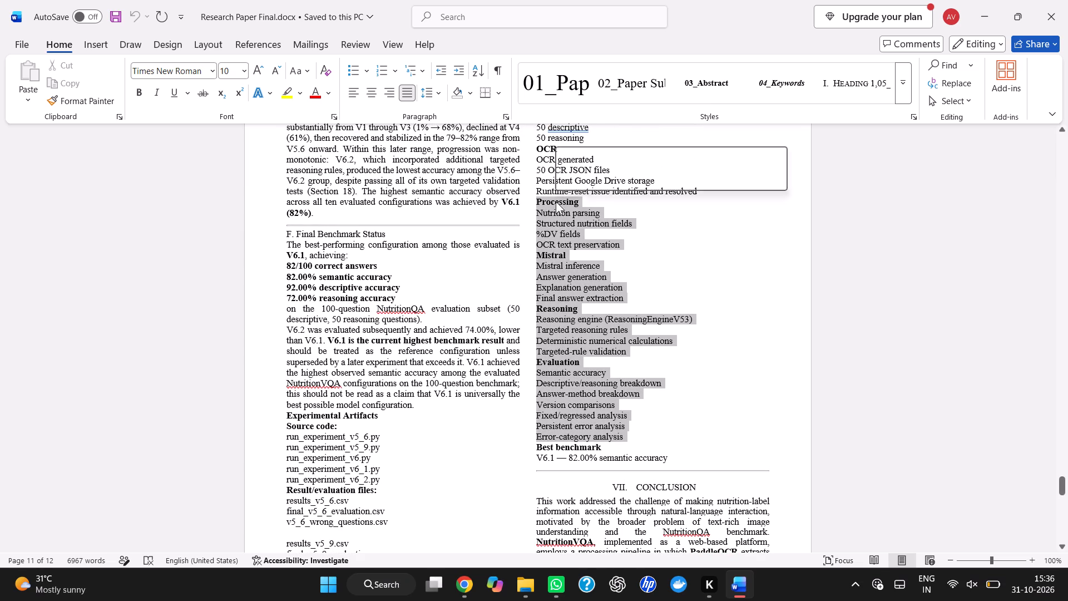
key("BackSpace")
Delete the text from "files" in "50 OCR JSON files" through "Runtime-reset issue identified and resolved" in the OCR list.
scroll(556, 201, "up", 1)
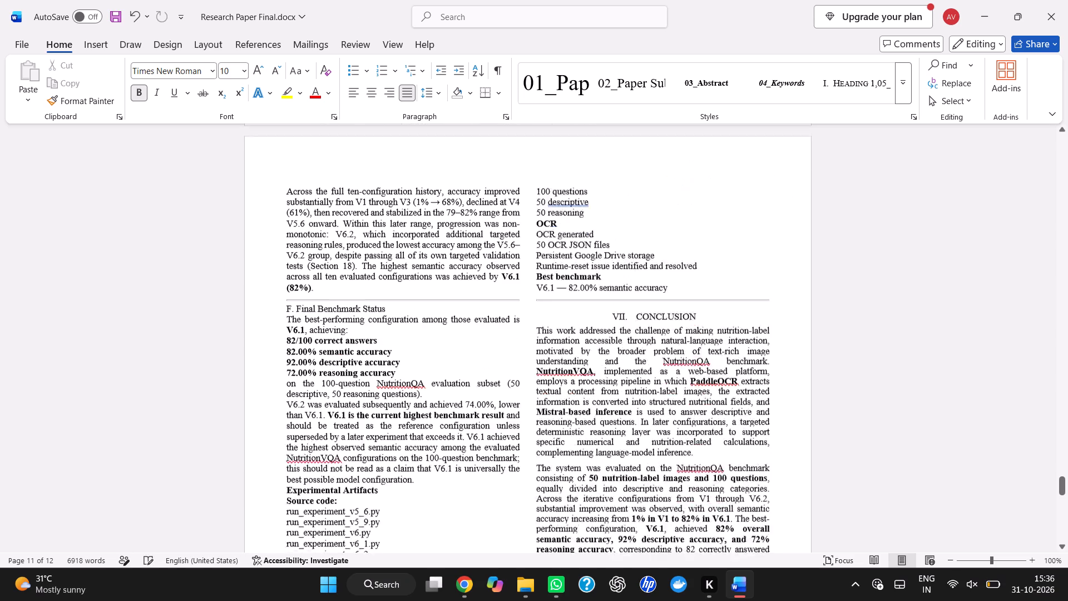
scroll(556, 201, "up", 1)
left_click_drag(697, 310, 607, 287)
scroll(607, 287, "right", 4)
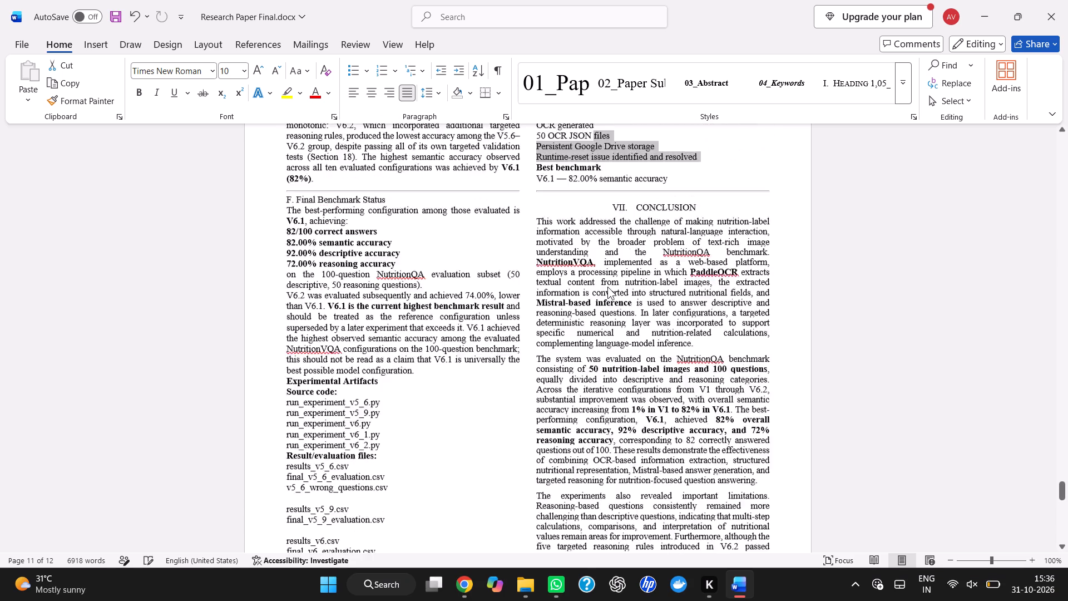
scroll(607, 287, "right", 1)
scroll(607, 287, "up", 1)
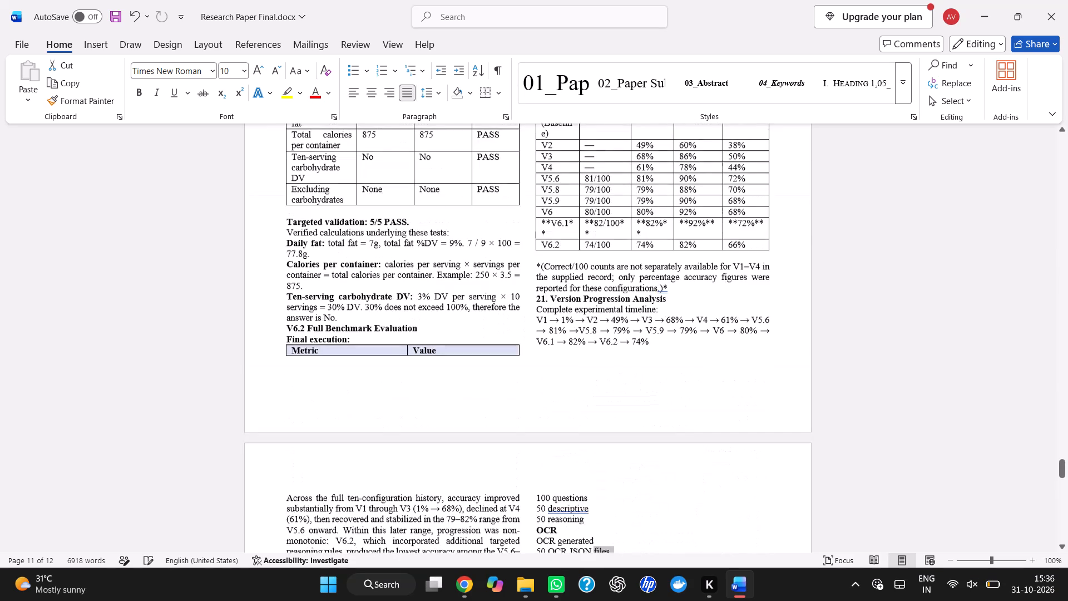
scroll(607, 287, "up", 4)
key("BackSpace")
Delete the rest of the OCR list, including "50 OCR JSON", "OCR generated" and the OCR heading above Best benchmark.
key("BackSpace")
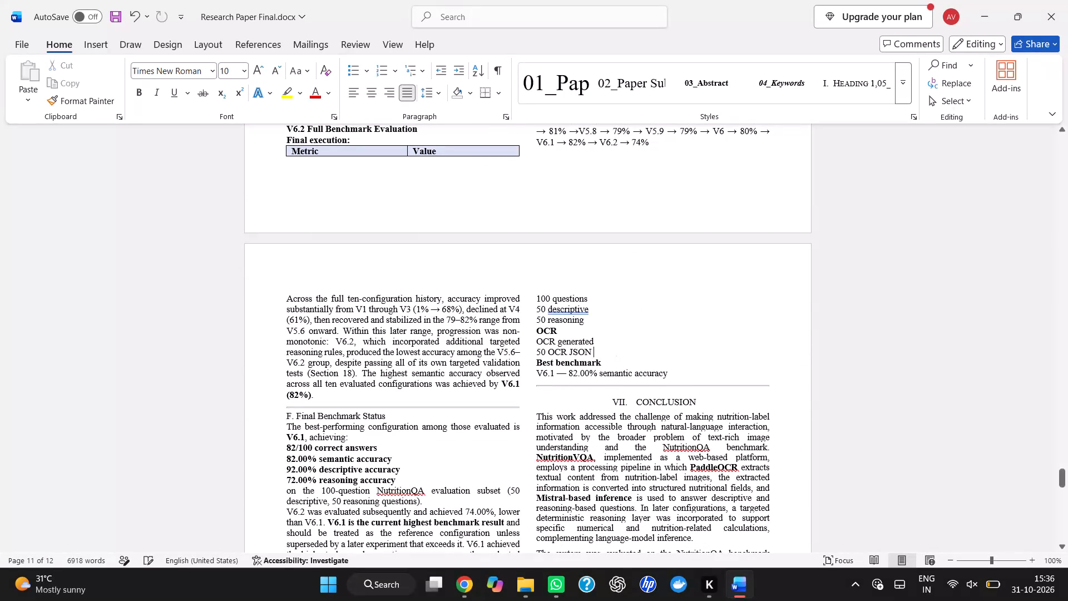
key("BackSpace")
key("BackSpace")
key("BackSpace")
key("BackSpace")
key("BackSpace")
key("BackSpace")
key("BackSpace")
key("BackSpace")
key("BackSpace")
key("BackSpace")
key("BackSpace")
key("BackSpace")
key("BackSpace")
key("BackSpace")
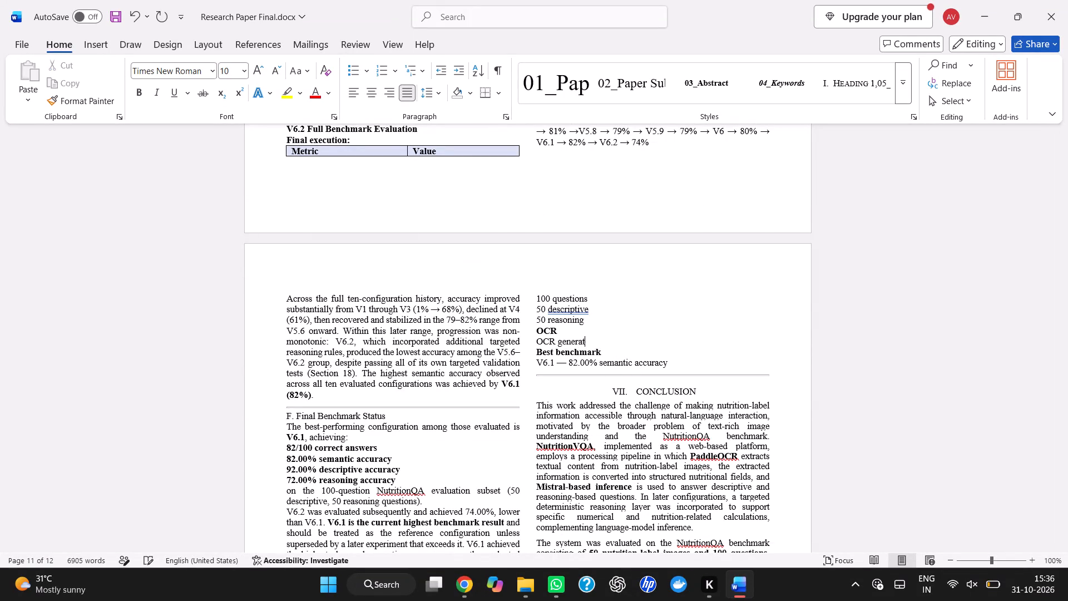
key("BackSpace")
key("BackSpace")
key("BackSpace")
key("BackSpace")
key("BackSpace")
key("BackSpace")
key("BackSpace")
key("BackSpace")
key("BackSpace")
key("BackSpace")
key("BackSpace")
key("BackSpace")
key("BackSpace")
key("BackSpace")
key("BackSpace")
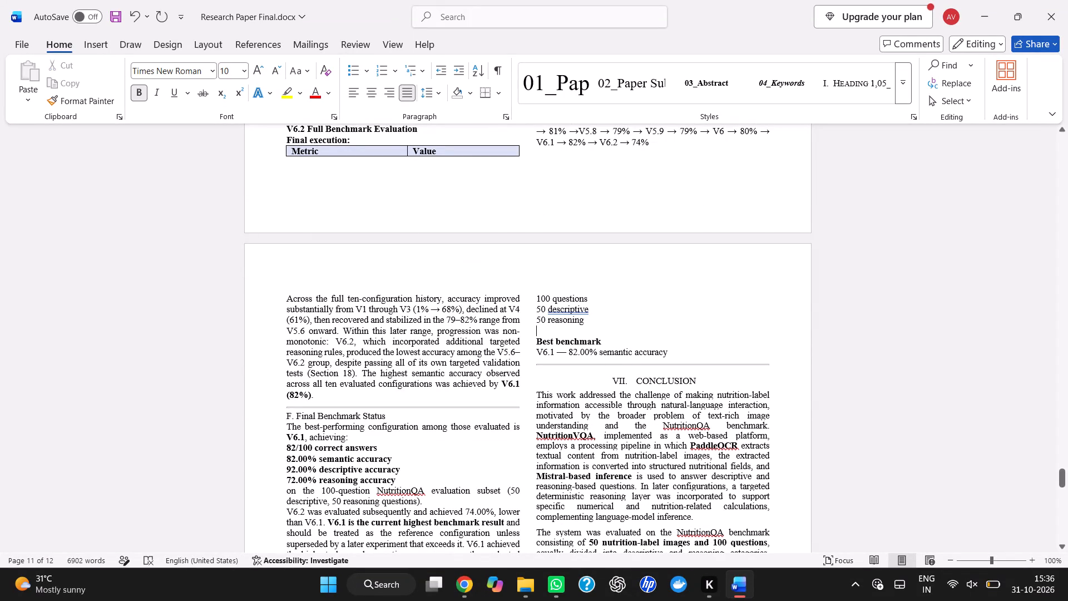
Delete the Experimental Artifacts block, from its heading through "v56_v61_error_analysis.csv", including the source code and result/evaluation file lists.
scroll(344, 345, "down", 3)
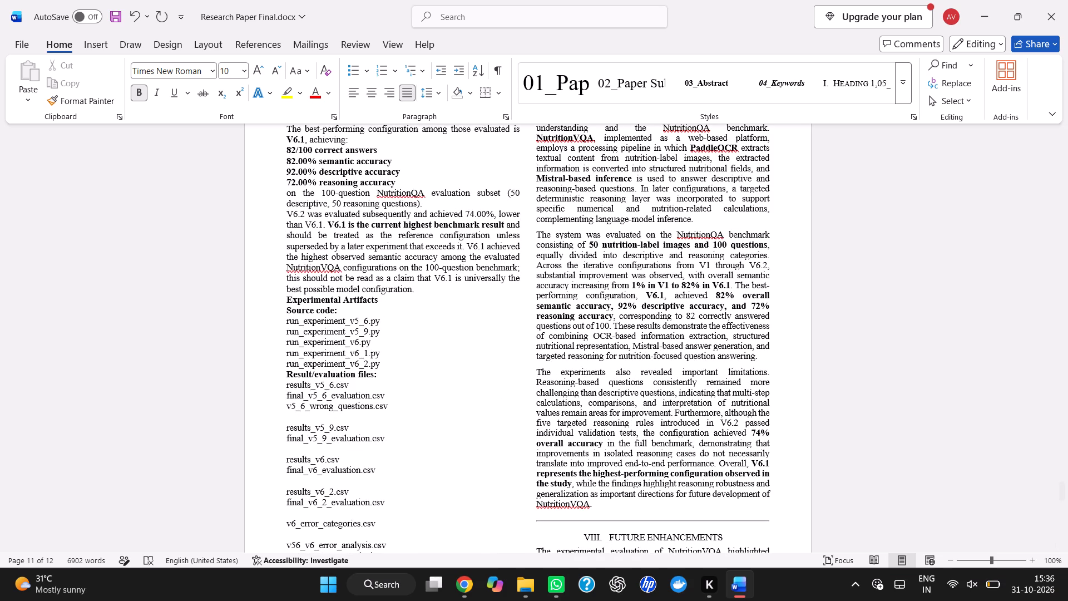
scroll(416, 351, "down", 1)
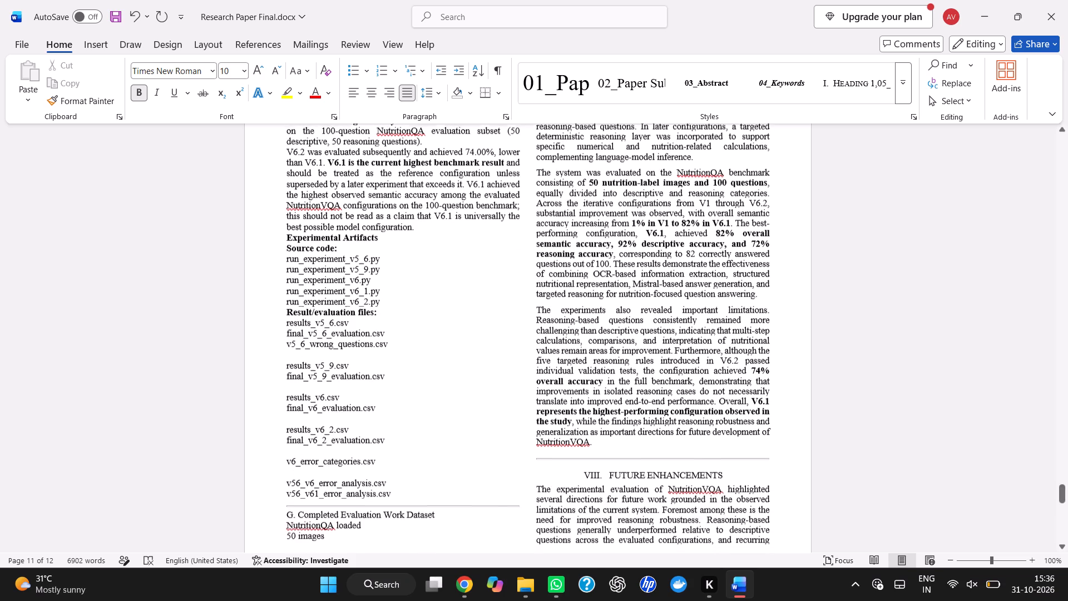
scroll(416, 351, "down", 1)
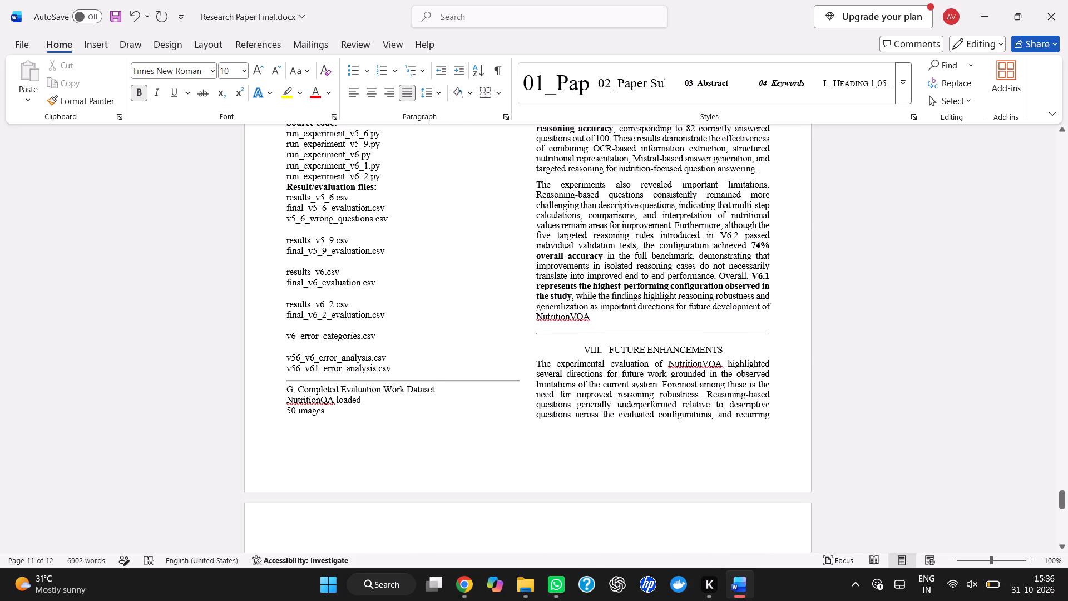
scroll(407, 406, "up", 4)
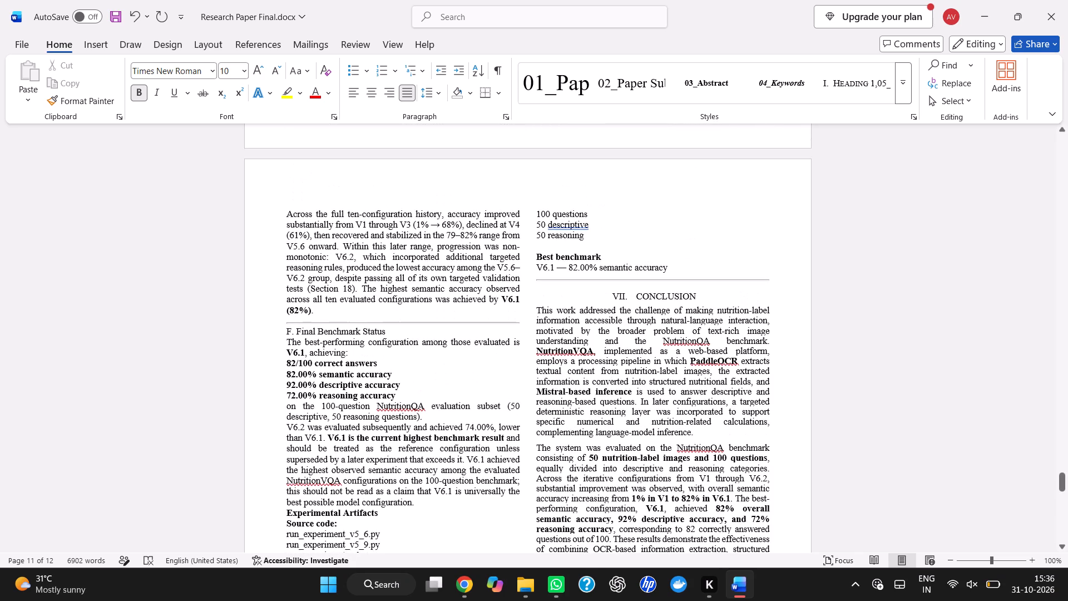
scroll(407, 406, "up", 1)
scroll(479, 398, "down", 1)
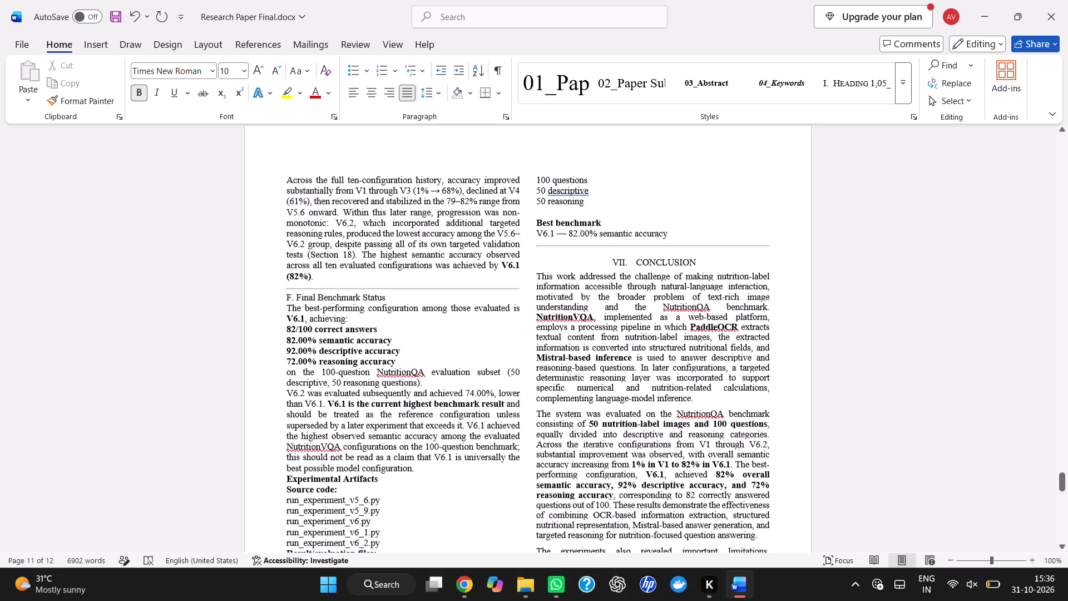
scroll(479, 398, "down", 3)
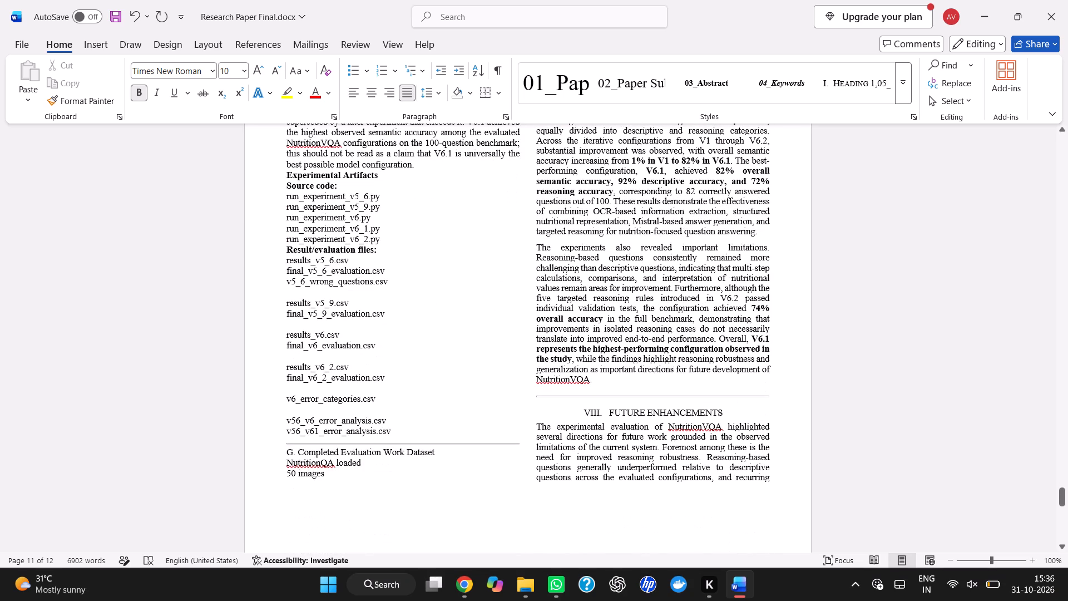
left_click_drag(392, 432, 294, 133)
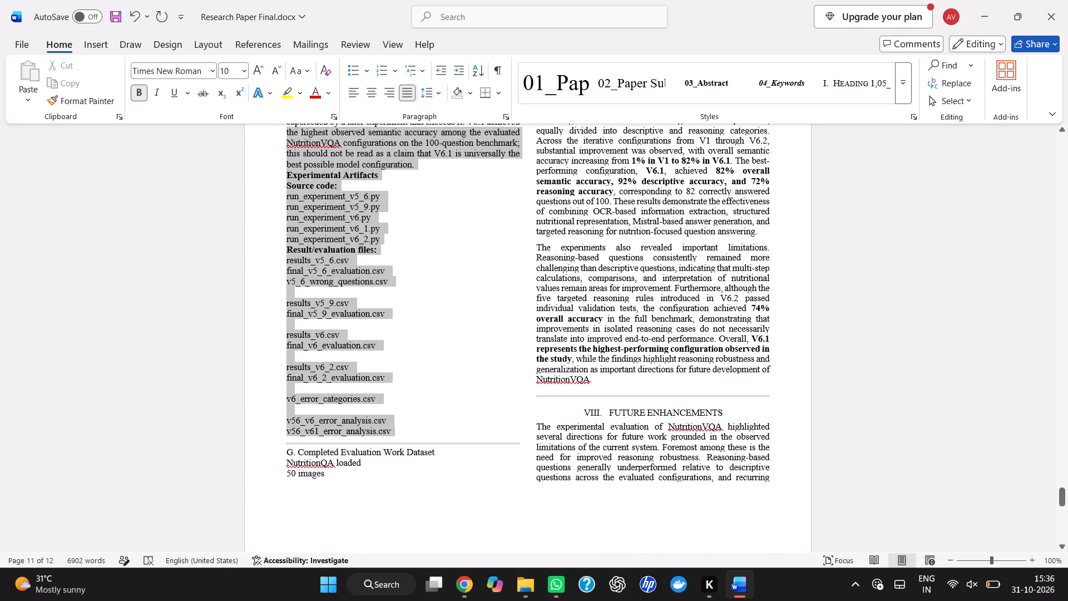
left_click_drag(294, 133, 297, 283)
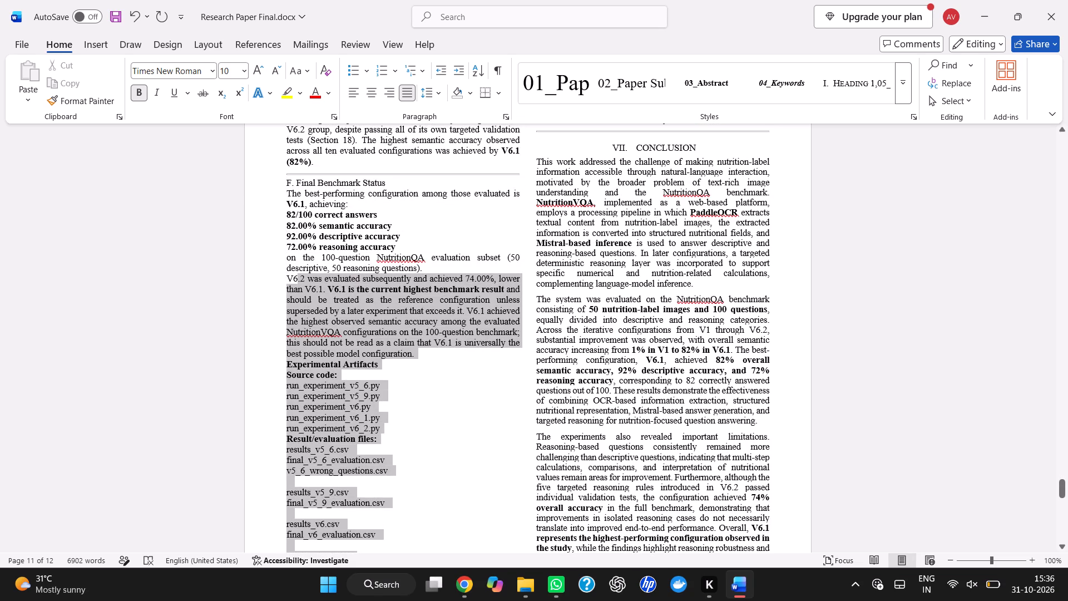
left_click_drag(297, 283, 293, 339)
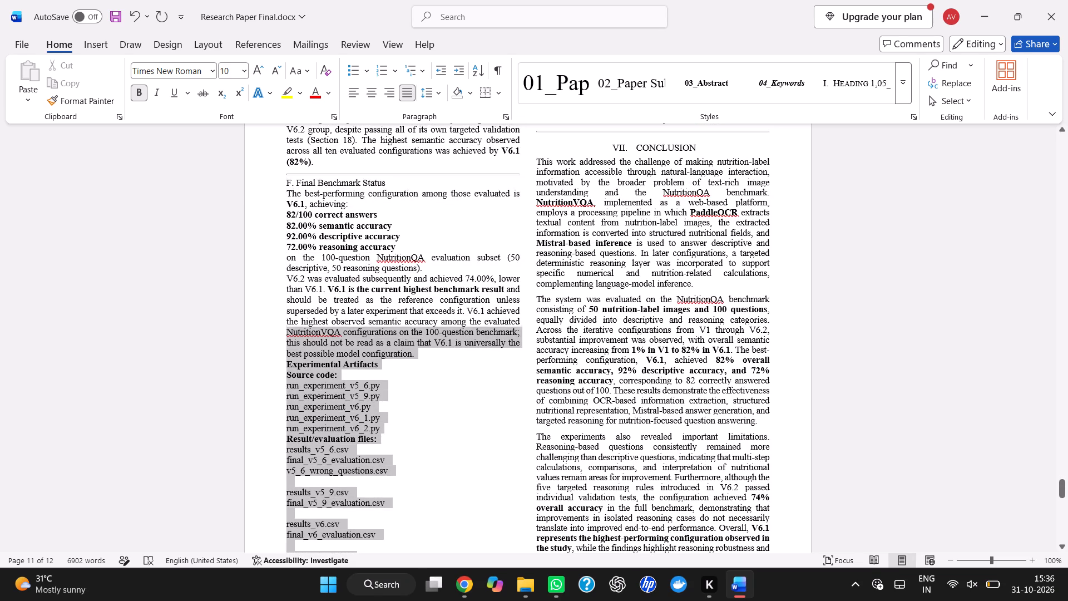
left_click_drag(293, 339, 285, 365)
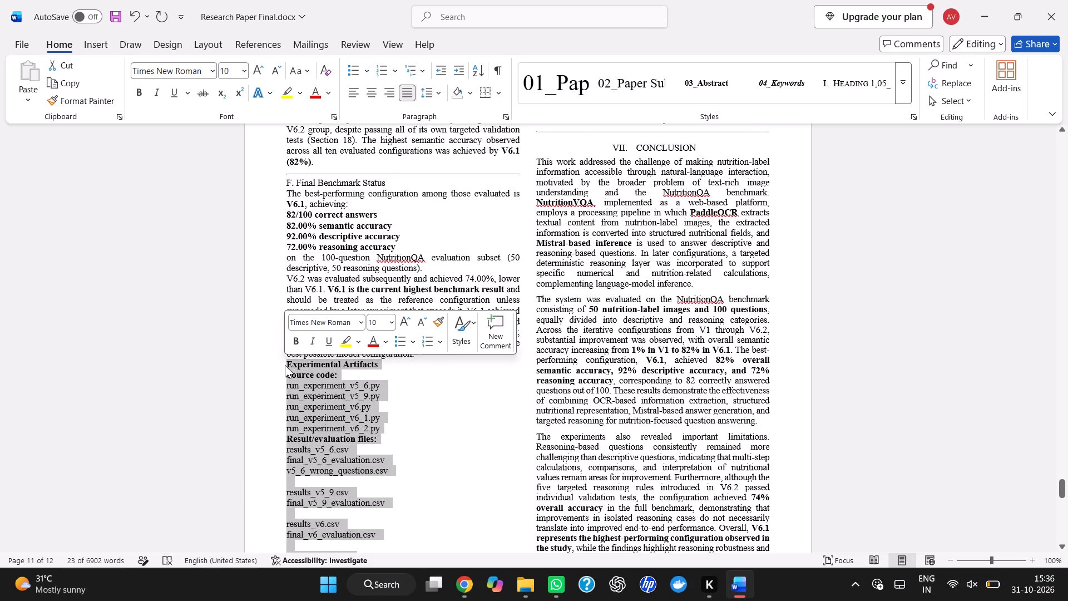
key("BackSpace")
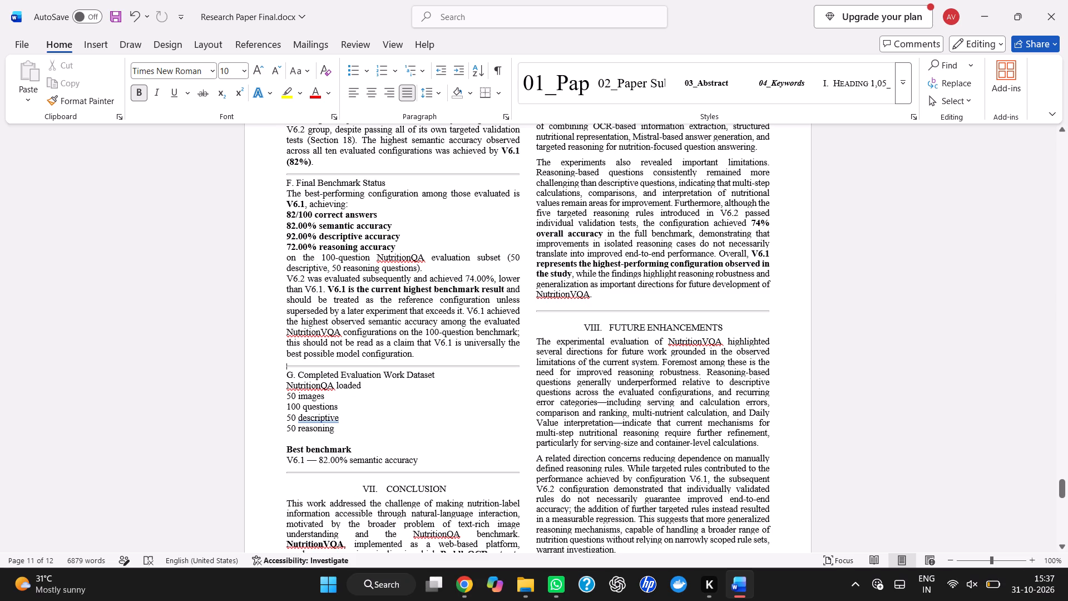
Examine the V6.2 experiment tables, Consolidated Benchmark Table and Version Progression Analysis that precede the Final Benchmark Status section.
scroll(368, 420, "up", 1)
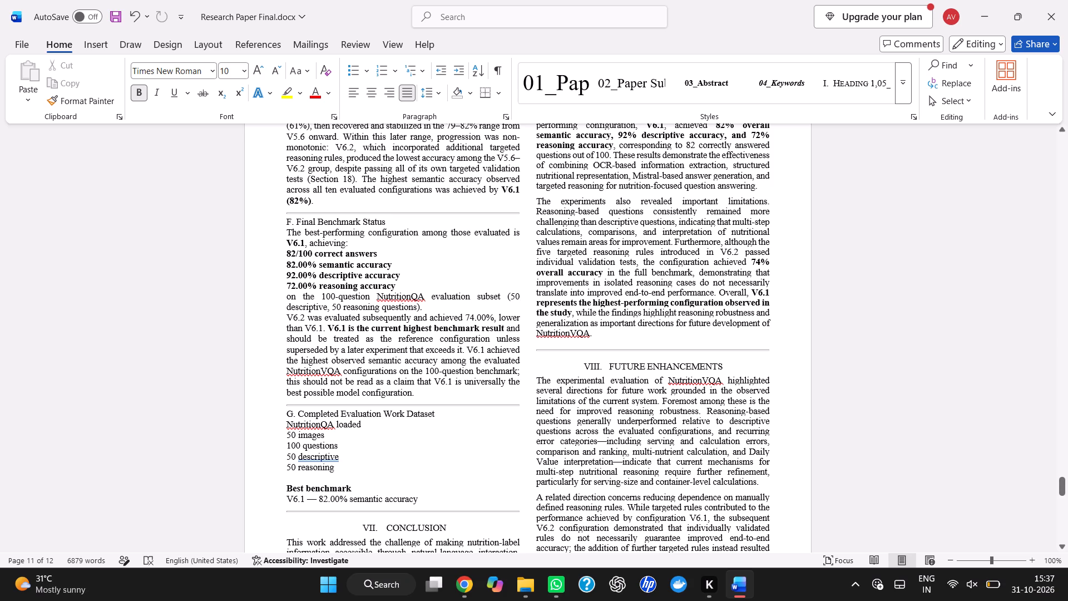
scroll(313, 324, "up", 3)
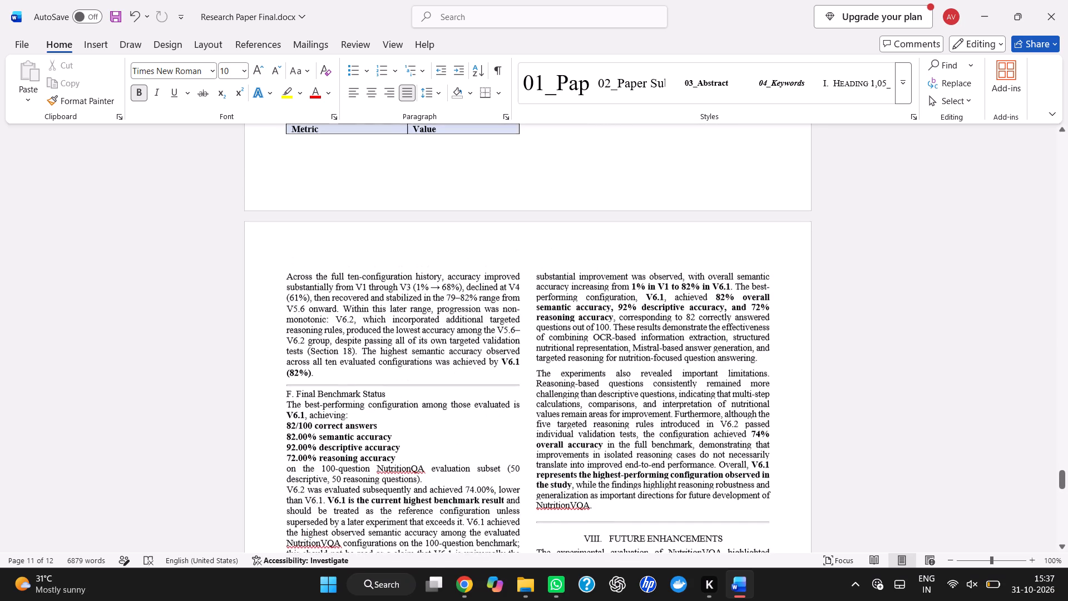
scroll(313, 324, "up", 1)
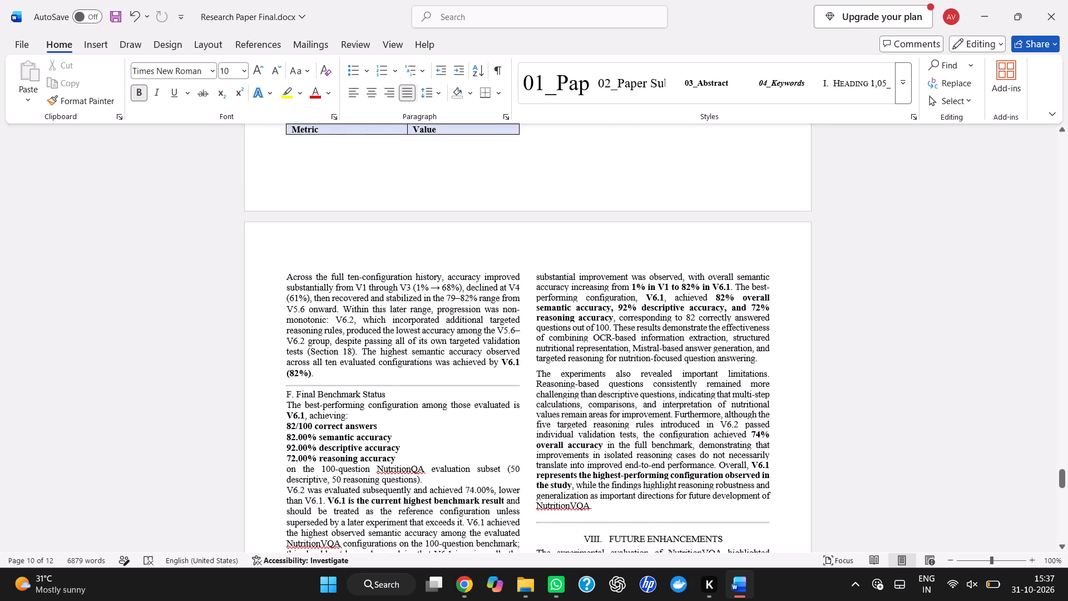
scroll(412, 375, "up", 7)
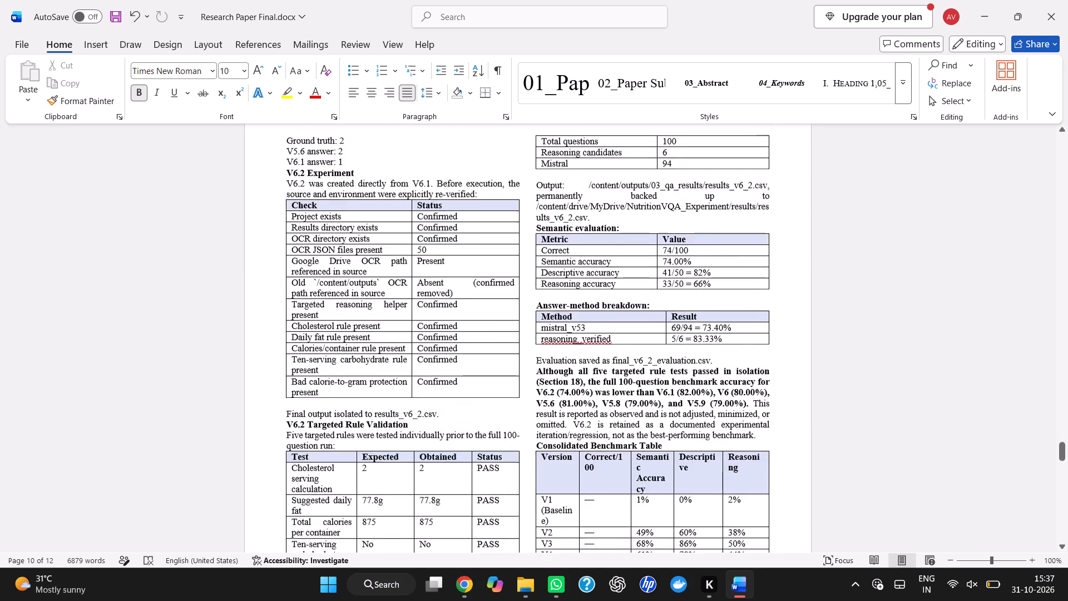
scroll(412, 375, "up", 2)
scroll(412, 375, "down", 2)
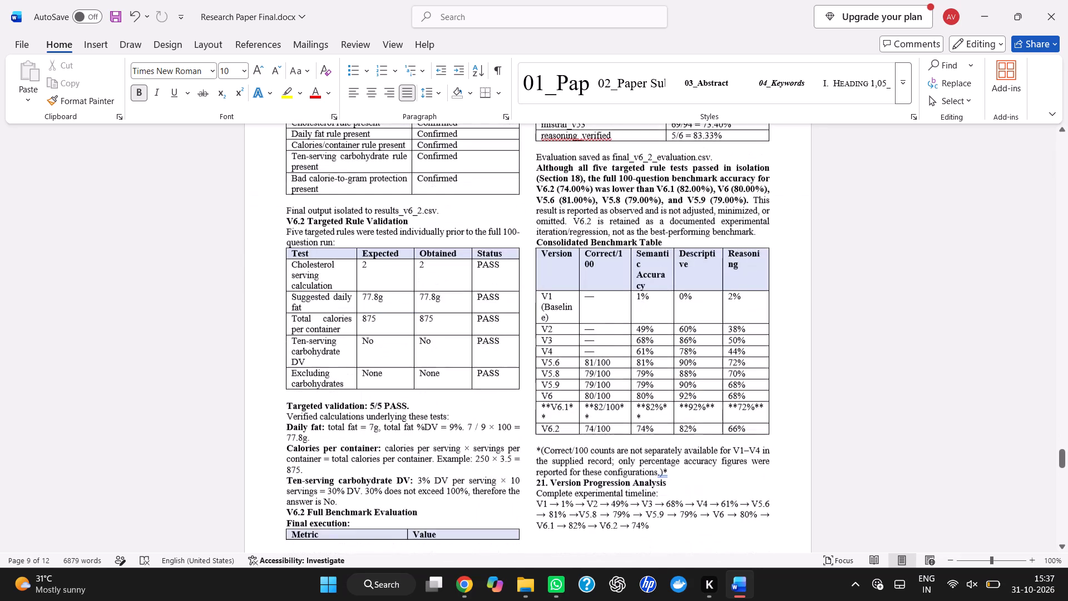
scroll(412, 375, "down", 3)
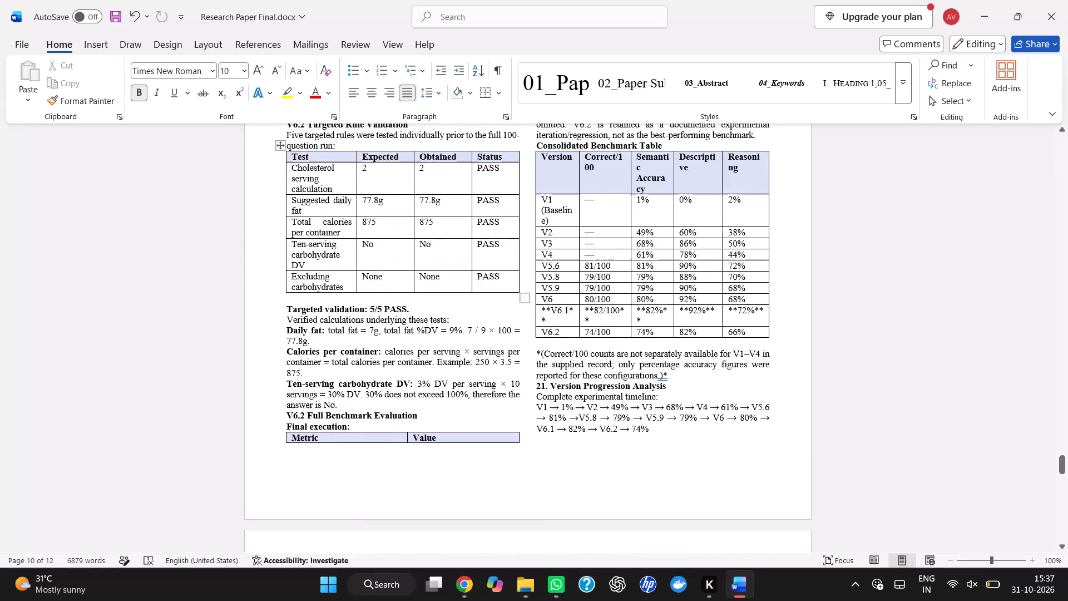
scroll(607, 417, "down", 4)
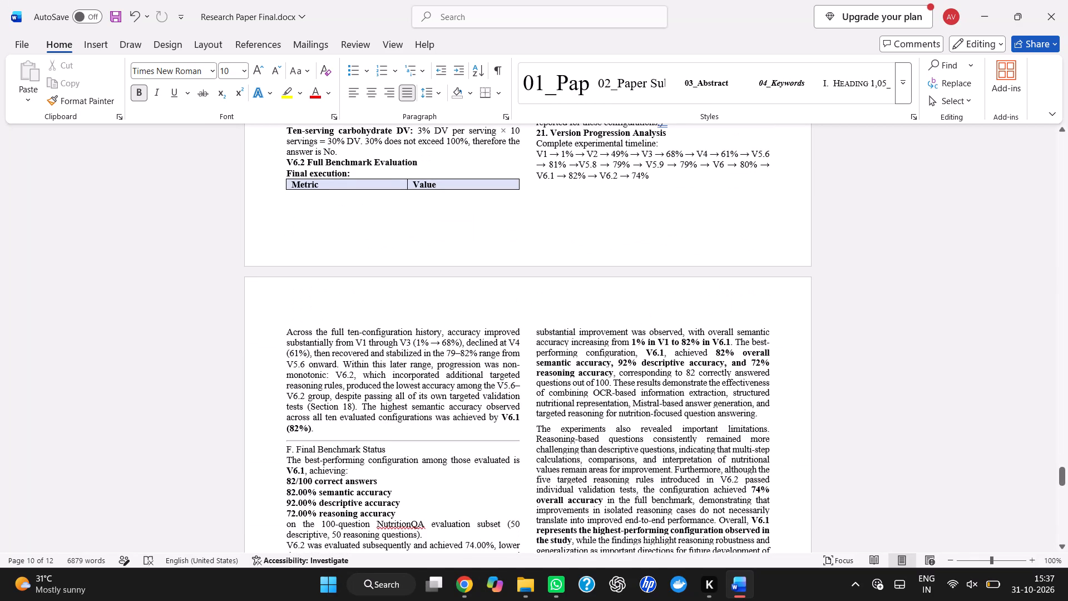
scroll(607, 417, "down", 1)
scroll(607, 417, "up", 2)
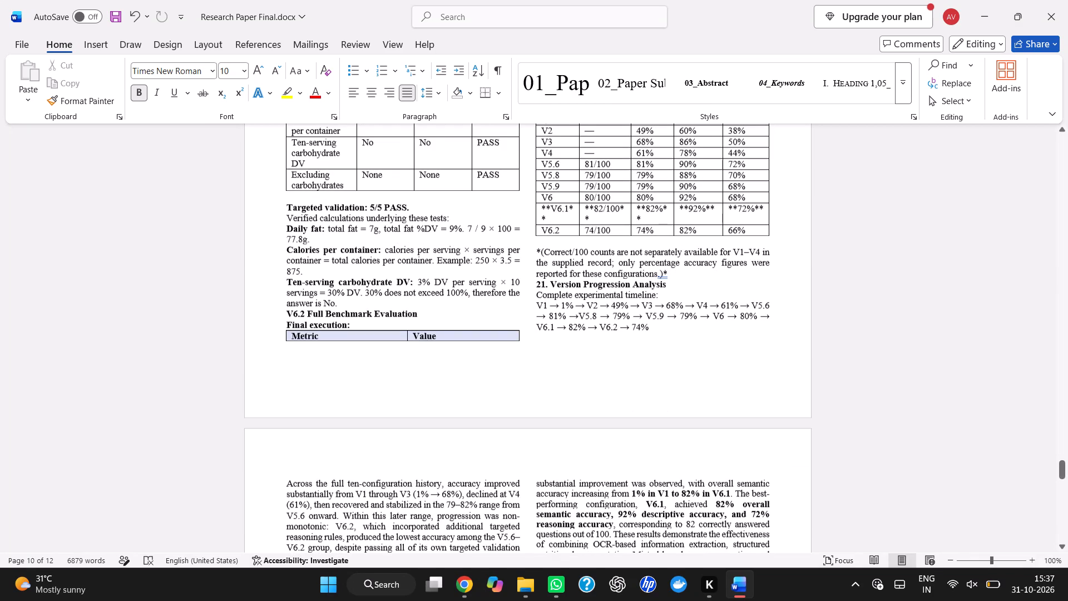
scroll(607, 417, "up", 2)
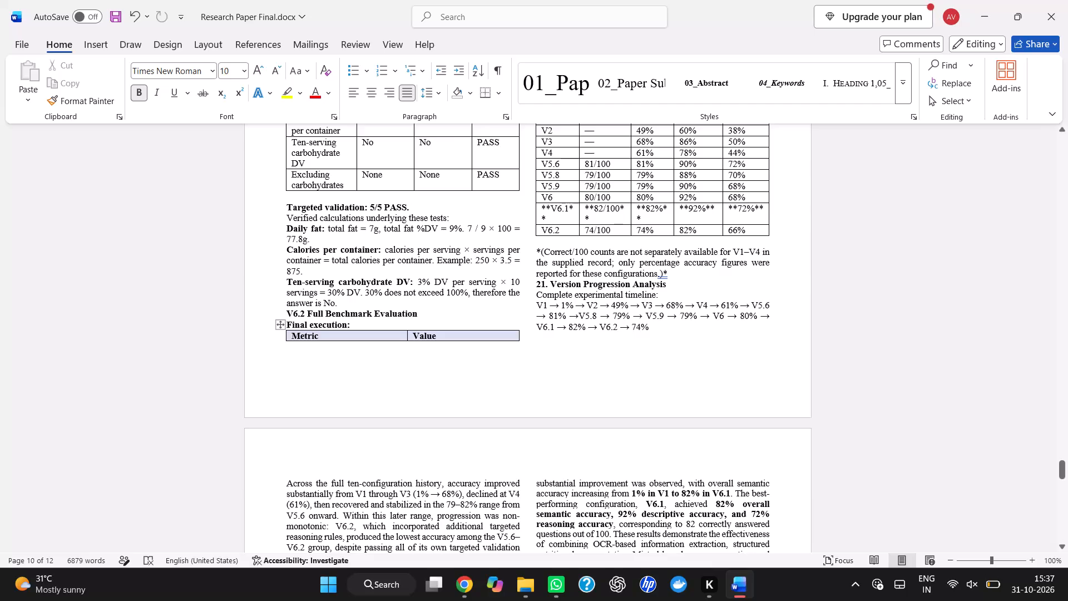
Delete the text from "Across the full ten-configuration history" through "(Section 18)." in the paragraph above Final Benchmark Status.
scroll(518, 333, "down", 5)
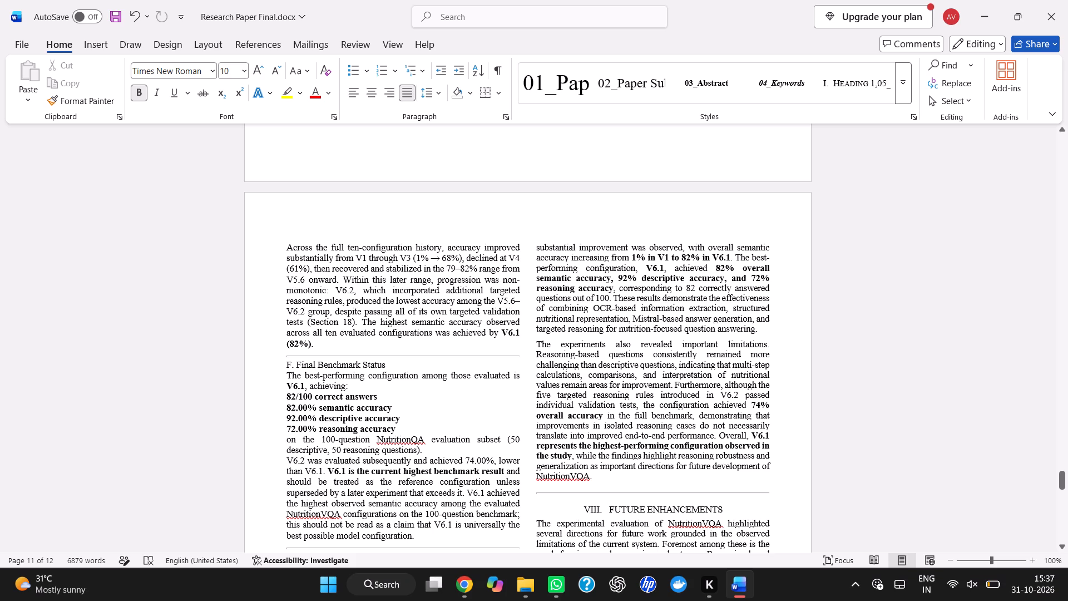
left_click_drag(355, 321, 314, 326)
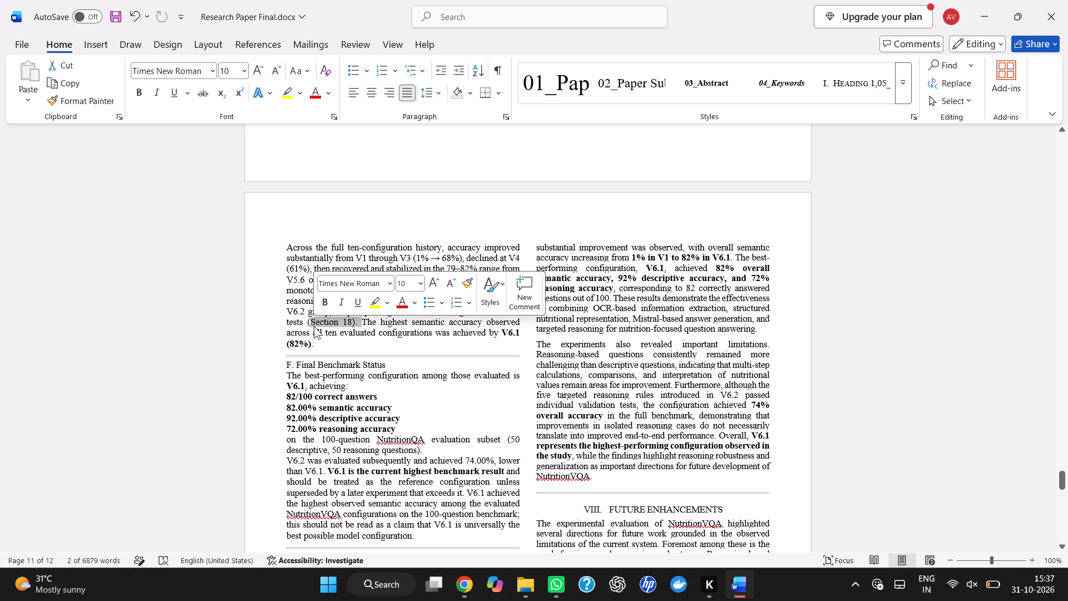
left_click(290, 314)
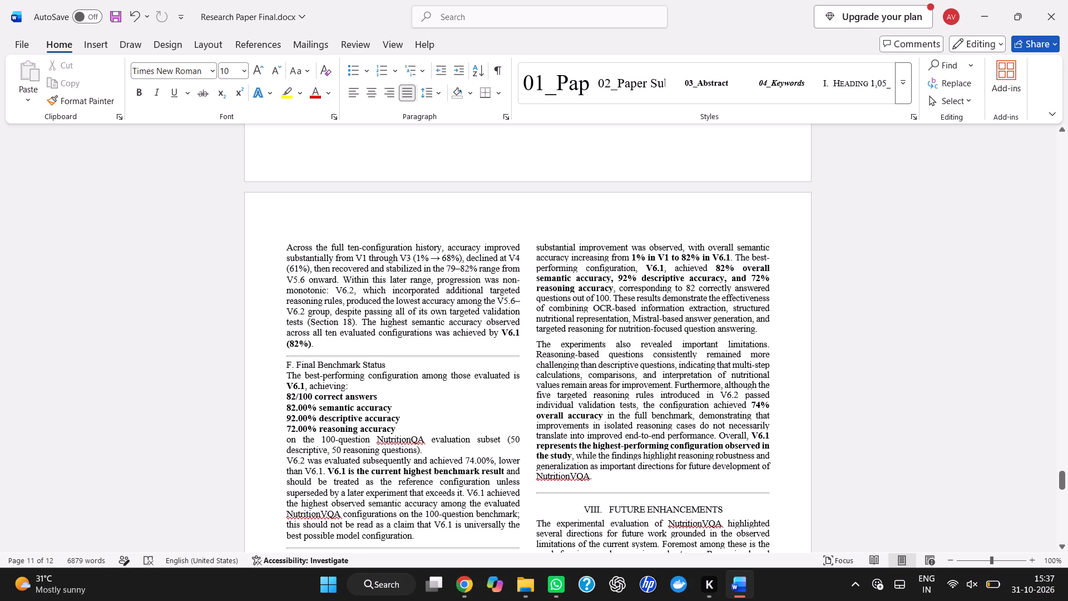
left_click_drag(354, 326, 279, 263)
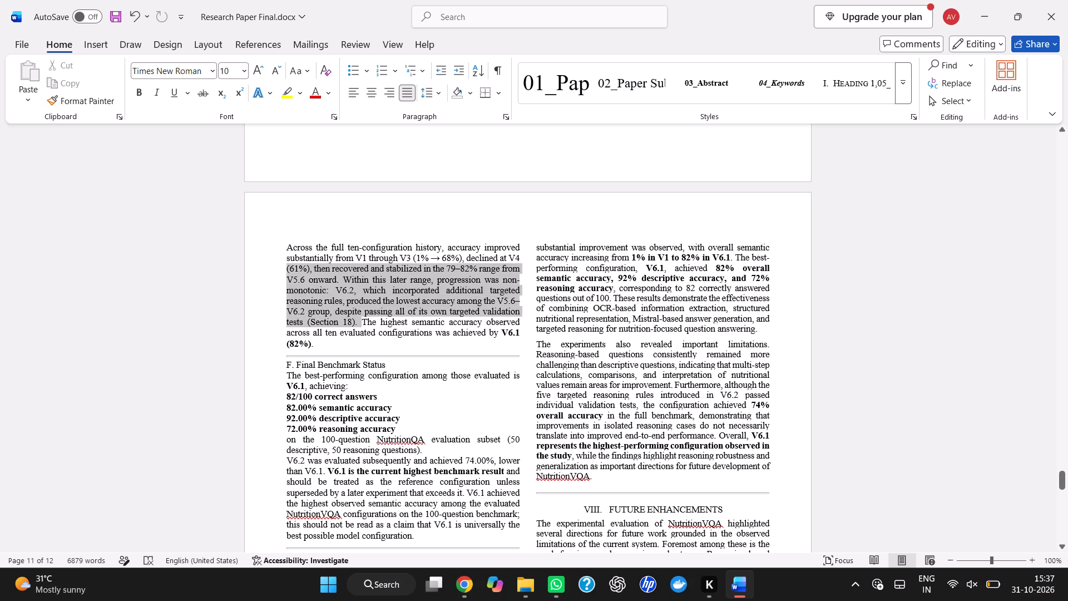
left_click_drag(279, 263, 283, 247)
key("BackSpace")
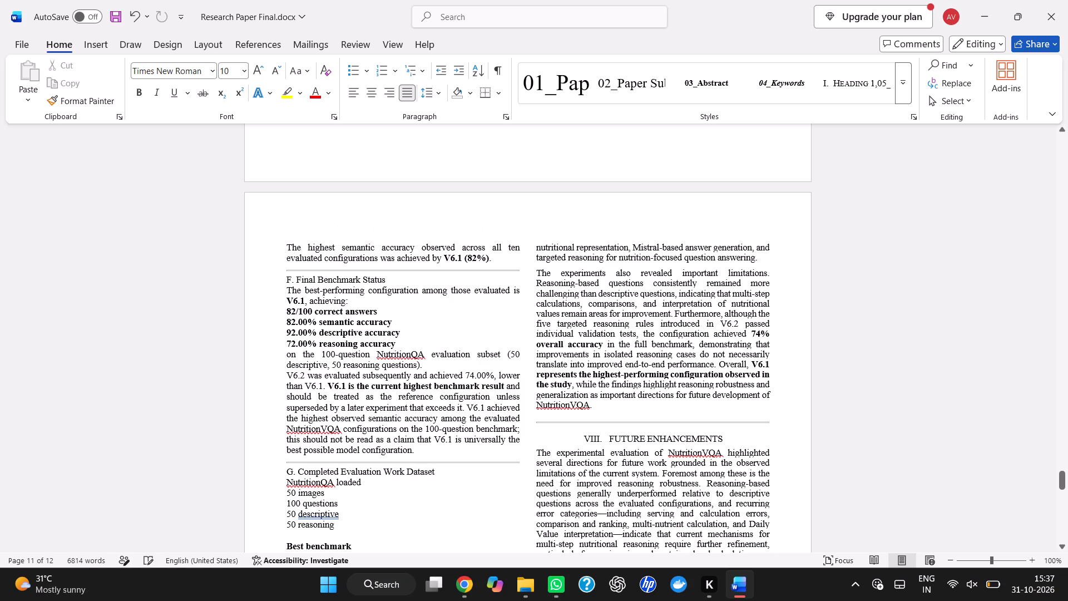
Delete the Consolidated Benchmark Table together with its heading, above the Version Progression Analysis.
scroll(445, 325, "up", 1)
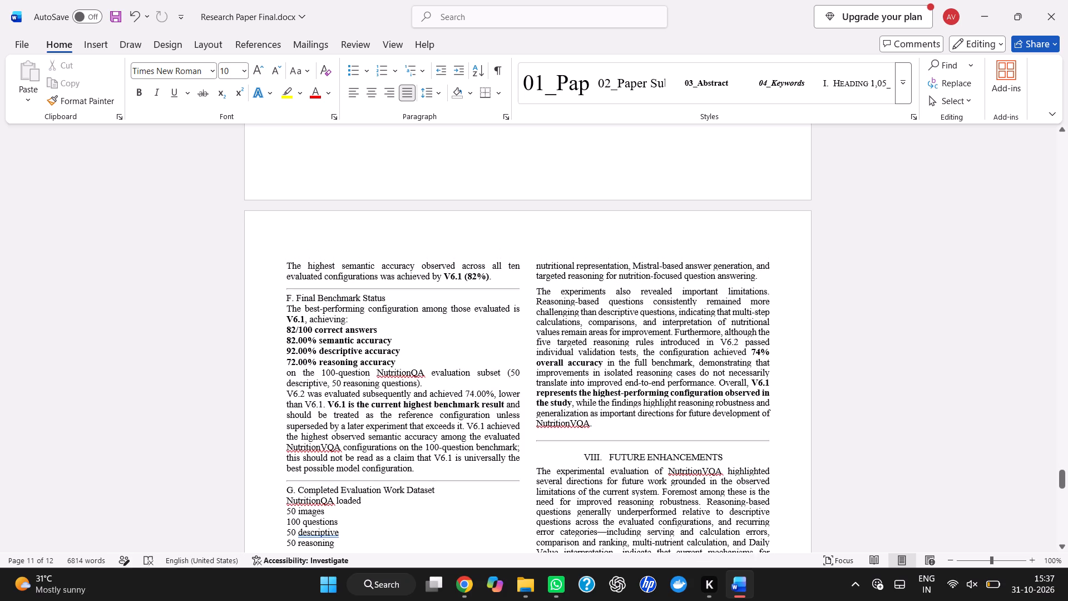
scroll(445, 325, "up", 3)
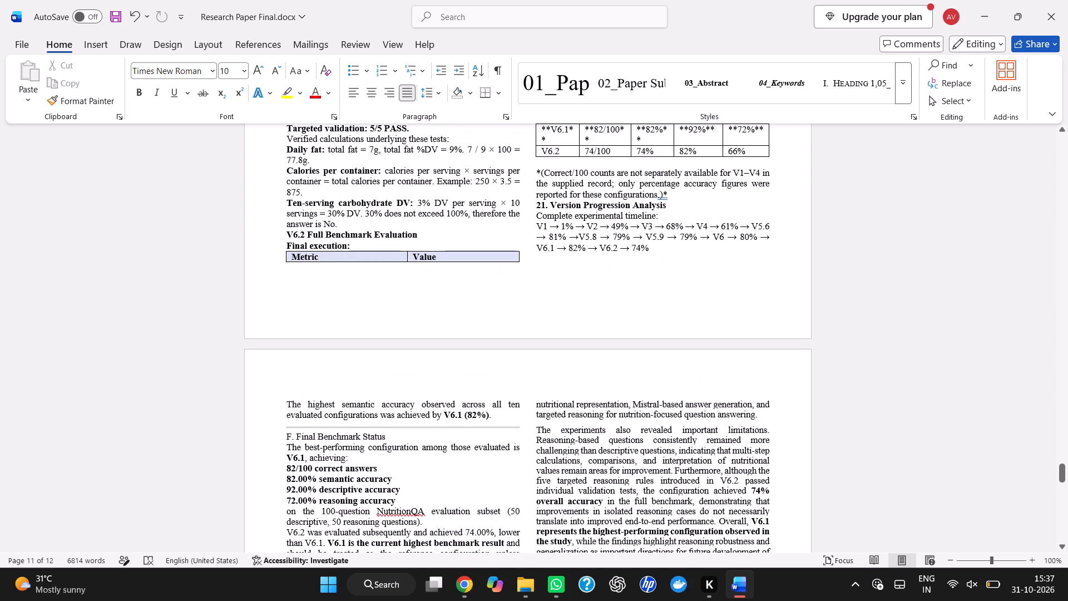
scroll(445, 325, "up", 3)
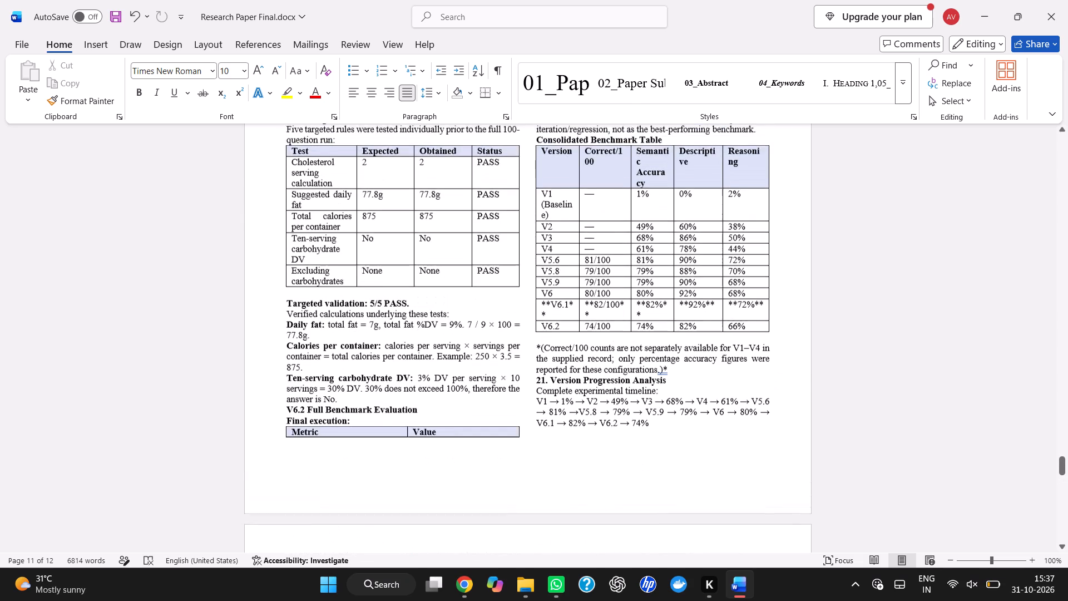
scroll(445, 325, "up", 2)
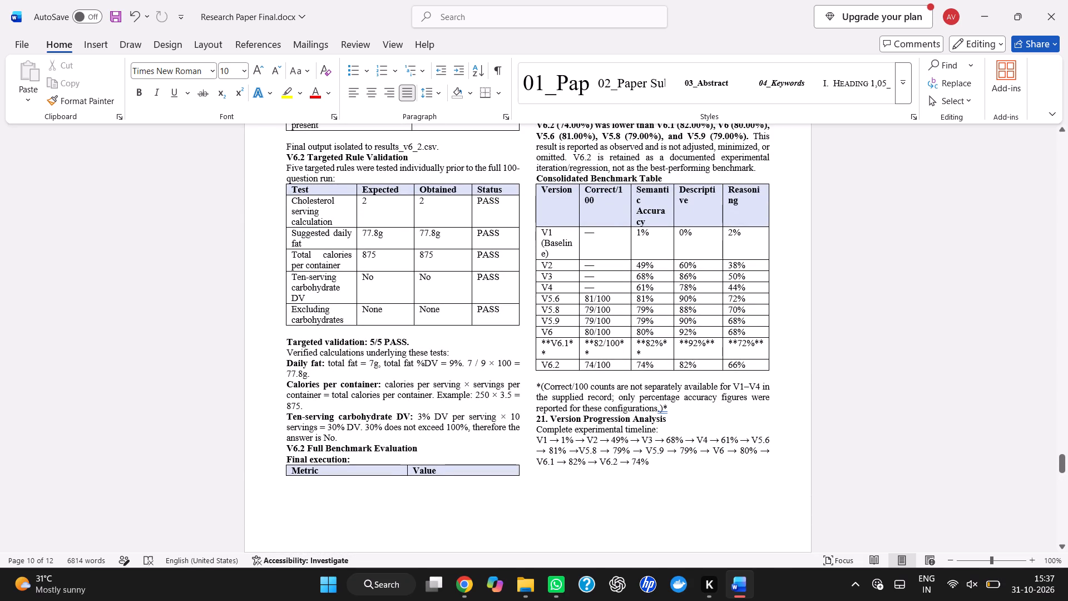
scroll(636, 308, "up", 1)
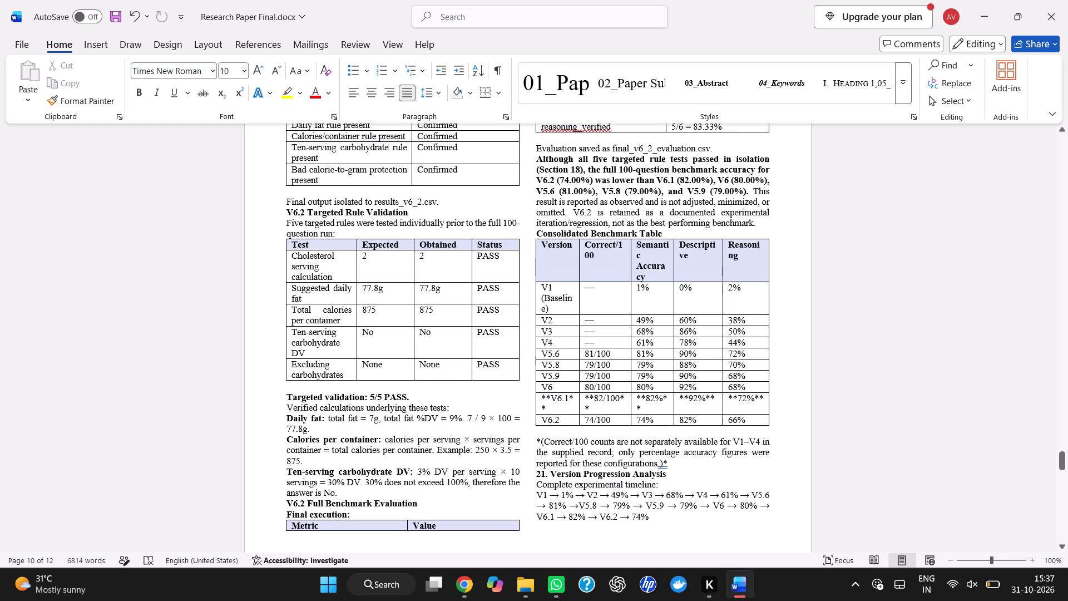
scroll(636, 308, "up", 1)
left_click_drag(770, 426, 706, 387)
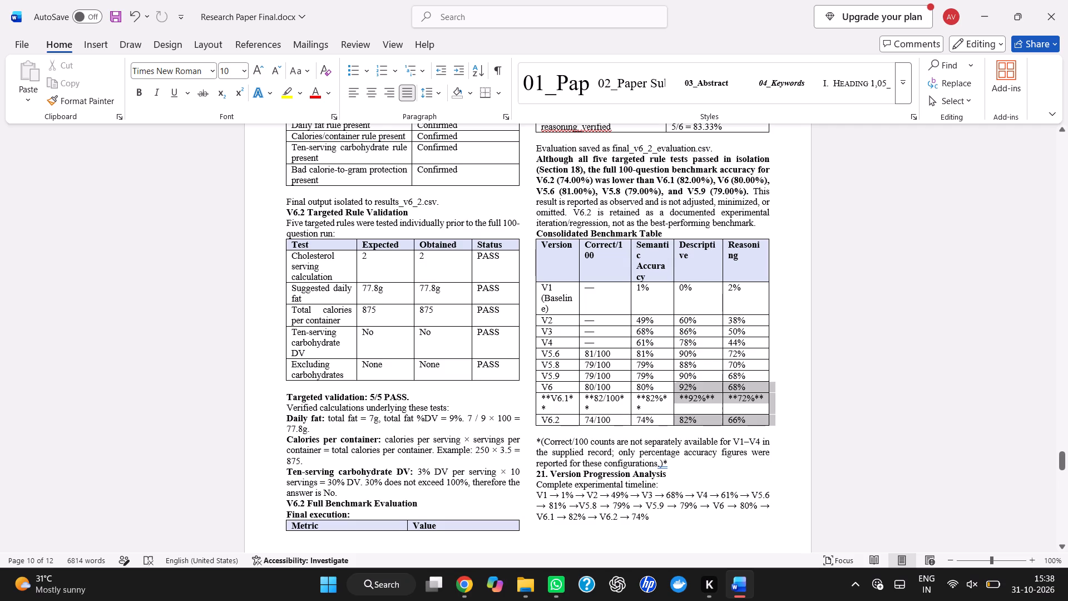
left_click_drag(706, 387, 533, 214)
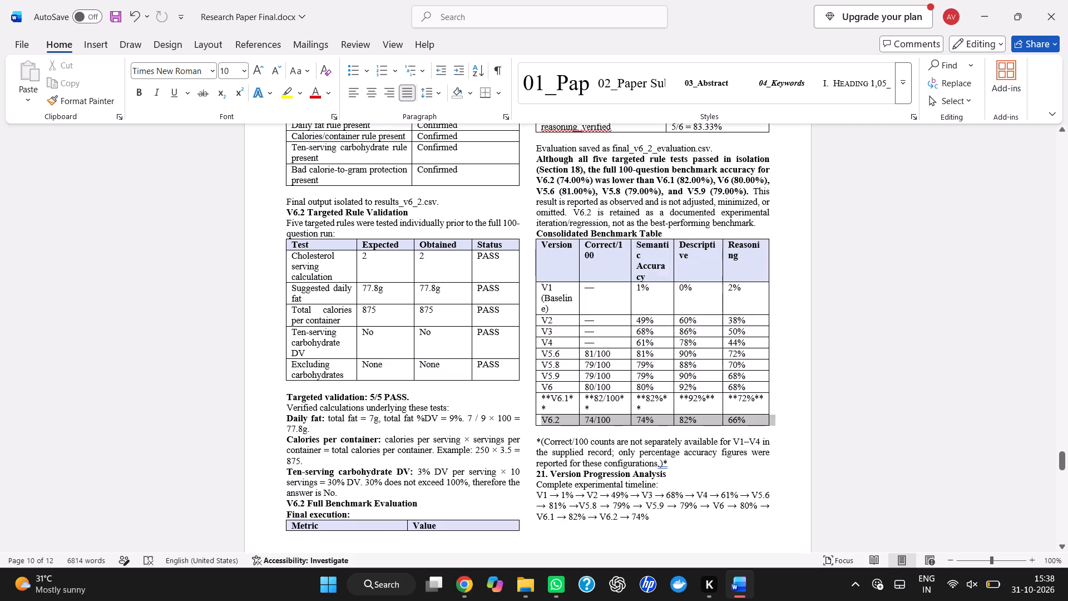
left_click_drag(533, 214, 519, 258)
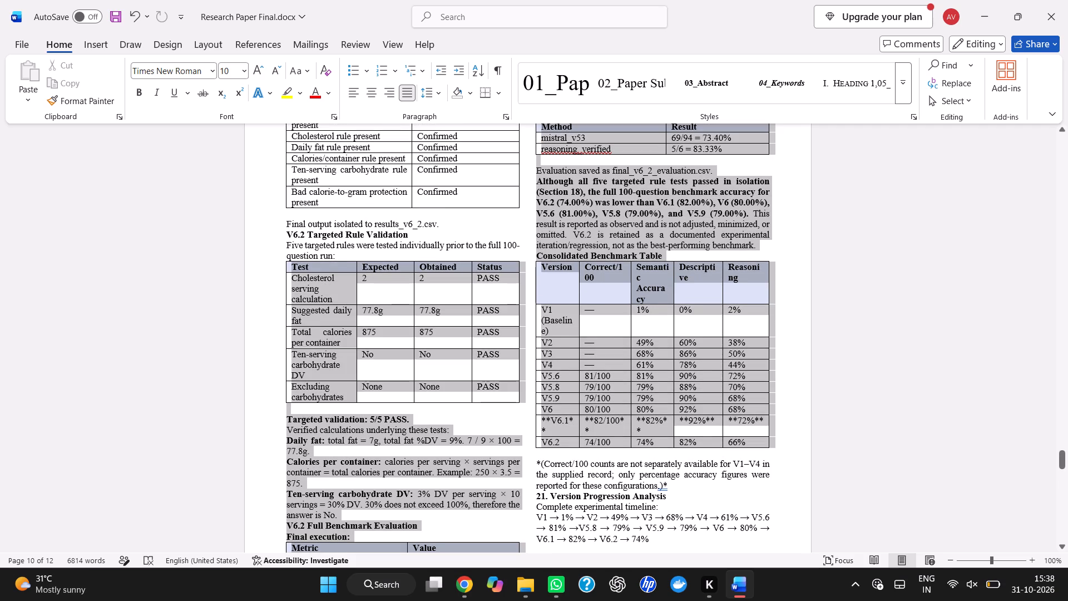
left_click_drag(519, 258, 542, 261)
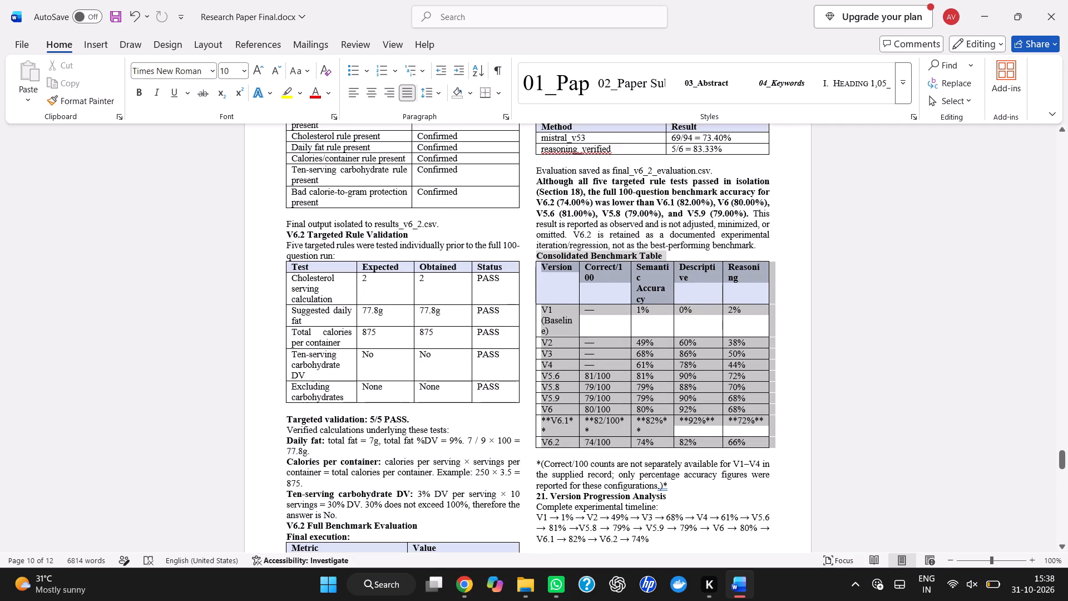
left_click_drag(542, 261, 534, 256)
key("BackSpace")
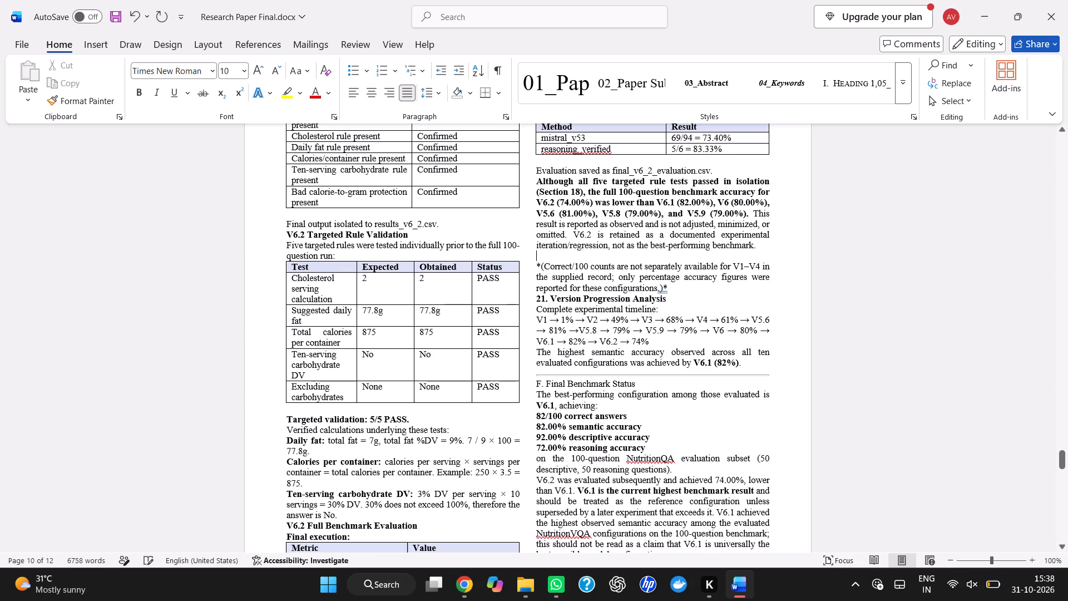
Delete the note beginning "*(Correct/100 counts are not separately available for V1–V4" above the Version Progression Analysis heading.
left_click_drag(669, 288, 592, 280)
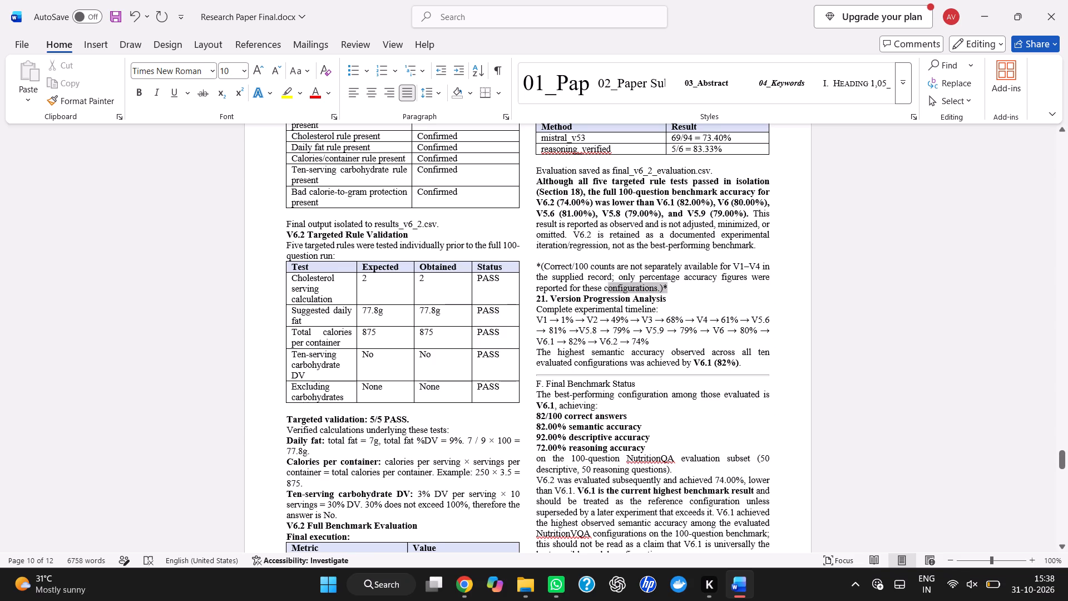
left_click_drag(592, 280, 534, 264)
key("BackSpace")
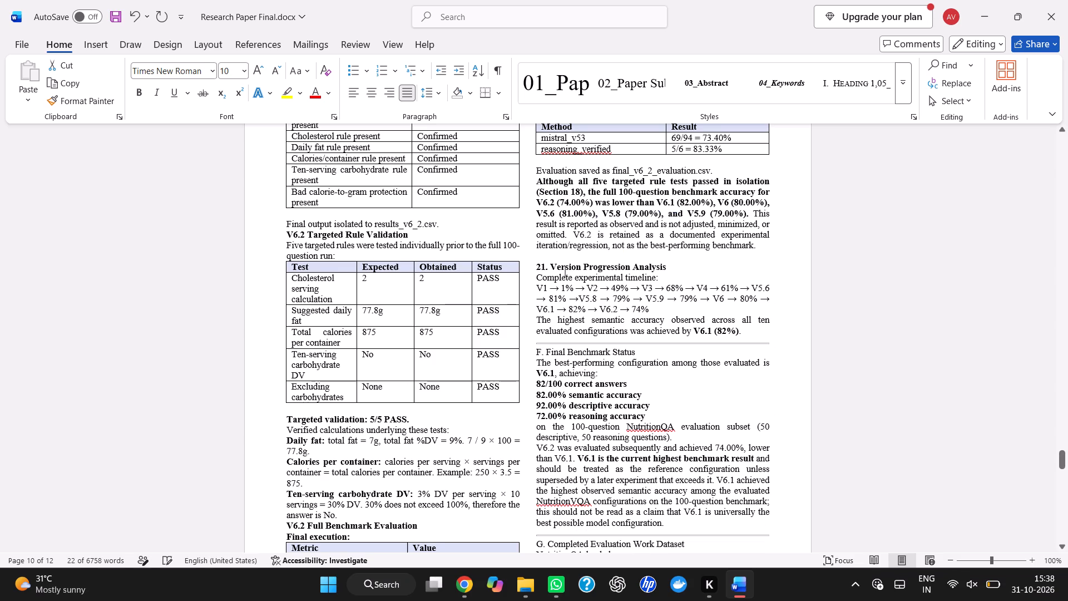
Delete the V6.2 results from the "Total questions" row through "not as the best-performing benchmark.", plus the leftover blank lines above Version Progression Analysis.
scroll(534, 264, "up", 1)
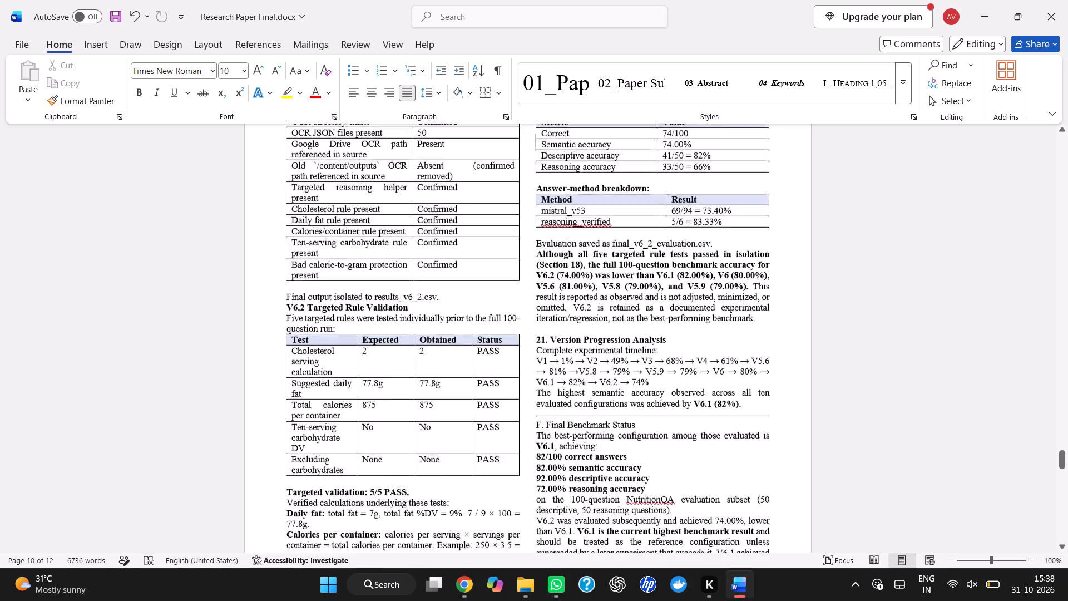
scroll(534, 264, "up", 2)
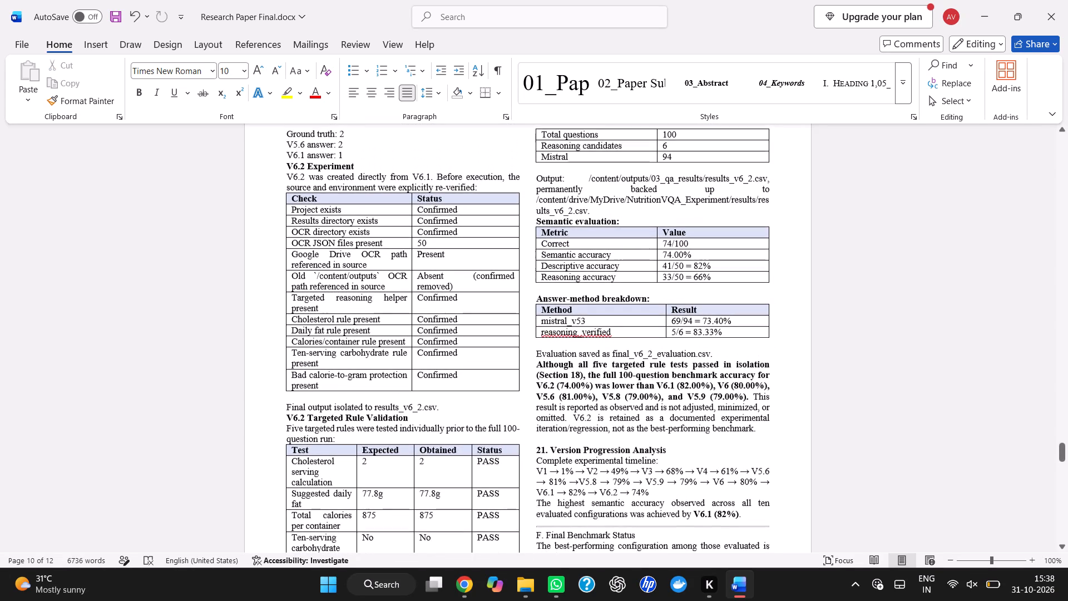
scroll(534, 268, "up", 1)
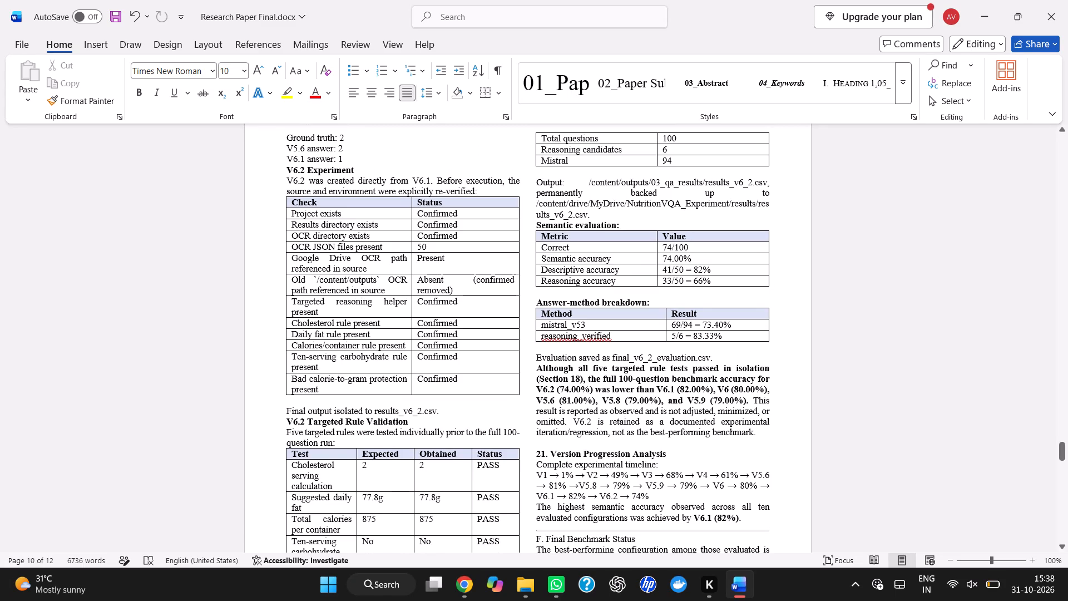
left_click_drag(754, 432, 553, 143)
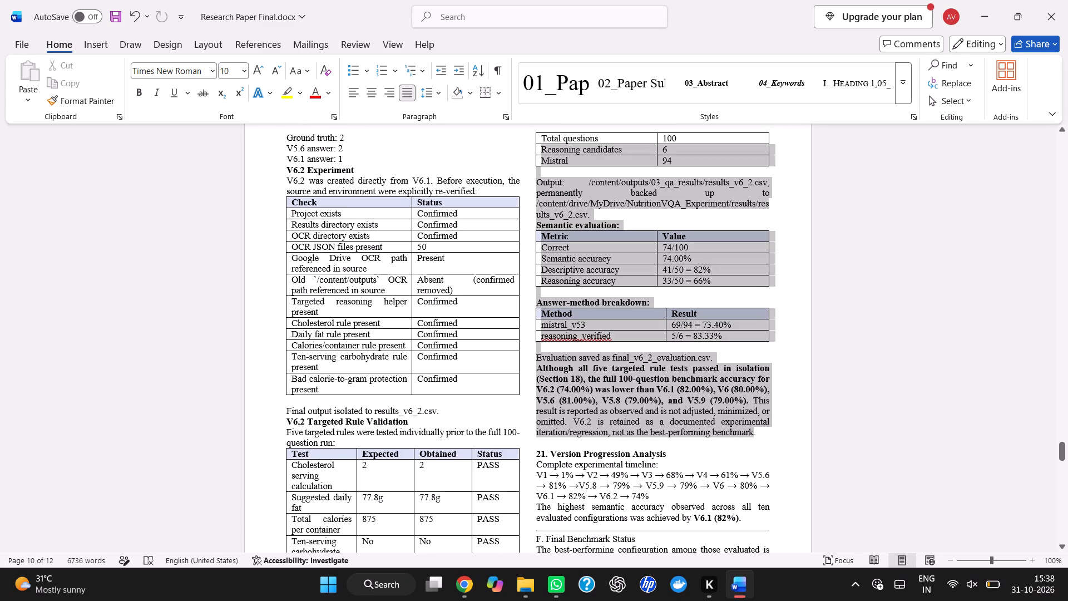
left_click_drag(553, 143, 549, 139)
key("BackSpace")
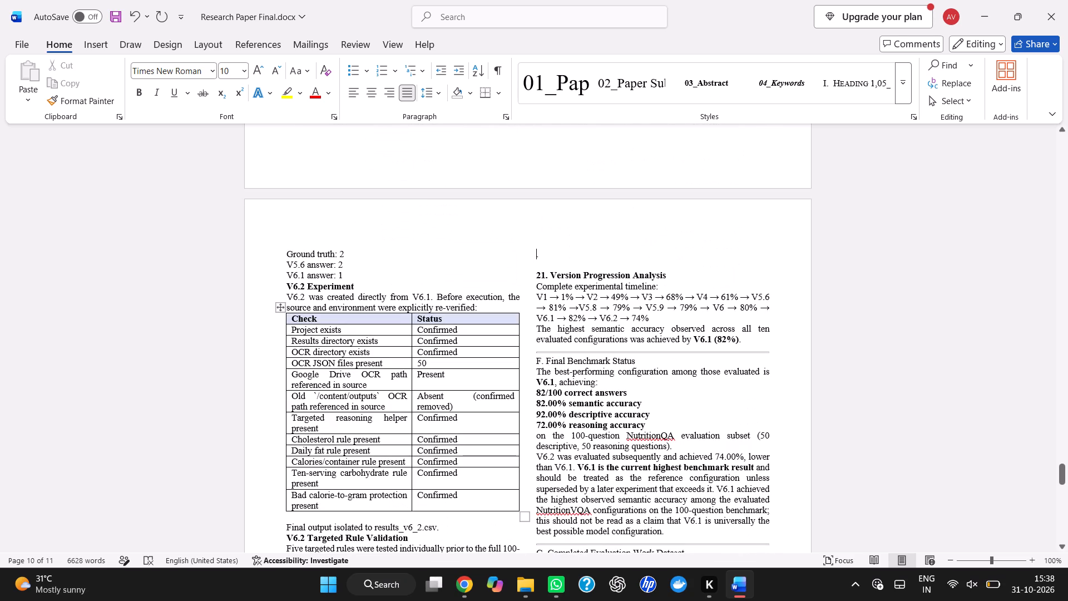
key("Delete")
key("Delete")
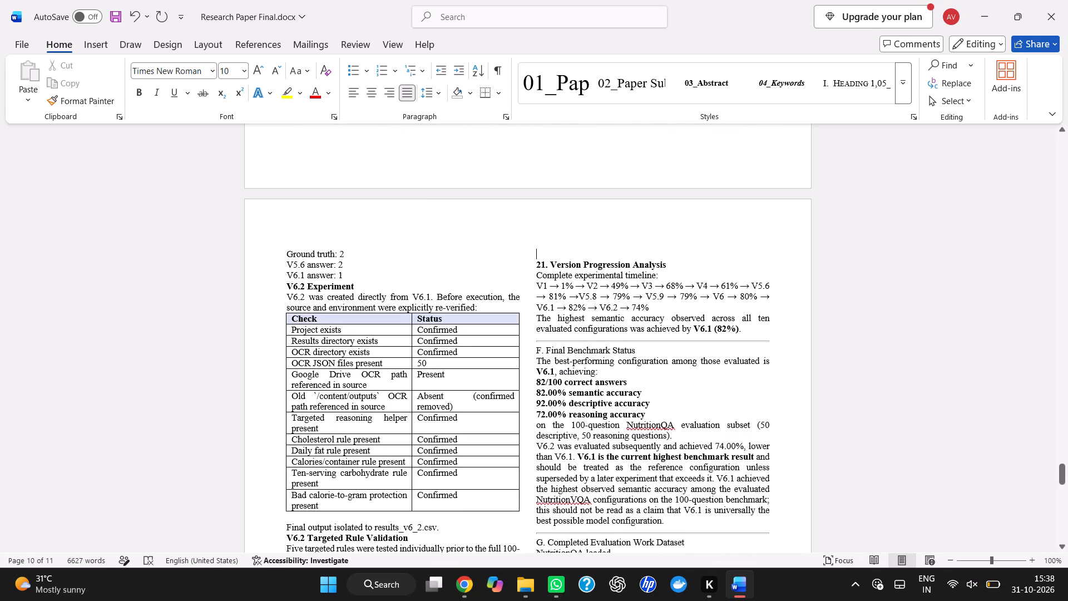
key("BackSpace")
key("Delete")
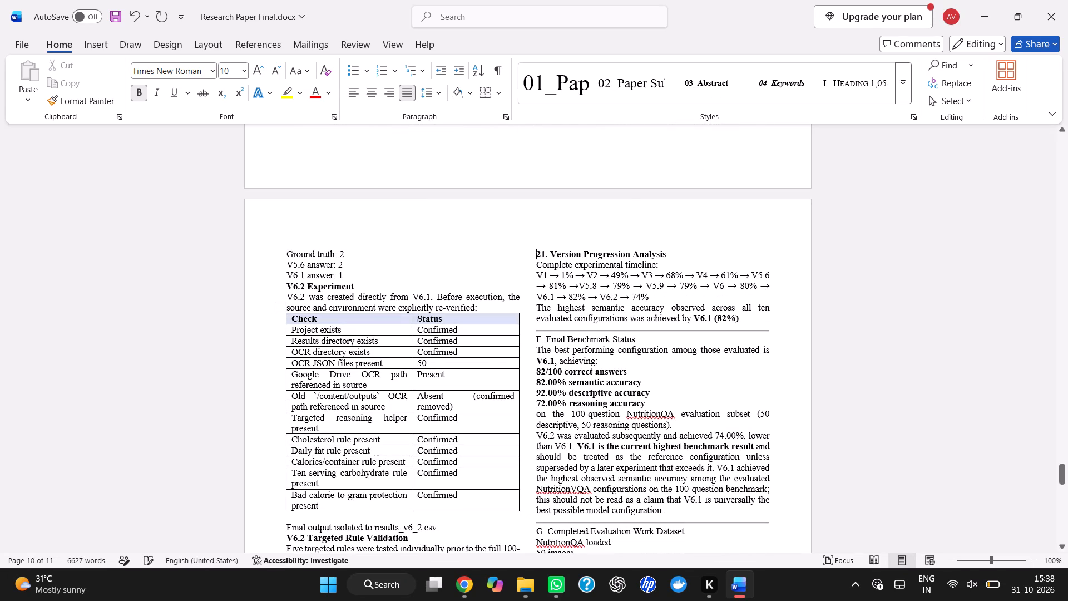
Delete the block from the V6.2 Experiment heading through the remaining Final execution table header, including the Targeted Rule Validation and its calculations.
scroll(476, 327, "down", 4)
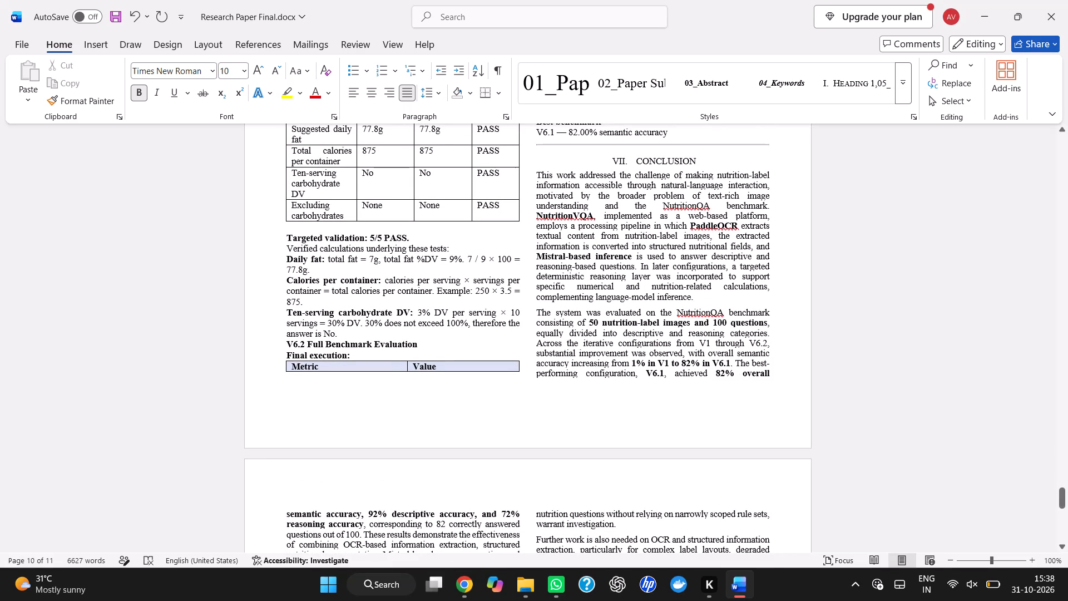
left_click_drag(525, 368, 364, 118)
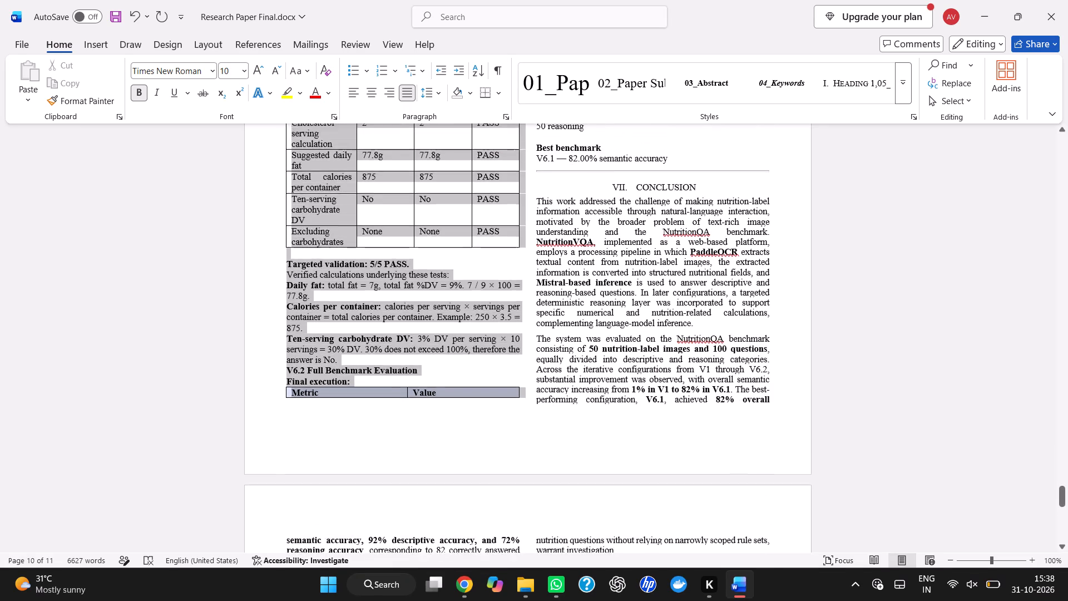
left_click_drag(364, 118, 363, 117)
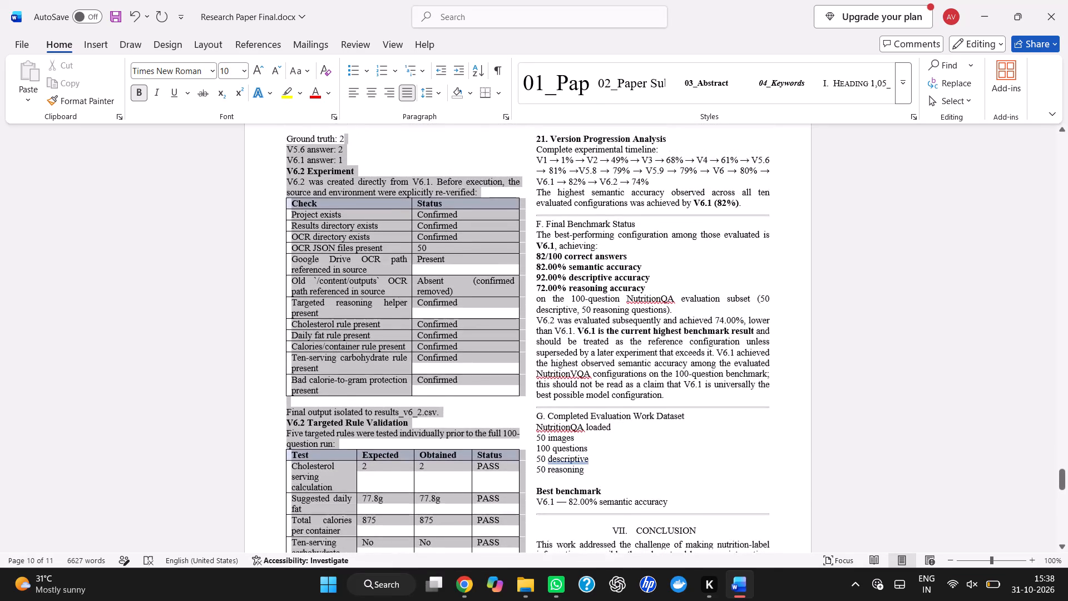
left_click_drag(363, 117, 327, 244)
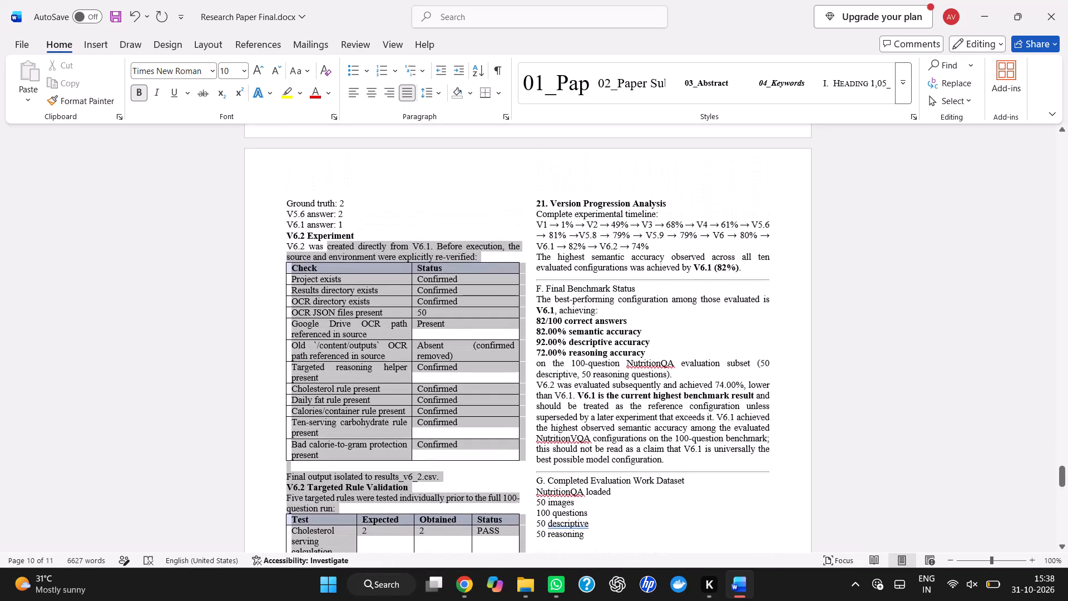
left_click_drag(327, 244, 274, 235)
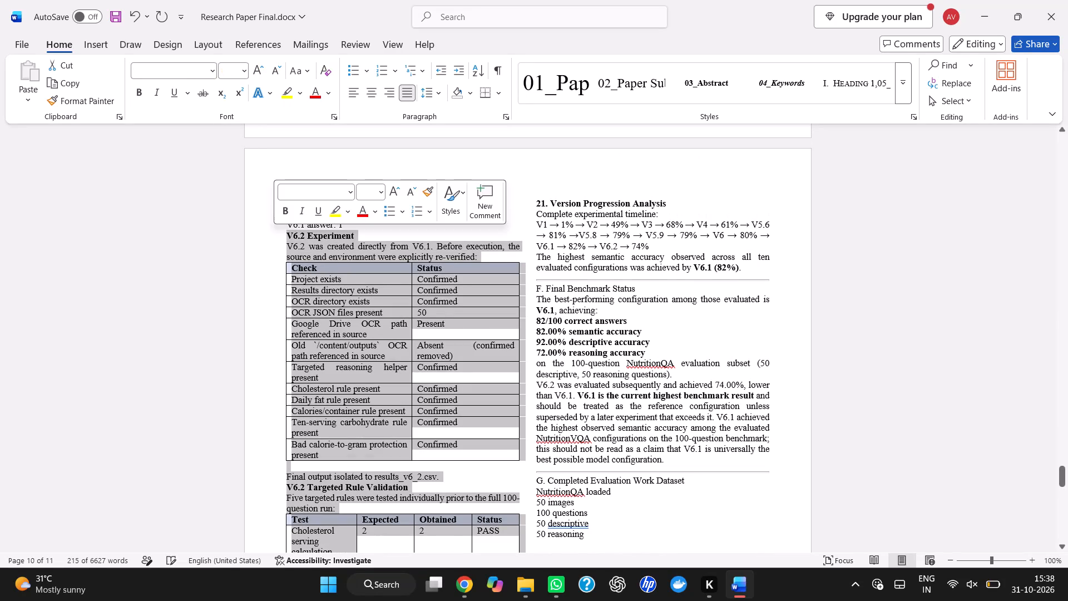
key("BackSpace")
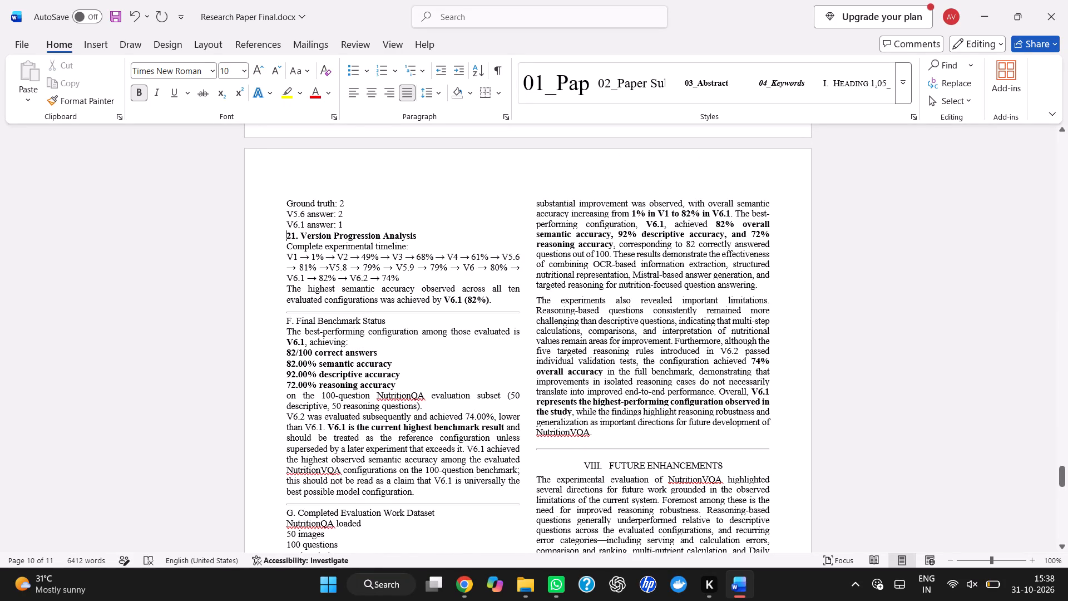
Delete the lines "Ground truth: 2", "V5.6 answer: 2" and "V6.1 answer: 1" above the Version Progression Analysis heading.
left_click_drag(342, 225, 277, 205)
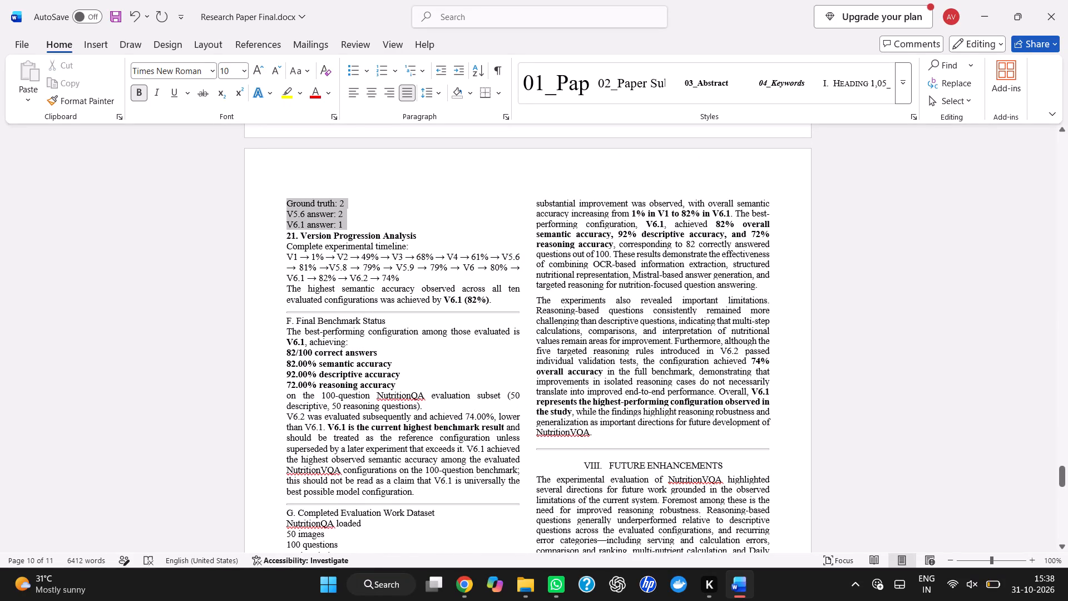
left_click_drag(277, 205, 278, 205)
key("BackSpace")
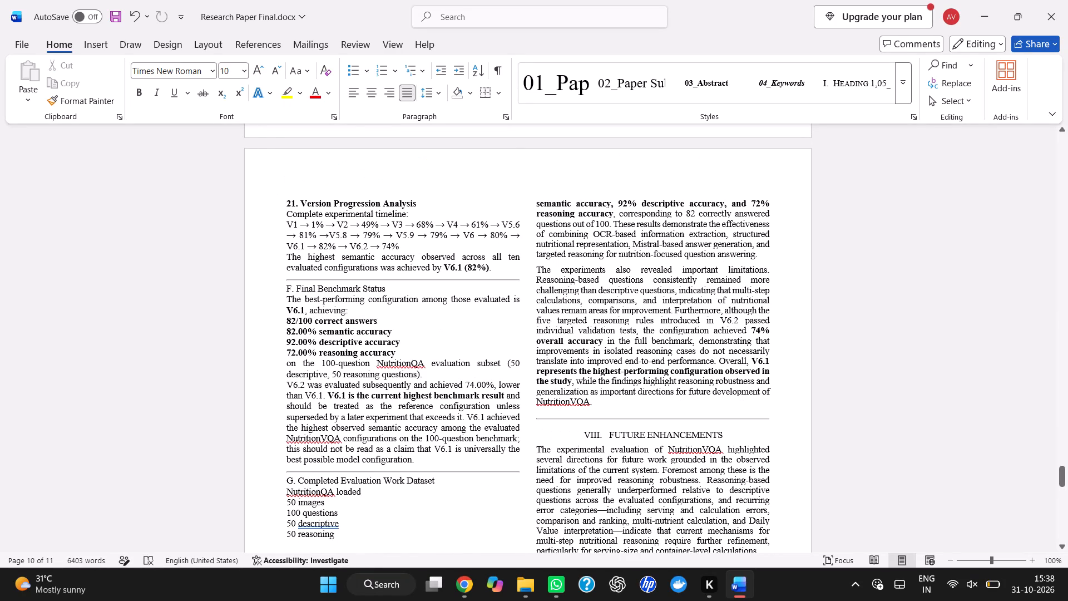
key("BackSpace")
key("Return")
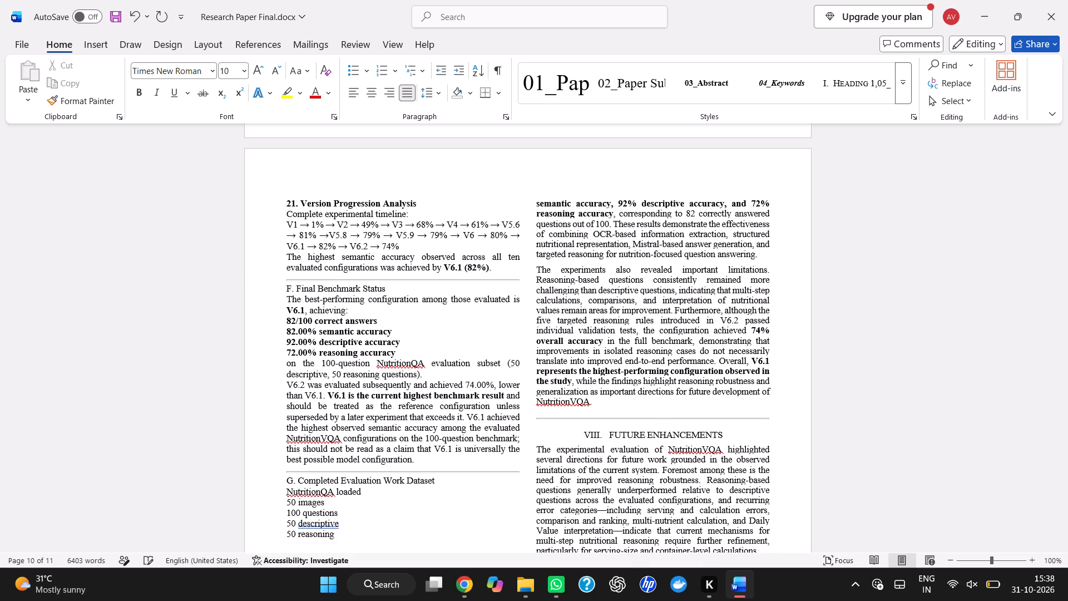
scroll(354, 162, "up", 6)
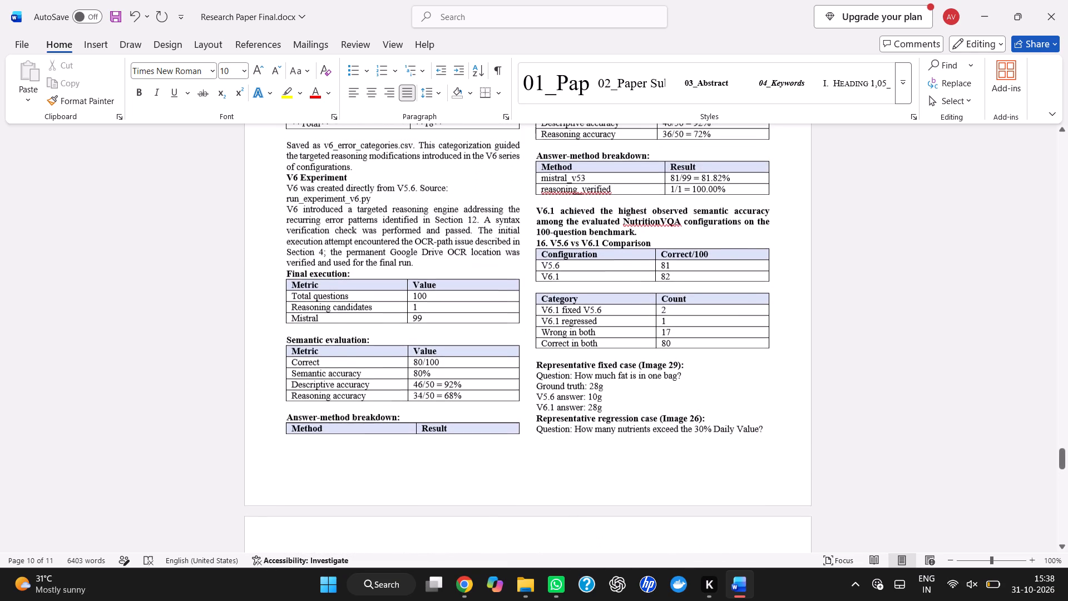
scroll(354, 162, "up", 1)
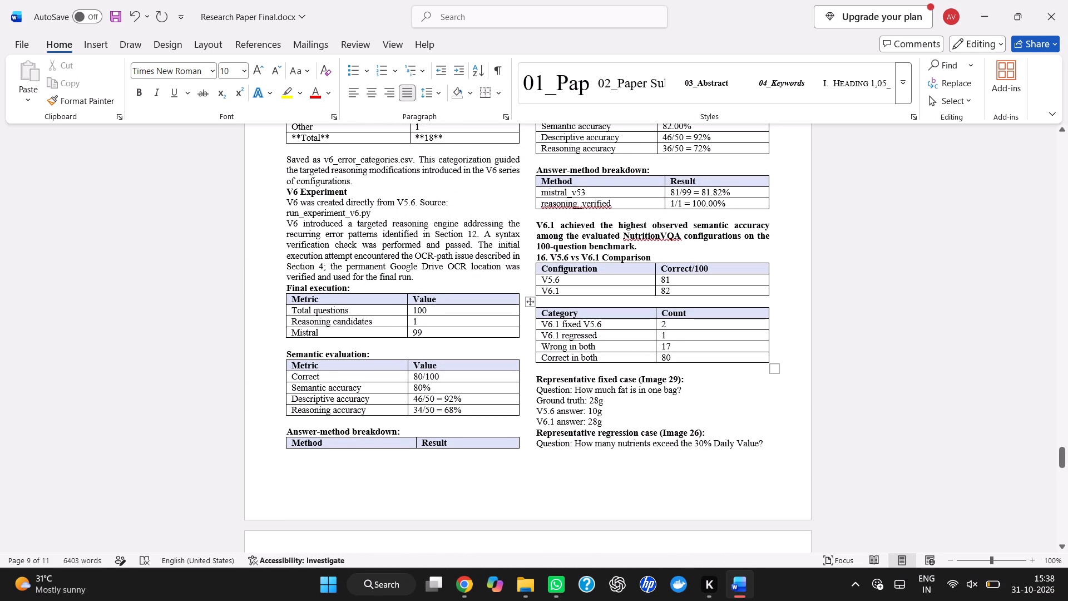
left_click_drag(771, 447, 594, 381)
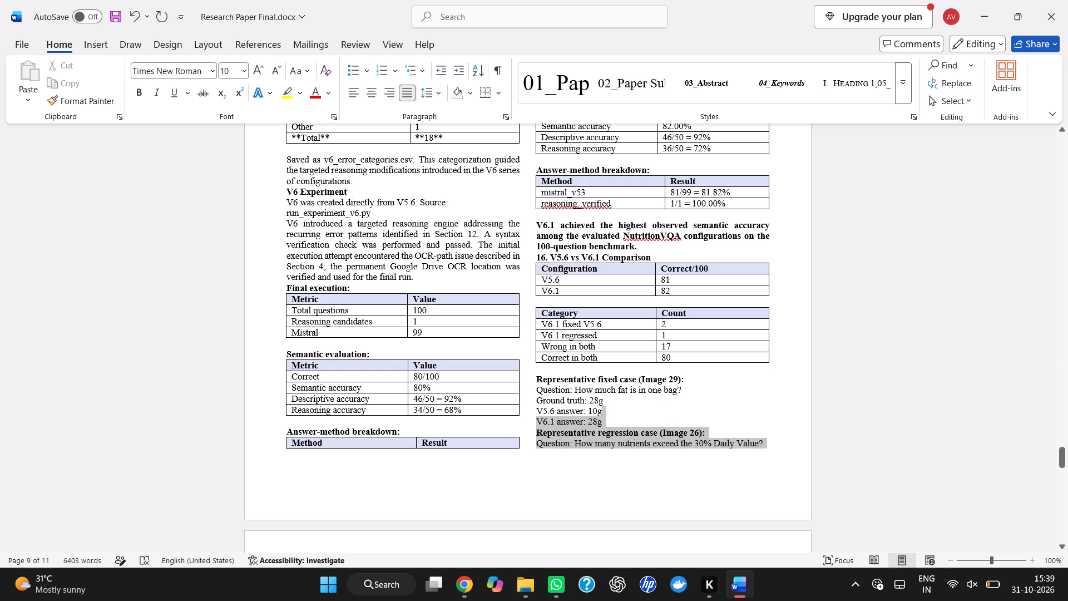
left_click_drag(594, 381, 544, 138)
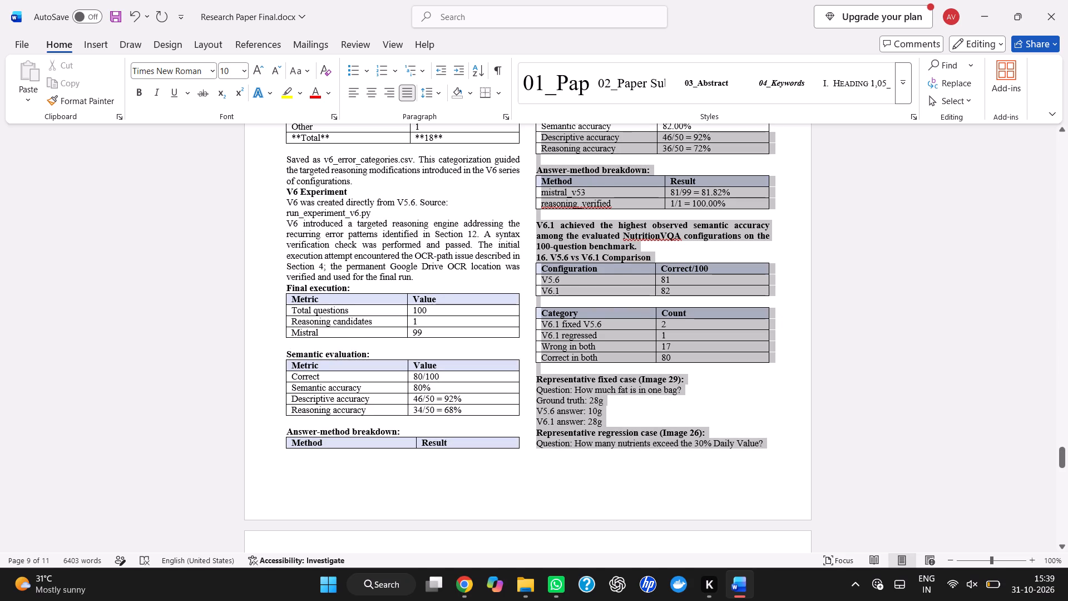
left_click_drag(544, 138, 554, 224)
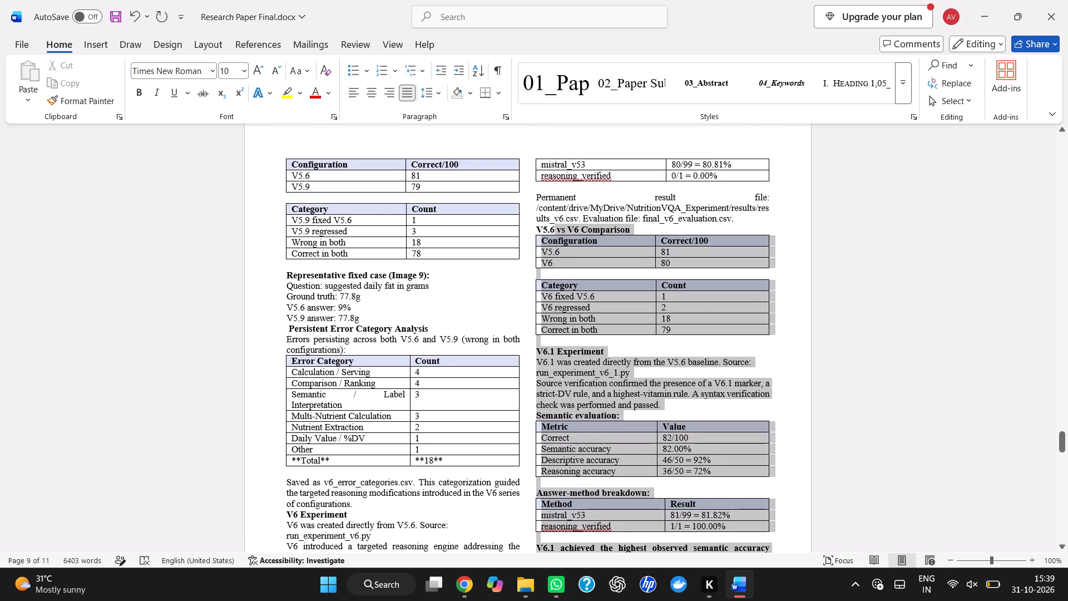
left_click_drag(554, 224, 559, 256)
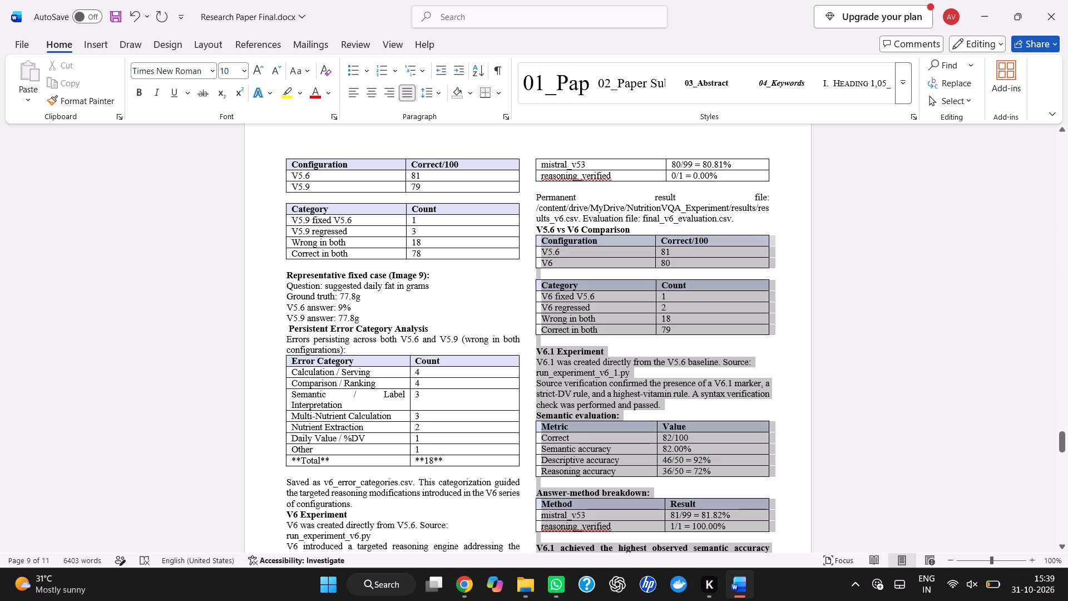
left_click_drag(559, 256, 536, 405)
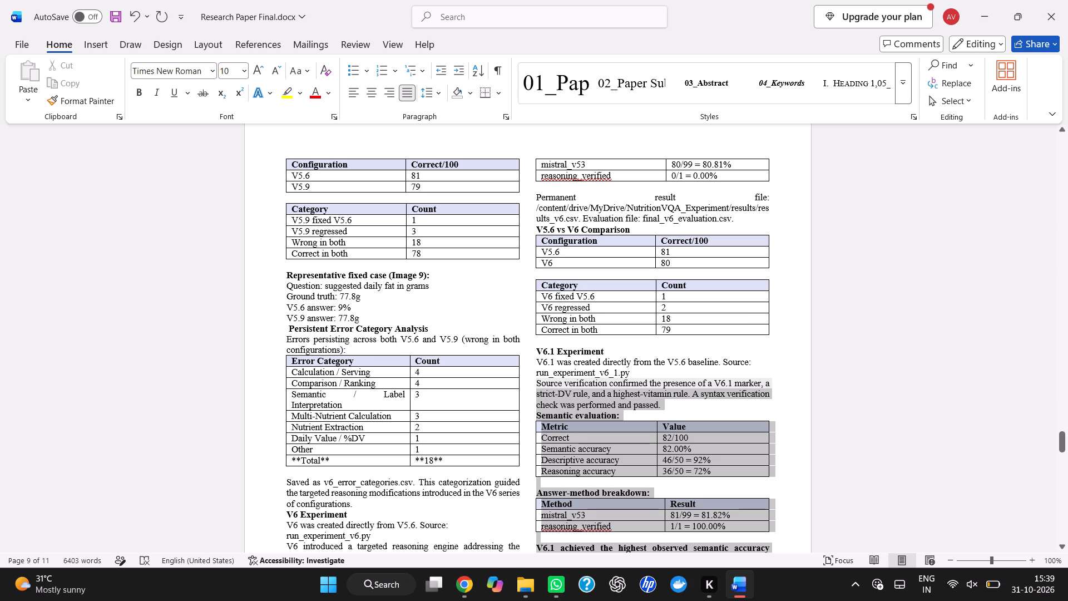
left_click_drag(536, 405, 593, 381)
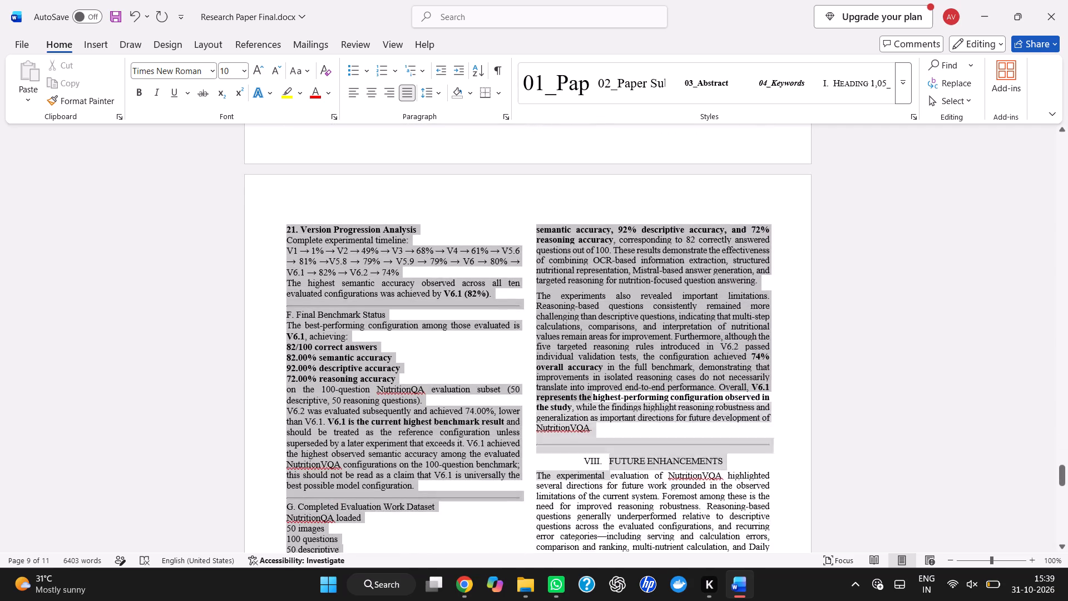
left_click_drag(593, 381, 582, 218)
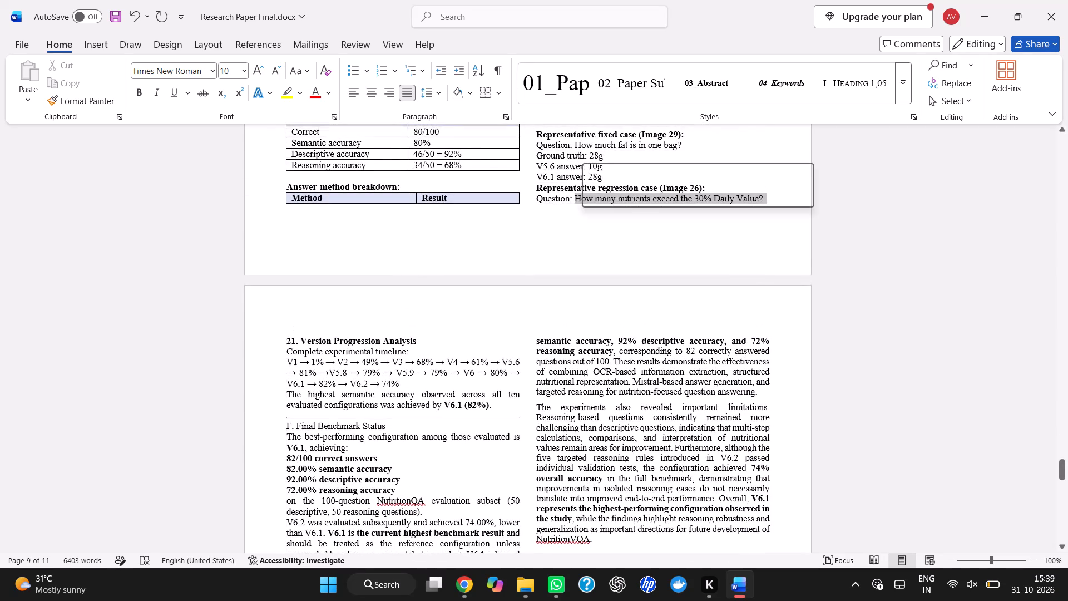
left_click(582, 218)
Delete the Representative fixed case (Image 29) and Representative regression case (Image 26) text above the Version Progression Analysis heading.
scroll(727, 205, "up", 1)
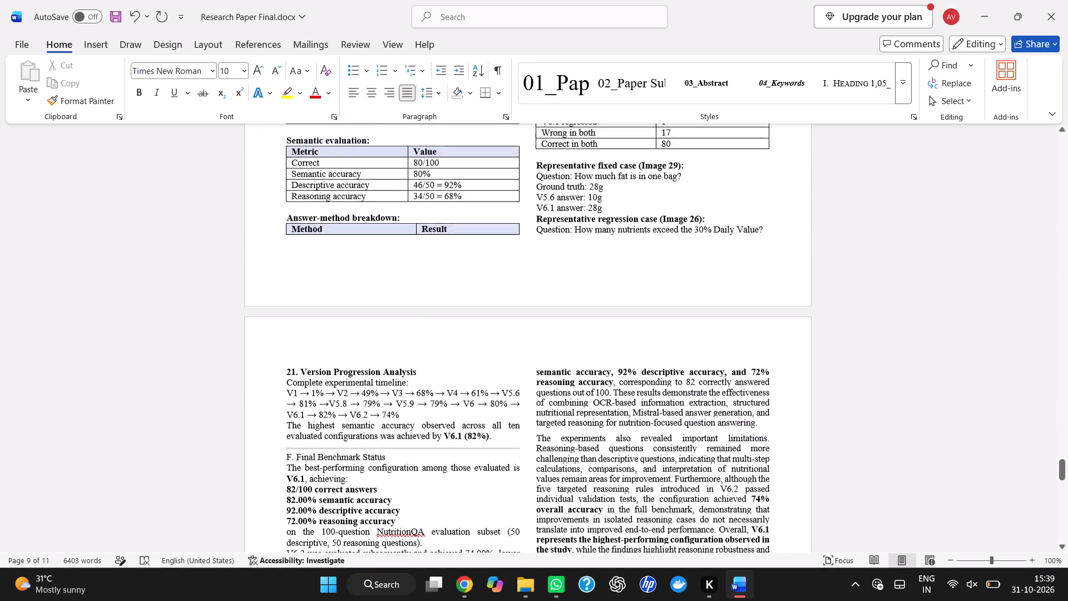
scroll(727, 205, "up", 4)
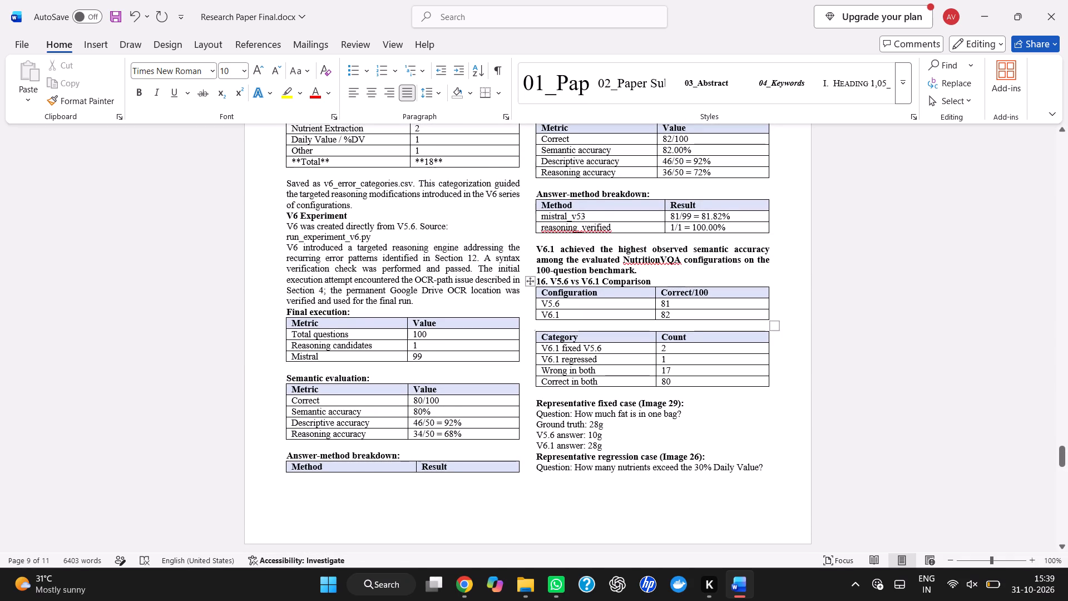
left_click_drag(534, 409, 655, 433)
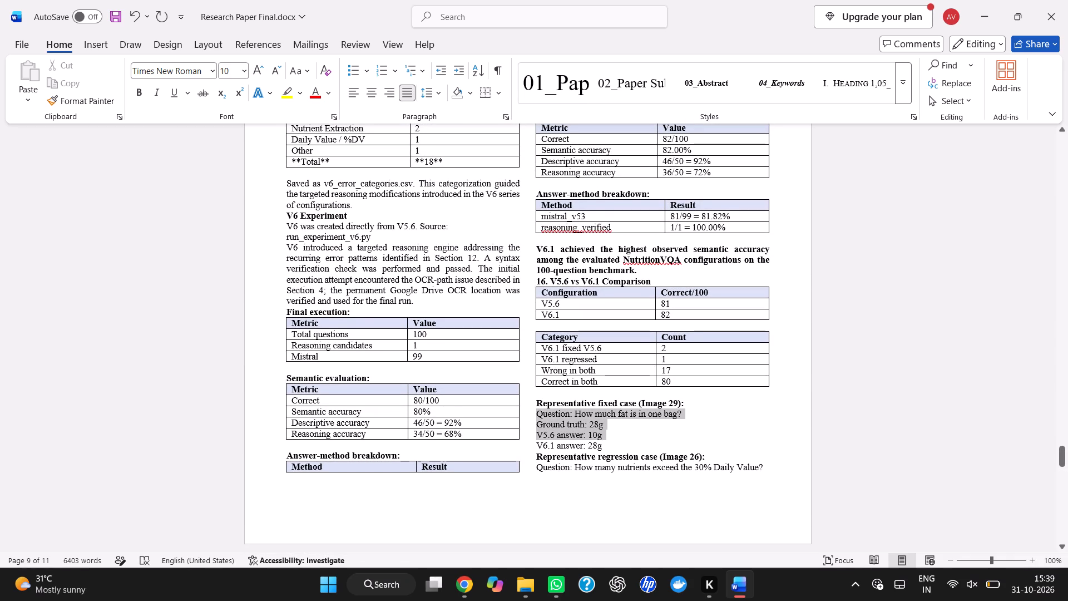
left_click_drag(655, 433, 762, 470)
key("BackSpace")
key("BackSpace")
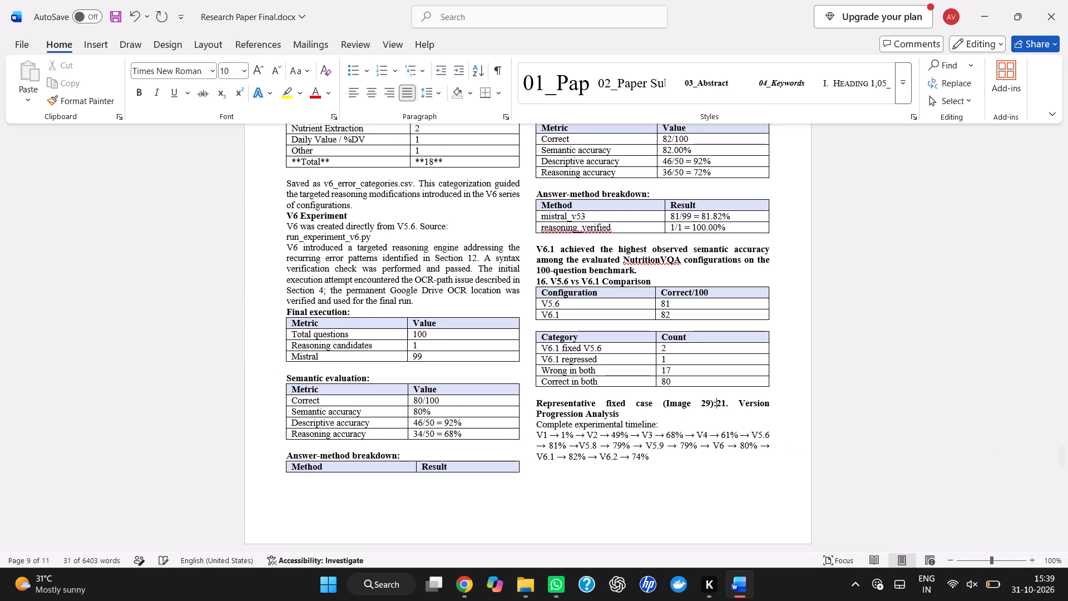
key("BackSpace")
key("BackSpace")
key("BackSpace")
key("BackSpace")
key("BackSpace")
key("BackSpace")
key("BackSpace")
key("BackSpace")
key("BackSpace")
key("BackSpace")
key("BackSpace")
key("BackSpace")
key("BackSpace")
key("BackSpace")
key("BackSpace")
key("BackSpace")
key("BackSpace")
key("BackSpace")
key("BackSpace")
key("BackSpace")
key("BackSpace")
key("BackSpace")
key("BackSpace")
key("BackSpace")
key("BackSpace")
key("BackSpace")
key("BackSpace")
key("BackSpace")
key("BackSpace")
key("BackSpace")
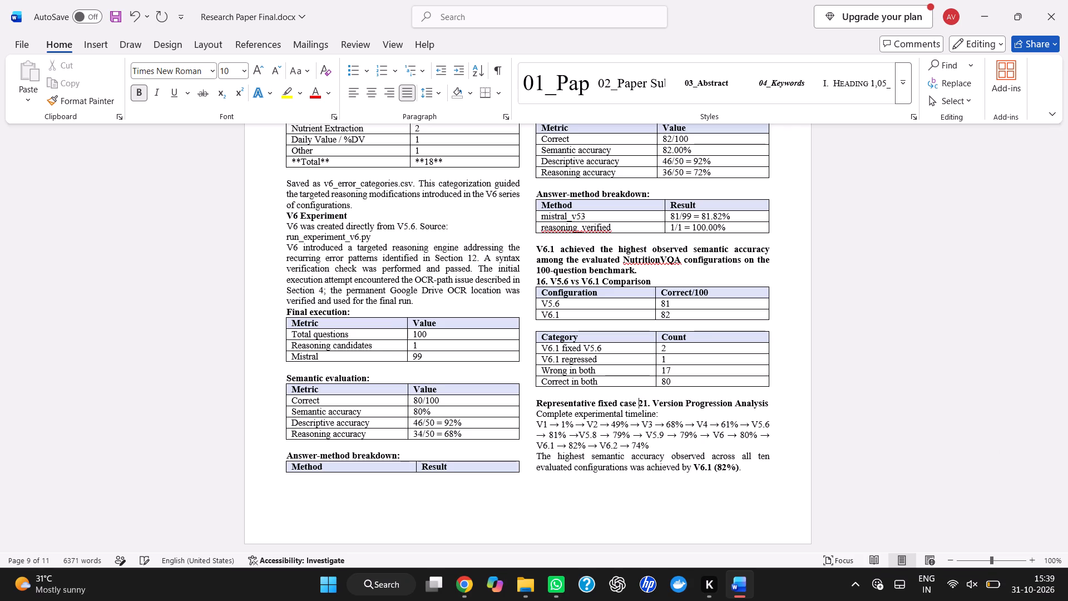
key("BackSpace")
key("BackSpace")
key("BackSpace")
key("BackSpace")
key("BackSpace")
key("BackSpace")
key("BackSpace")
key("BackSpace")
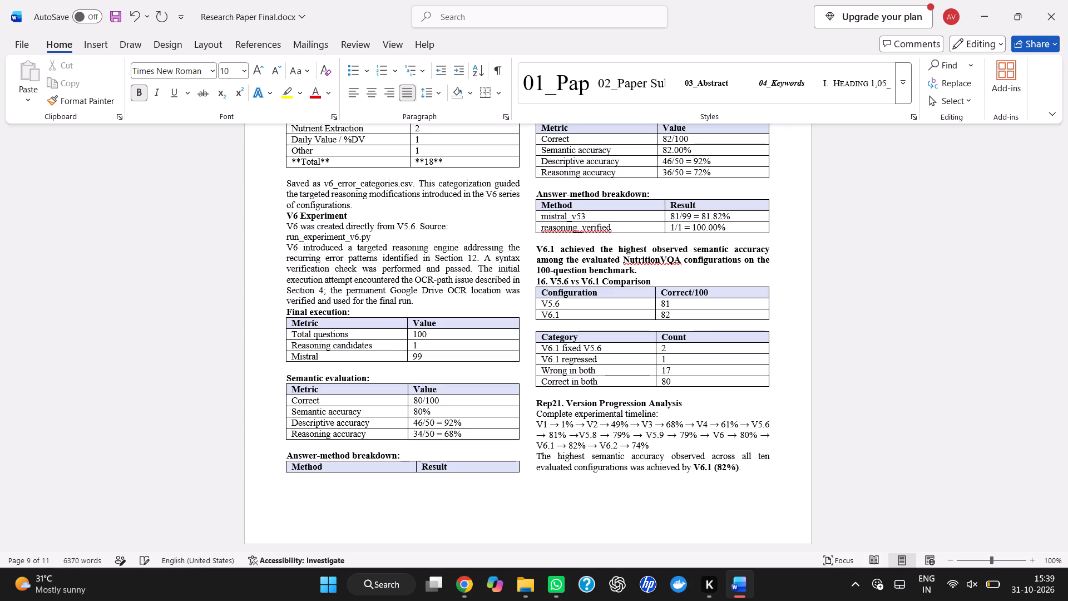
key("BackSpace")
key("BackSpace")
key("BackSpace")
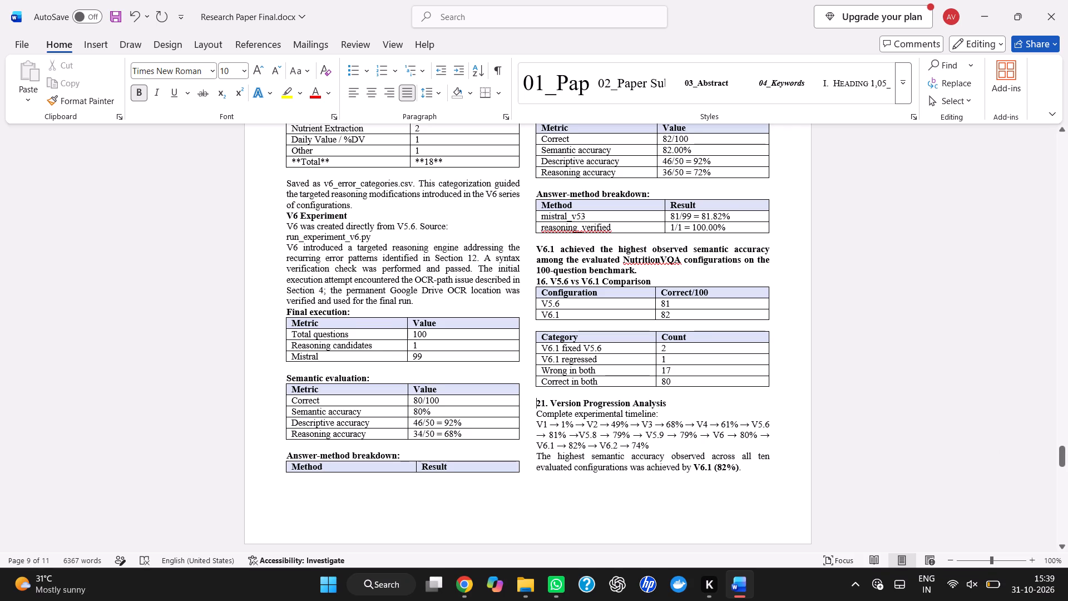
Save the research paper document.
scroll(722, 425, "up", 1)
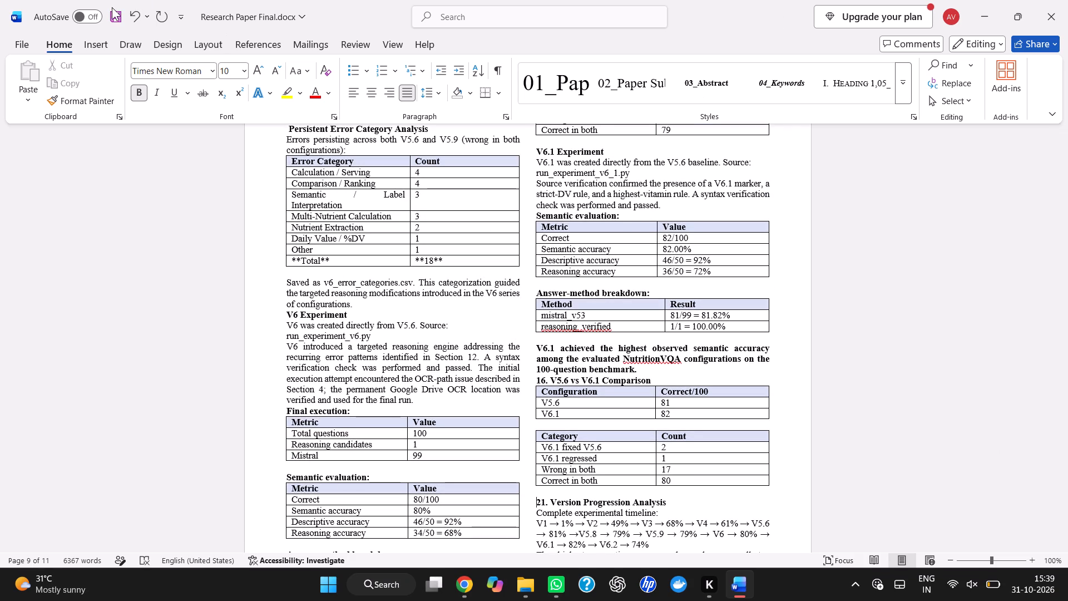
left_click(114, 16)
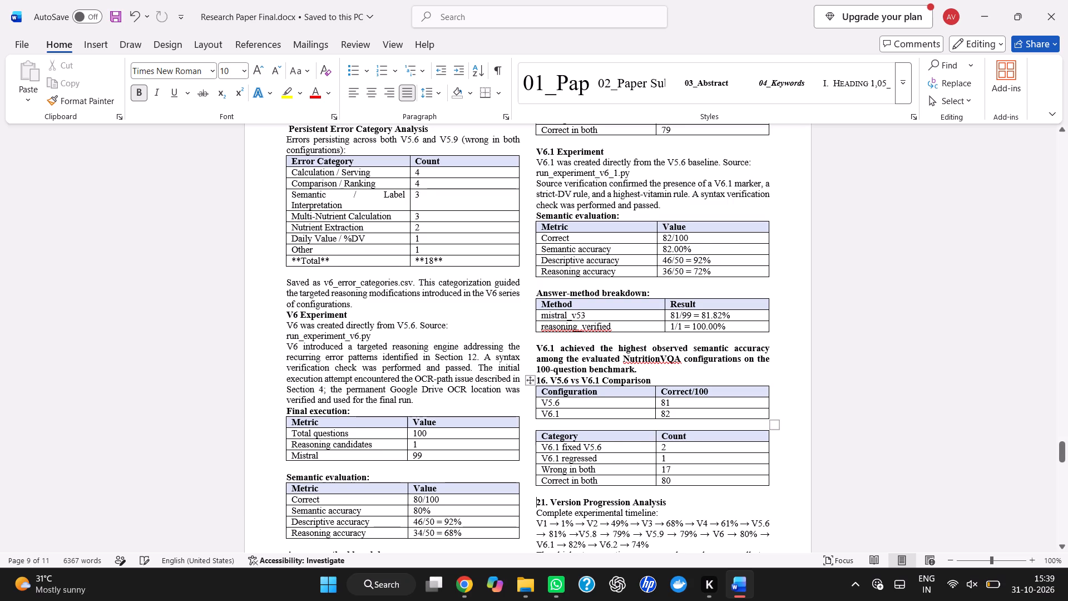
Review the remaining results content, from Results and Observations through the benchmark progression and experiment tables to the Conclusion and Future Enhancements.
scroll(662, 461, "down", 1)
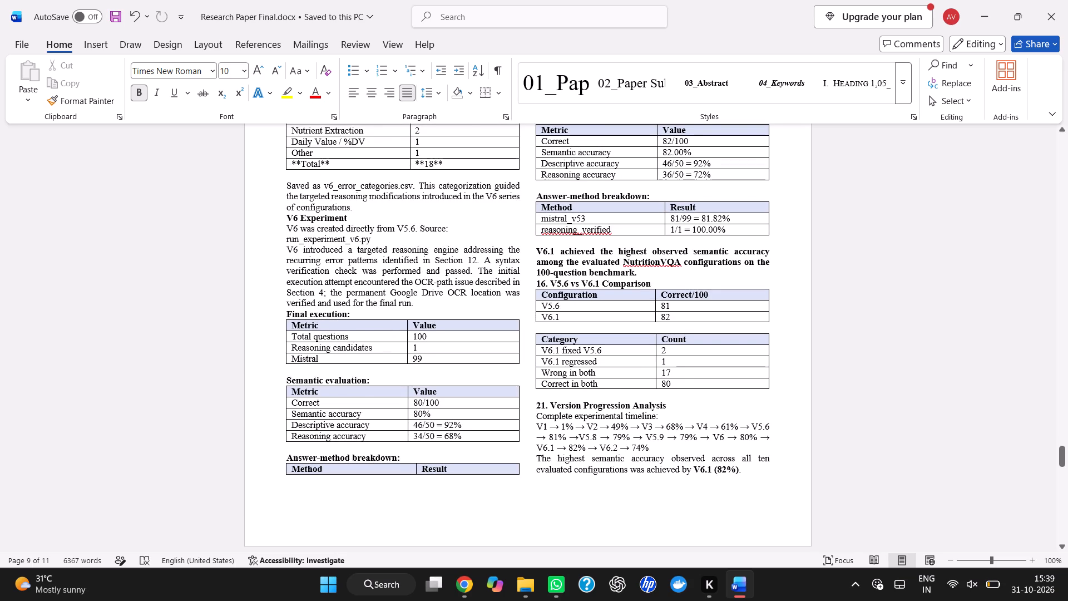
scroll(703, 501, "up", 6)
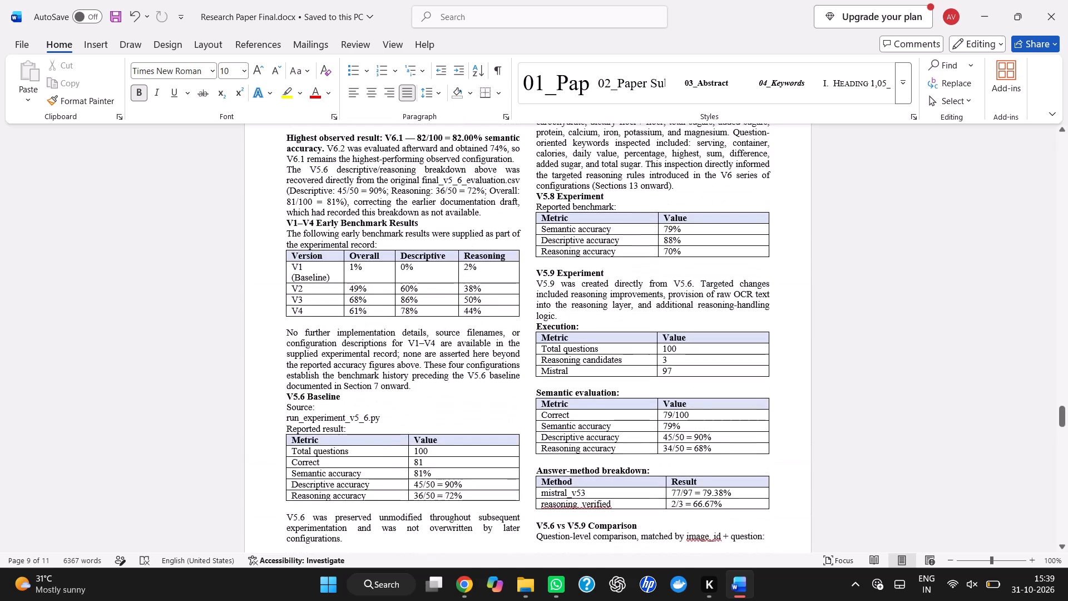
scroll(703, 501, "up", 6)
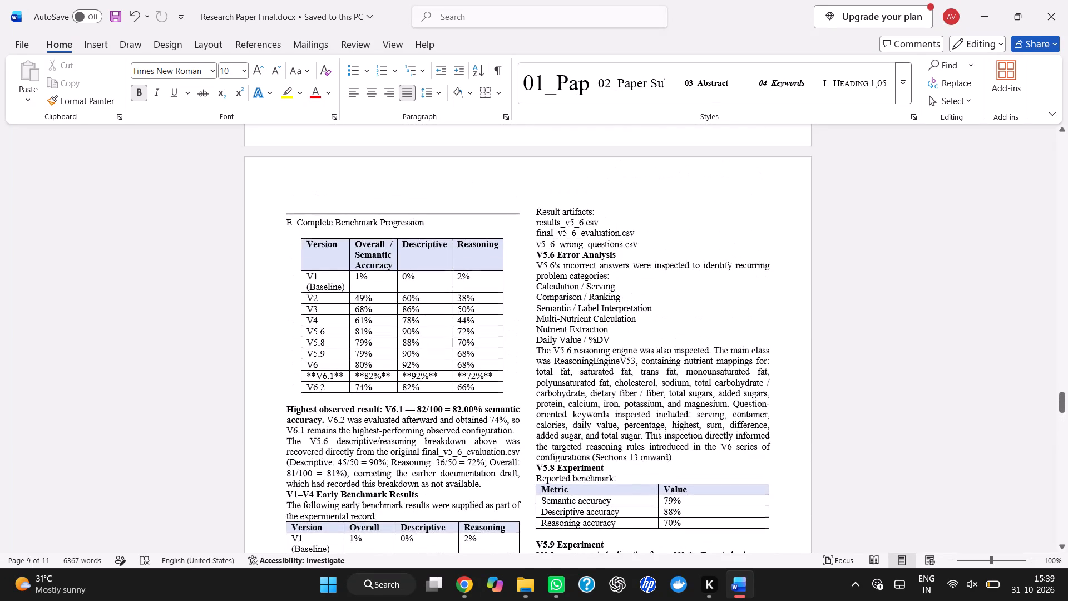
scroll(703, 501, "up", 5)
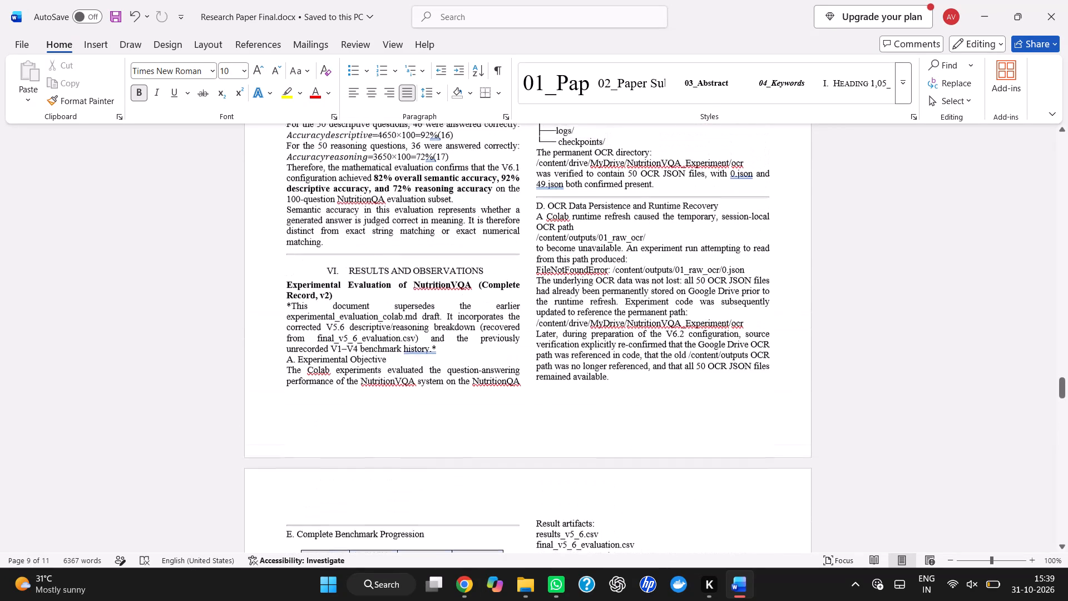
scroll(703, 501, "up", 2)
scroll(703, 501, "down", 6)
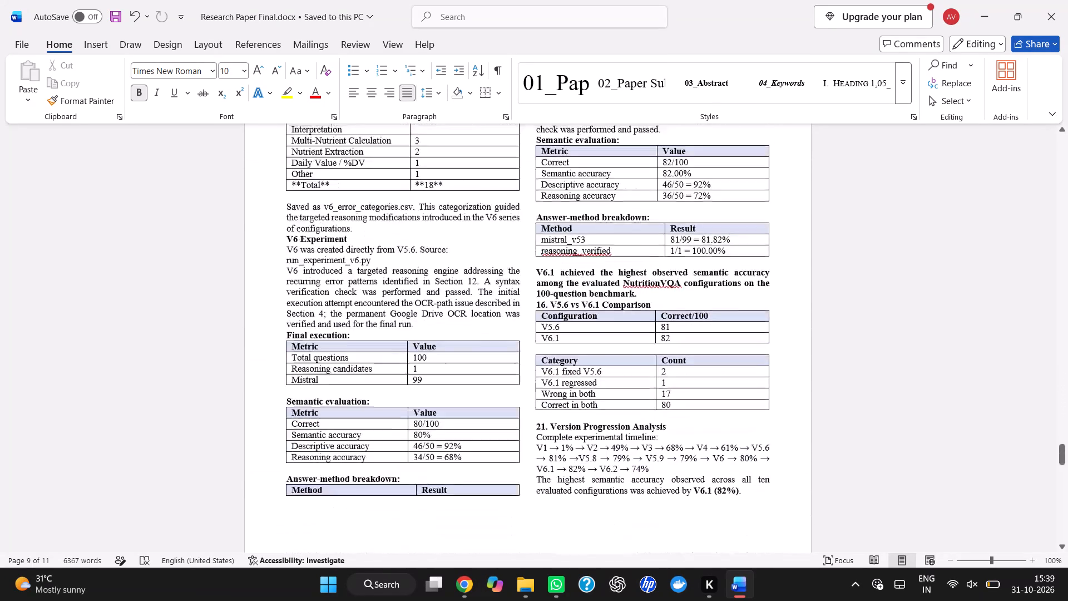
scroll(703, 501, "down", 7)
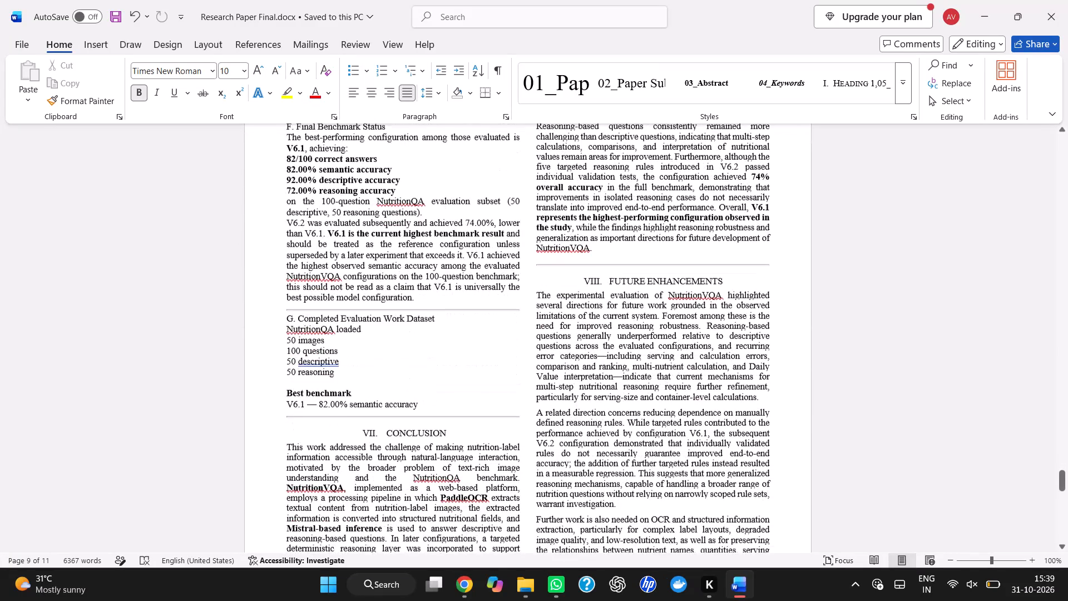
scroll(703, 501, "up", 1)
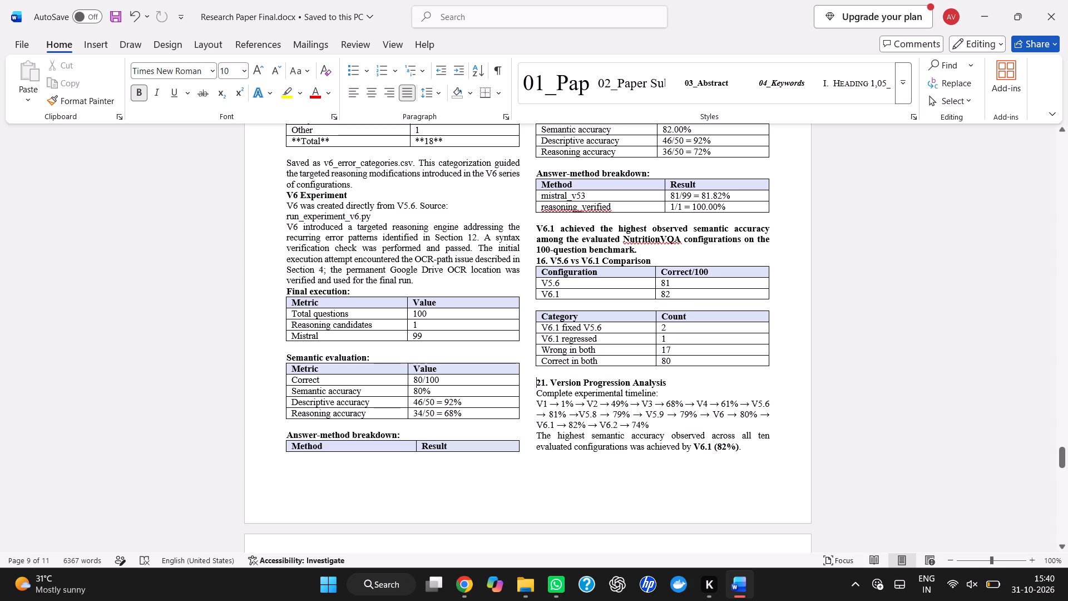
Delete the V6.1 Experiment's "Answer-method breakdown:" heading with its Method/Result table, plus the leftover blank line.
scroll(601, 295, "up", 3)
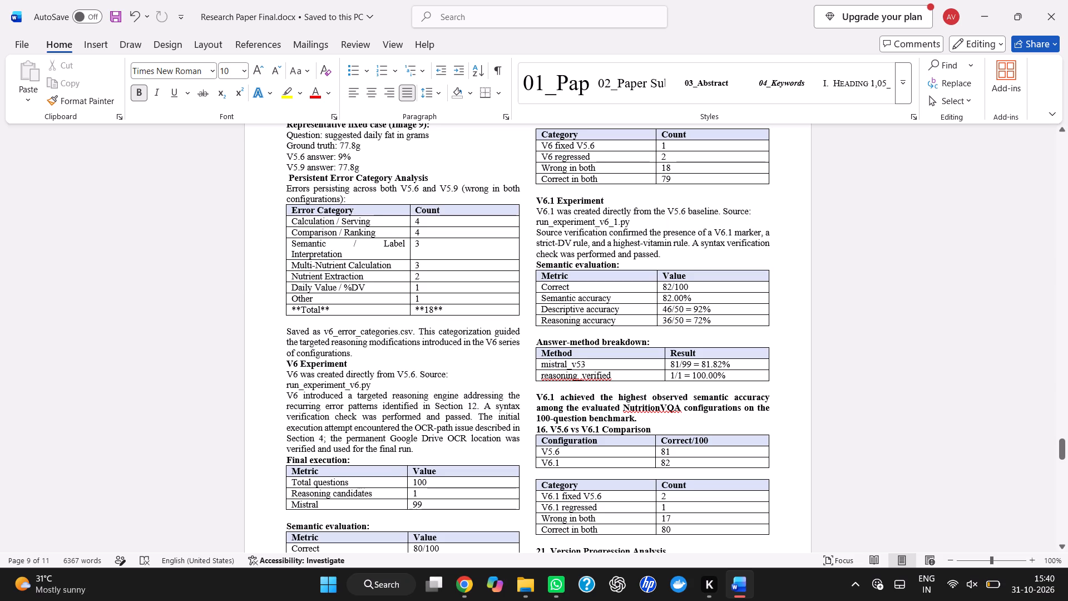
left_click(775, 377)
left_click_drag(775, 377, 568, 344)
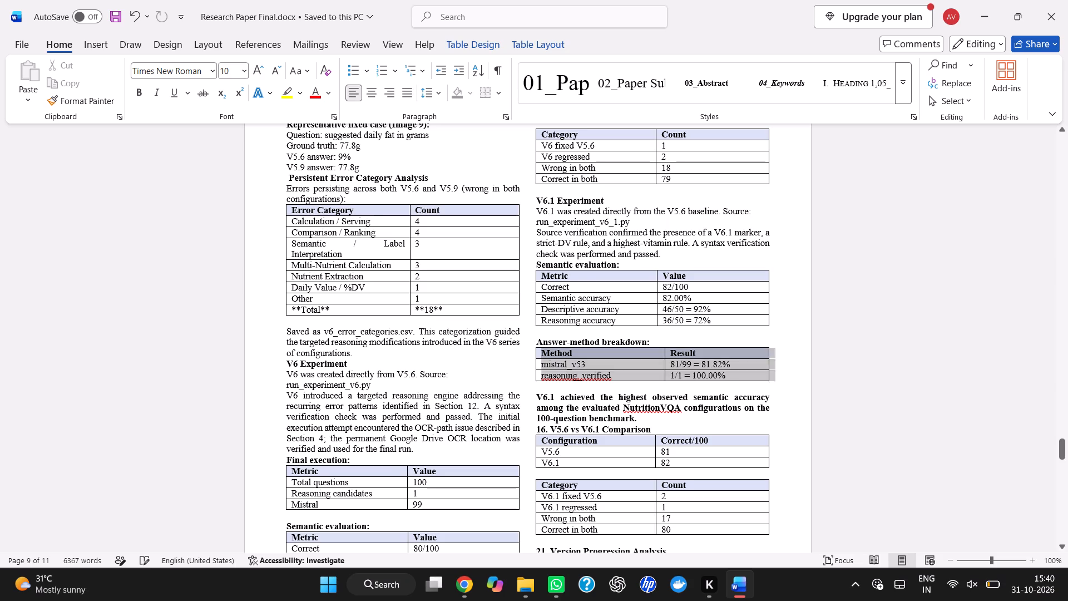
left_click_drag(568, 344, 554, 341)
key("BackSpace")
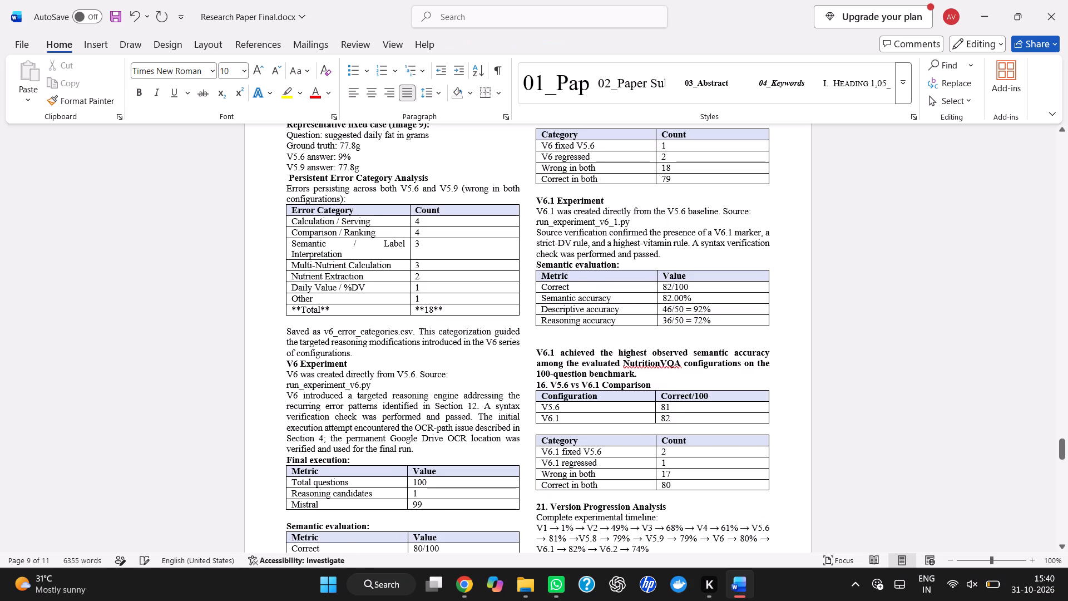
scroll(554, 341, "up", 1)
key("BackSpace")
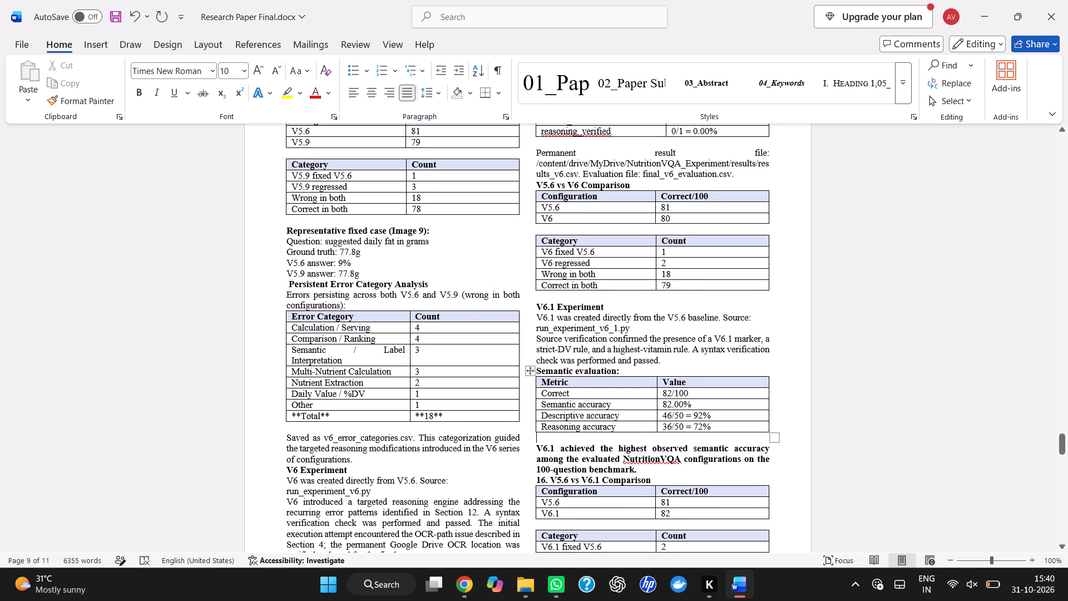
Remove "Source: run_experiment_v6_1.py" from the V6.1 Experiment text and end the sentence after "V5.6 baseline" with a period.
scroll(713, 347, "up", 1)
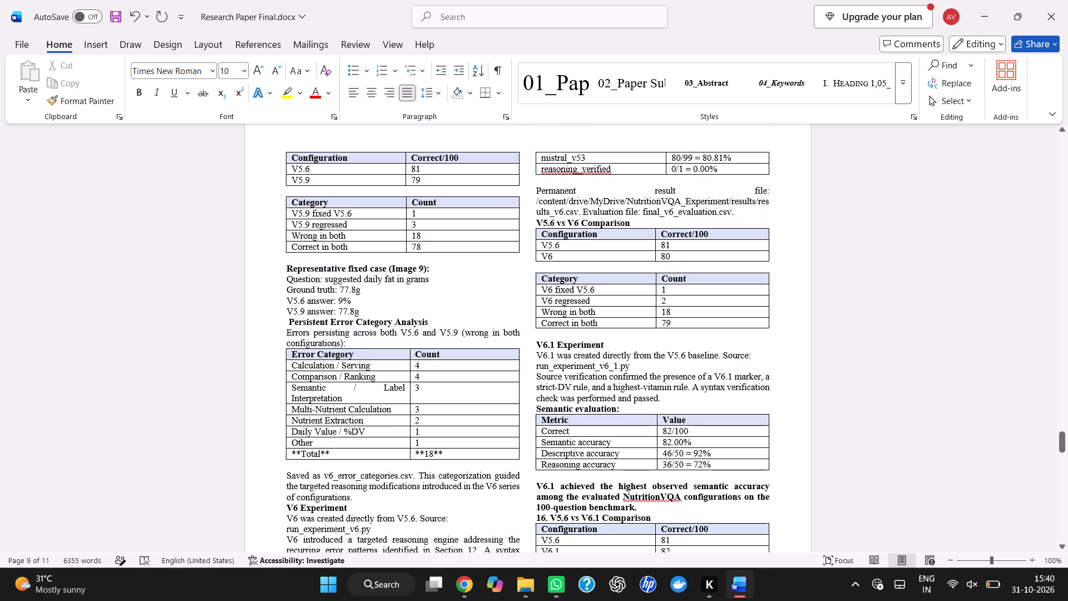
scroll(713, 347, "up", 1)
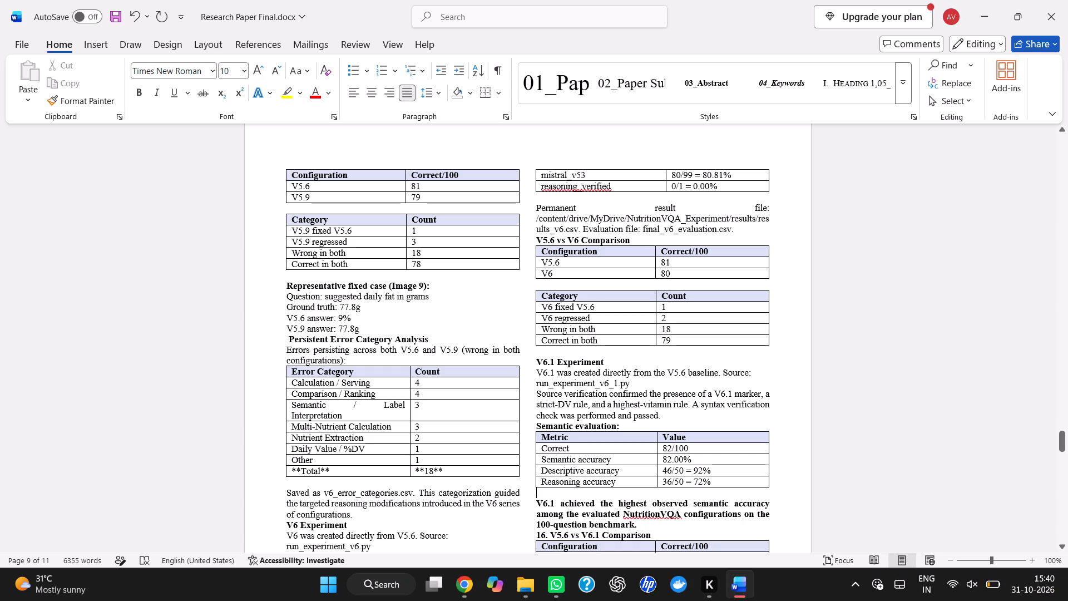
left_click_drag(721, 372, 634, 392)
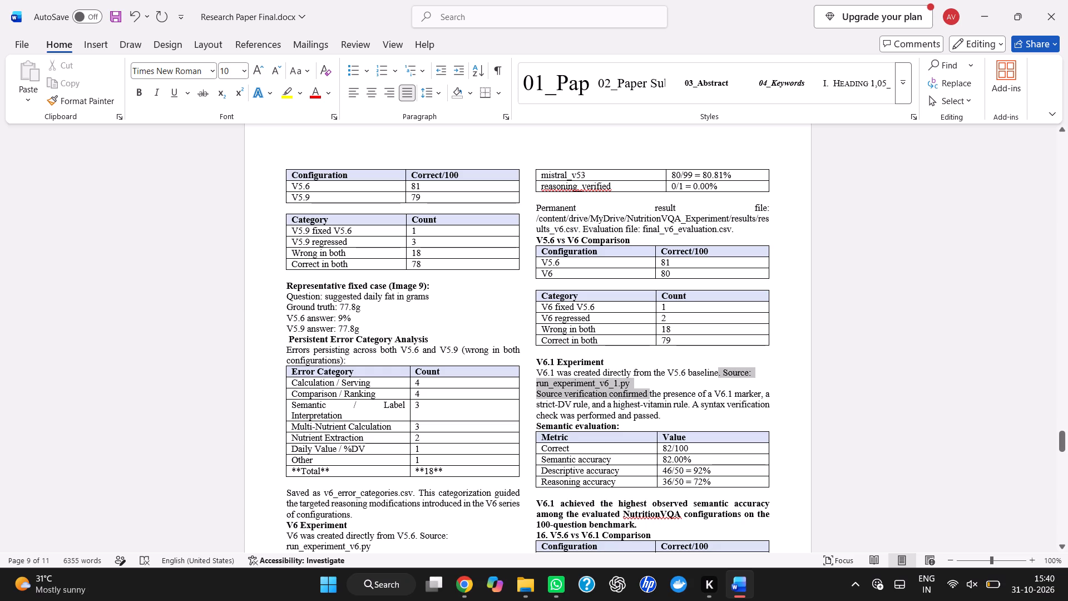
left_click_drag(634, 392, 628, 387)
key("BackSpace")
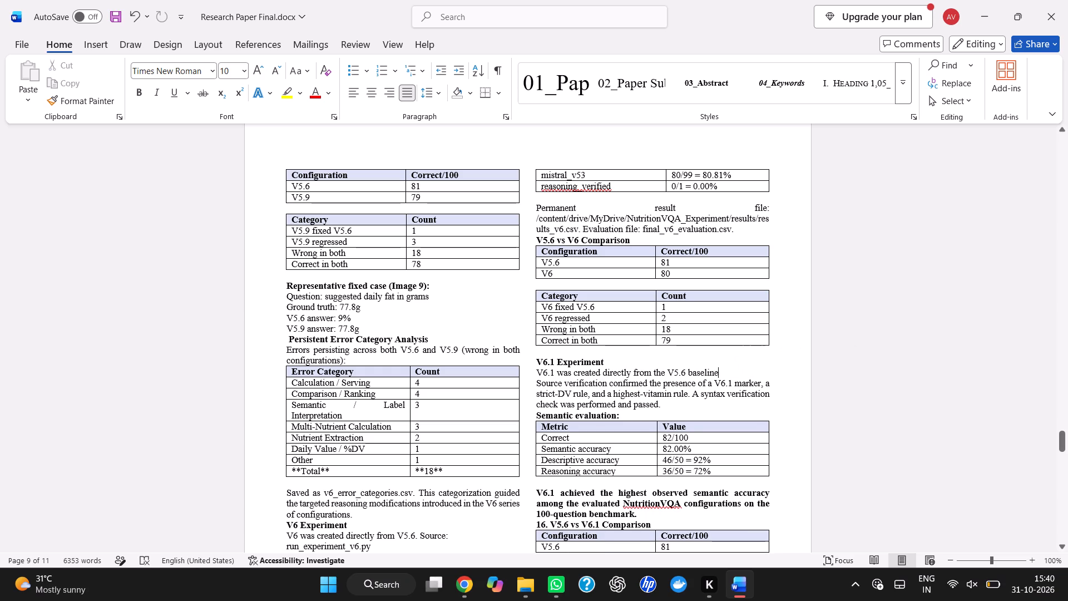
key("period")
Delete the source verification and syntax verification sentences from the V6.1 Experiment text, along with the leftover blank line.
left_click_drag(536, 387, 686, 397)
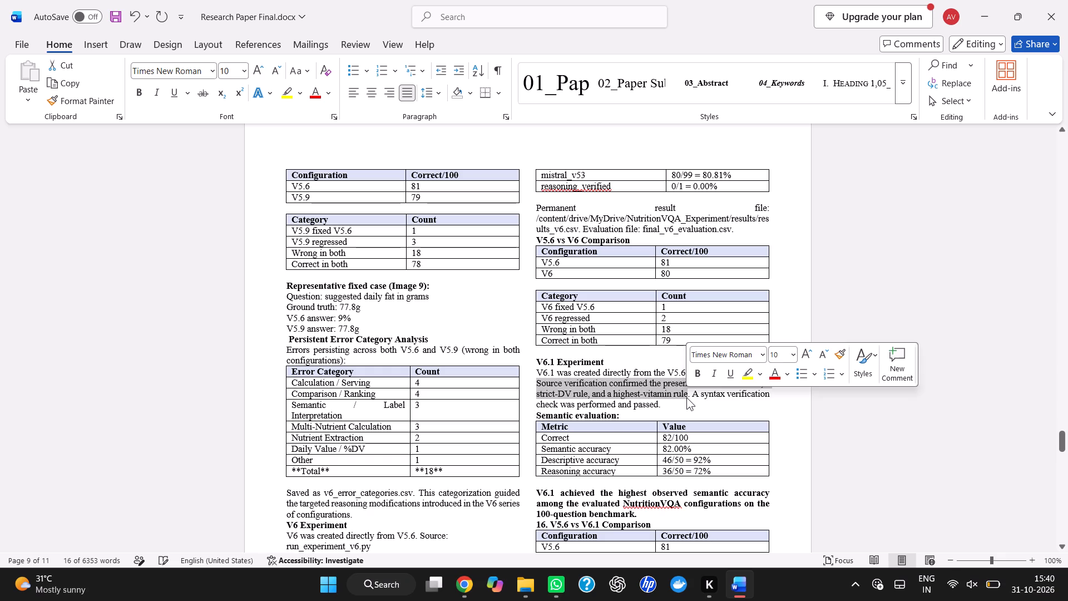
key("BackSpace")
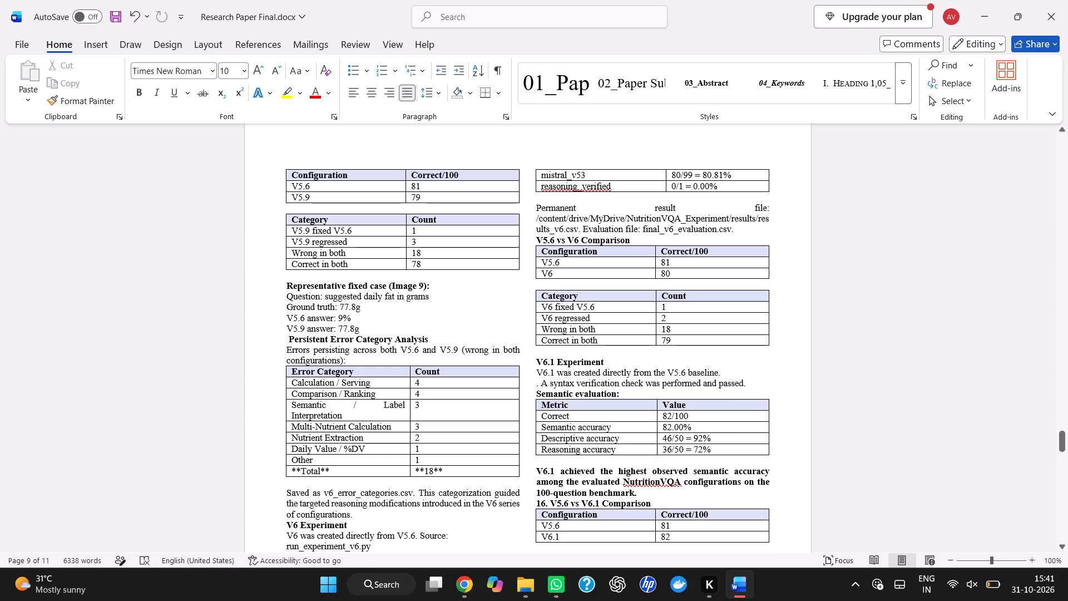
key("Delete")
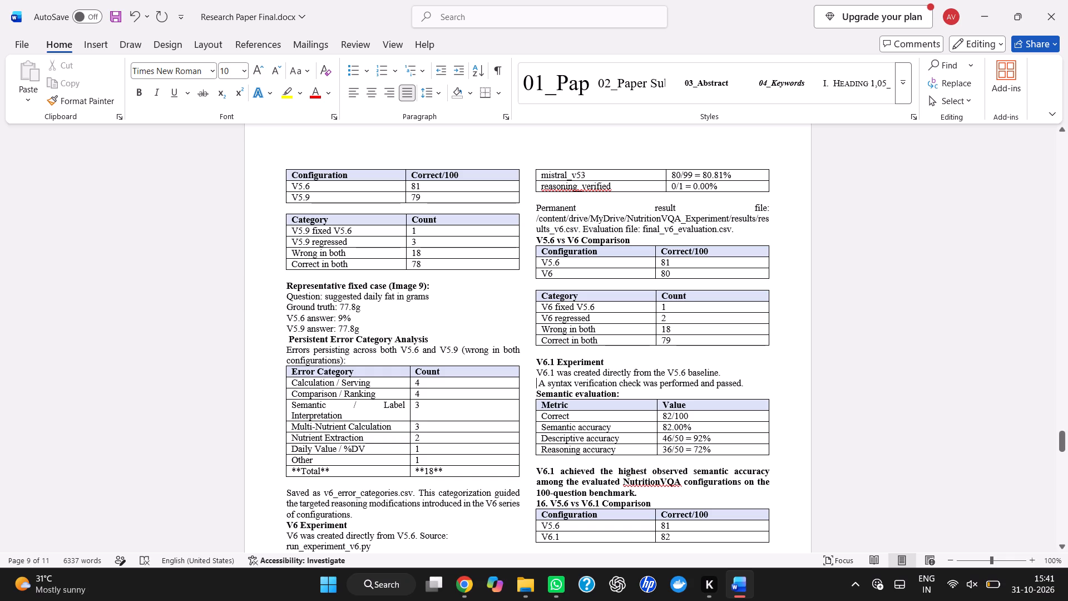
left_click_drag(744, 382, 541, 385)
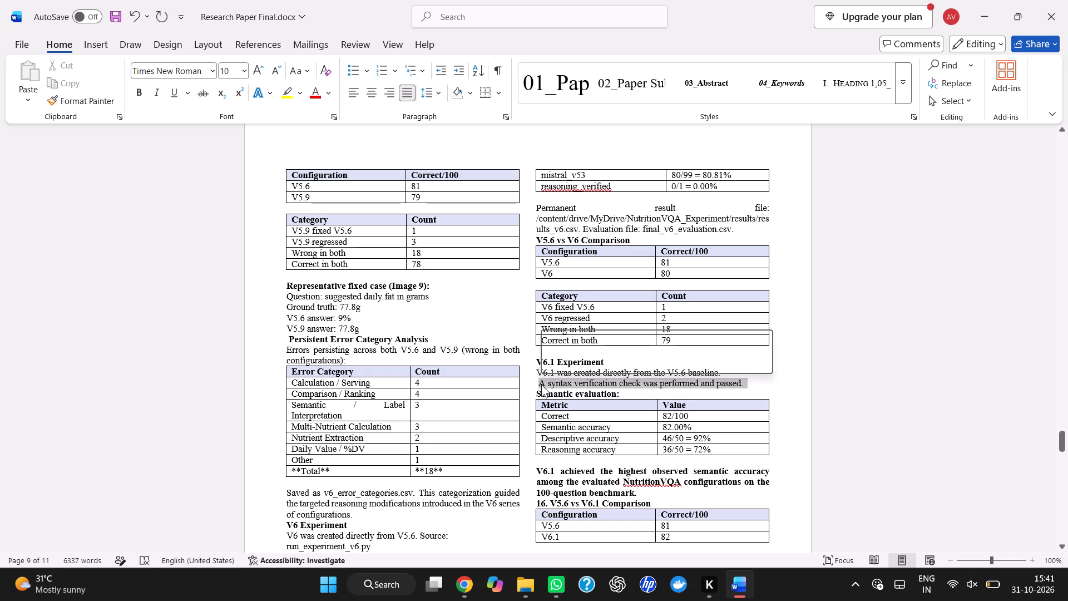
key("BackSpace")
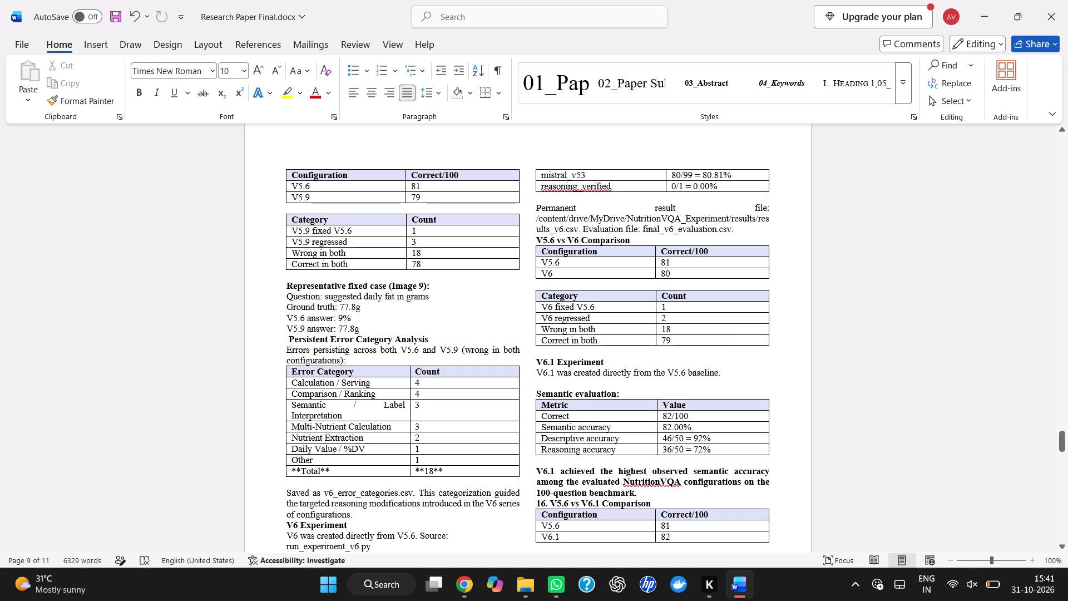
key("BackSpace")
left_click(592, 384)
key("BackSpace")
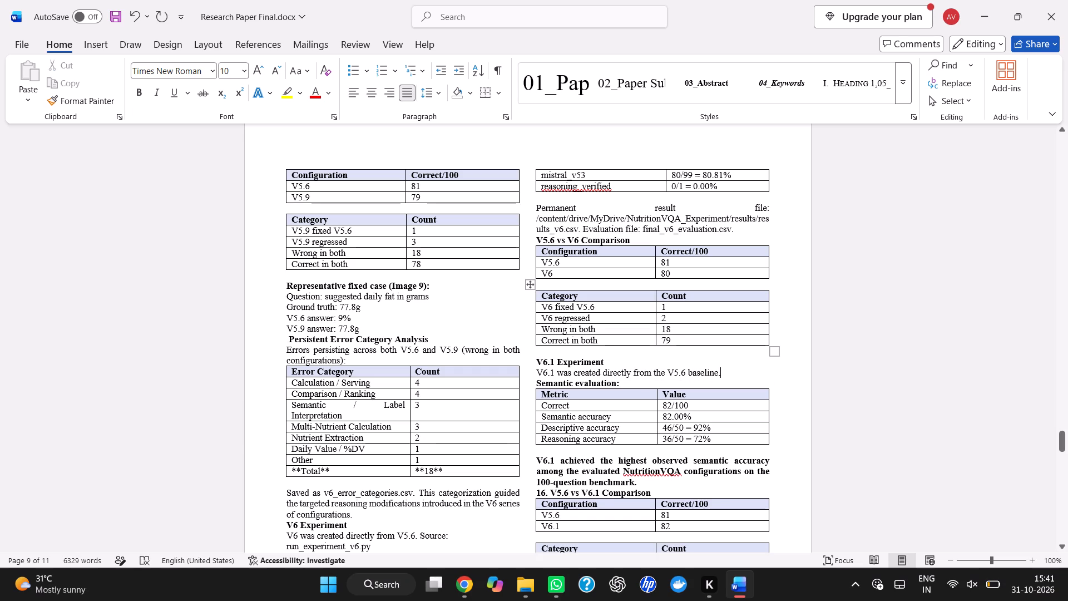
Delete the content above V6.1 Experiment, from the mistral_v53 and reasoning_verified rows through the V5.6 vs V6 Comparison tables, including the leftover blank line.
left_click_drag(777, 340, 530, 213)
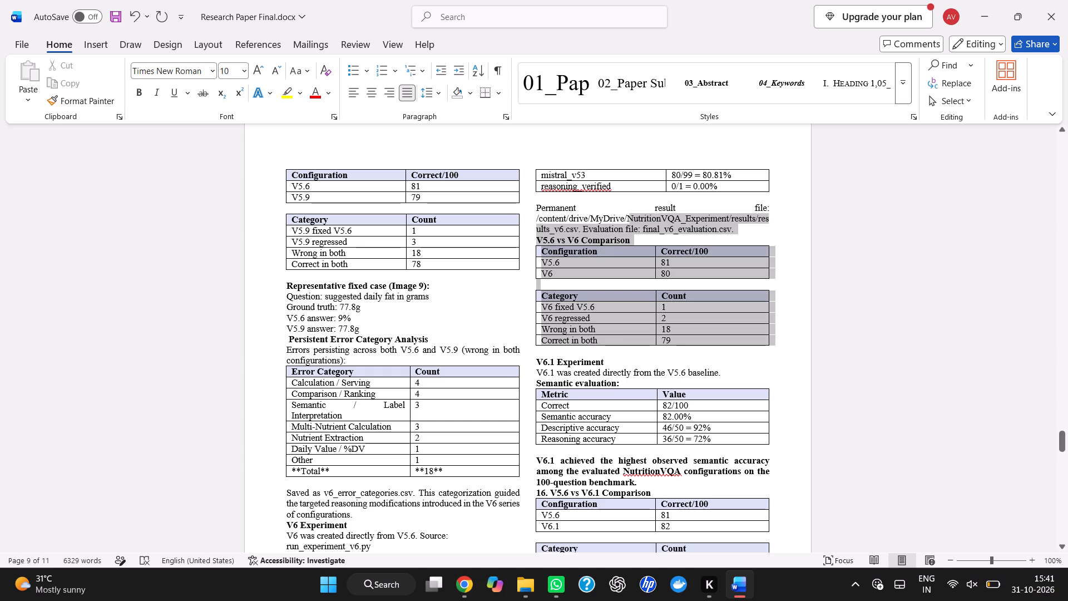
left_click_drag(530, 213, 530, 212)
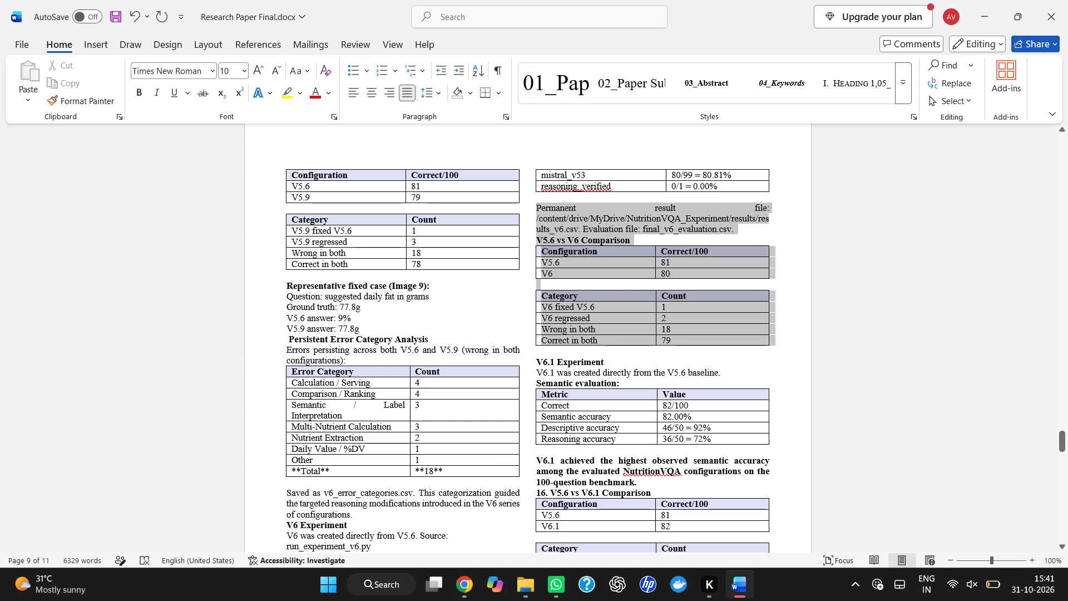
left_click_drag(530, 212, 532, 174)
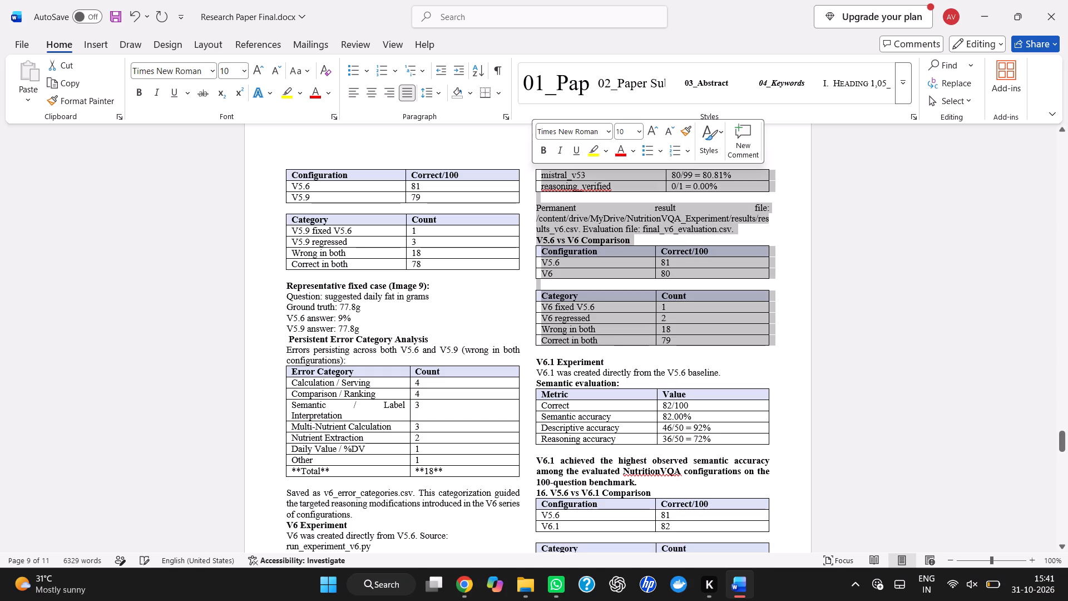
key("BackSpace")
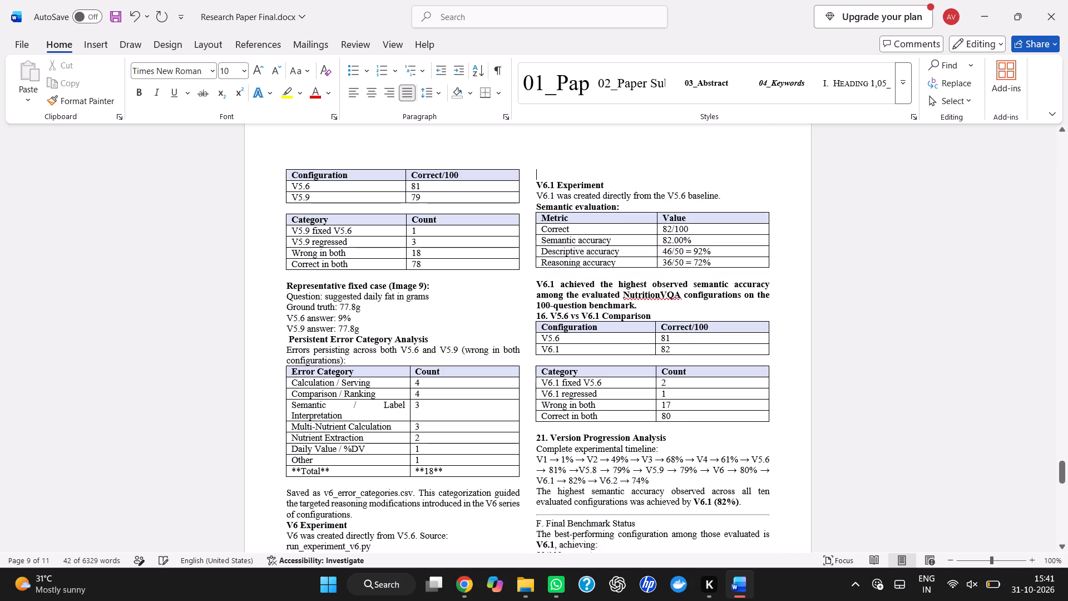
scroll(583, 310, "down", 2)
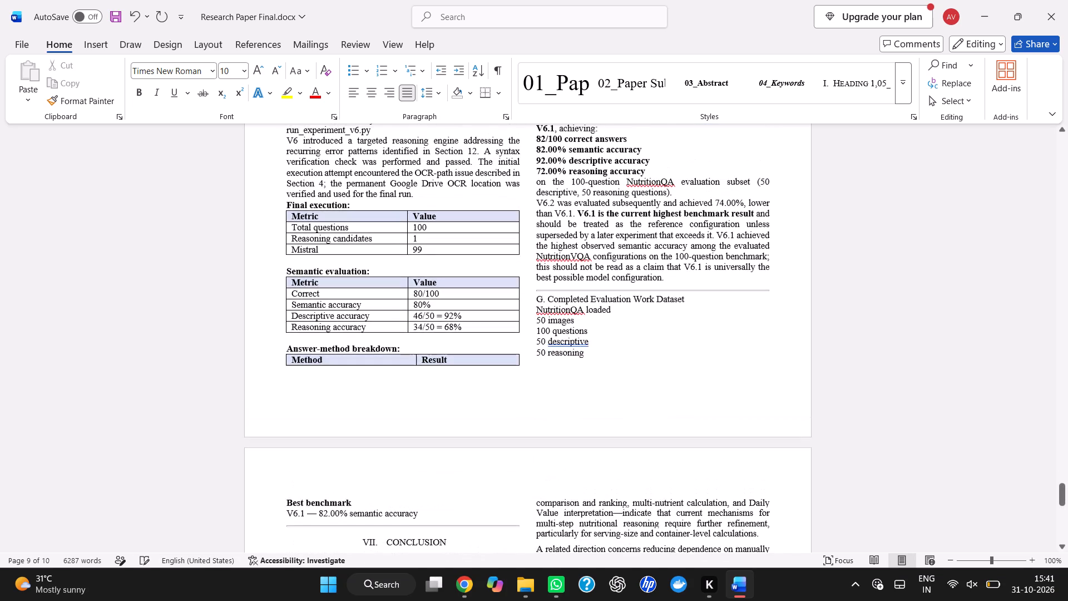
scroll(583, 310, "down", 1)
scroll(578, 257, "up", 7)
key("Delete")
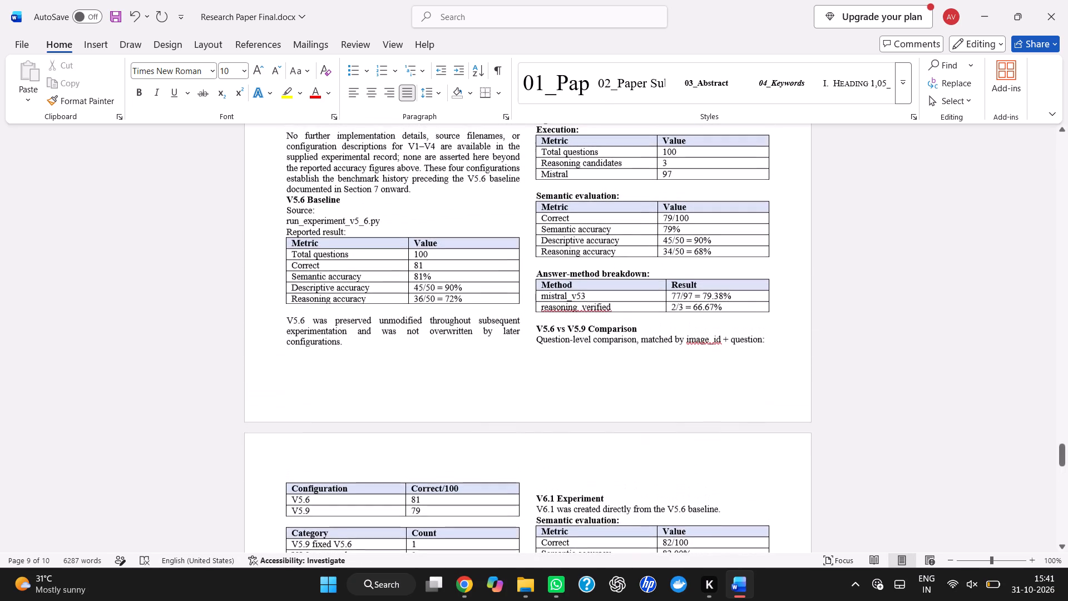
Delete the V6 Experiment's "Final execution:", "Semantic evaluation:" and "Answer-method breakdown:" headings together with their tables.
scroll(538, 494, "down", 8)
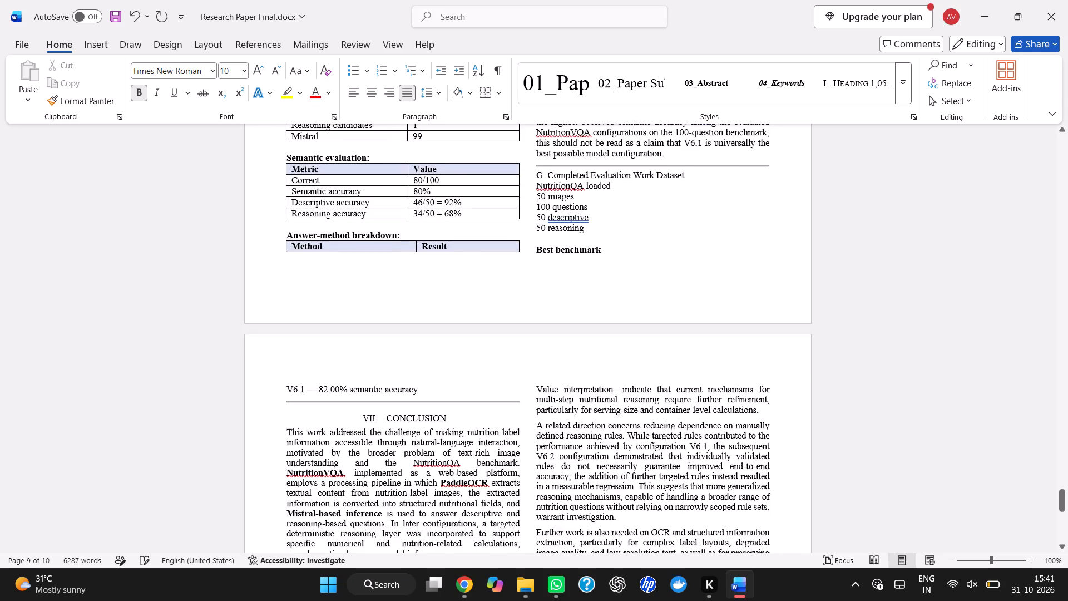
scroll(538, 494, "up", 1)
scroll(523, 297, "up", 1)
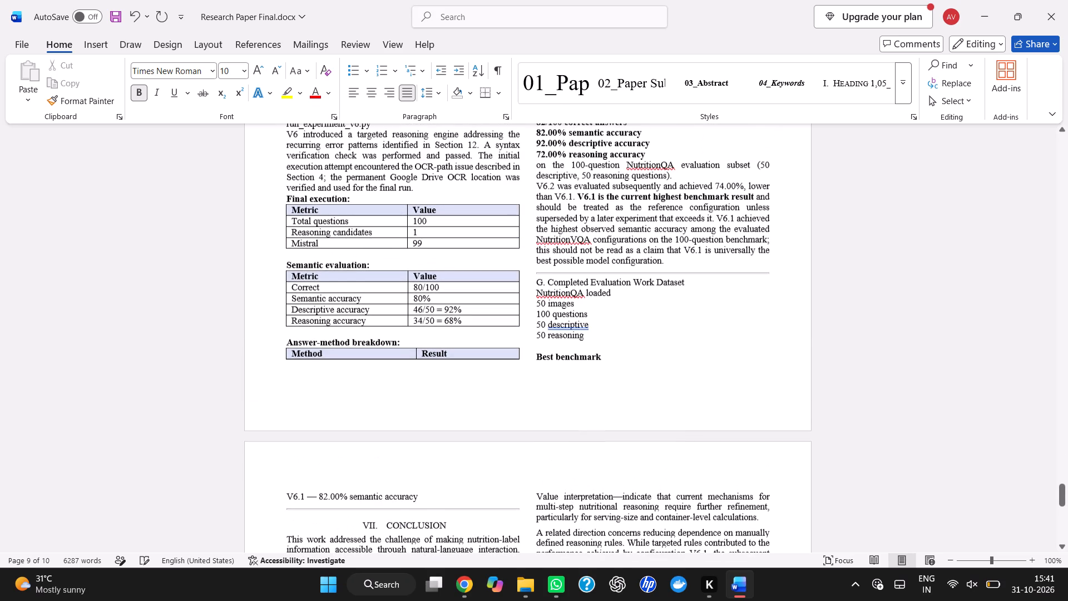
scroll(523, 297, "up", 1)
left_click_drag(526, 353, 404, 256)
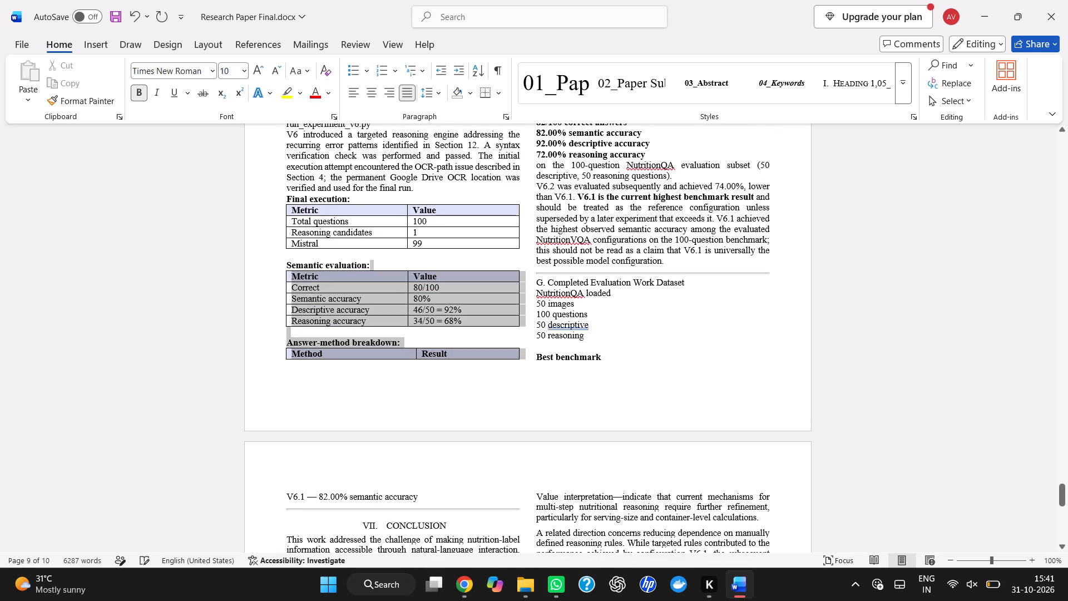
left_click_drag(404, 256, 284, 198)
key("BackSpace")
Delete the "Saved as v6_error_categories.csv" paragraph and the whole V6 Experiment heading and text above V6.1 Experiment.
scroll(346, 204, "up", 1)
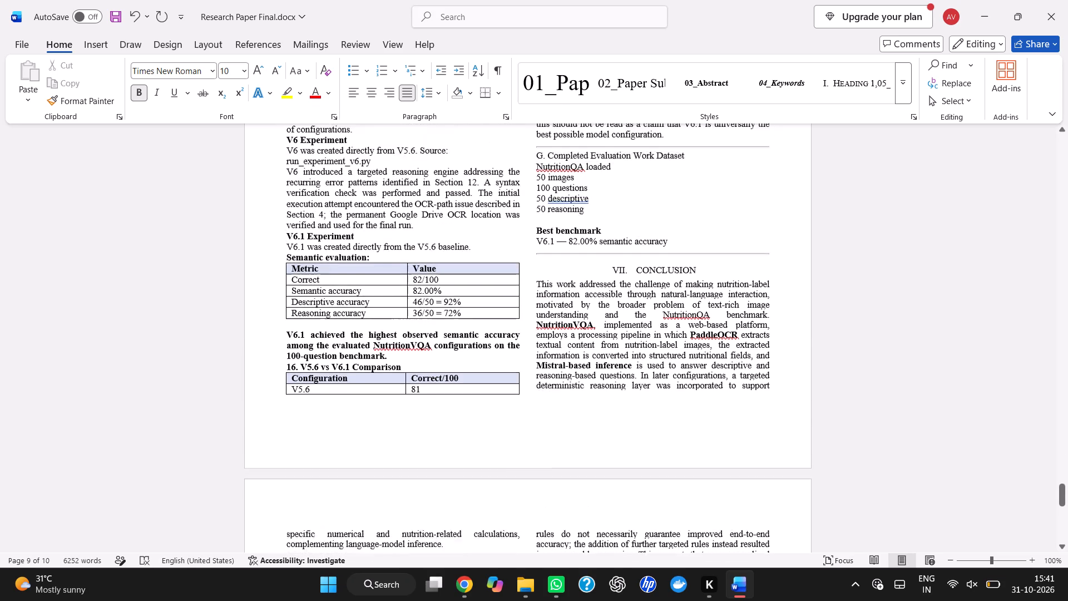
scroll(346, 204, "up", 3)
scroll(341, 347, "down", 1)
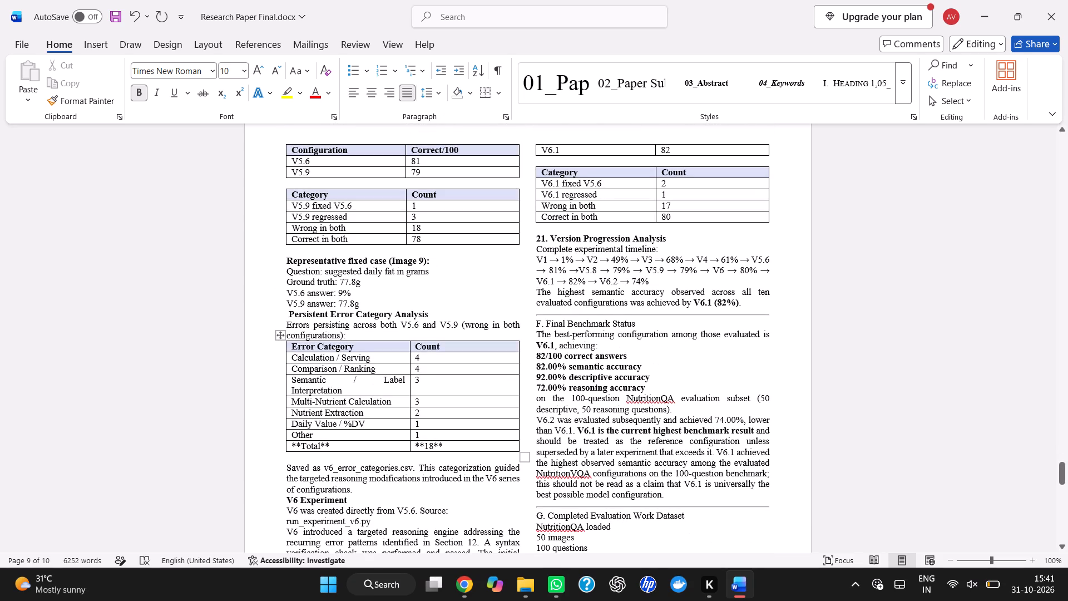
scroll(390, 395, "down", 3)
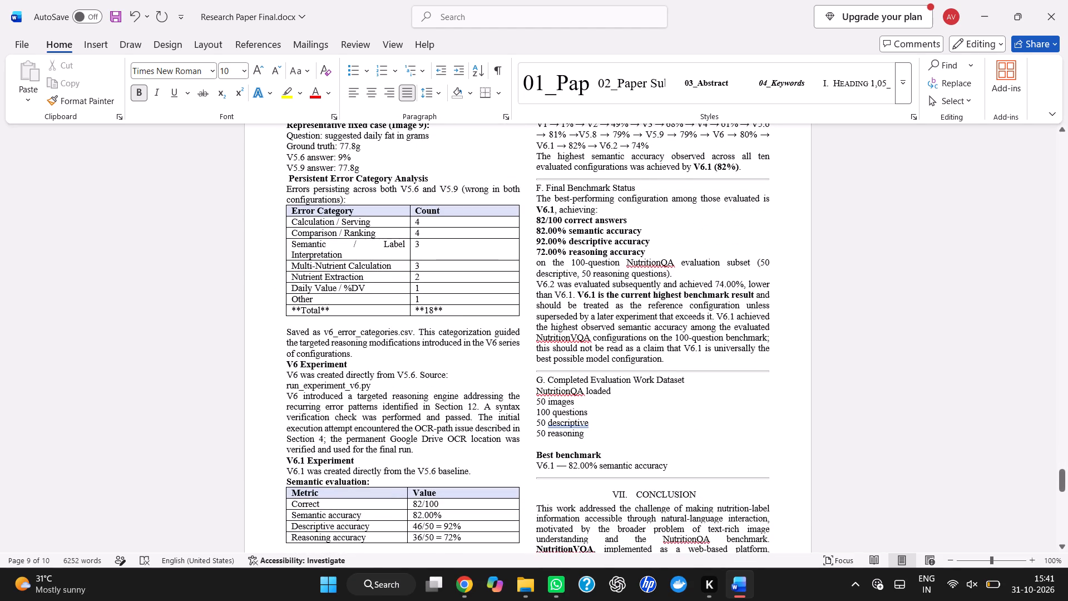
left_click(422, 448)
left_click_drag(418, 451, 389, 449)
left_click_drag(389, 449, 286, 330)
key("BackSpace")
Remove "both" and "and V5.9" from the Persistent Error Category Analysis sentence so it reads "Errors persisting across V5.6 (wrong in both configurations):".
scroll(286, 330, "up", 1)
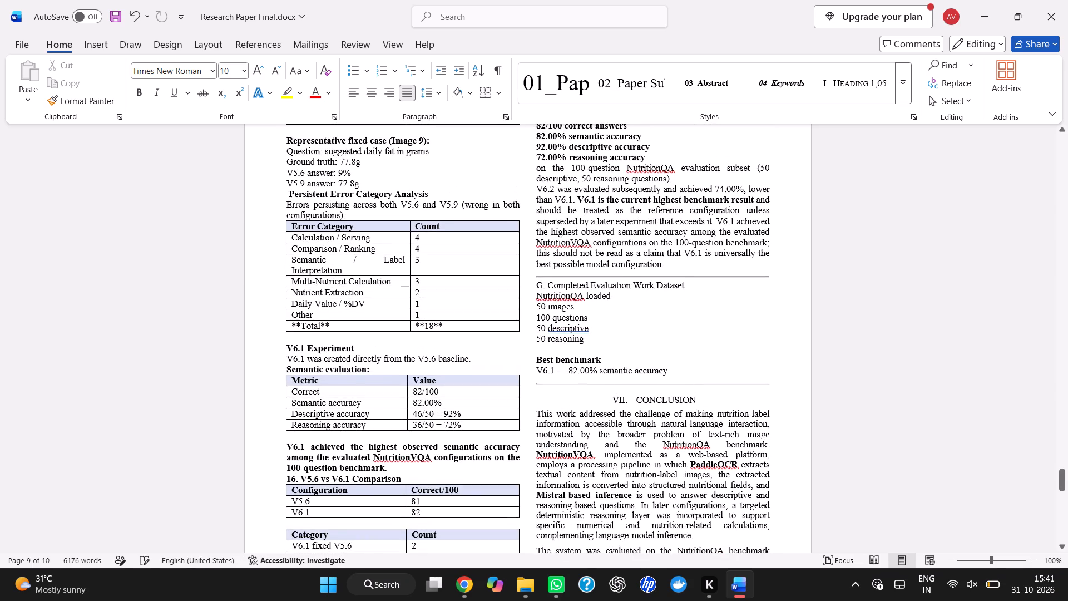
scroll(286, 330, "up", 1)
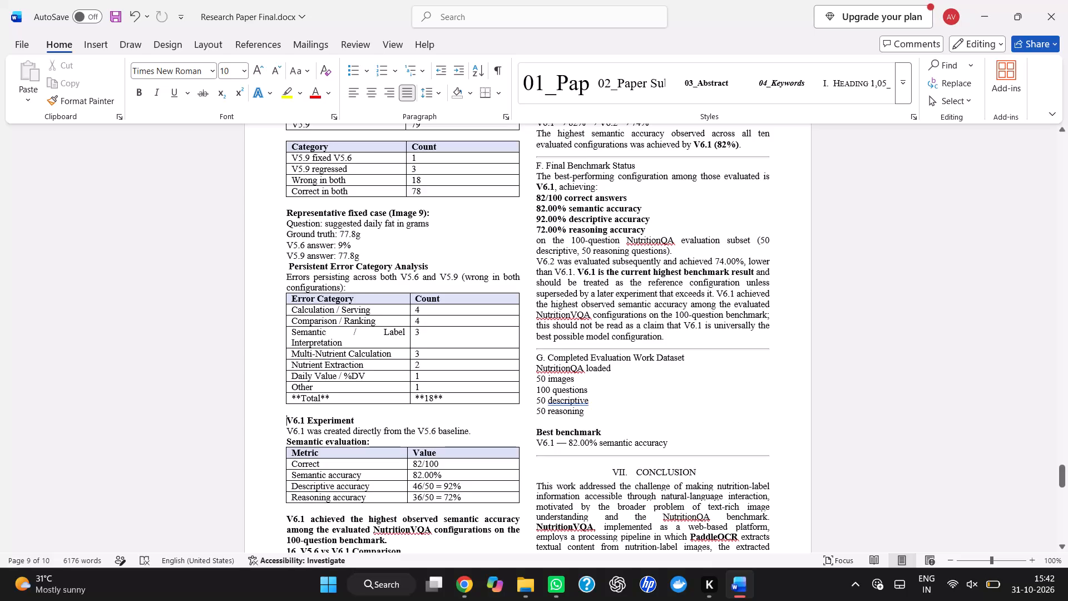
left_click(448, 265)
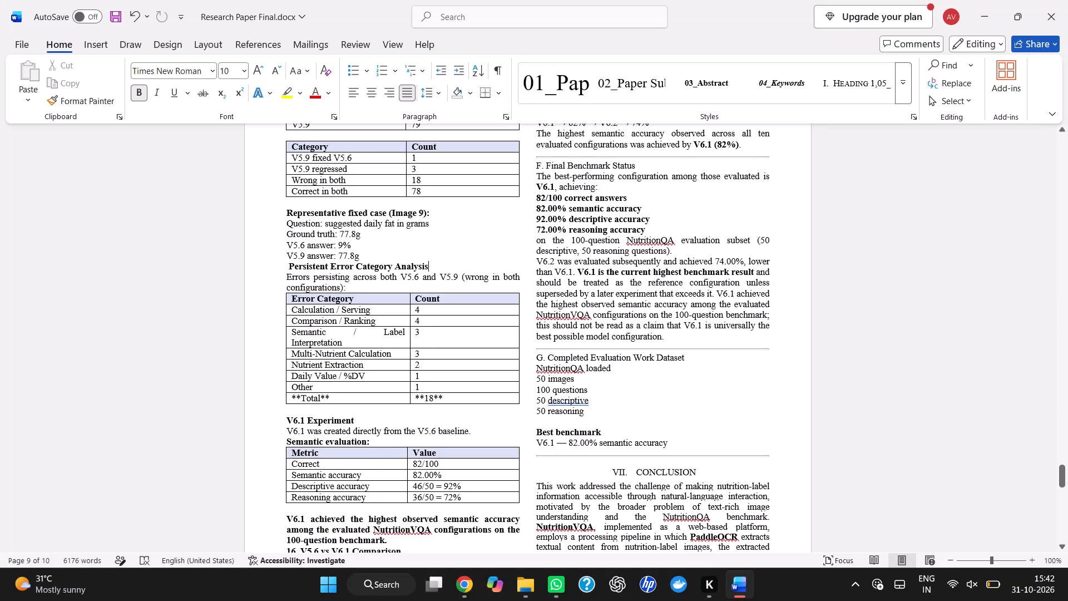
left_click(396, 277)
key("BackSpace")
key("BackSpace")
key("BackSpace")
key("BackSpace")
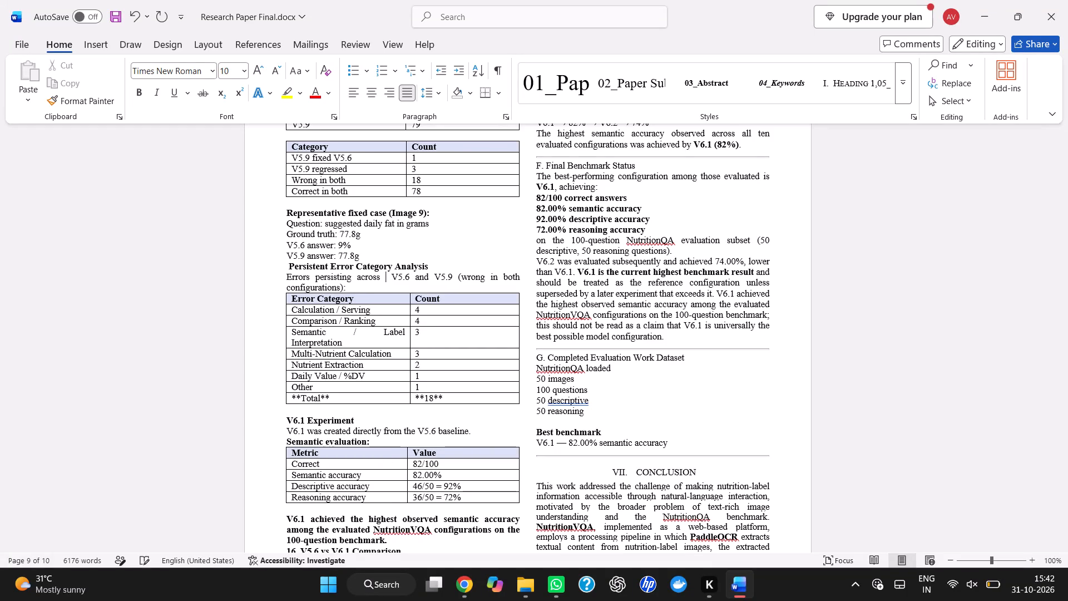
key("Delete")
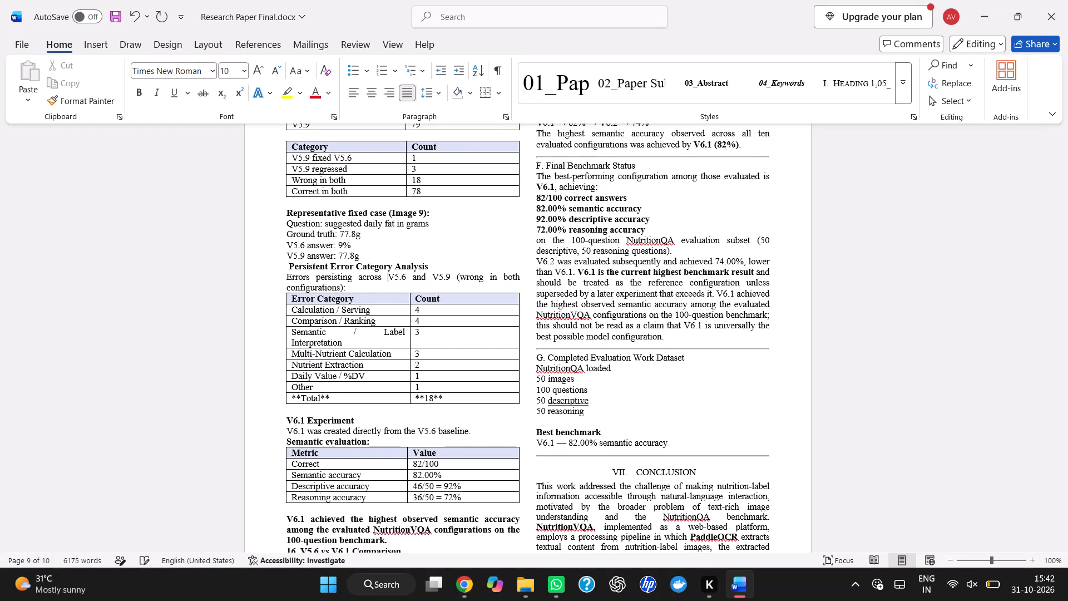
key("BackSpace")
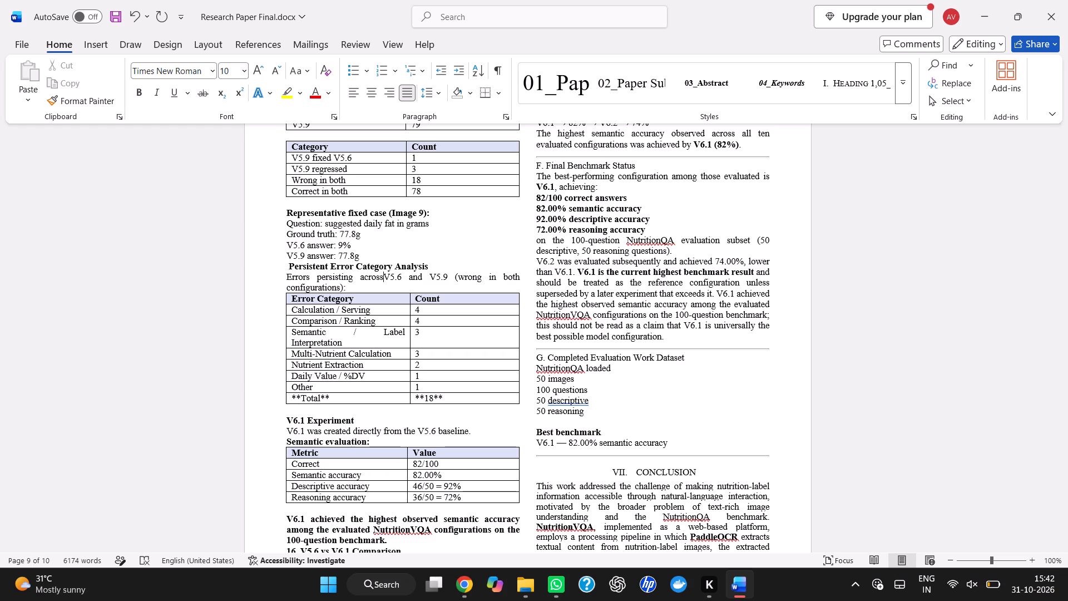
key("space")
key("space")
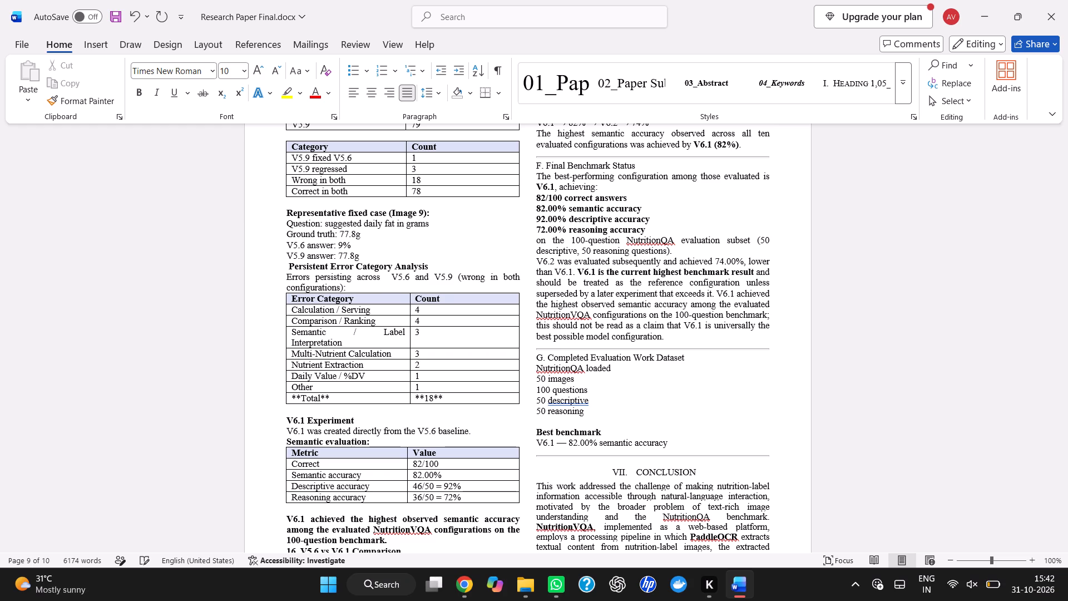
key("space")
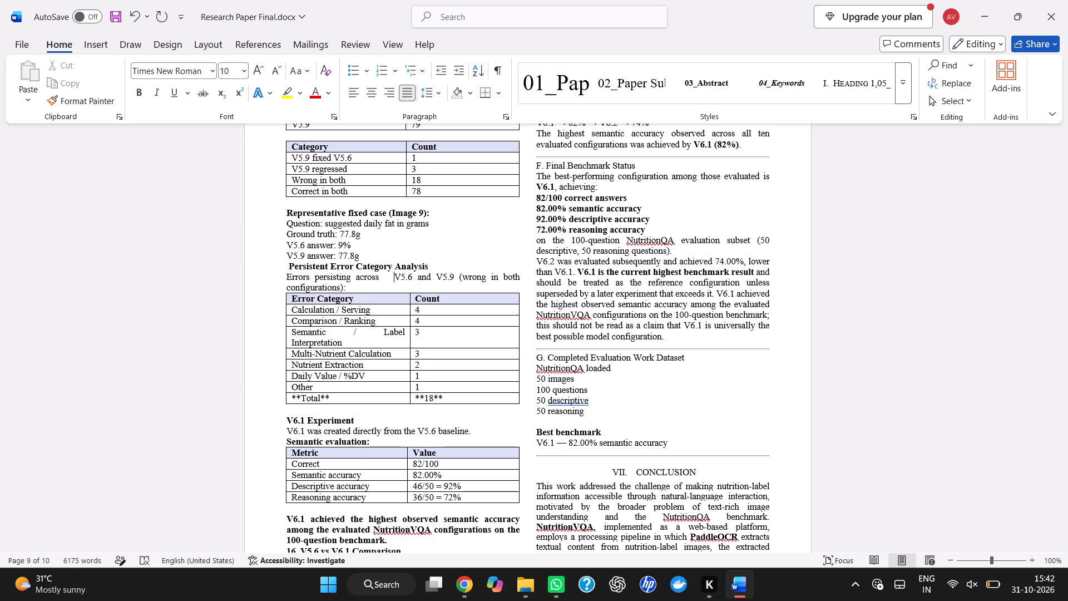
left_click_drag(453, 279, 421, 280)
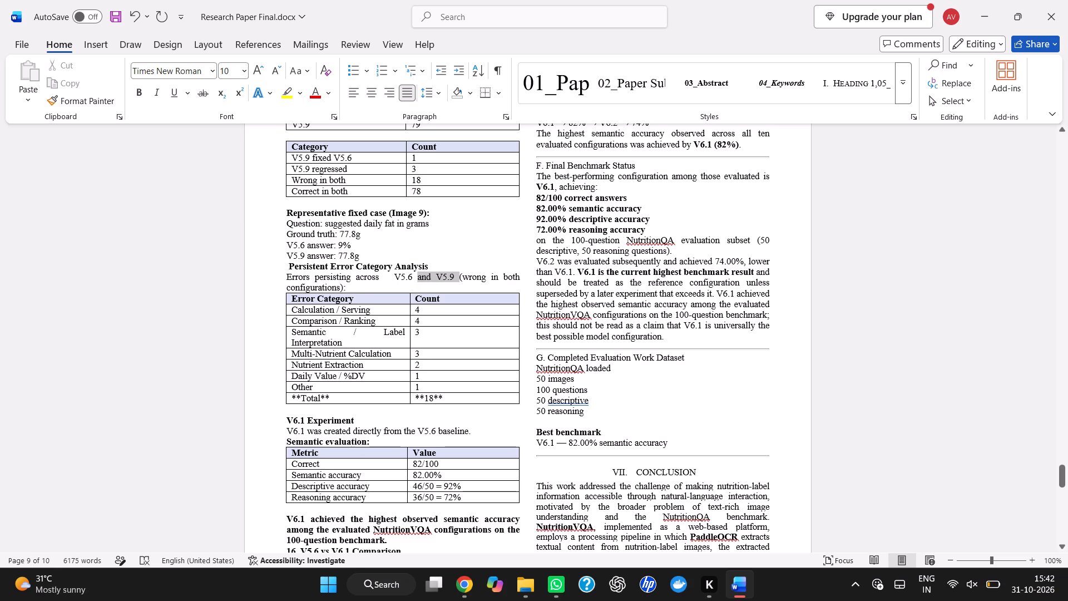
left_click_drag(421, 280, 420, 280)
key("BackSpace")
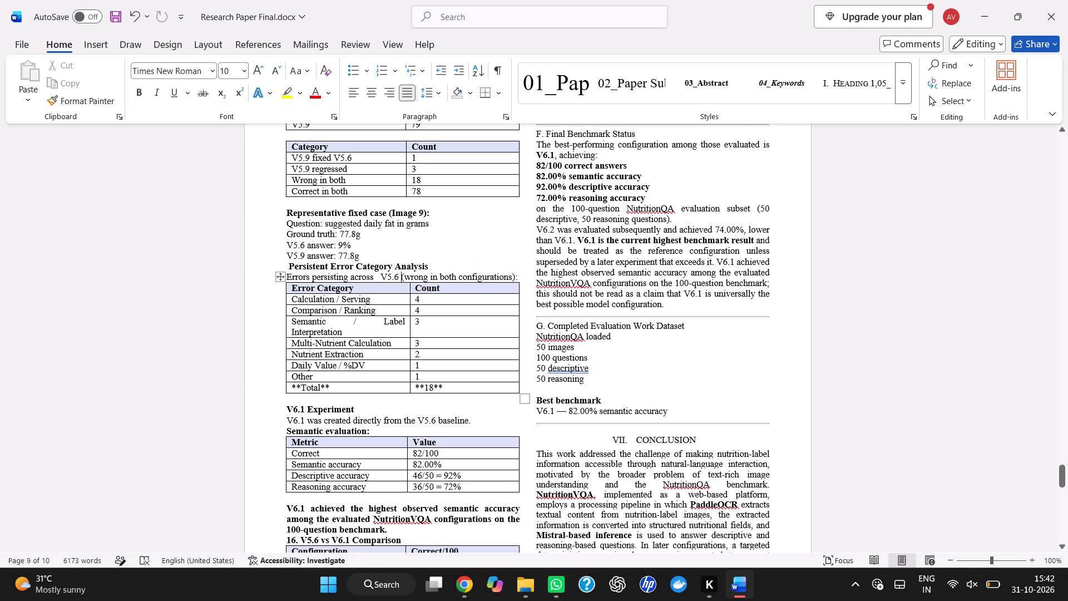
left_click(381, 278)
key("BackSpace")
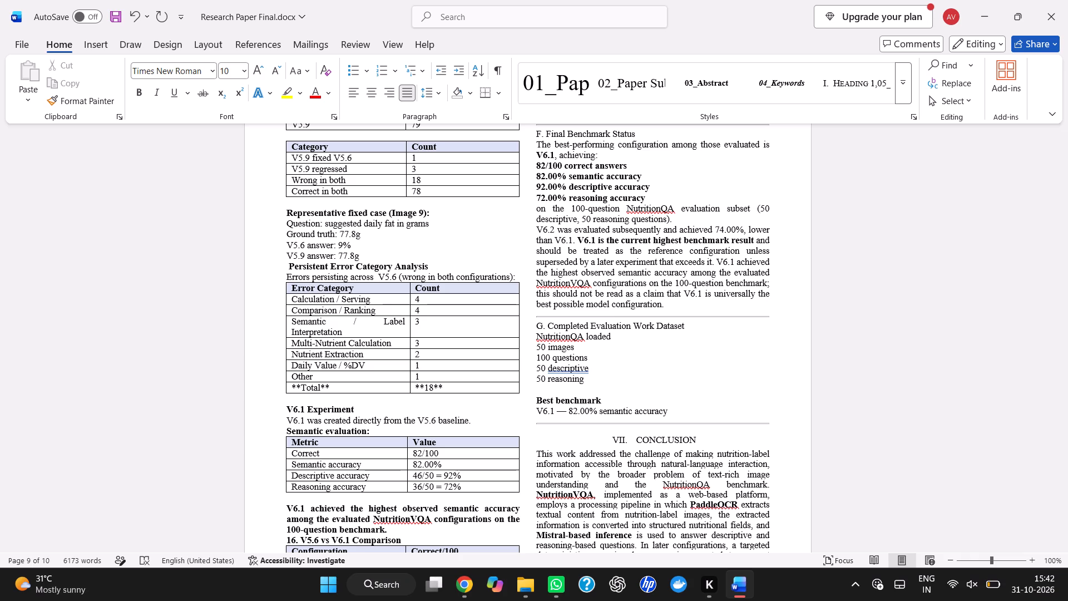
Remove "(wrong in both configurations):" and the extra space from the Persistent Error Category Analysis sentence so it reads "Errors persisting across V5.6.".
left_click(513, 269)
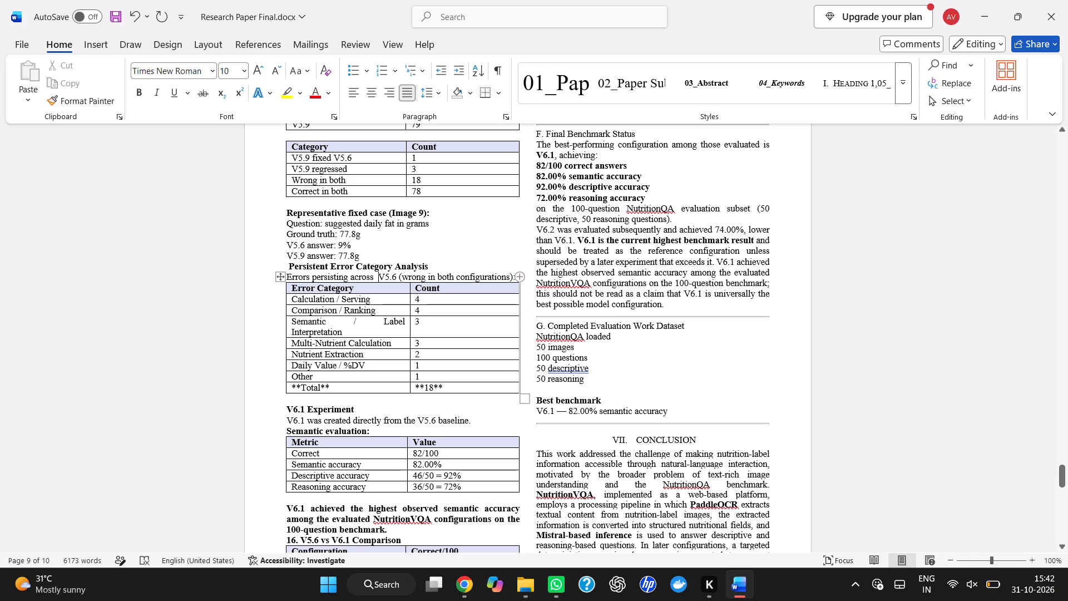
left_click_drag(515, 277, 395, 284)
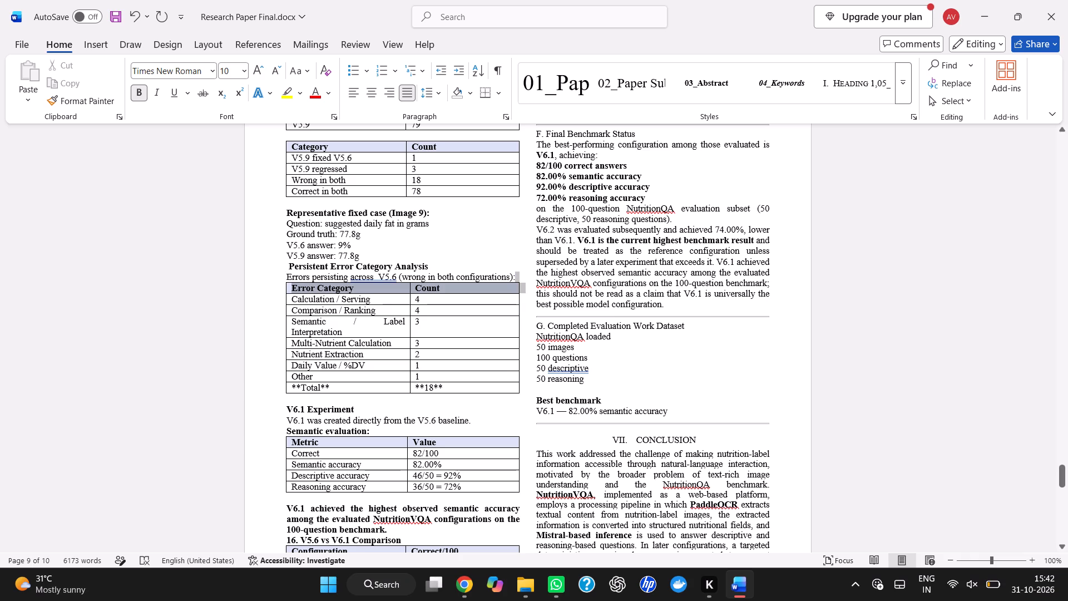
left_click_drag(395, 284, 404, 278)
key("BackSpace")
key("BackSpace")
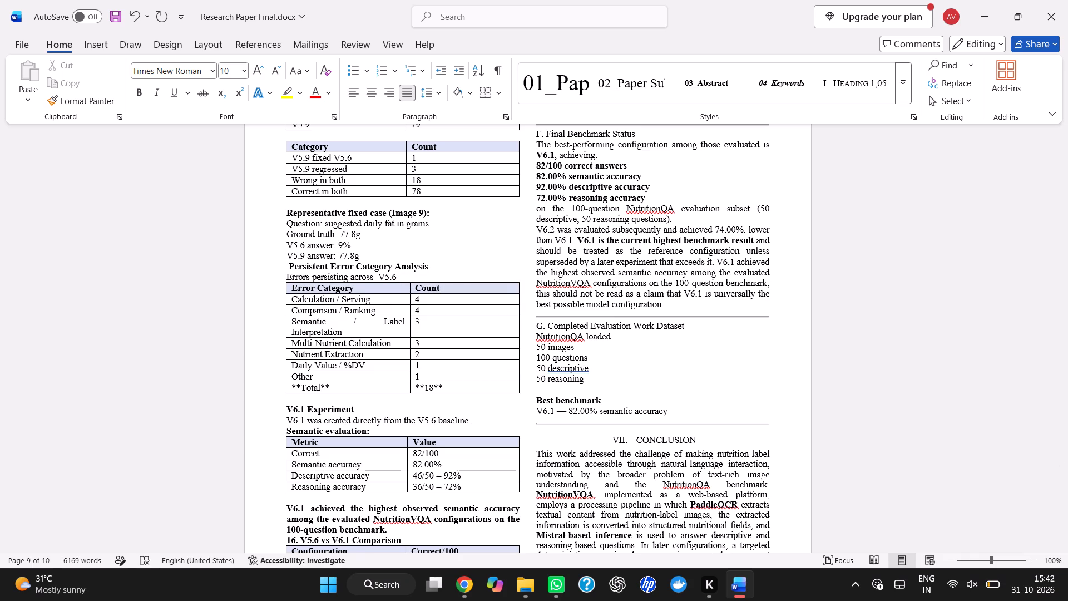
key("BackSpace")
key("period")
left_click(377, 277)
key("BackSpace")
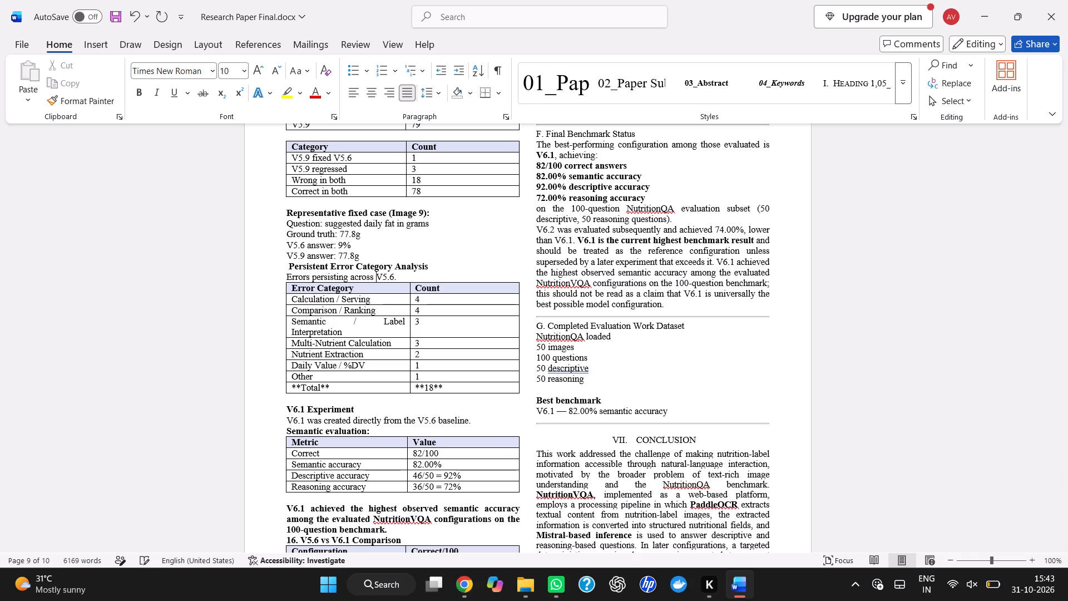
key("Left")
key("Right")
Remove the leading space from the Persistent Error Category Analysis heading and insert a blank line above it.
left_click(439, 266)
left_click(289, 268)
key("BackSpace")
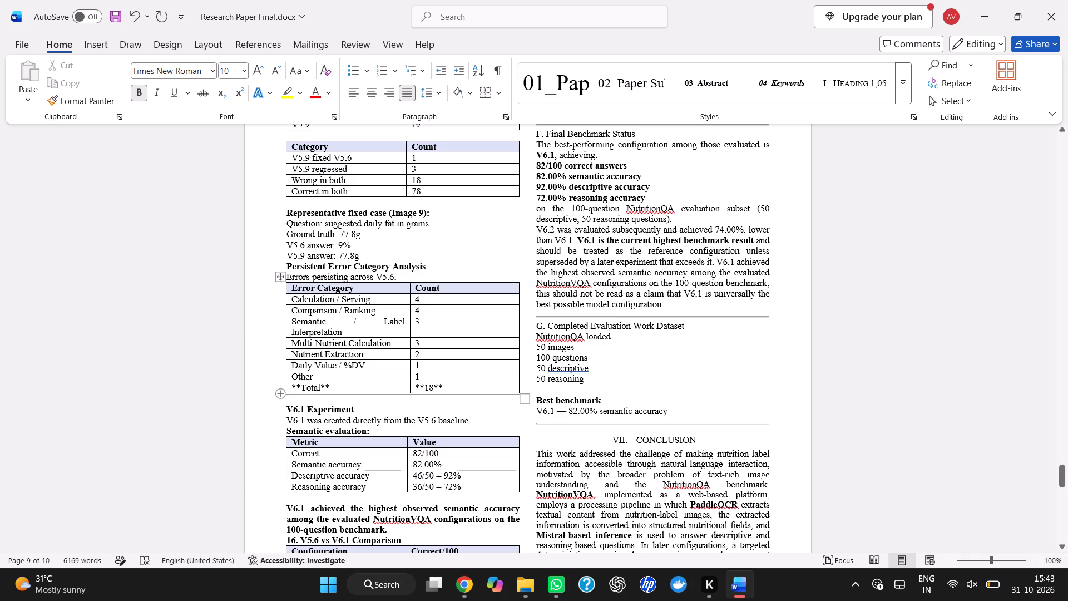
left_click(368, 259)
key("Return")
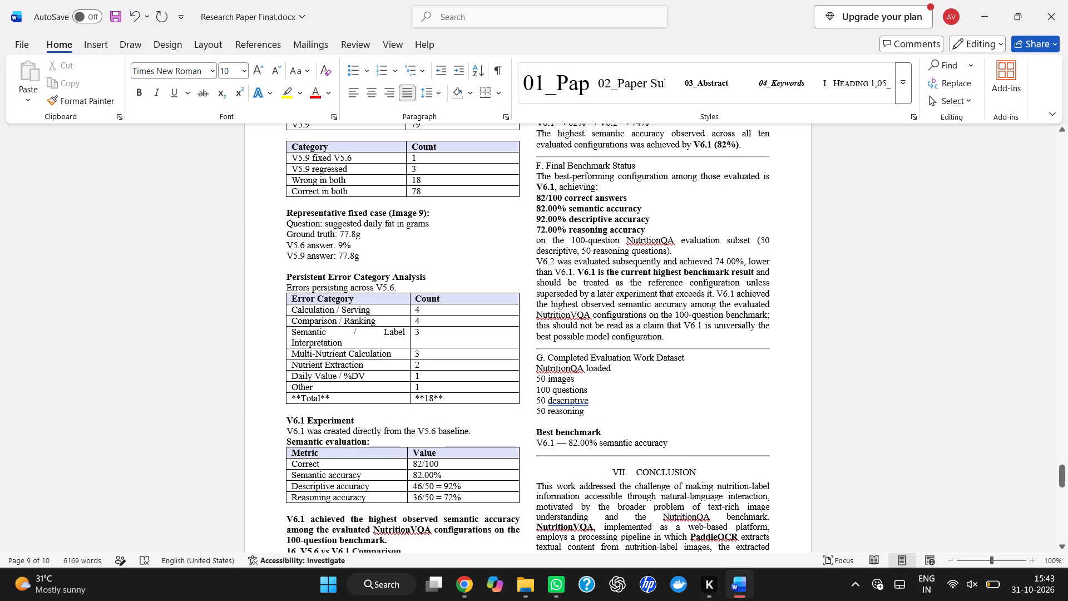
Replace the final period of the "Errors persisting across V5.6." sentence with " (baseline)".
scroll(546, 457, "up", 2)
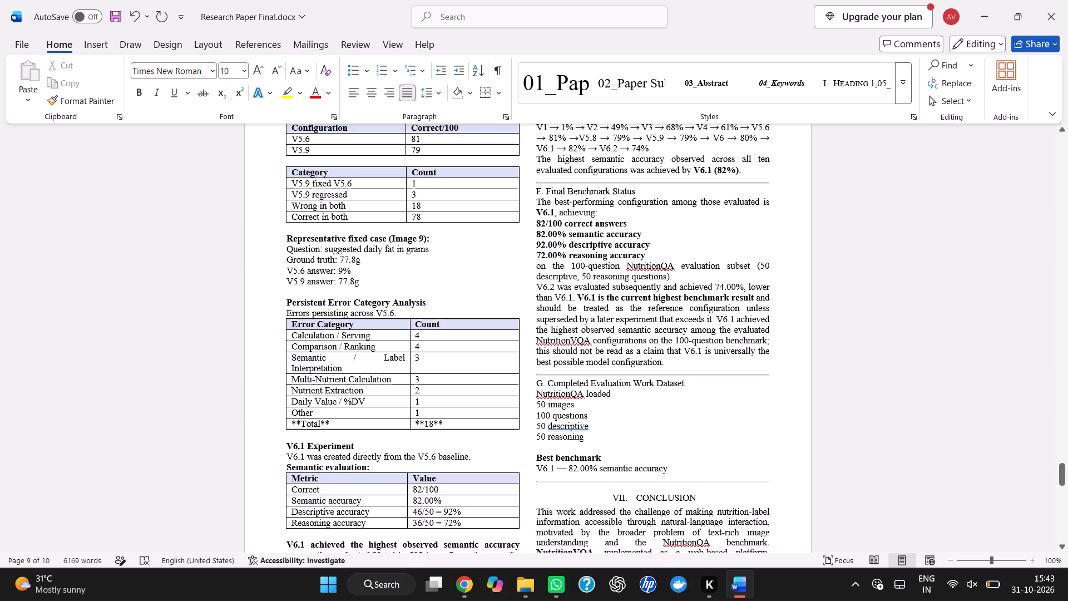
scroll(546, 457, "up", 1)
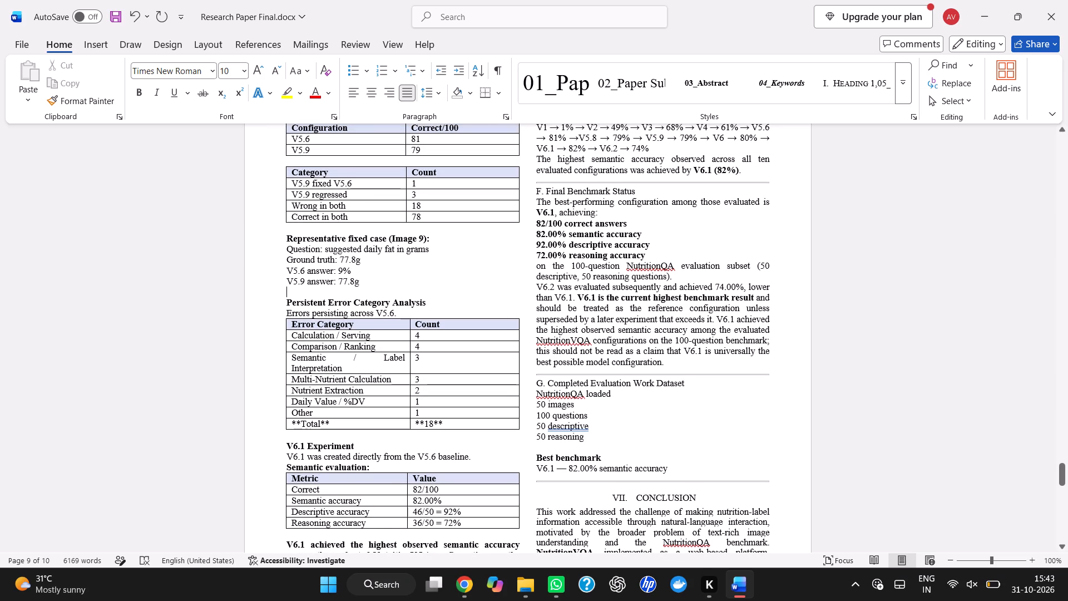
left_click(395, 314)
key("BackSpace")
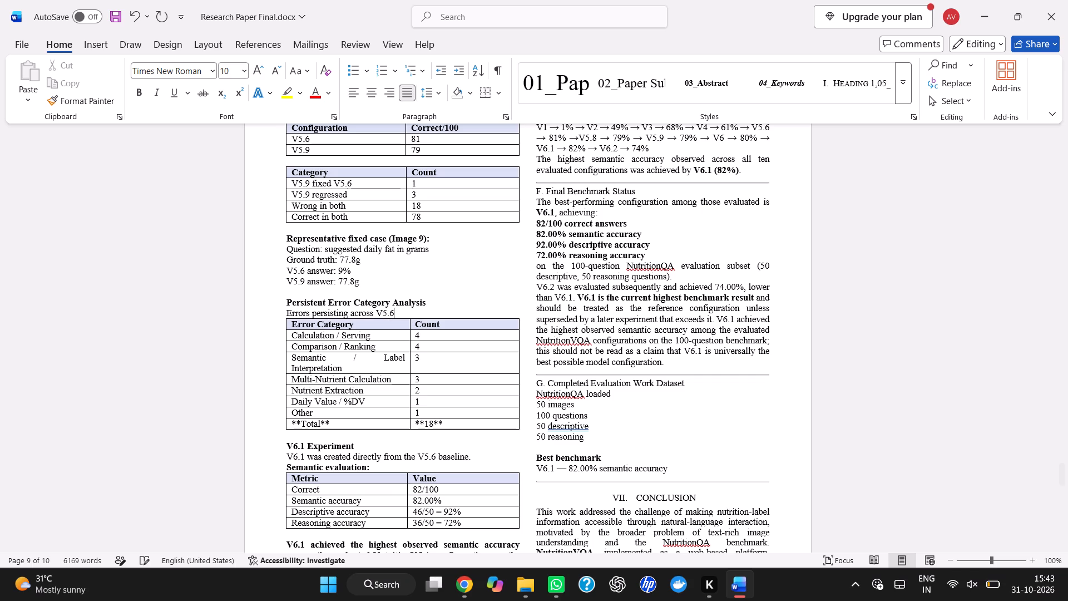
key("space")
type("(baseline)")
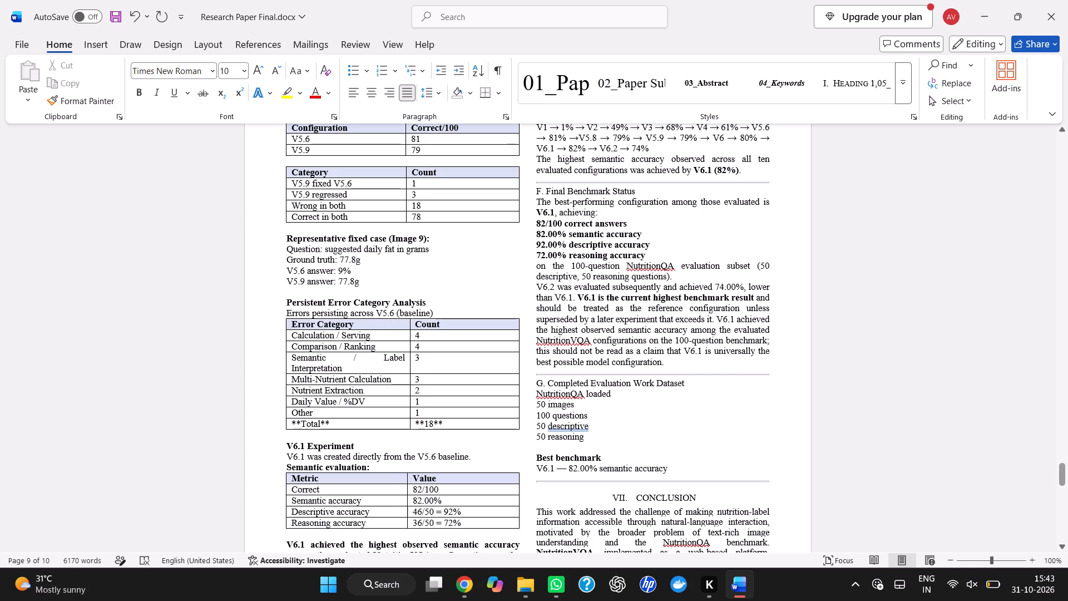
Delete the "Representative fixed case (Image 9):" heading with its question, ground truth and V5.6 and V5.9 answer lines.
scroll(517, 265, "up", 1)
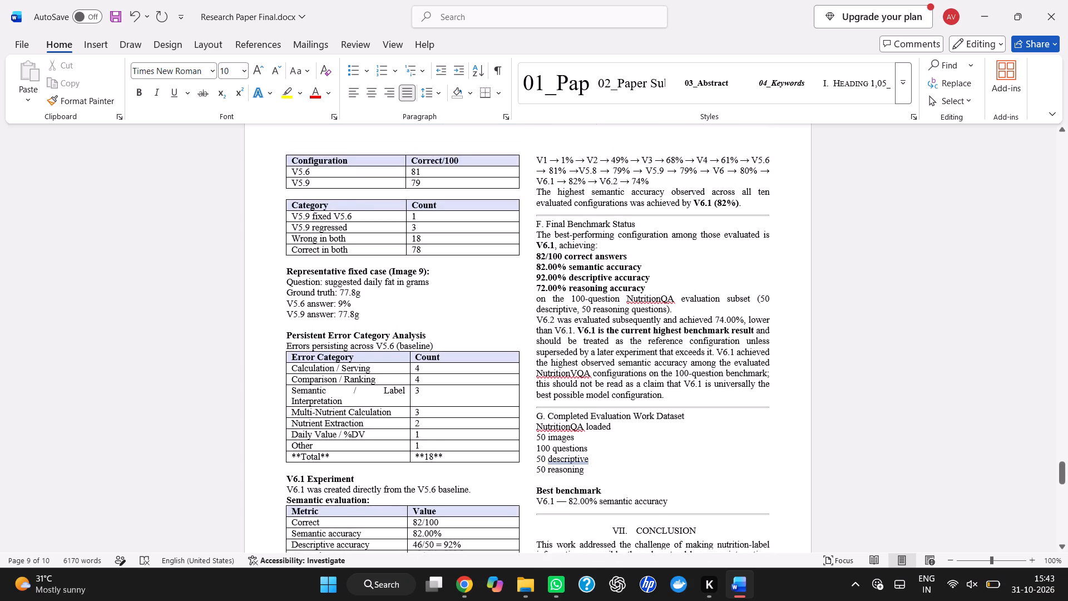
scroll(517, 265, "up", 1)
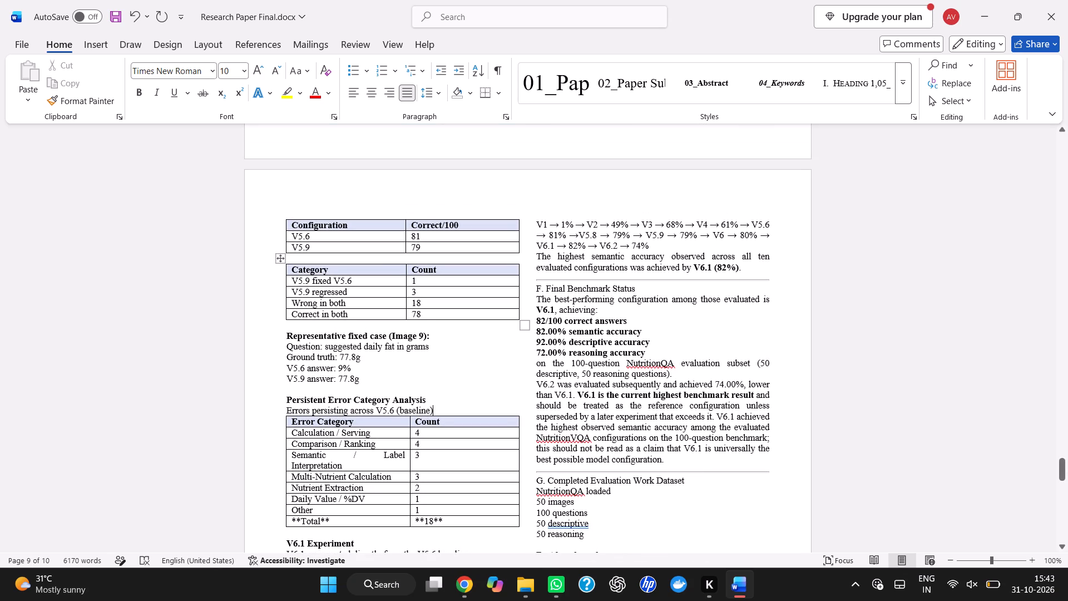
left_click_drag(379, 381, 293, 344)
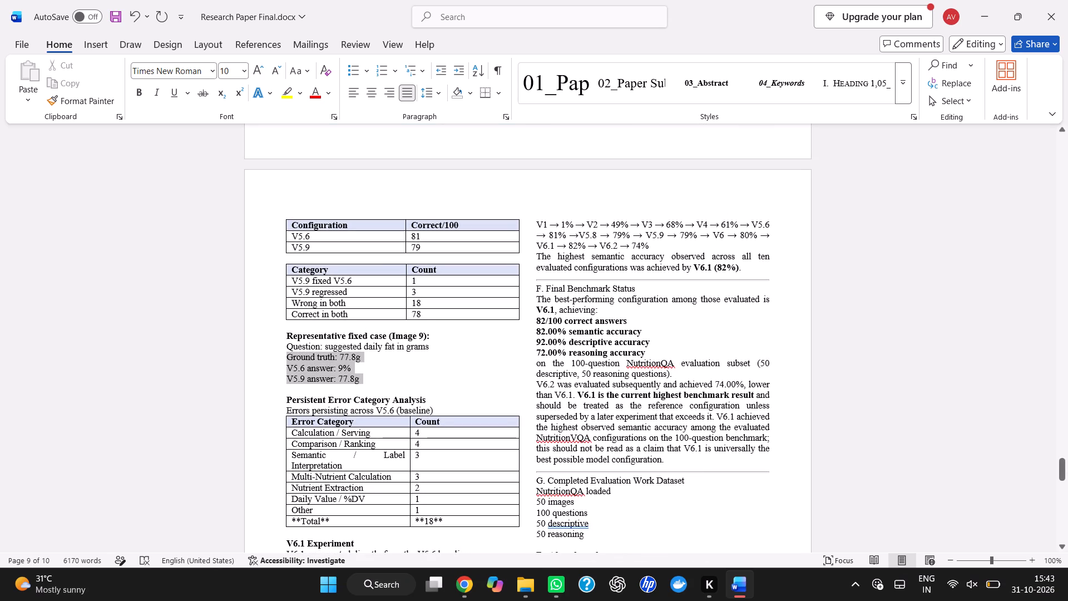
left_click_drag(293, 344, 283, 337)
key("BackSpace")
key("BackSpace")
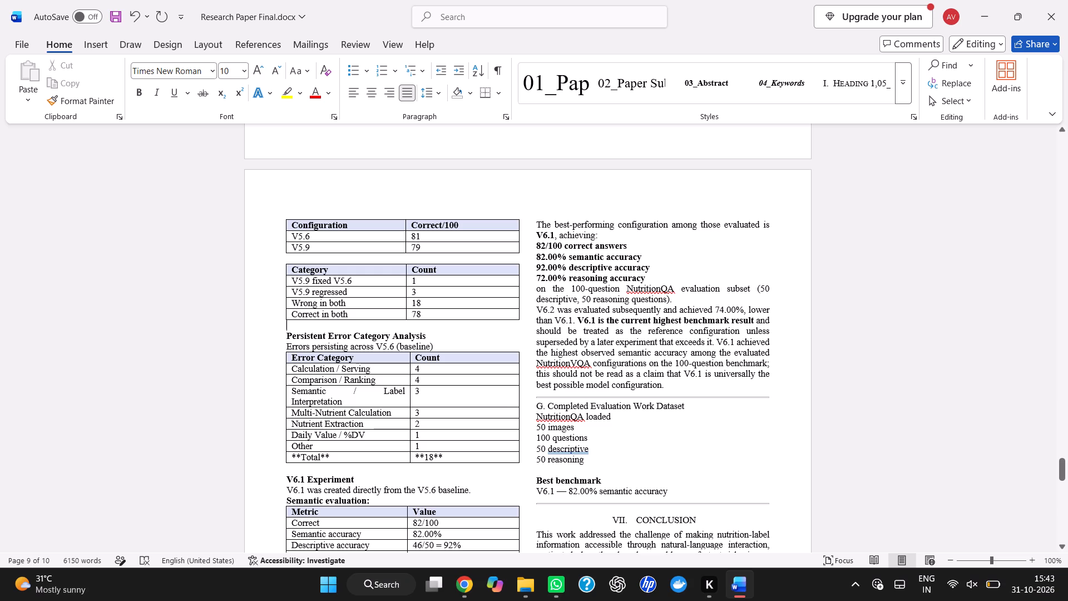
Delete the V5.6 vs V5.9 Comparison section: its Configuration and Category tables, its heading, the question-level comparison line and a surplus blank line.
left_click_drag(526, 318, 288, 227)
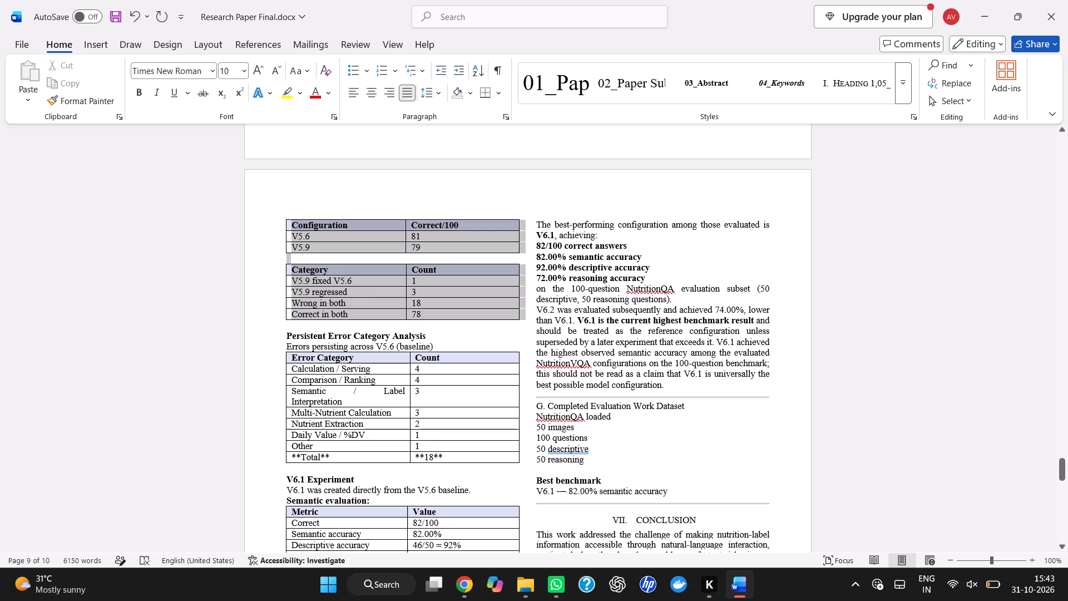
left_click_drag(288, 227, 288, 225)
key("BackSpace")
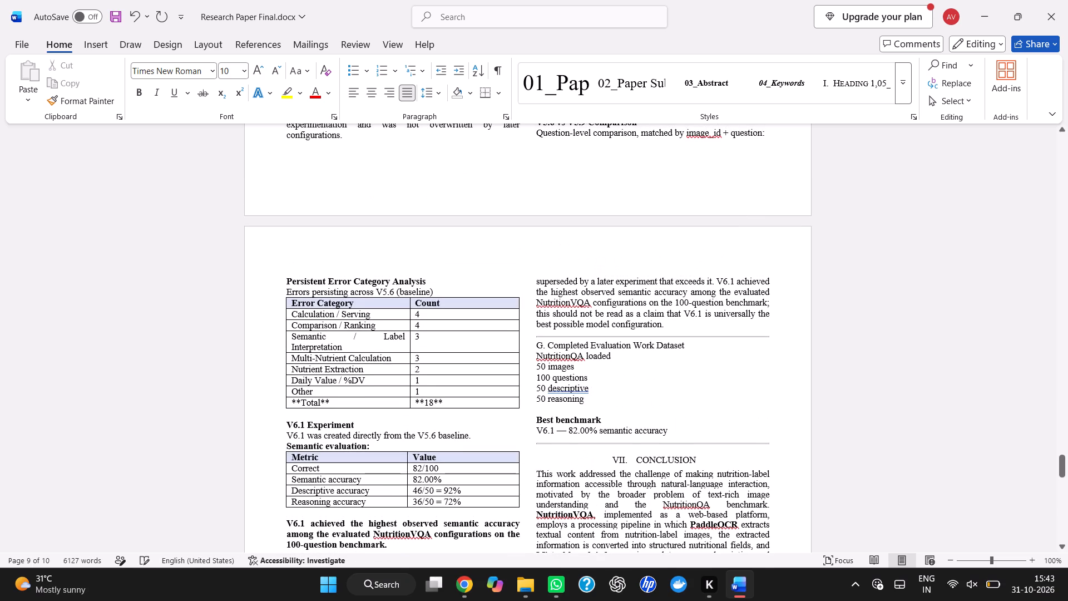
scroll(453, 235, "up", 4)
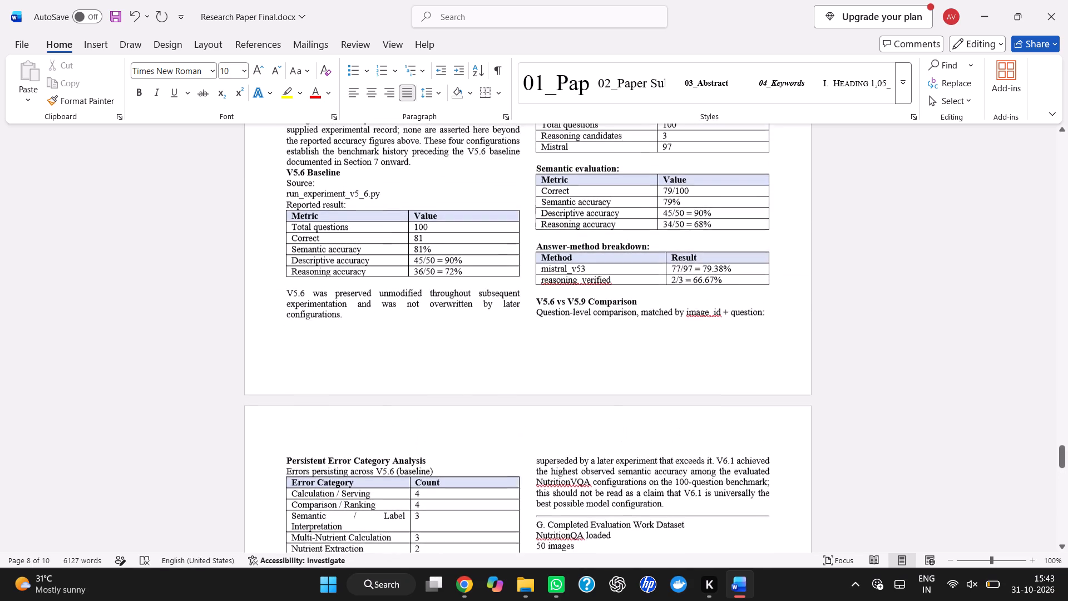
scroll(453, 235, "up", 1)
left_click_drag(770, 364, 543, 349)
key("BackSpace")
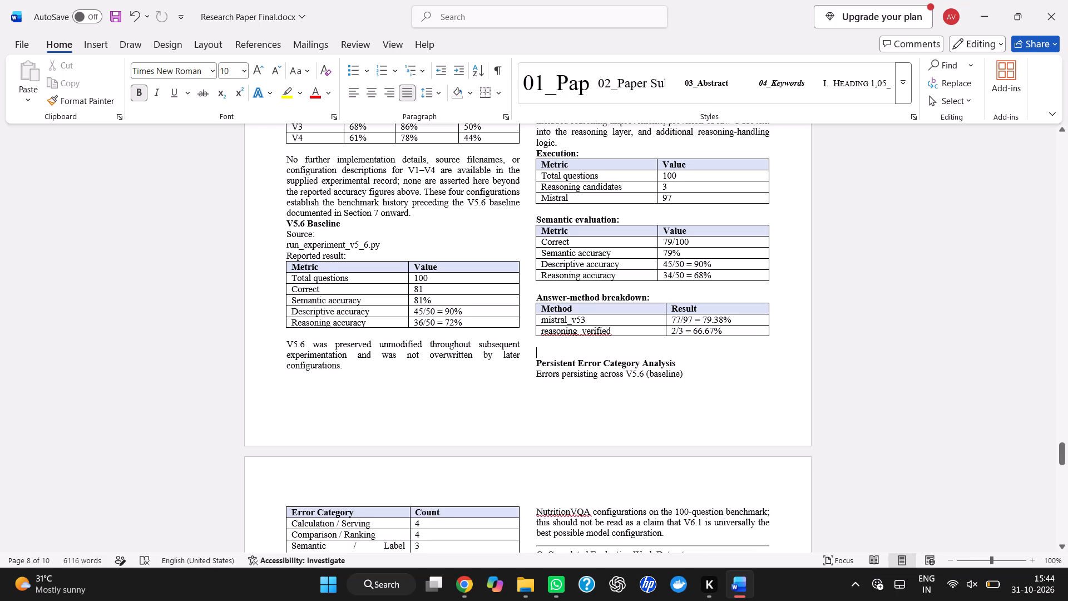
key("BackSpace")
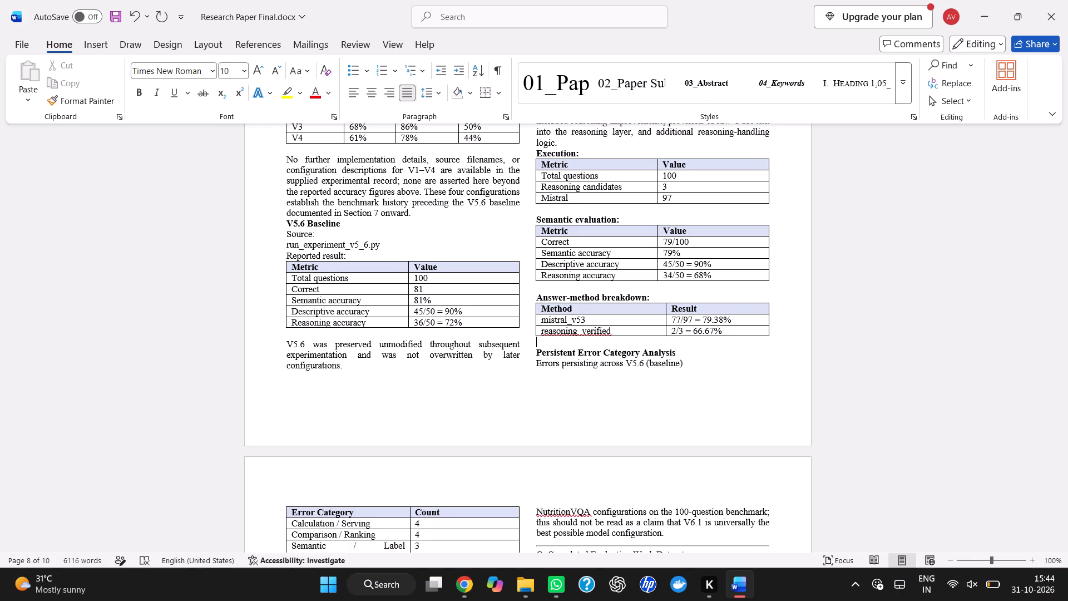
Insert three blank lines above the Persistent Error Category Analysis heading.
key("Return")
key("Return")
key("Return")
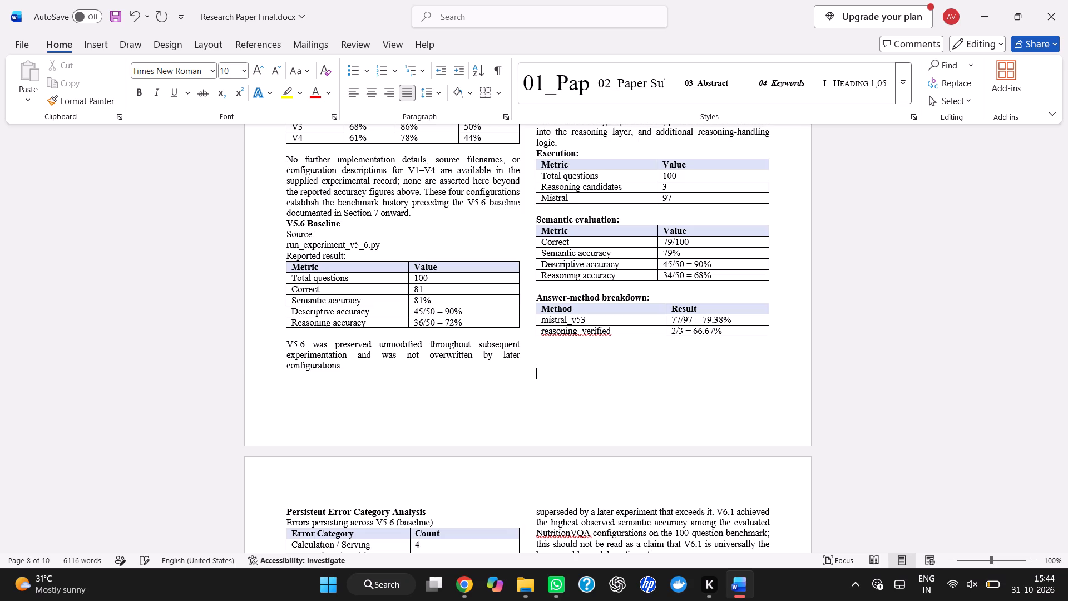
Delete the whole V5.9 Experiment section with its Execution, Semantic evaluation and Answer-method breakdown tables, plus the surplus blank lines before Persistent Error Category Analysis.
scroll(597, 431, "up", 2)
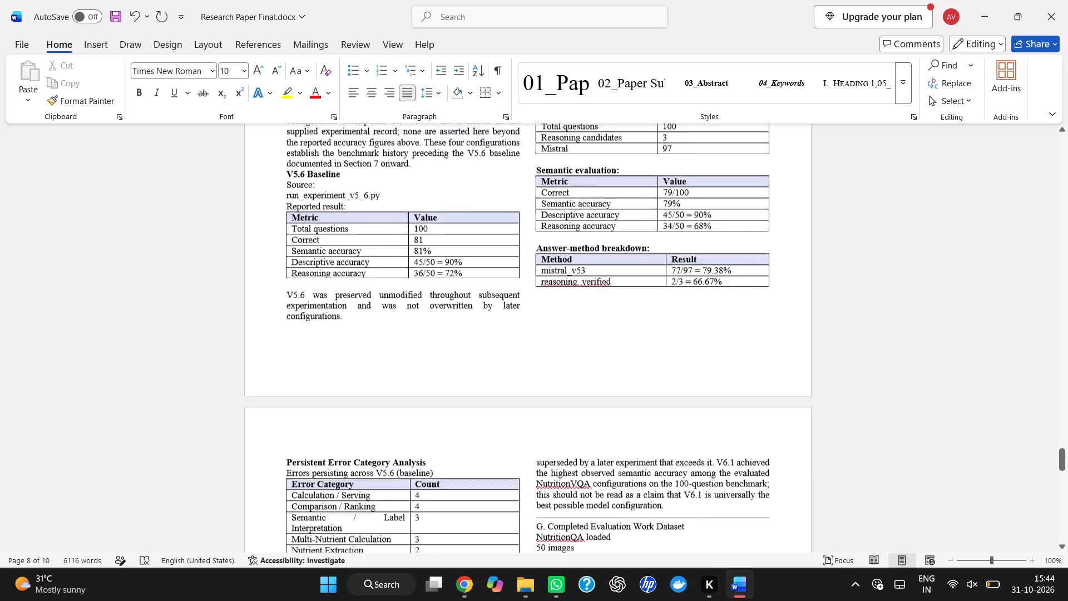
scroll(597, 431, "up", 1)
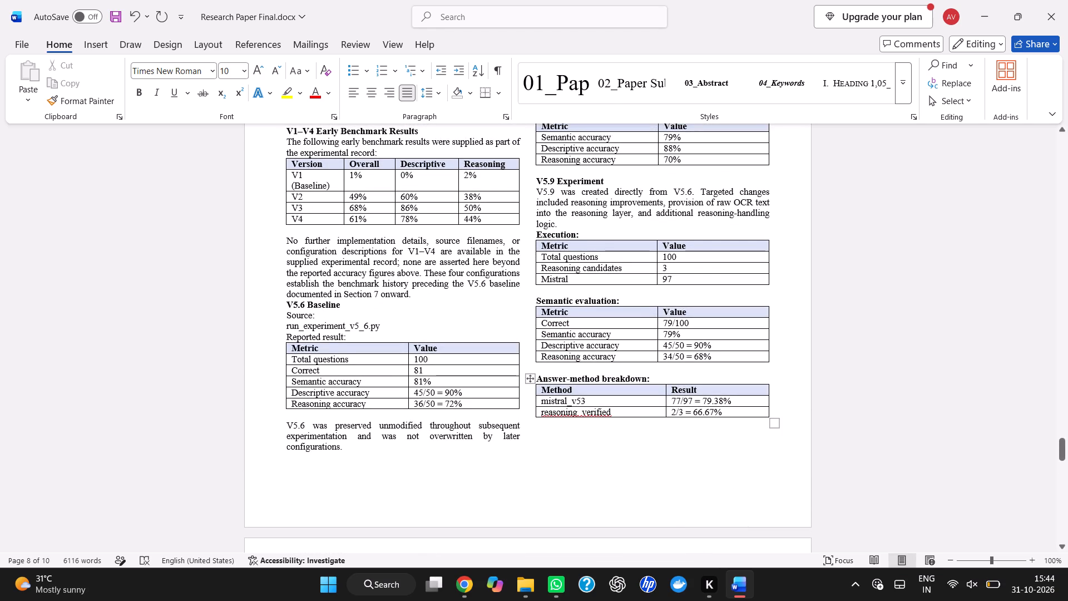
left_click(780, 407)
left_click_drag(780, 407, 681, 364)
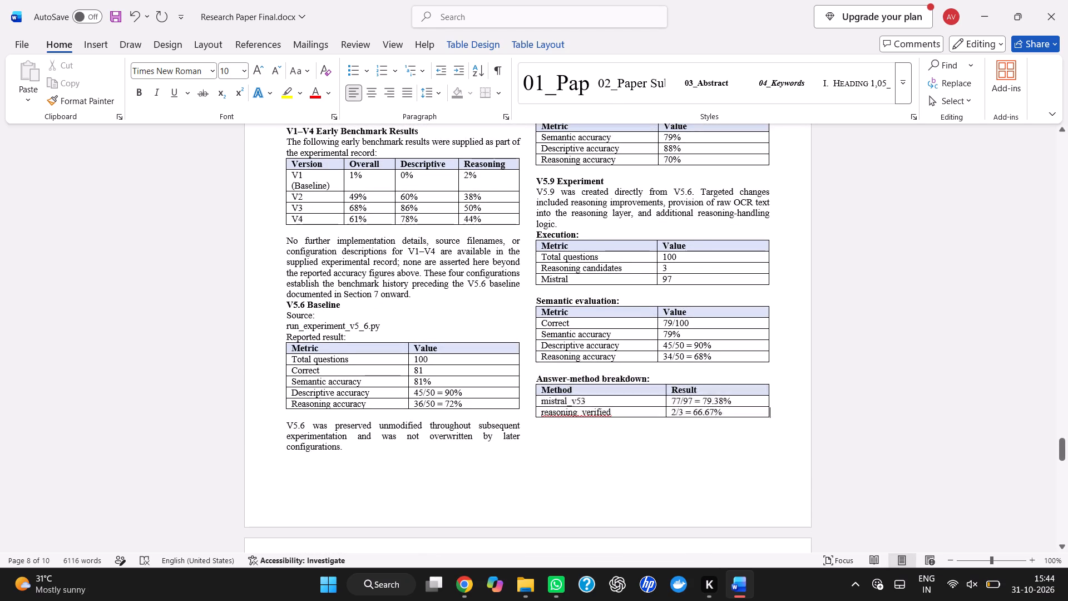
left_click_drag(681, 364, 803, 399)
left_click_drag(803, 399, 757, 402)
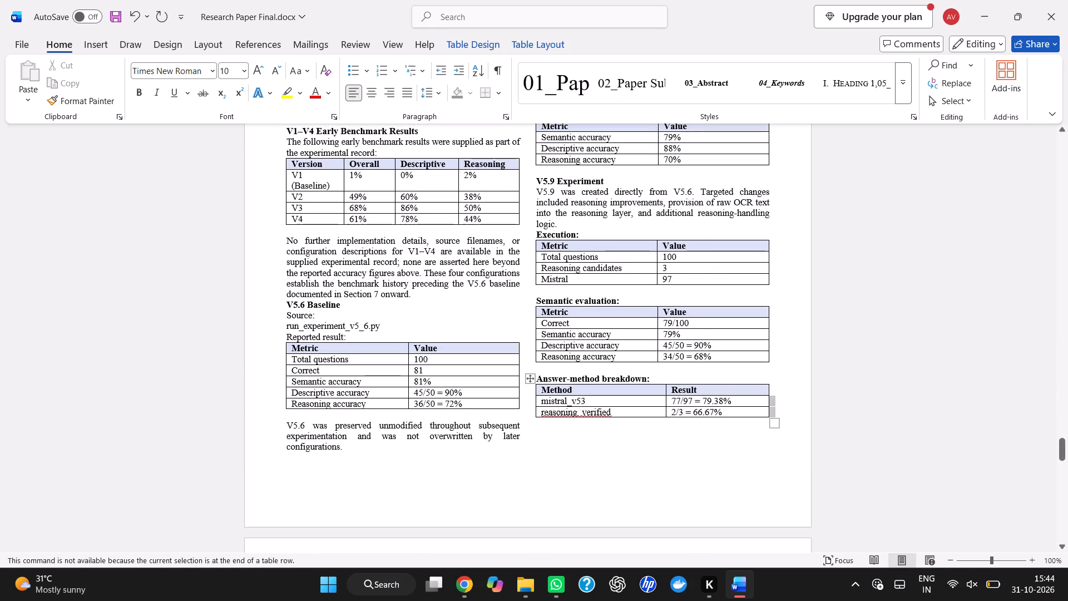
left_click_drag(757, 402, 830, 399)
left_click(852, 348)
left_click_drag(775, 414, 555, 266)
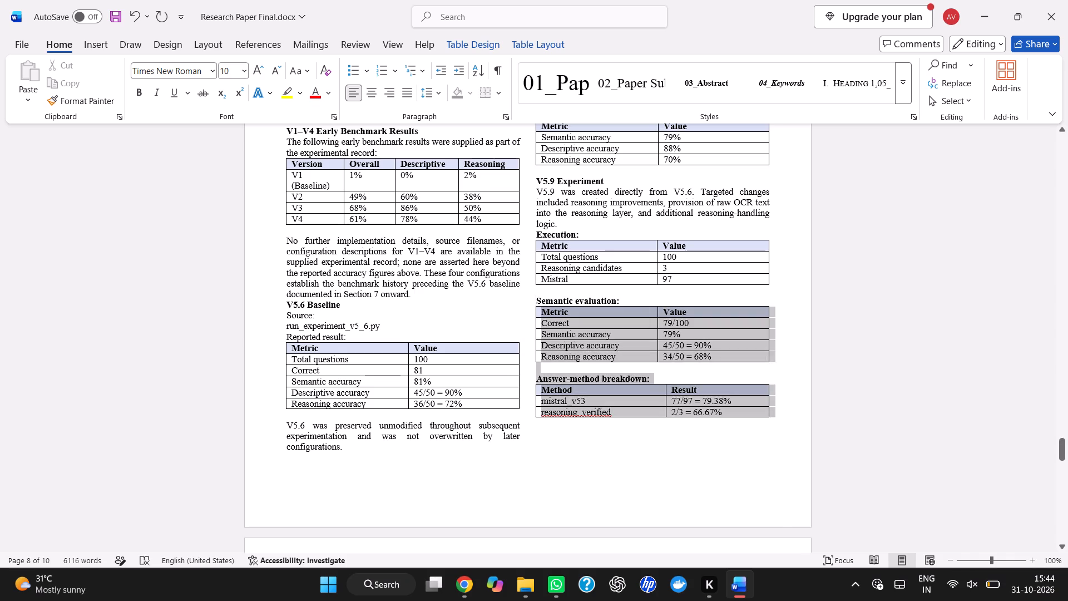
left_click_drag(555, 266, 535, 185)
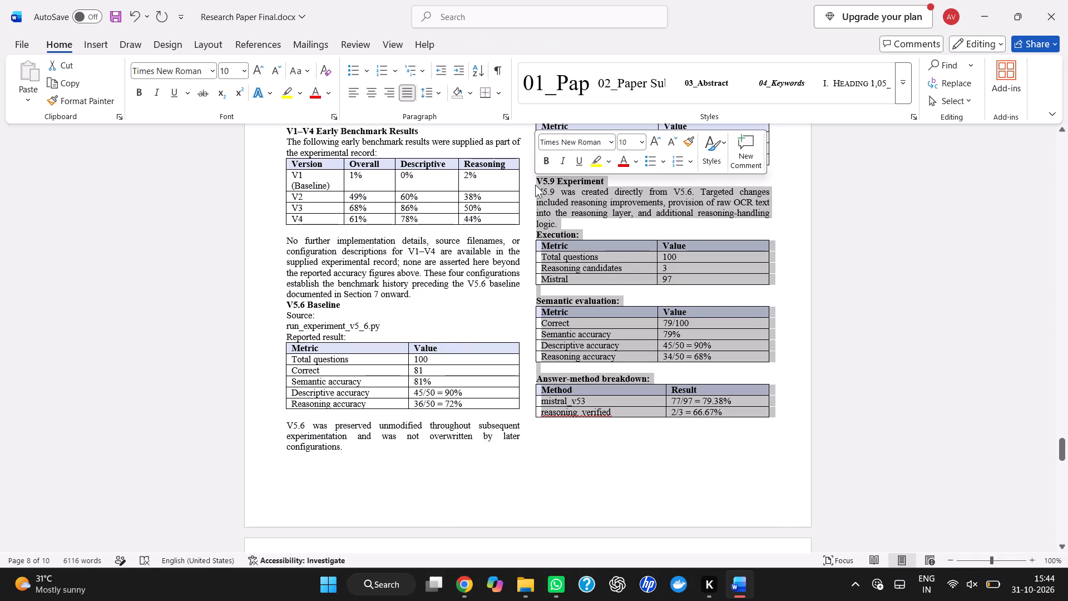
key("BackSpace")
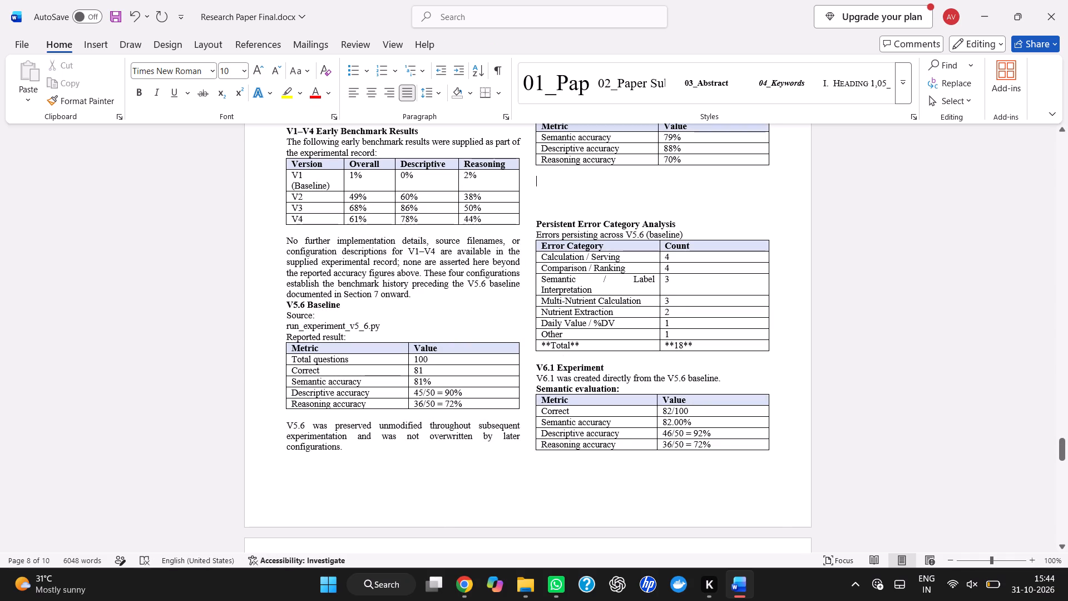
key("Delete")
key("Delete")
key("BackSpace")
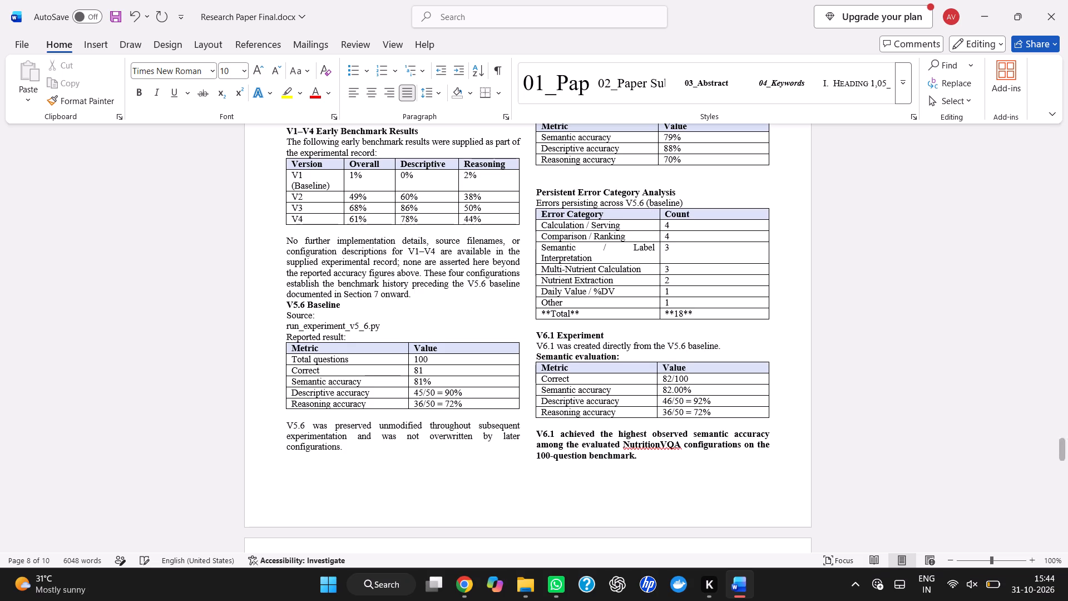
key("Delete")
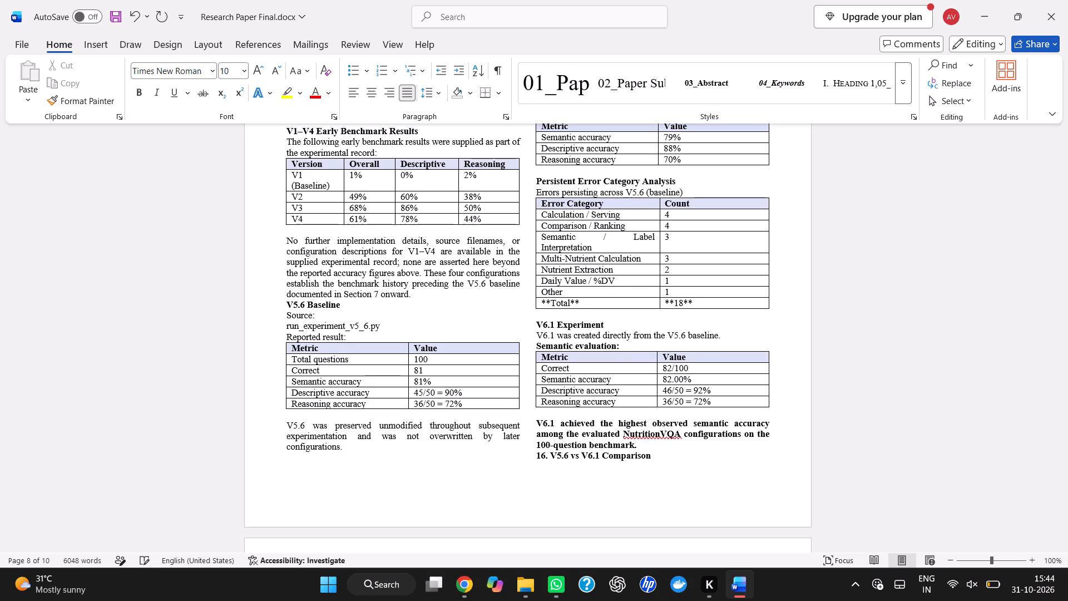
Delete the V5.8 Experiment section with its heading, reported benchmark line and Metric/Value table above Persistent Error Category Analysis.
scroll(644, 271, "up", 3)
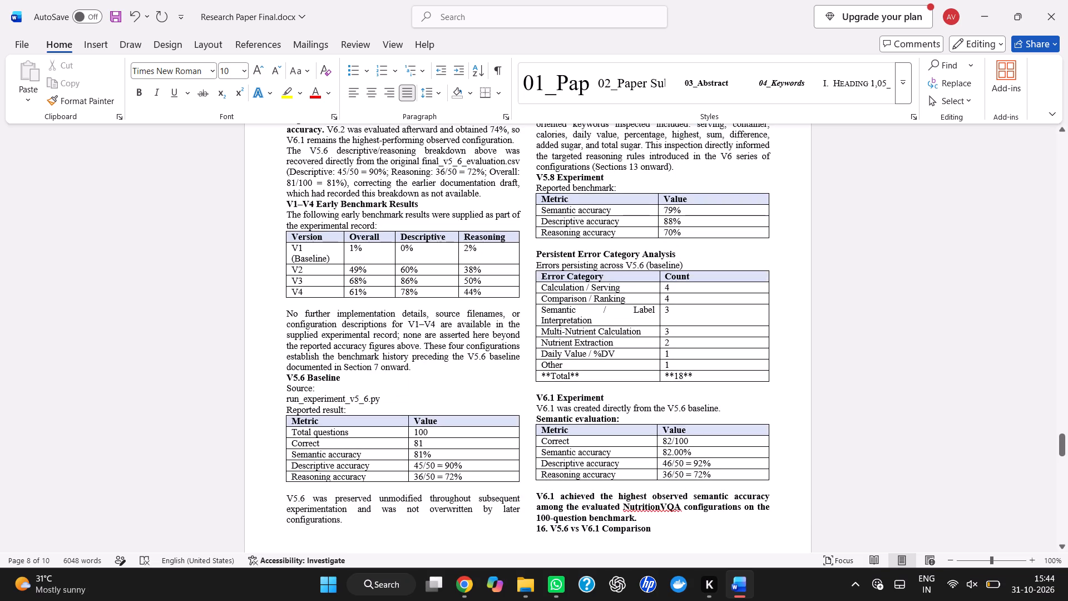
scroll(644, 271, "up", 3)
scroll(656, 447, "down", 1)
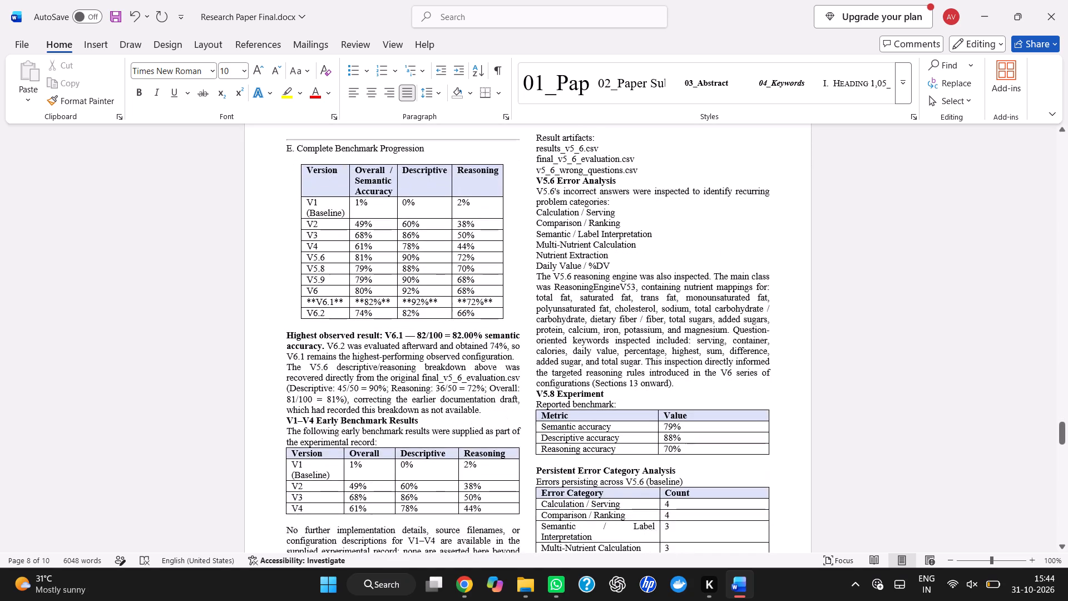
scroll(656, 447, "down", 1)
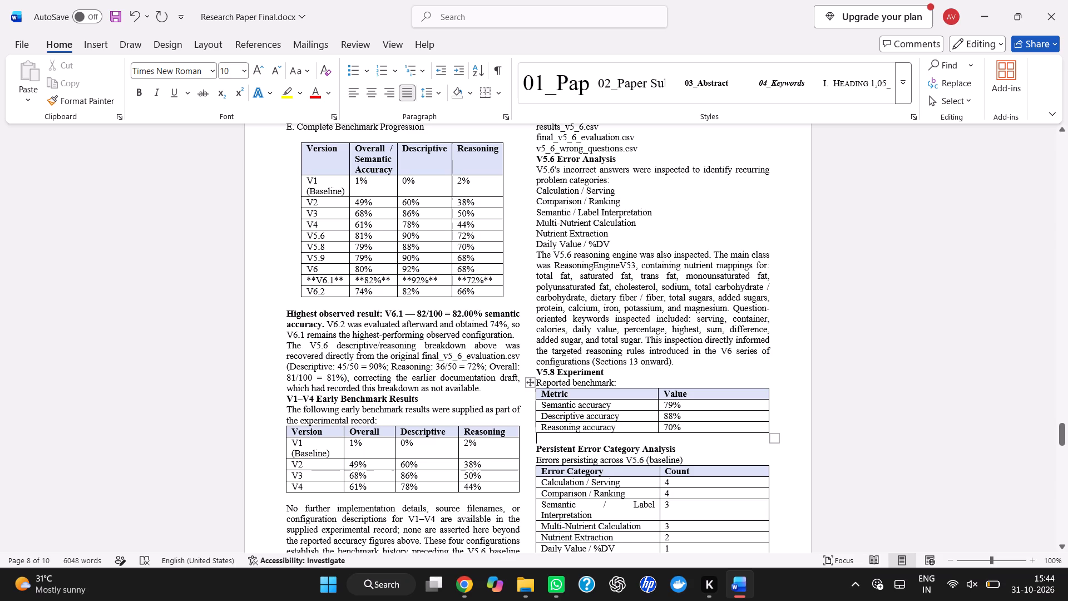
left_click_drag(778, 426, 541, 372)
left_click_drag(541, 372, 532, 372)
key("BackSpace")
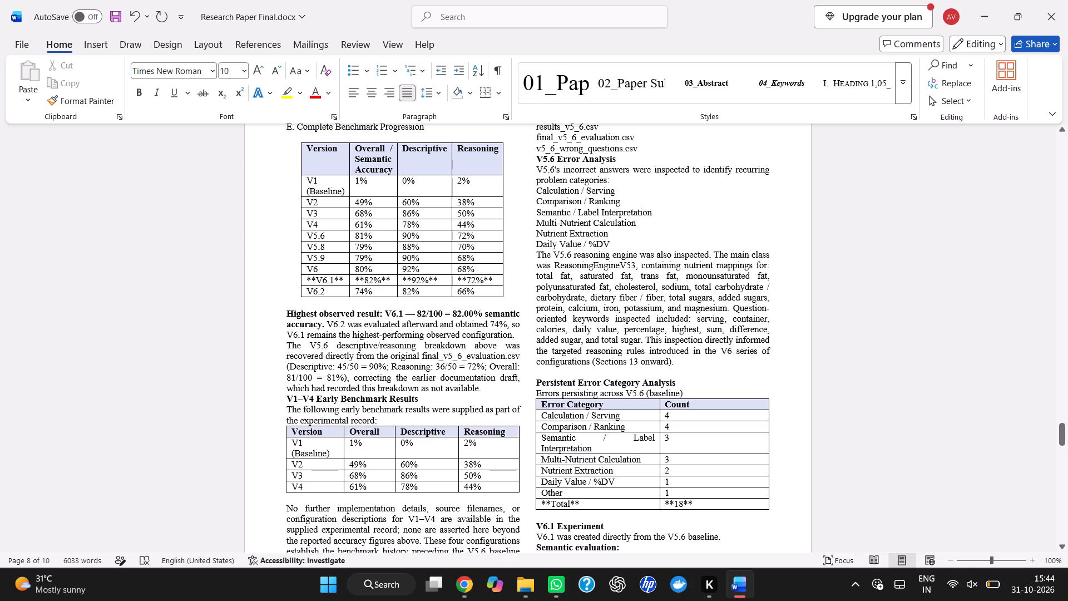
Delete the Result artifacts file list and the whole V5.6 Error Analysis section, including the surplus blank line before Persistent Error Category Analysis.
left_click_drag(679, 368, 520, 152)
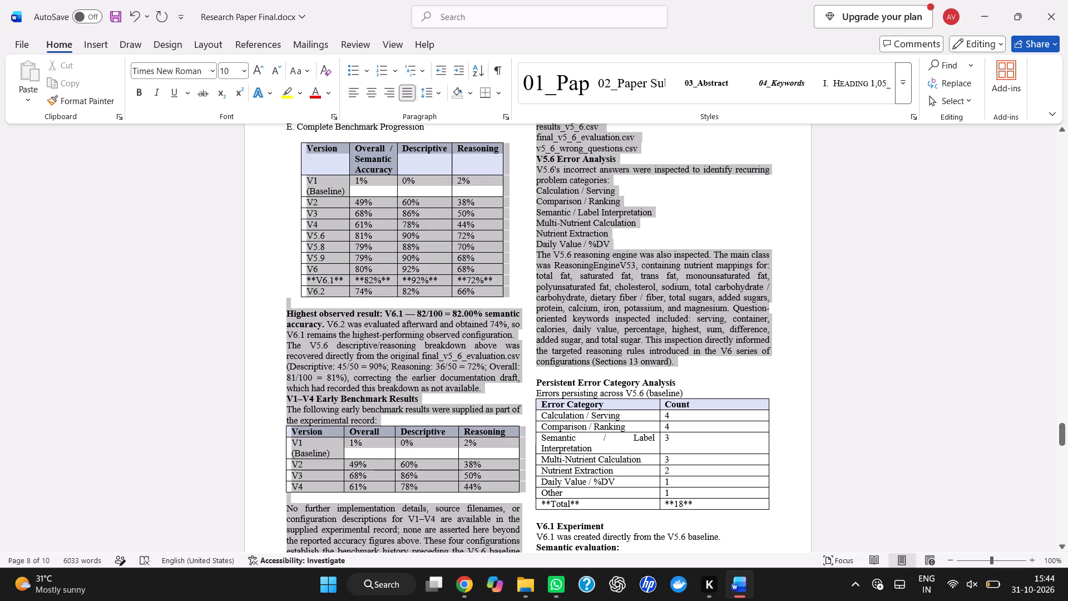
left_click_drag(520, 152, 542, 300)
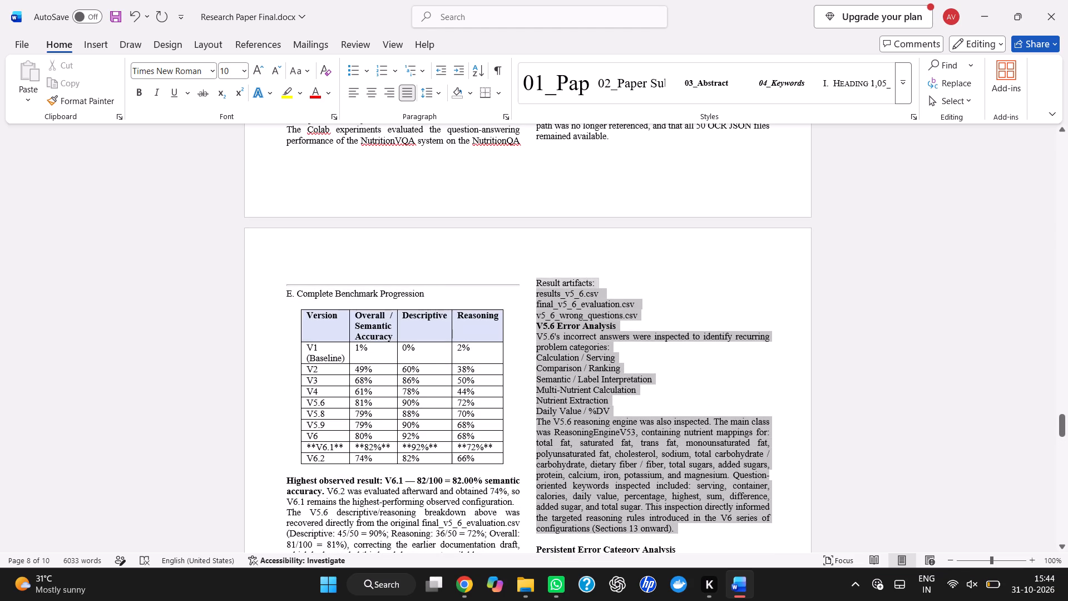
left_click_drag(542, 300, 534, 327)
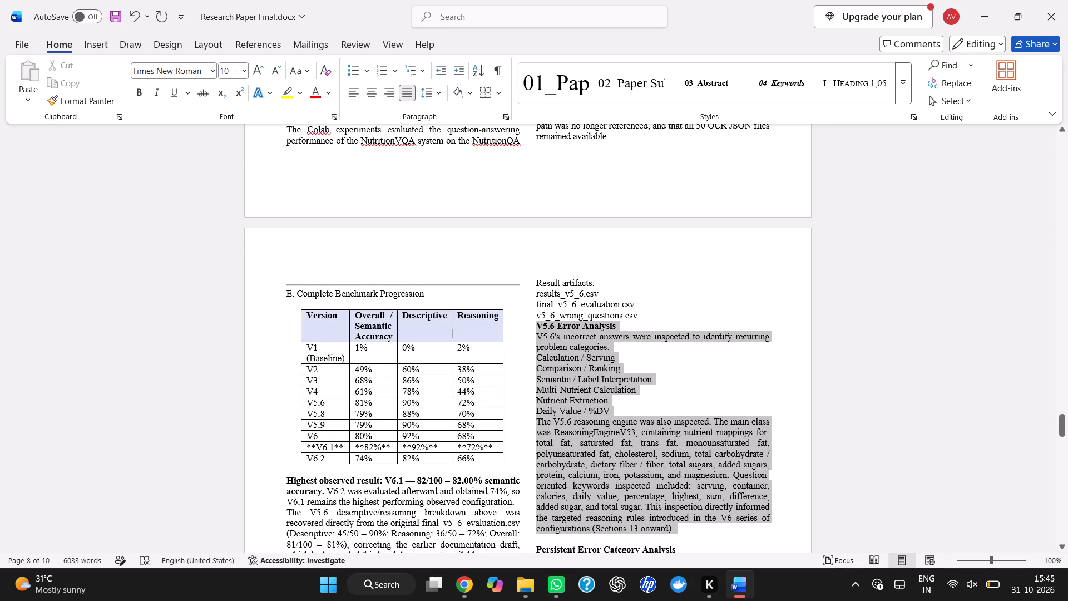
left_click_drag(534, 327, 535, 302)
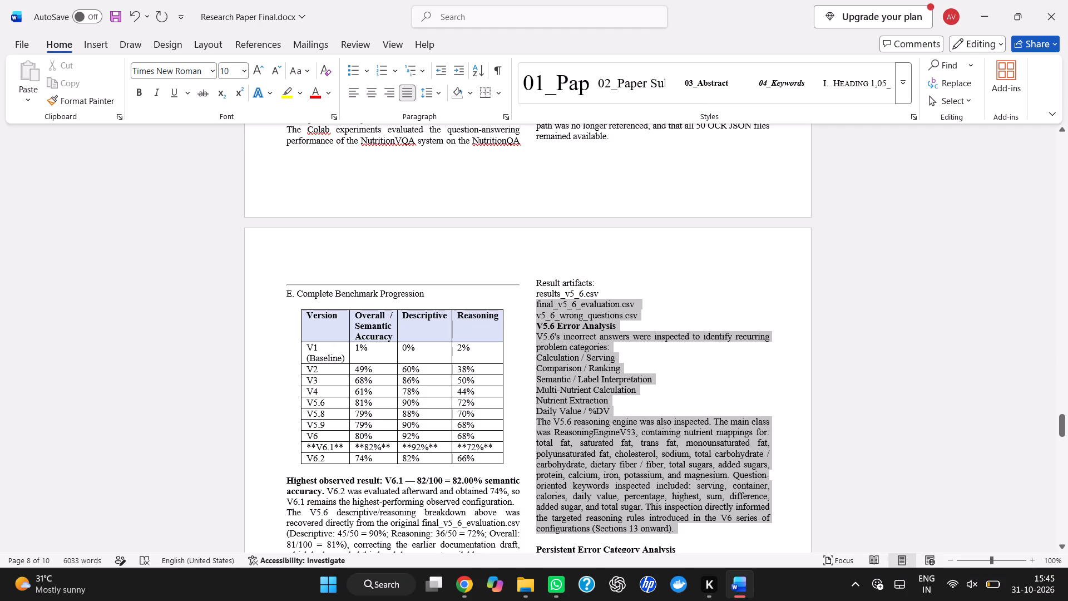
left_click_drag(535, 302, 531, 281)
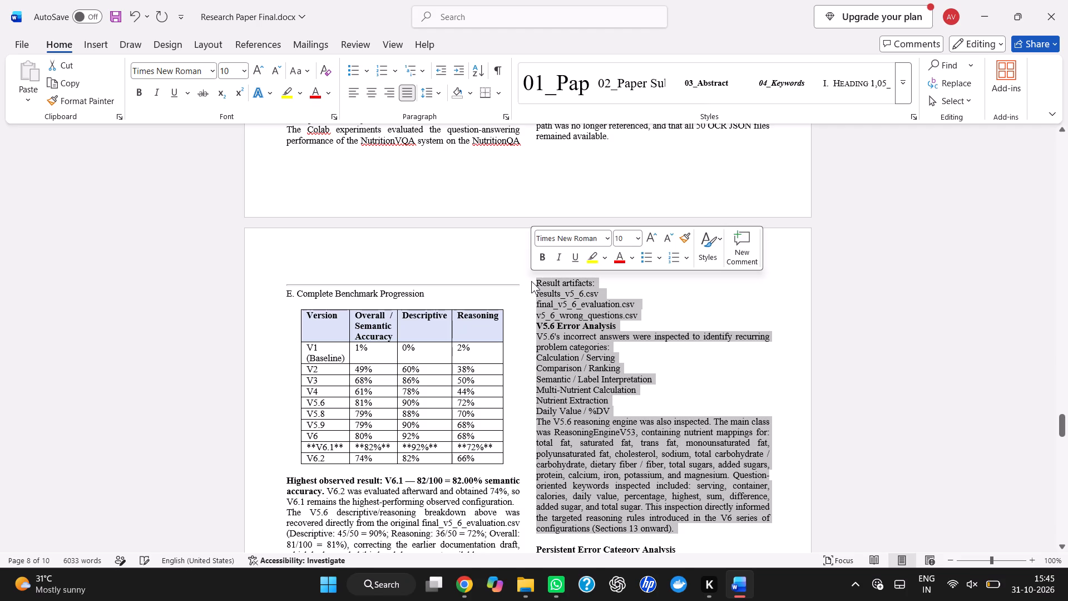
key("BackSpace")
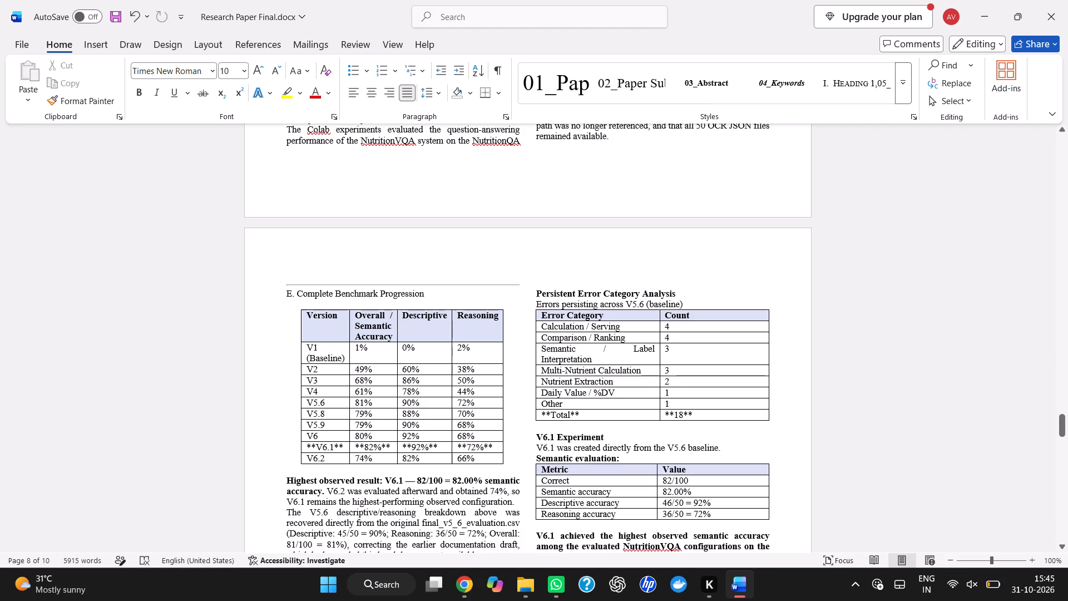
key("BackSpace")
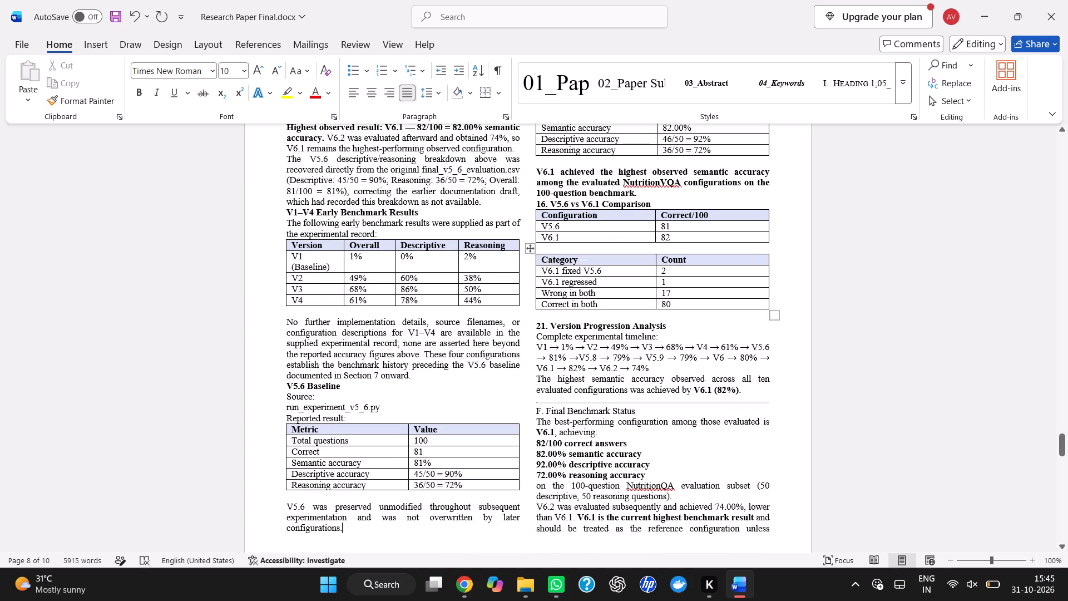
Delete the "V5.6 was preserved unmodified" paragraph below the V5.6 Baseline table.
scroll(632, 272, "down", 3)
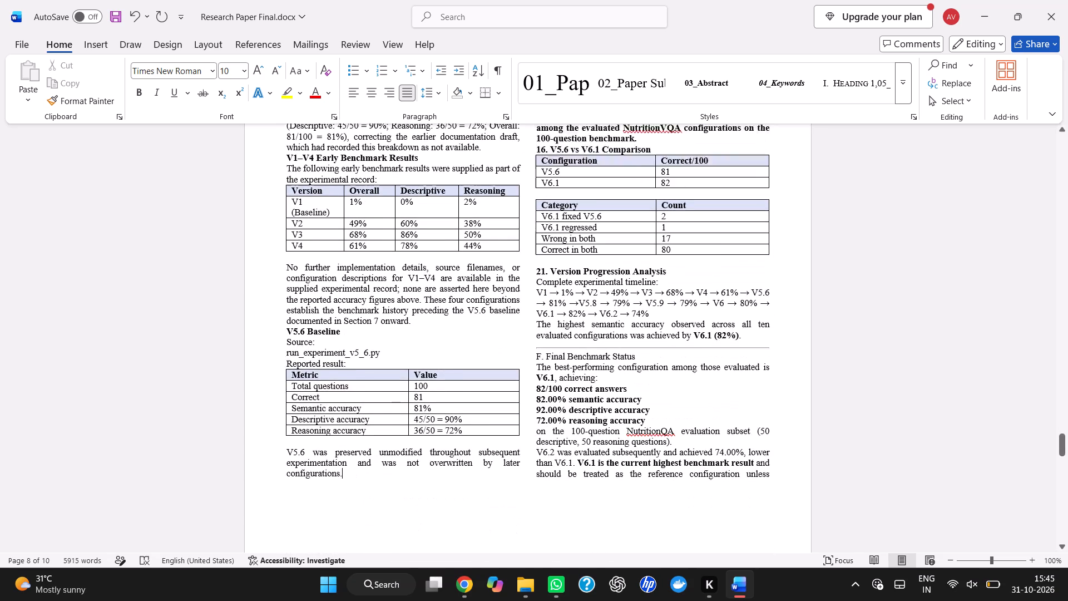
scroll(632, 272, "down", 1)
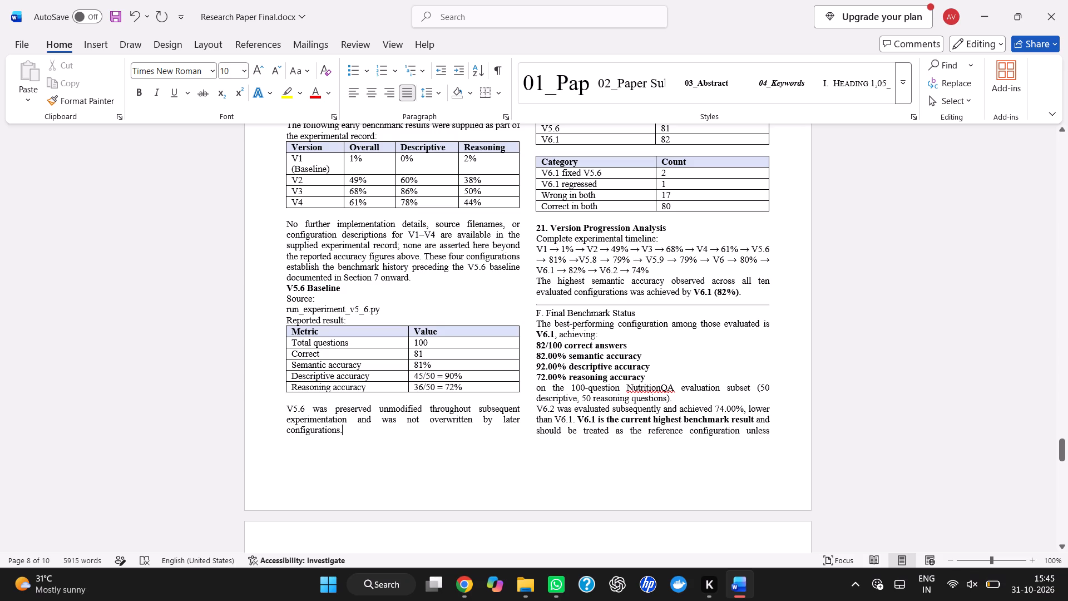
left_click_drag(344, 430, 280, 408)
key("BackSpace")
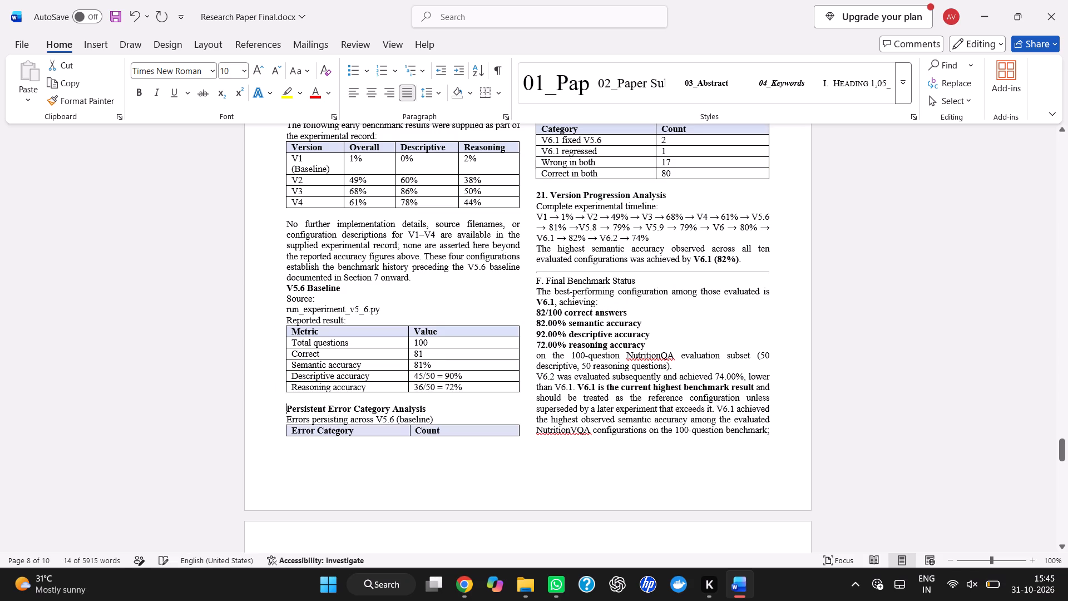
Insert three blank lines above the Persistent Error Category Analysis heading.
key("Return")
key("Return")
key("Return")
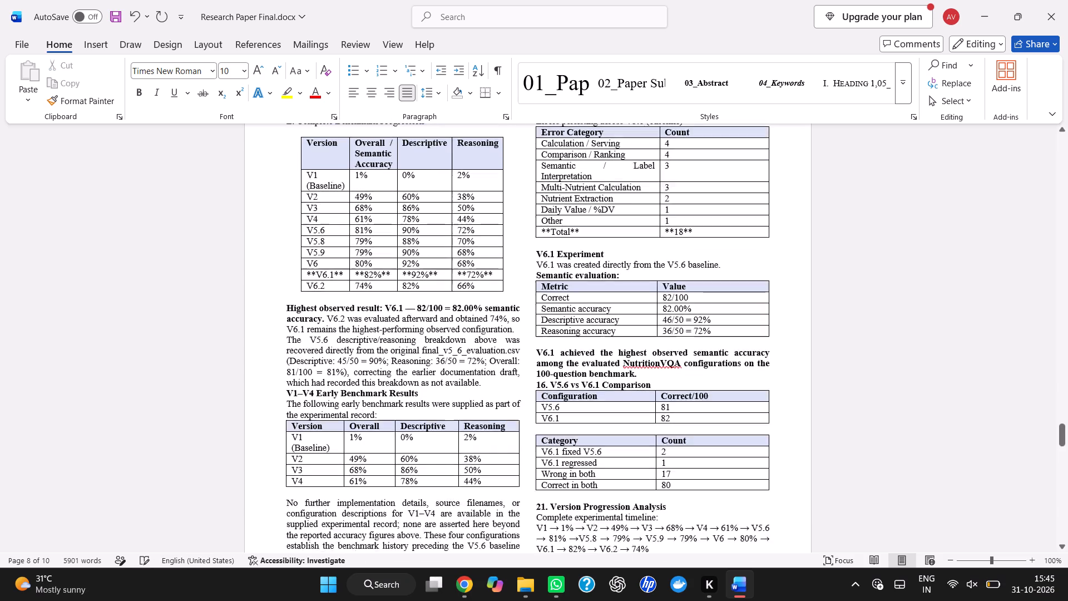
Delete the "Source:" line and the run_experiment_v5_6.py file name under the V5.6 Baseline heading.
scroll(397, 414, "down", 2)
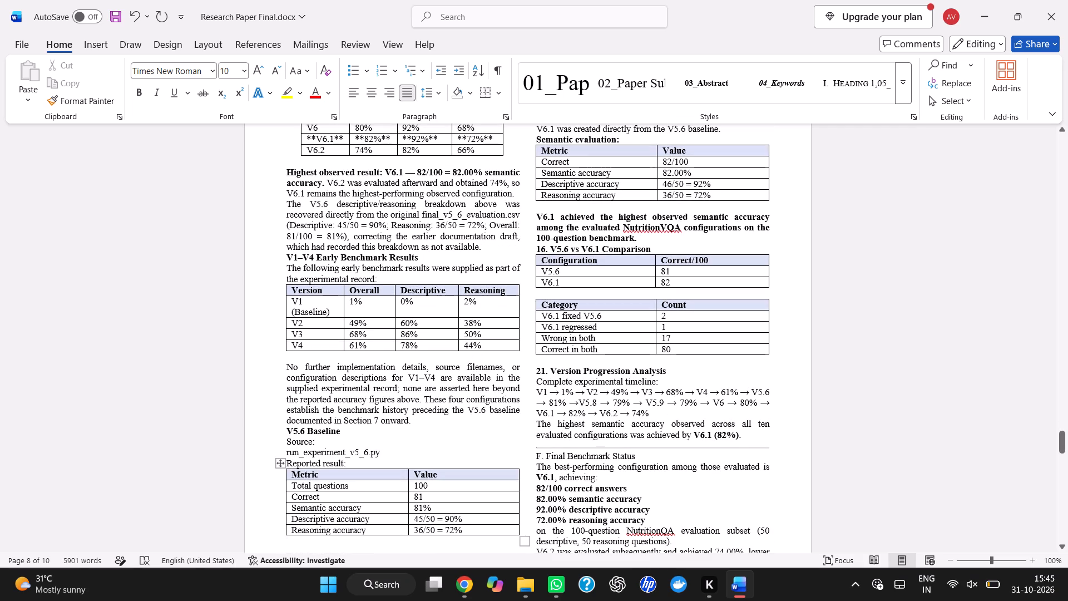
scroll(354, 433, "down", 1)
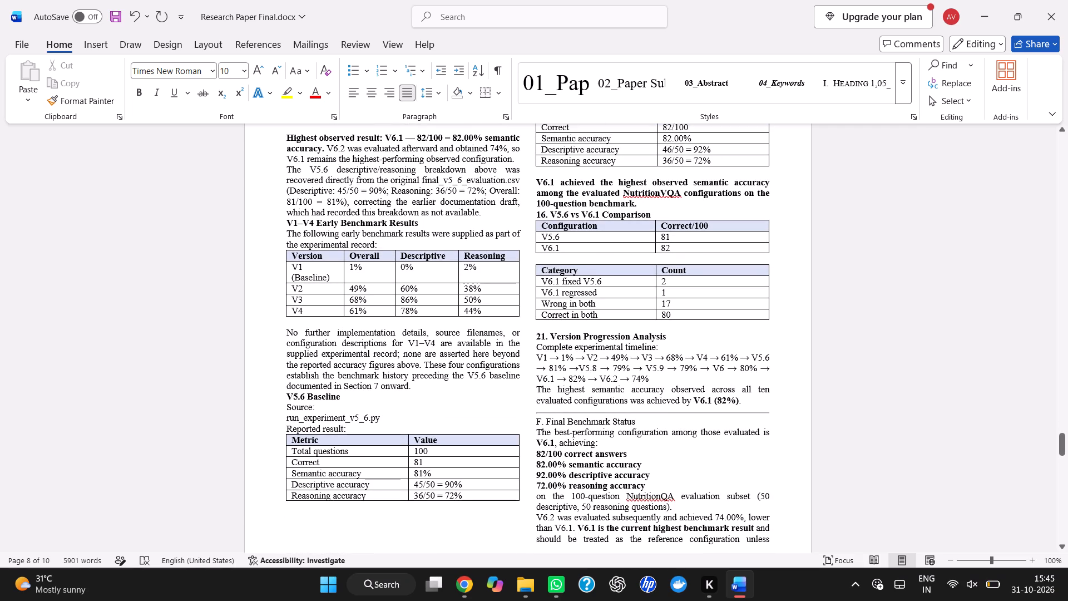
left_click_drag(379, 420, 288, 409)
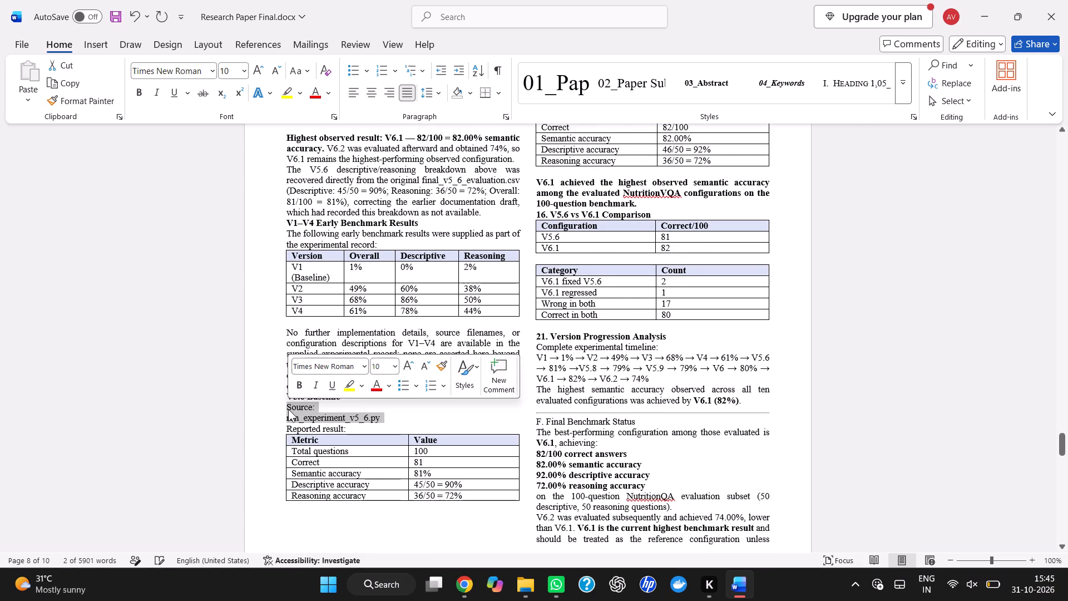
key("BackSpace")
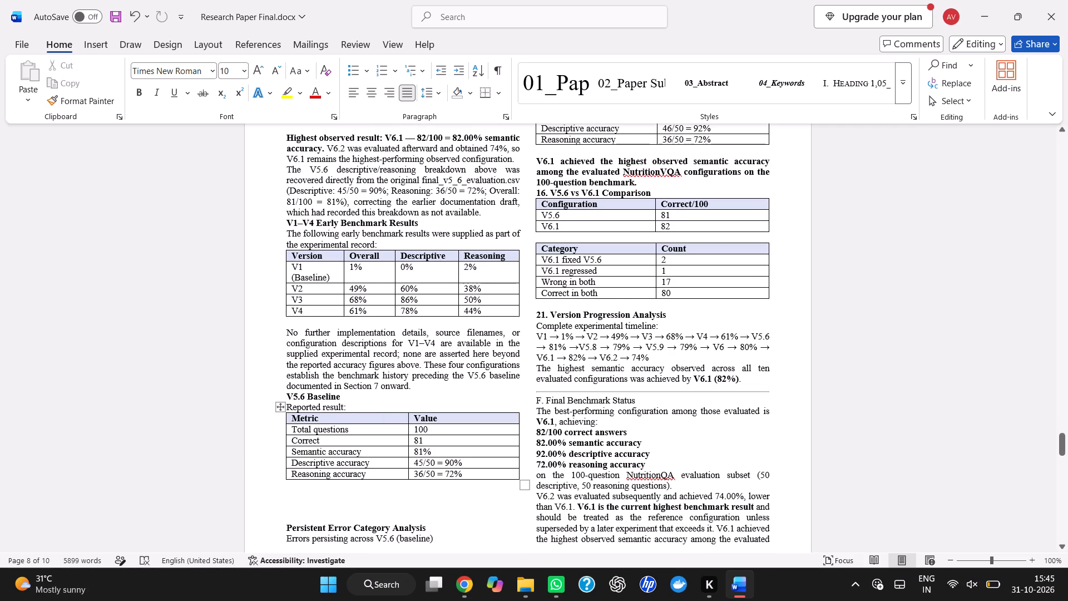
Remove the three surplus blank lines between the V5.6 Baseline table and the Persistent Error Category Analysis heading.
left_click(364, 507)
key("BackSpace")
key("BackSpace")
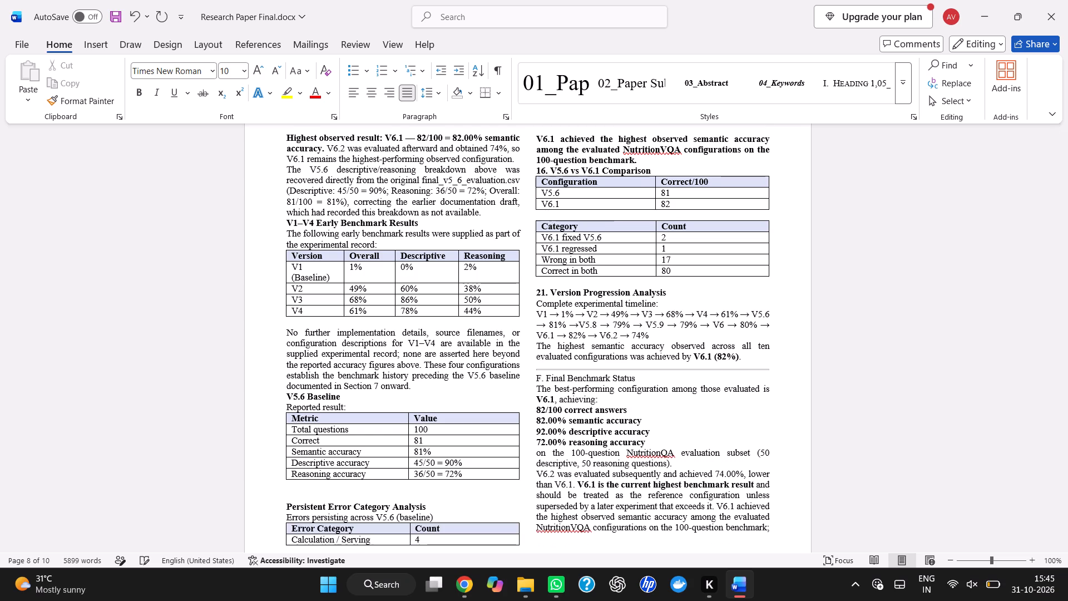
key("BackSpace")
key("Down")
key("BackSpace")
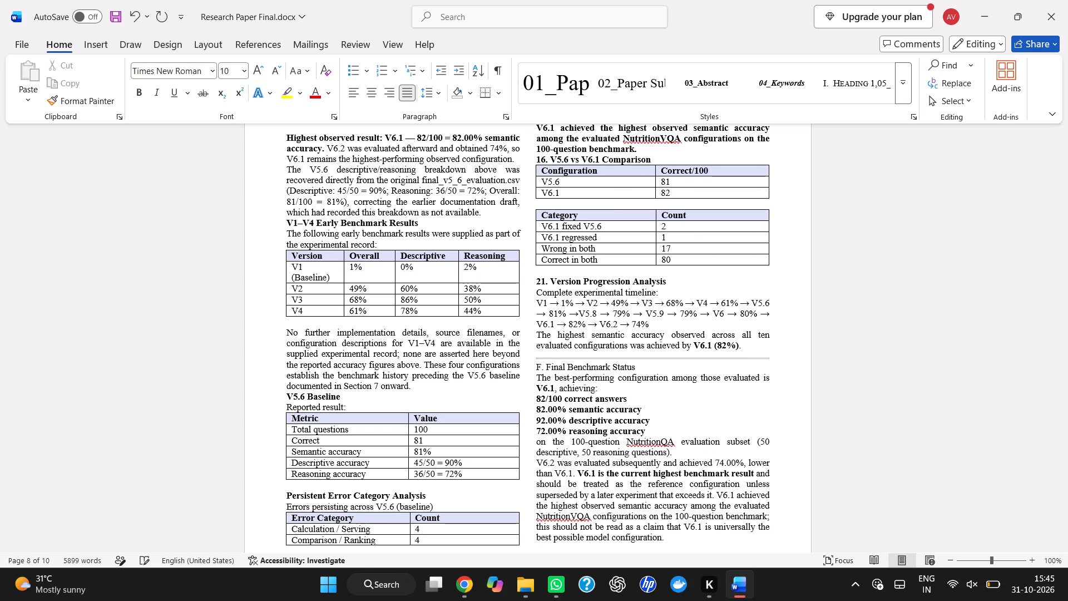
Review the trimmed results from Complete Benchmark Progression through Final Benchmark Status for further content to remove.
scroll(414, 503, "up", 2)
scroll(414, 503, "down", 1)
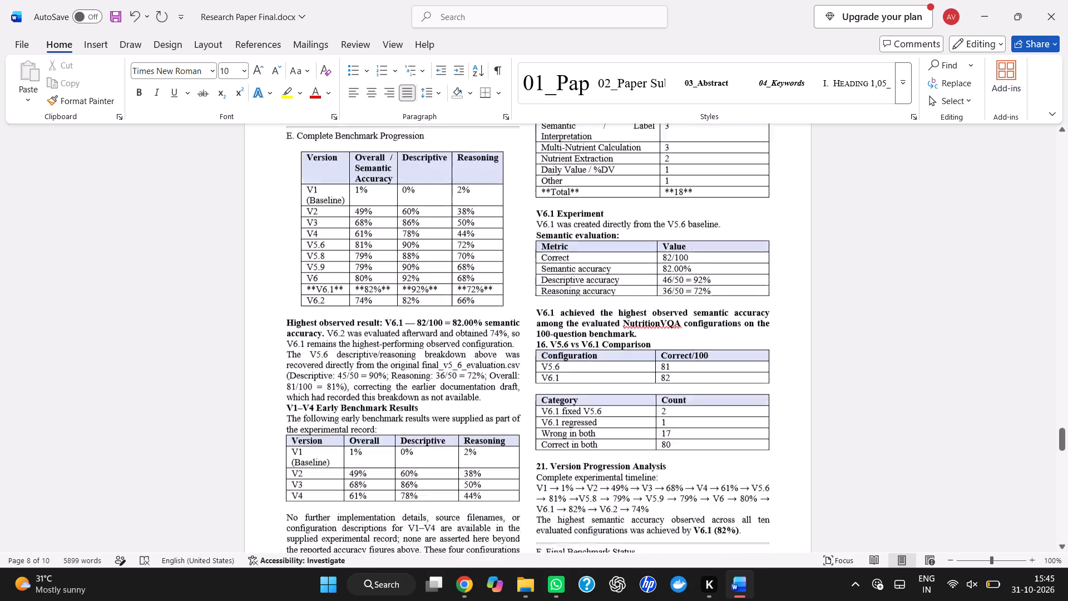
scroll(414, 503, "down", 1)
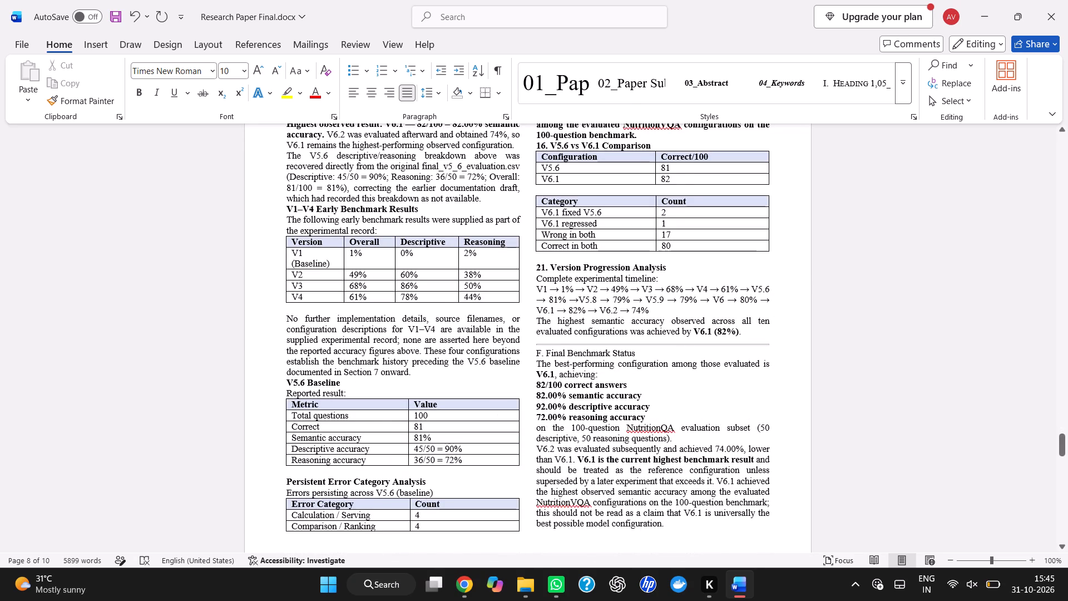
scroll(419, 457, "up", 3)
scroll(419, 457, "down", 1)
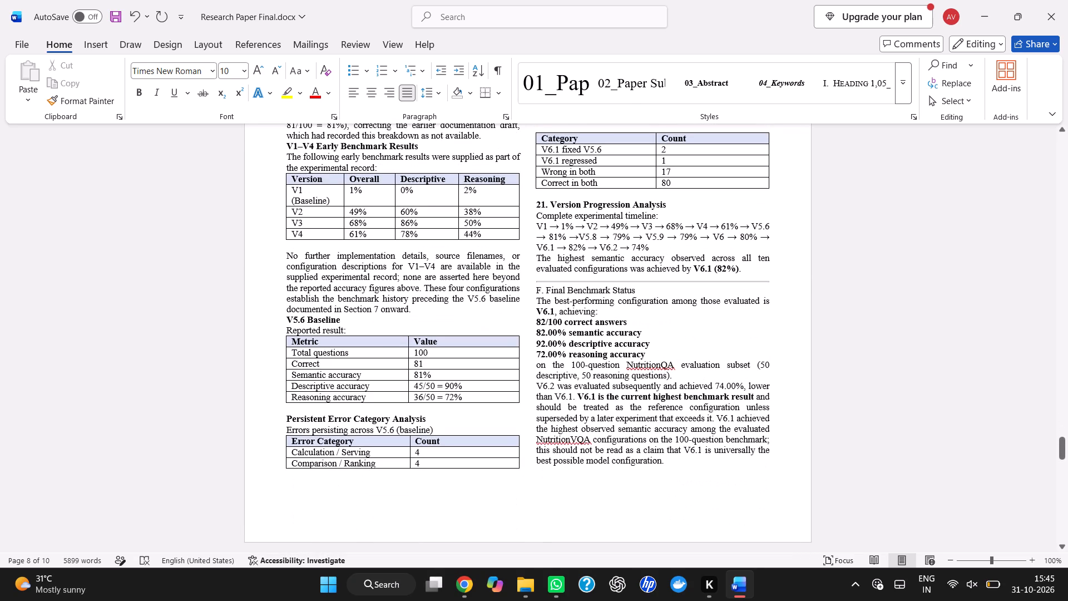
scroll(419, 457, "down", 2)
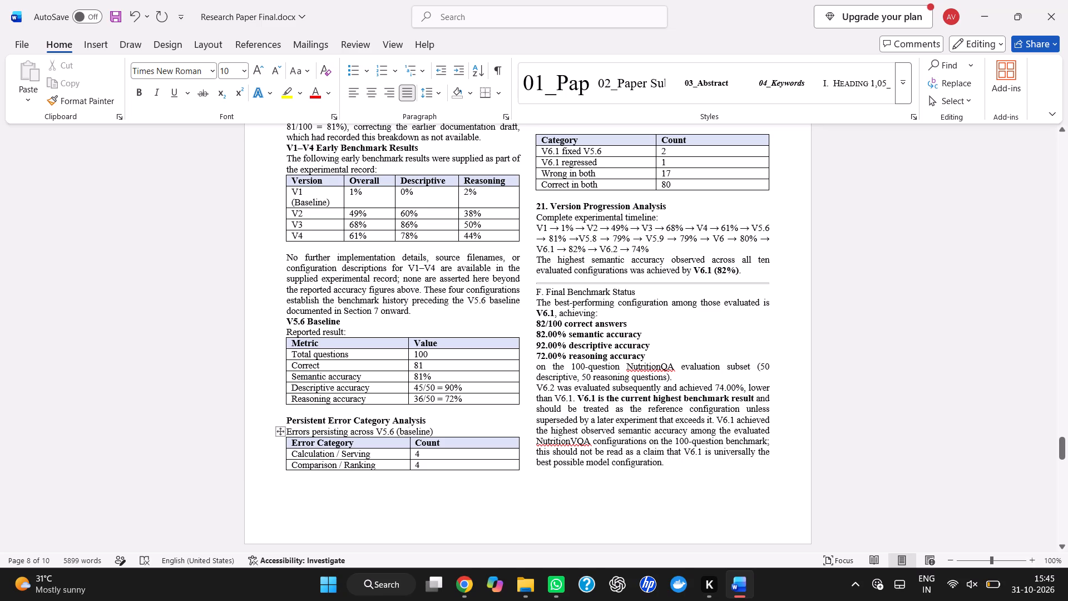
scroll(272, 314, "up", 6)
scroll(272, 314, "down", 1)
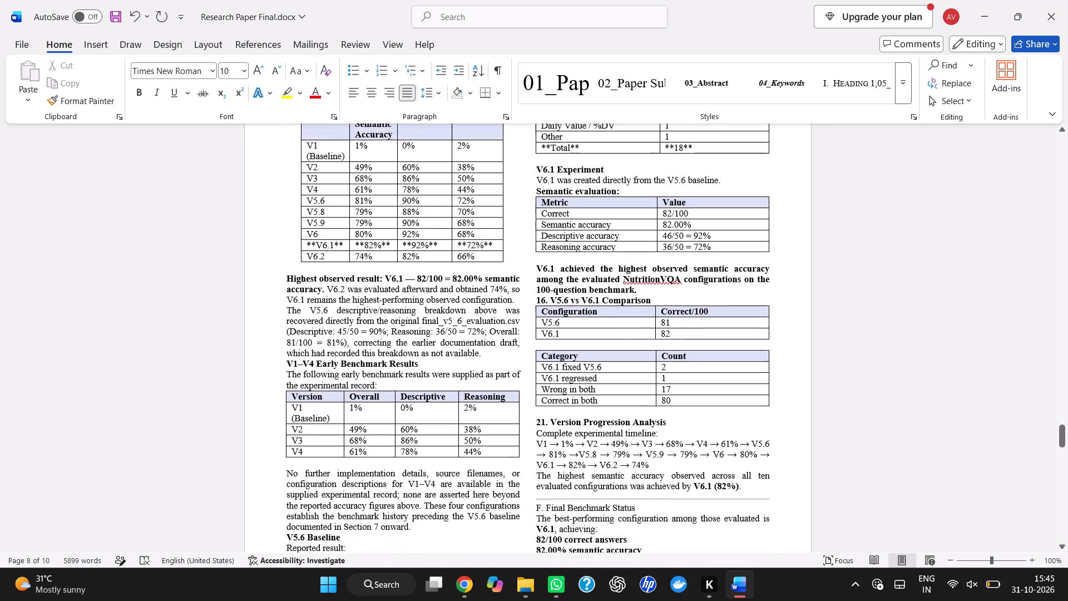
scroll(272, 314, "down", 2)
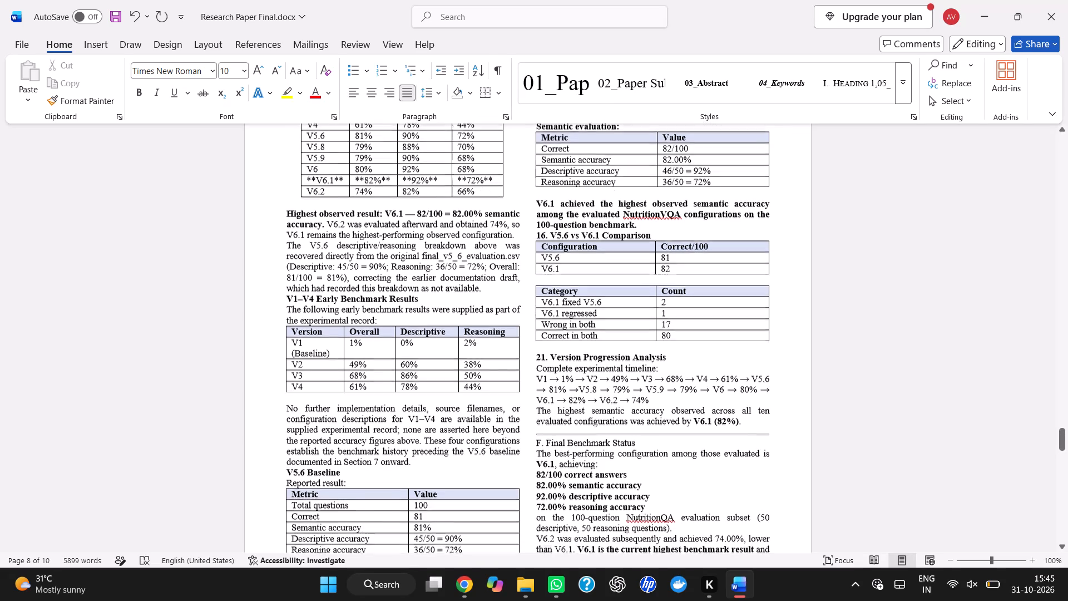
scroll(272, 314, "down", 1)
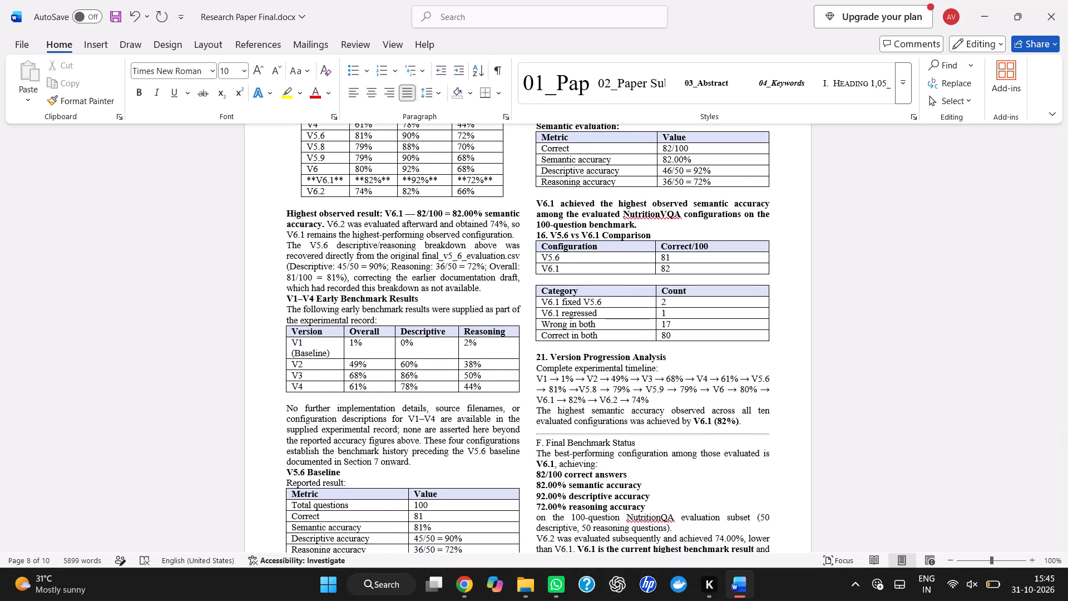
scroll(378, 369, "up", 1)
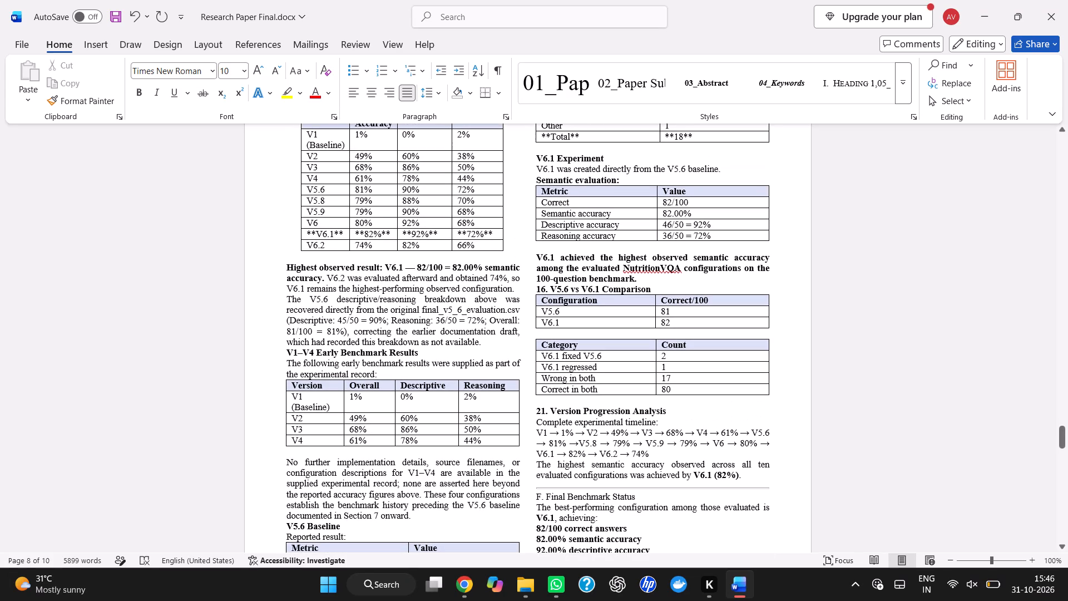
scroll(430, 216, "up", 2)
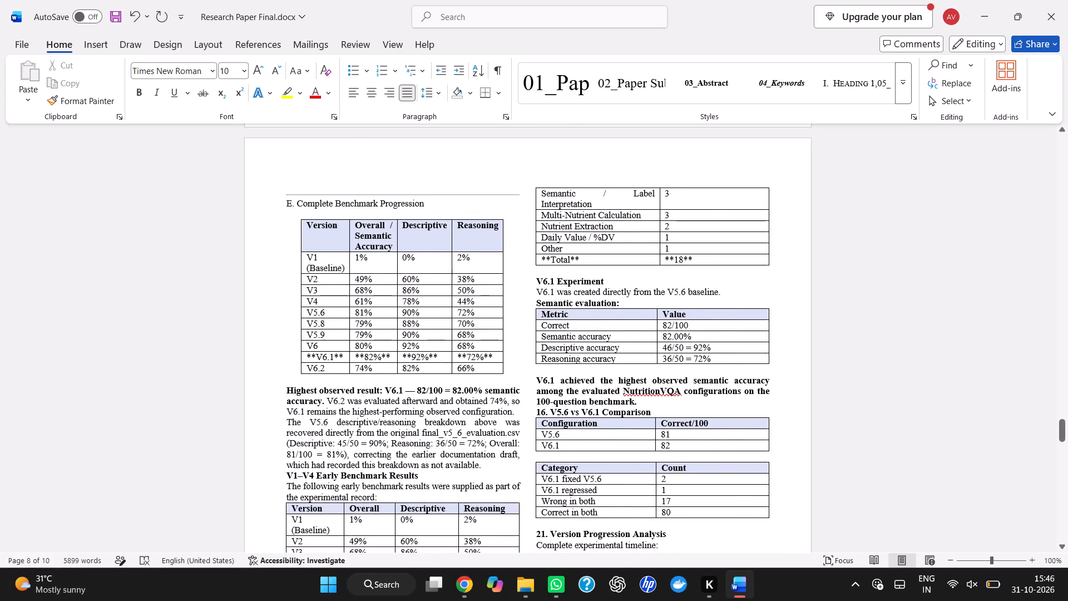
Delete the "No further implementation details" paragraph text below the V1–V4 Early Benchmark Results table.
scroll(430, 216, "down", 1)
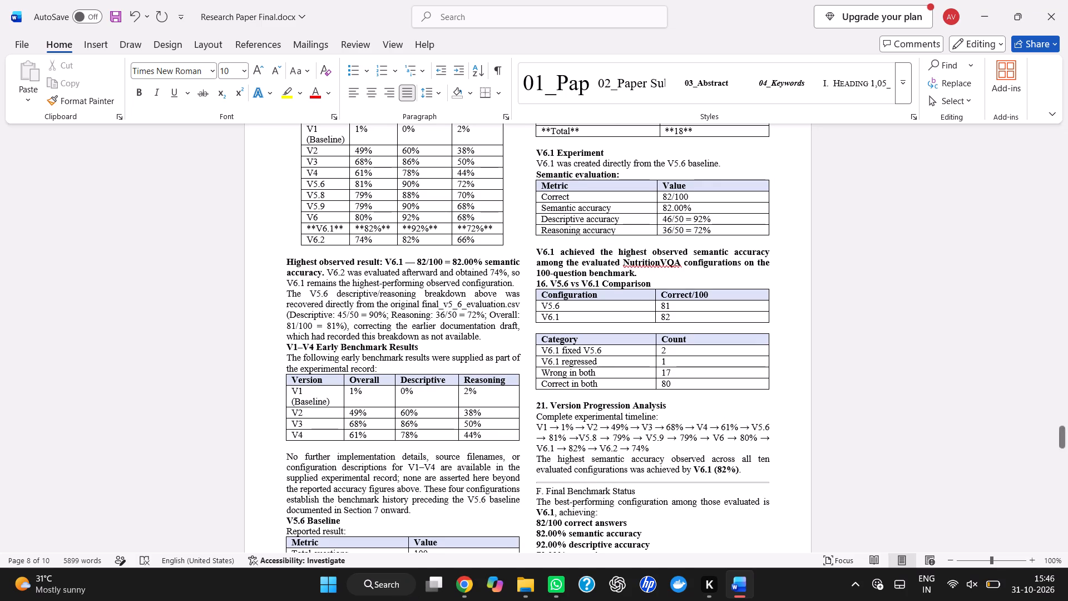
left_click_drag(409, 508, 299, 462)
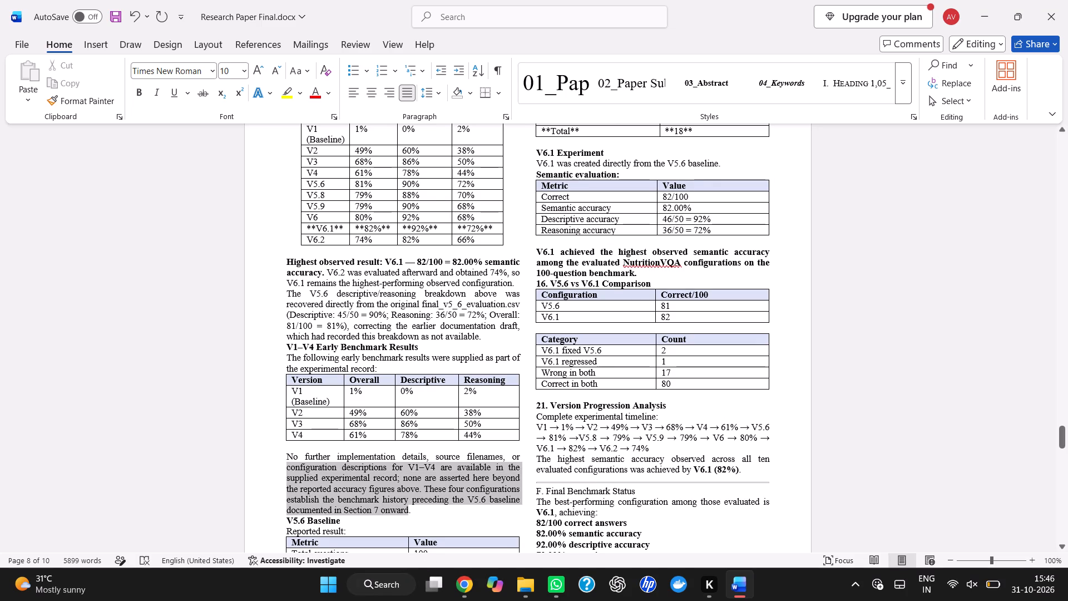
left_click_drag(299, 462, 289, 453)
key("BackSpace")
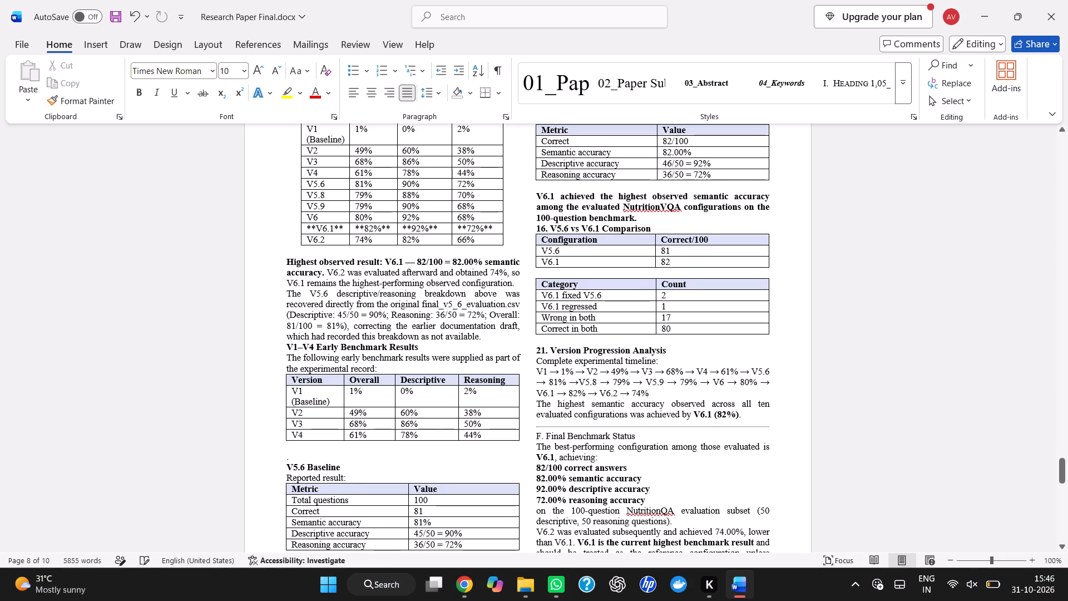
Remove the stray period and the extra blank line between the V1–V4 Early Benchmark Results table and the V5.6 Baseline heading.
key("BackSpace")
key("Delete")
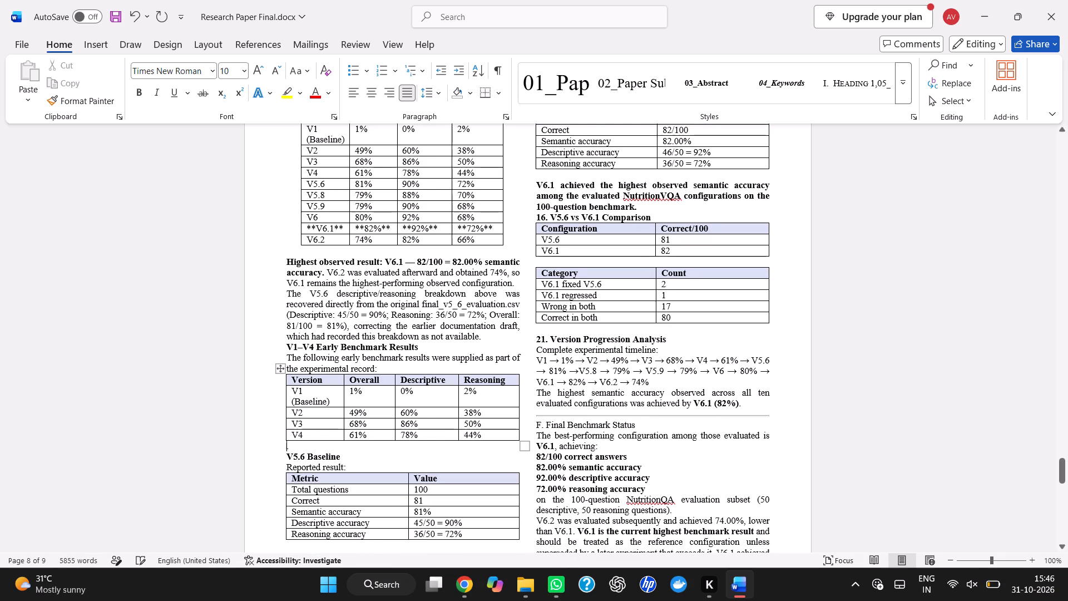
Delete the V6.2 evaluation sentence and the V5.6 breakdown explanation after the highest observed result statement, including the leftover period.
scroll(377, 463, "down", 2)
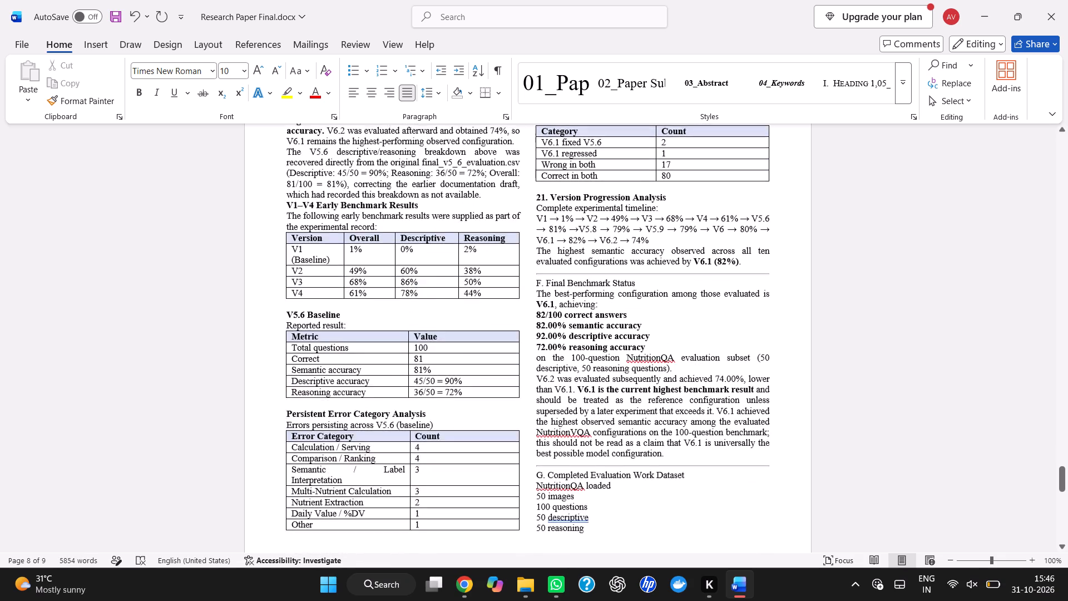
scroll(377, 463, "down", 2)
scroll(377, 467, "up", 5)
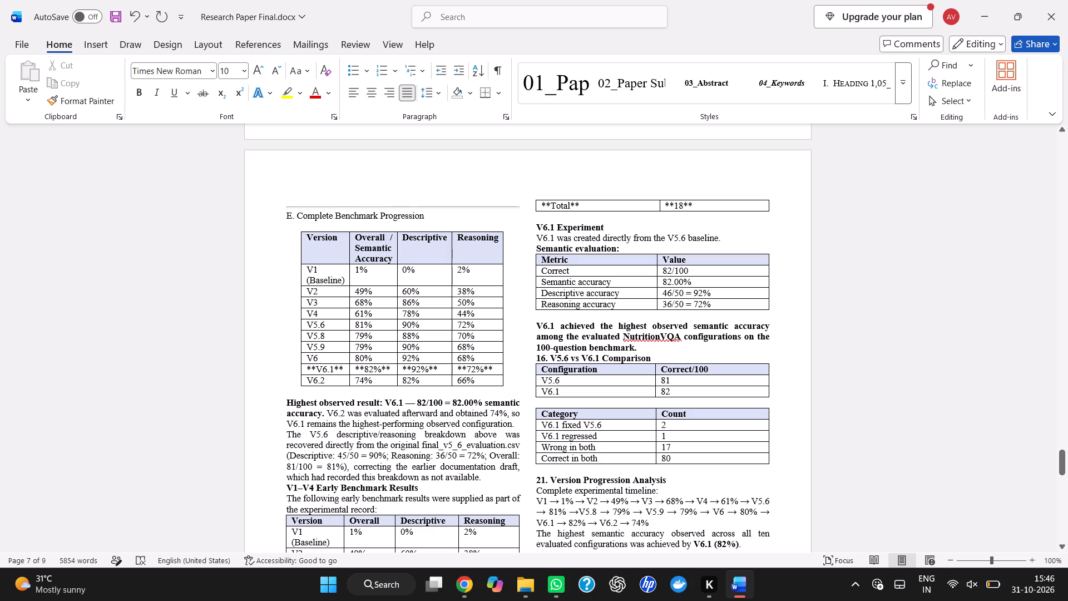
left_click_drag(327, 414, 400, 445)
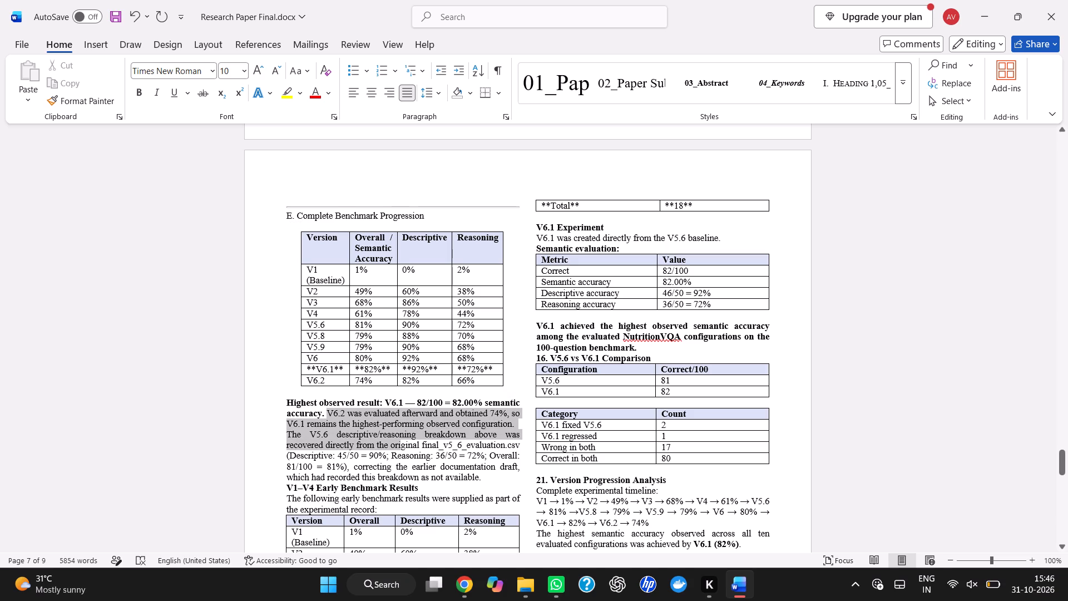
left_click_drag(400, 445, 412, 450)
left_click_drag(412, 450, 482, 473)
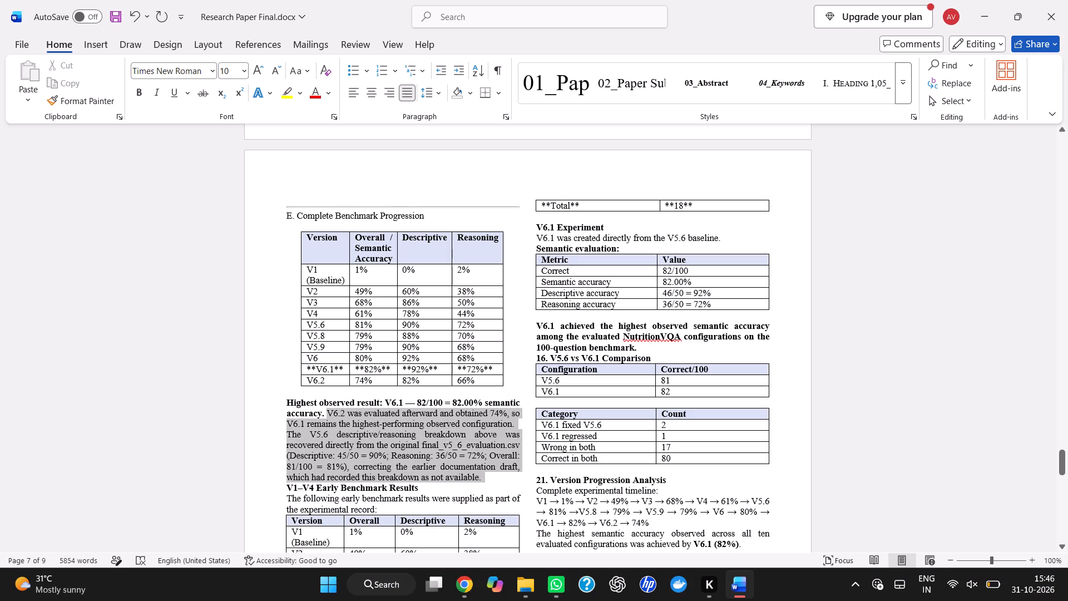
left_click_drag(482, 473, 477, 474)
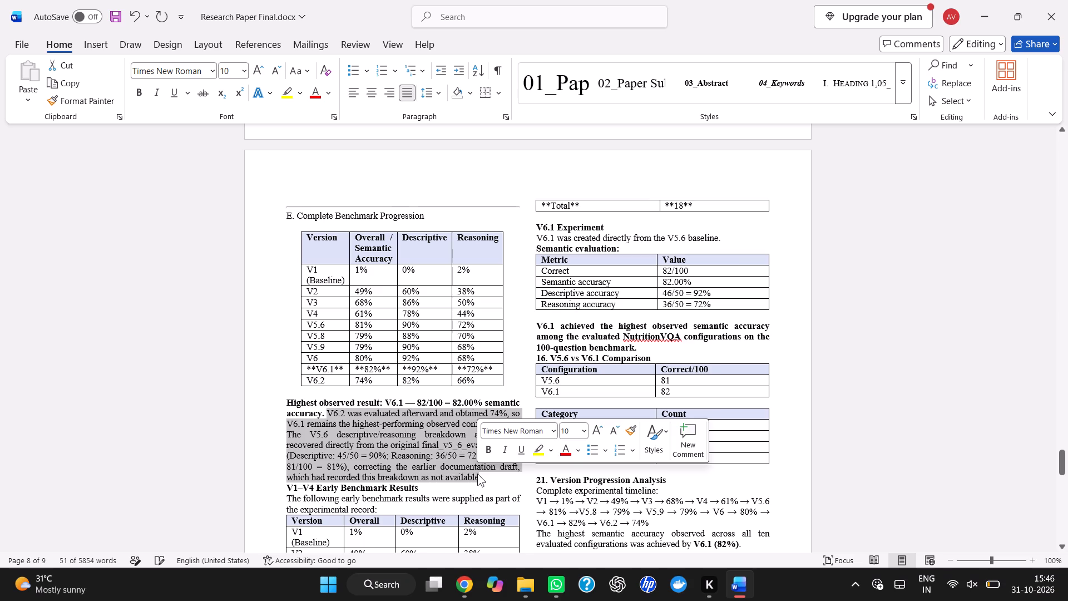
key("BackSpace")
key("Down")
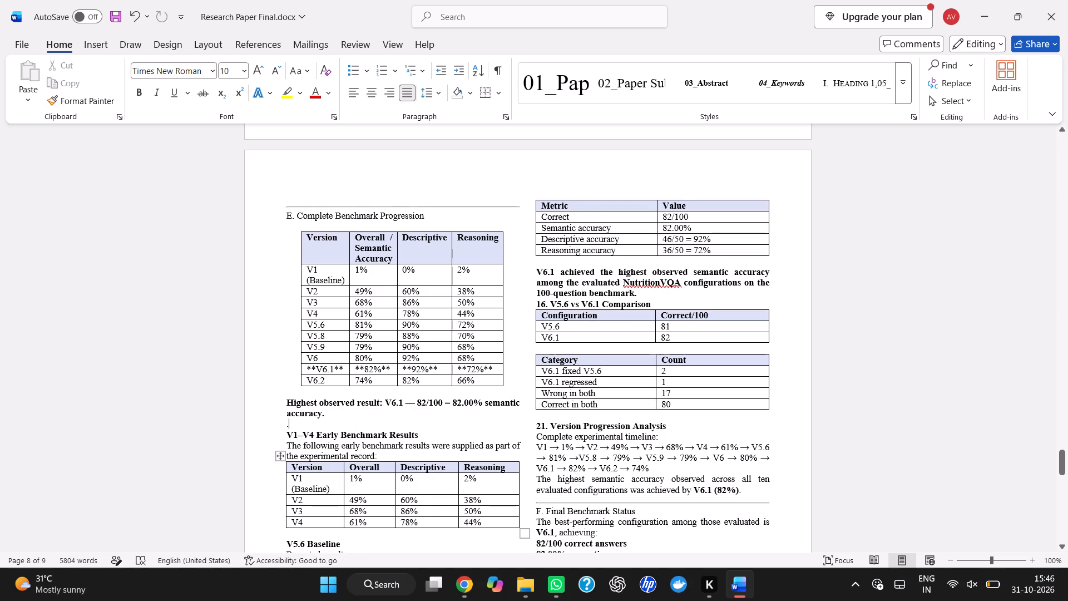
key("BackSpace")
Insert a blank line between the Persistent Error Category Analysis table and the V6.1 Experiment heading.
scroll(477, 474, "down", 1)
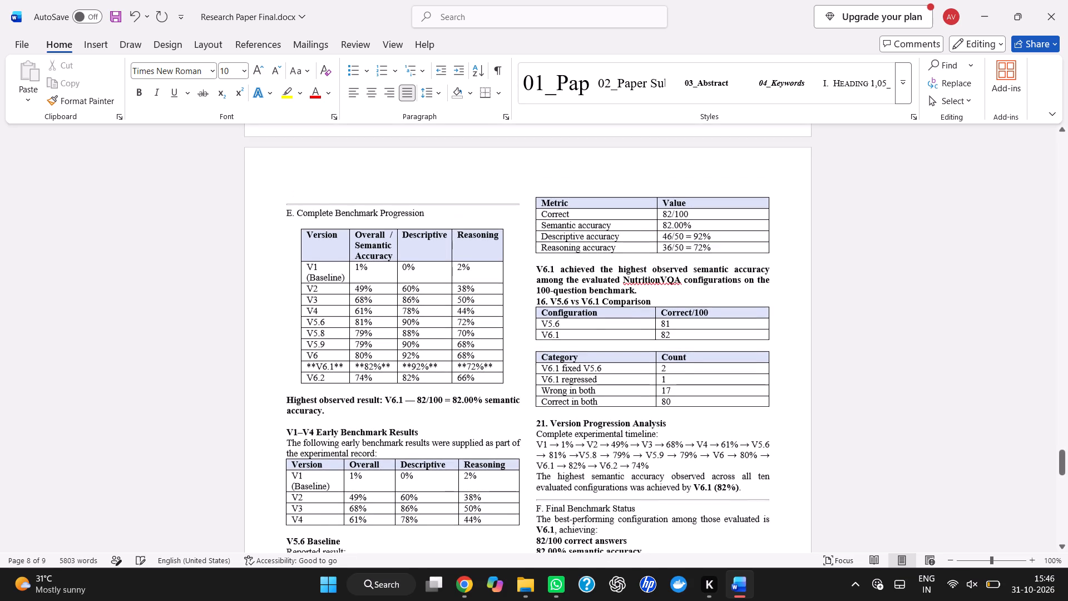
scroll(477, 474, "down", 2)
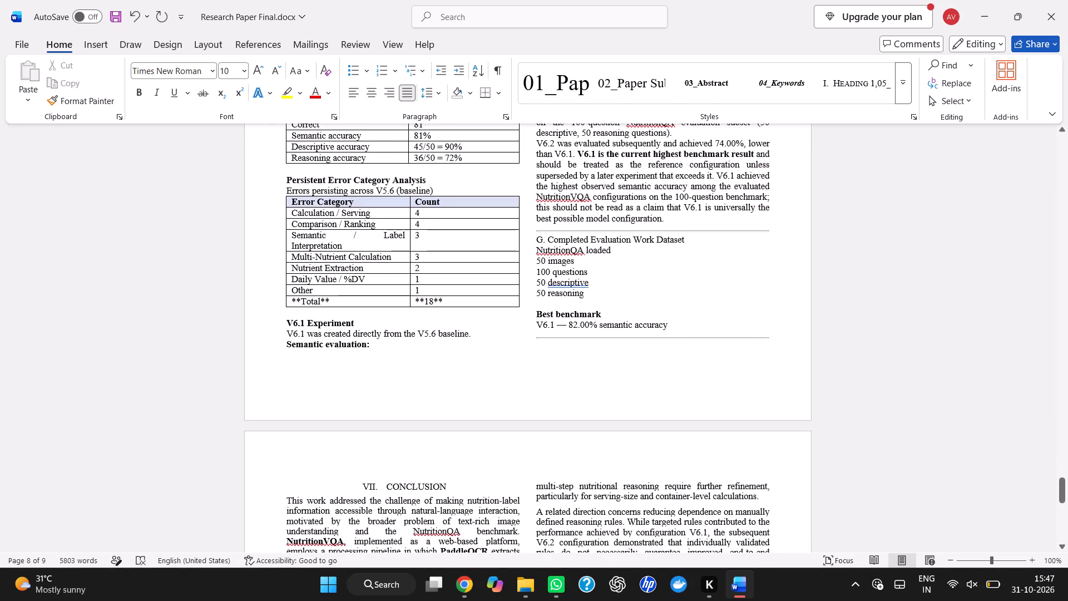
left_click(509, 315)
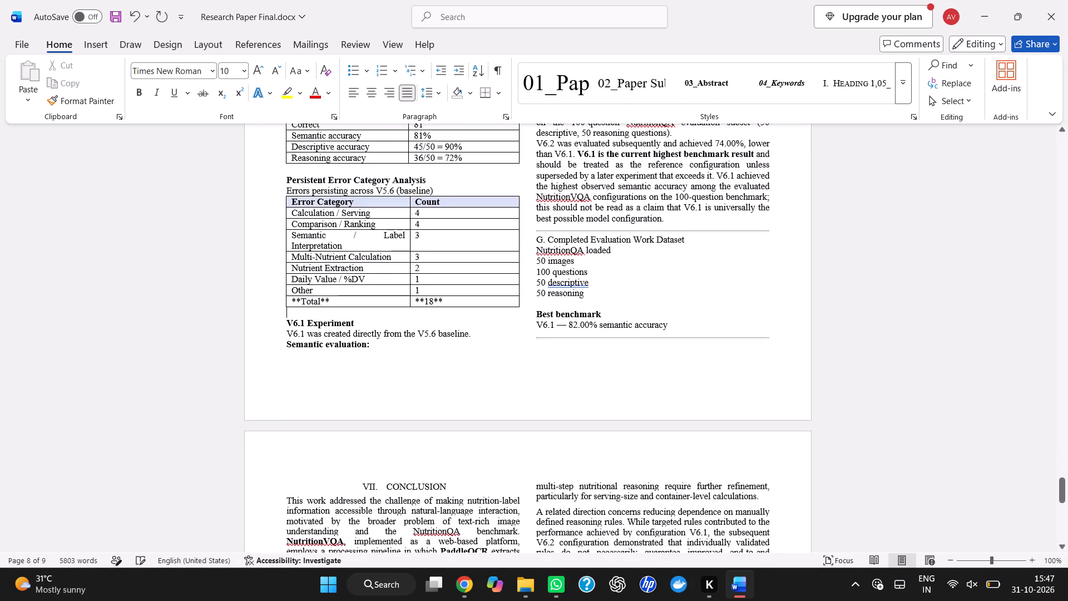
key("Return")
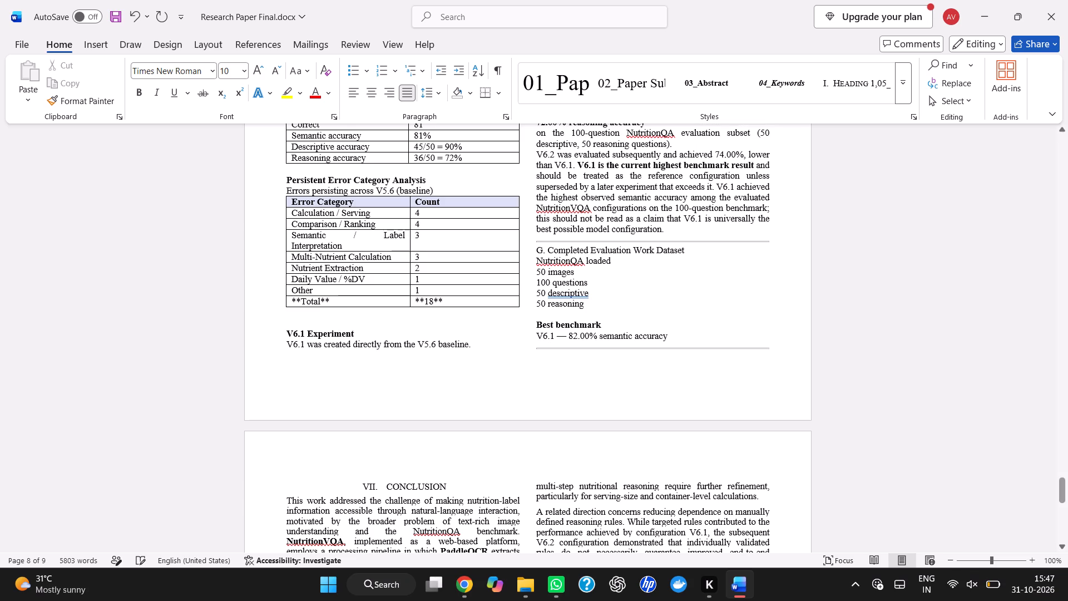
Save the research paper.
scroll(434, 314, "up", 5)
scroll(434, 314, "down", 1)
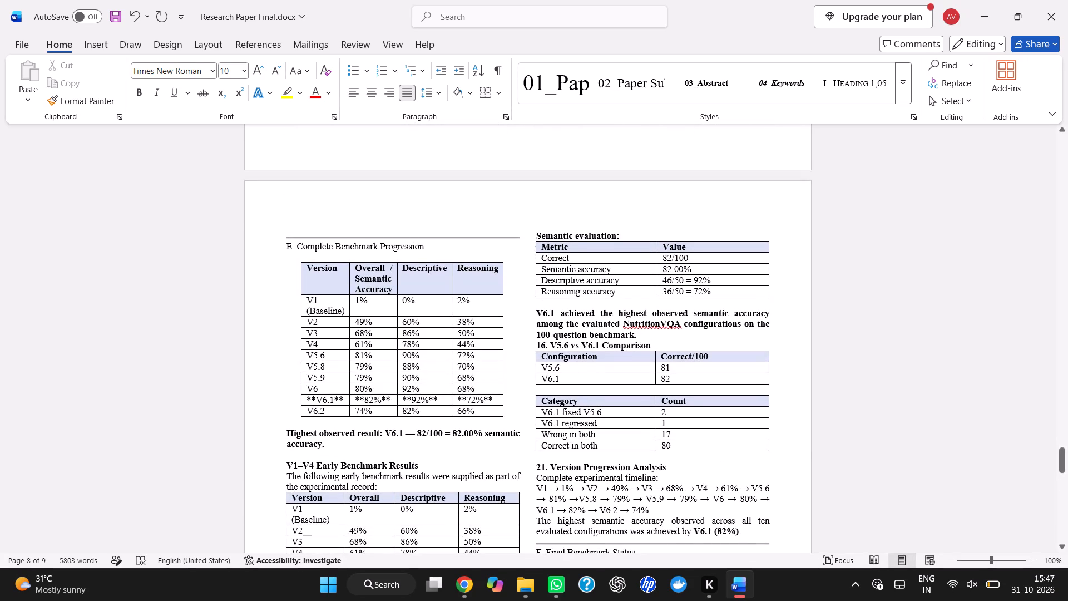
scroll(434, 314, "down", 1)
left_click(113, 19)
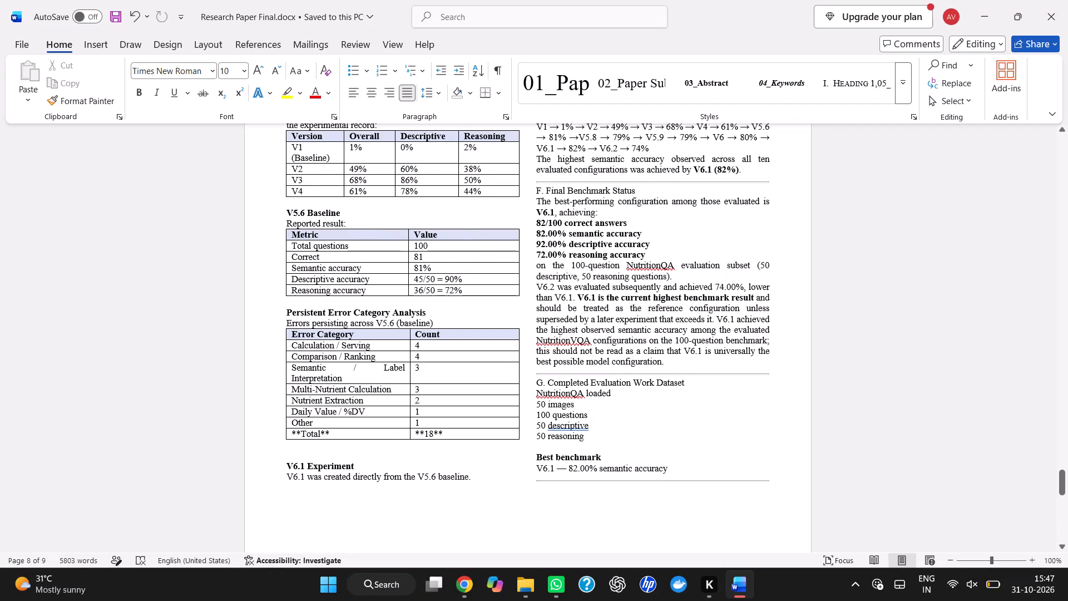
Insert two more blank lines above the V6.1 Experiment heading to move it to the top of the next column.
scroll(380, 366, "up", 3)
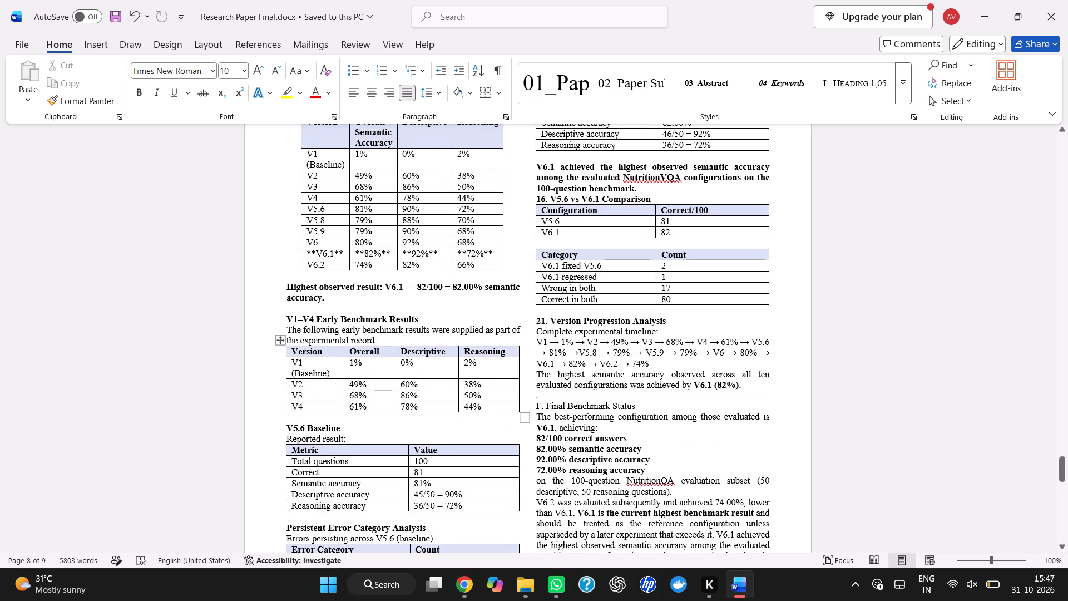
scroll(380, 366, "up", 2)
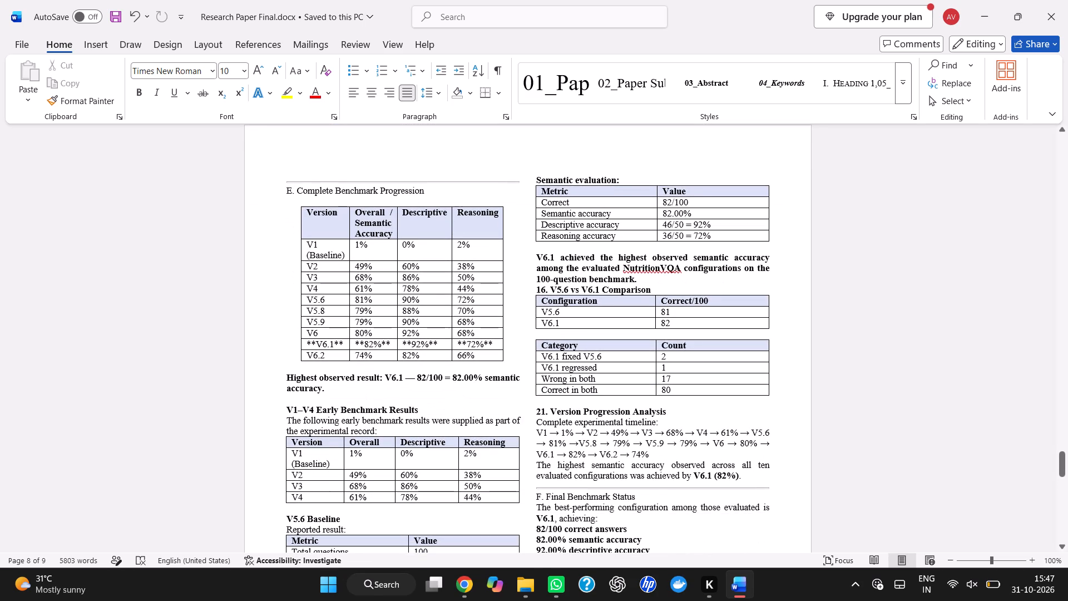
scroll(380, 366, "down", 6)
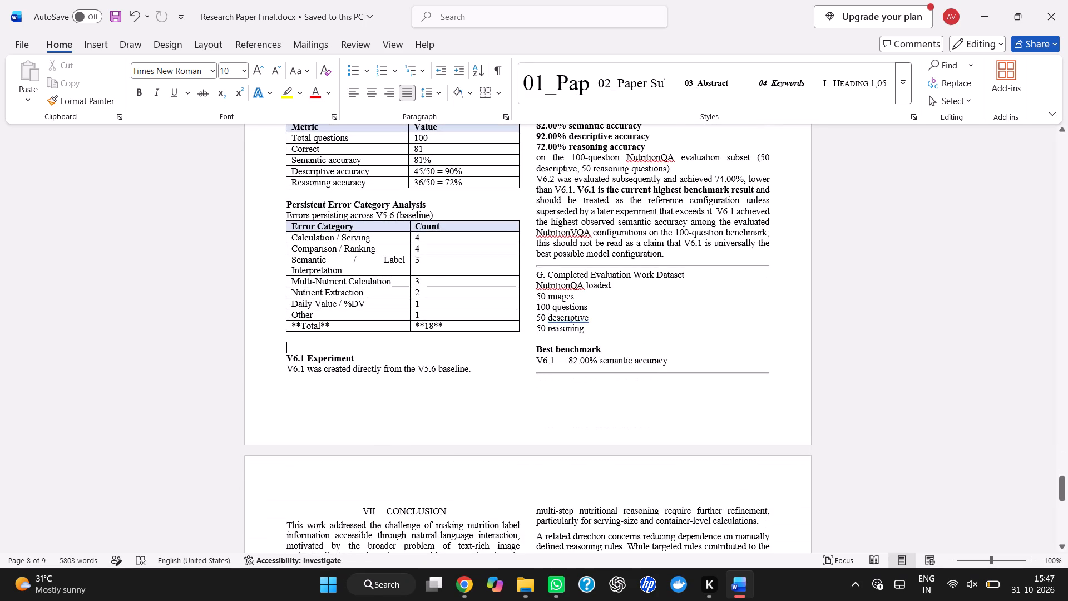
scroll(355, 370, "up", 5)
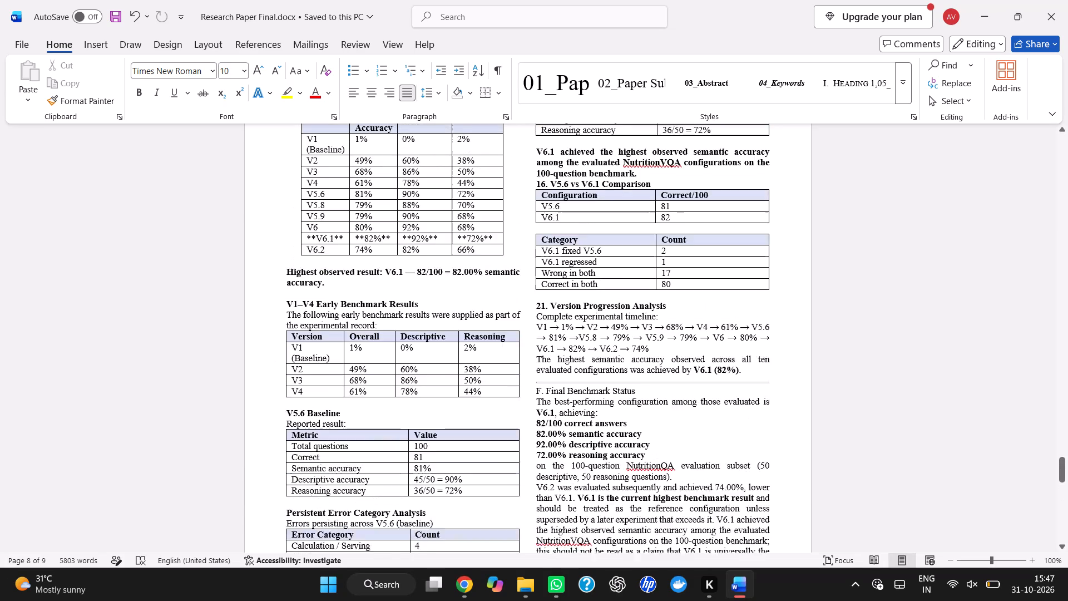
scroll(355, 370, "up", 3)
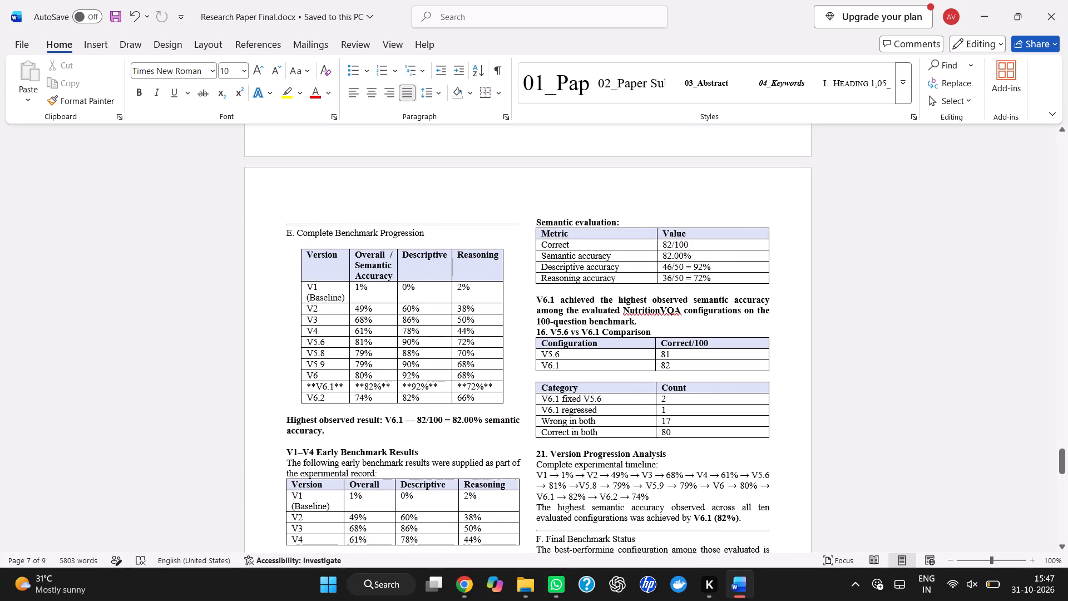
scroll(355, 370, "down", 6)
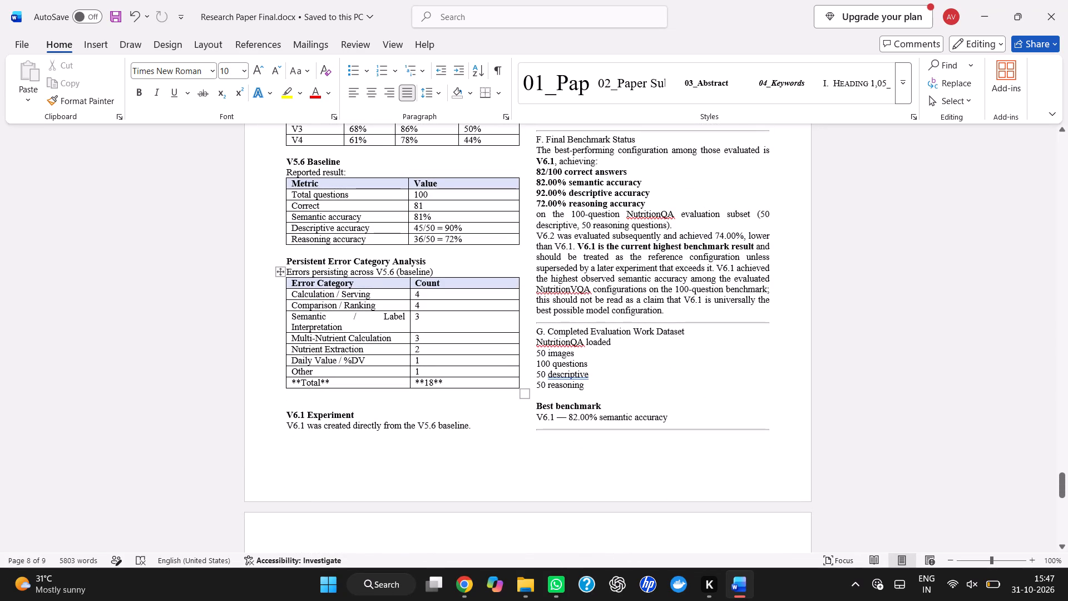
key("Return")
key("Return")
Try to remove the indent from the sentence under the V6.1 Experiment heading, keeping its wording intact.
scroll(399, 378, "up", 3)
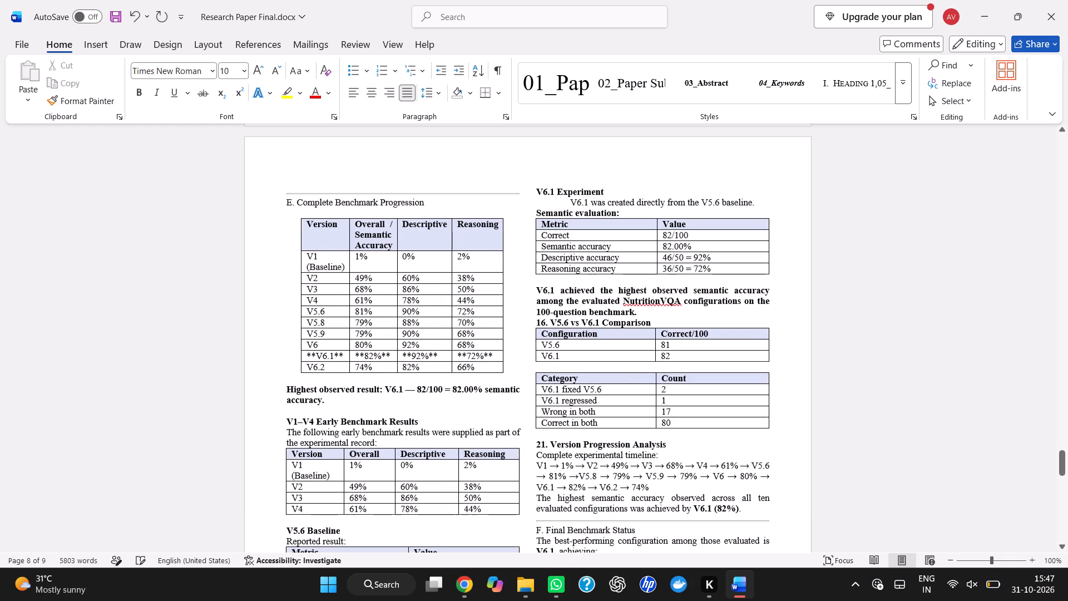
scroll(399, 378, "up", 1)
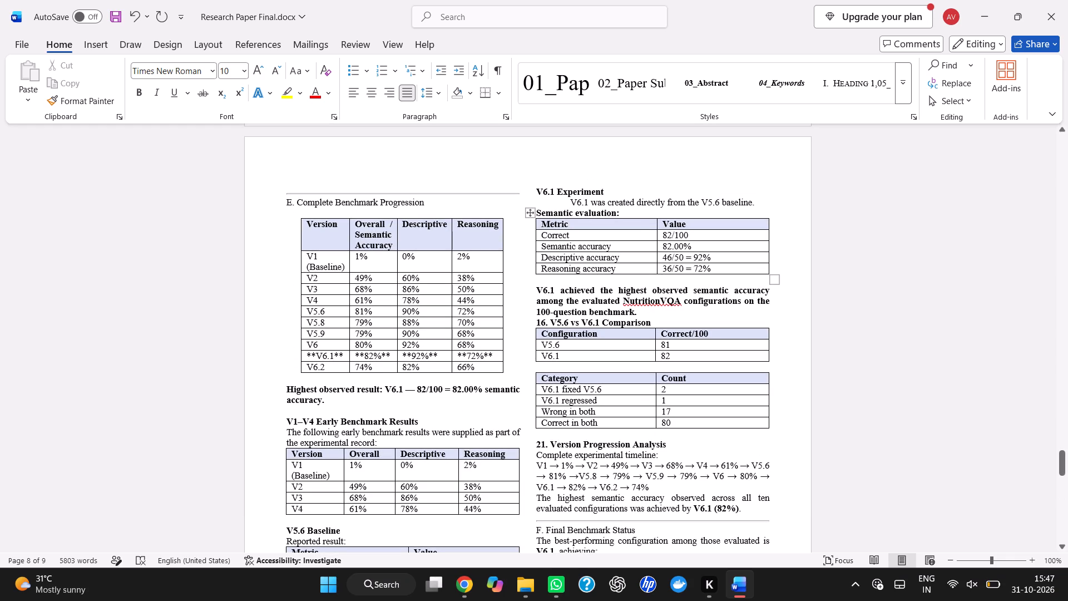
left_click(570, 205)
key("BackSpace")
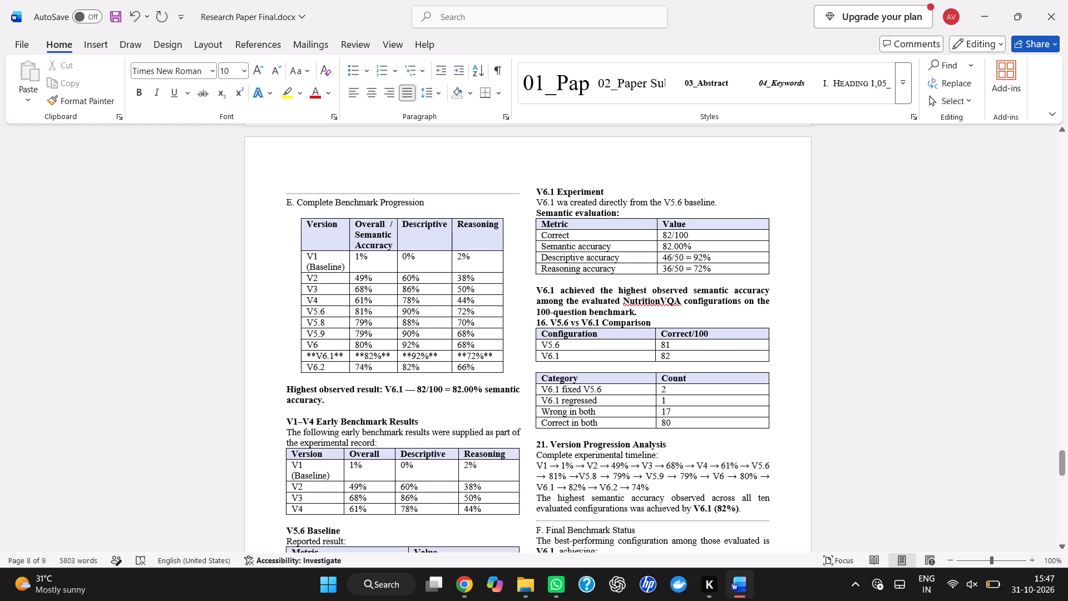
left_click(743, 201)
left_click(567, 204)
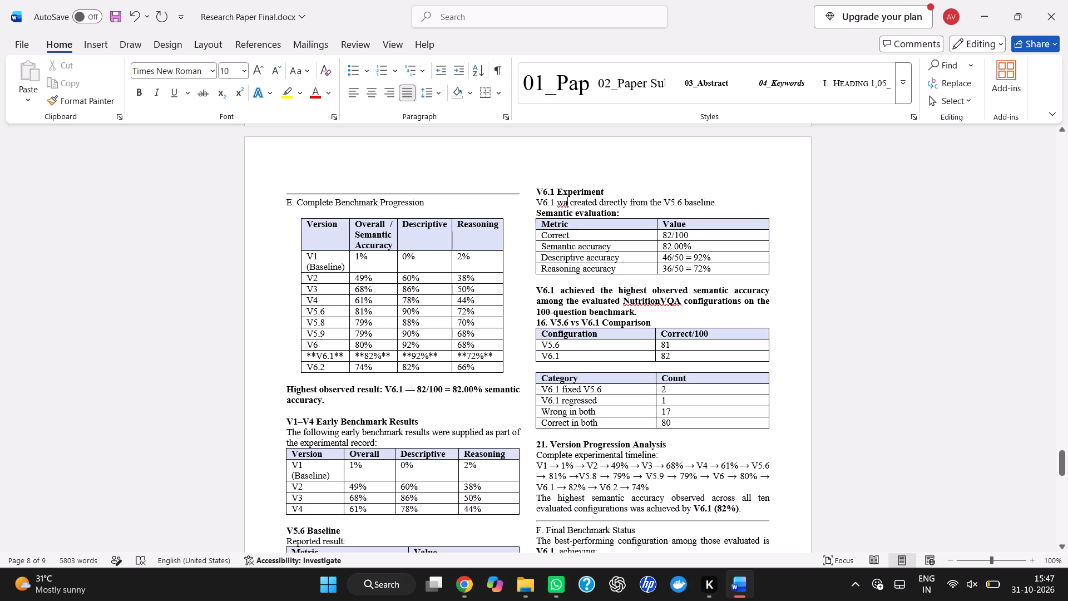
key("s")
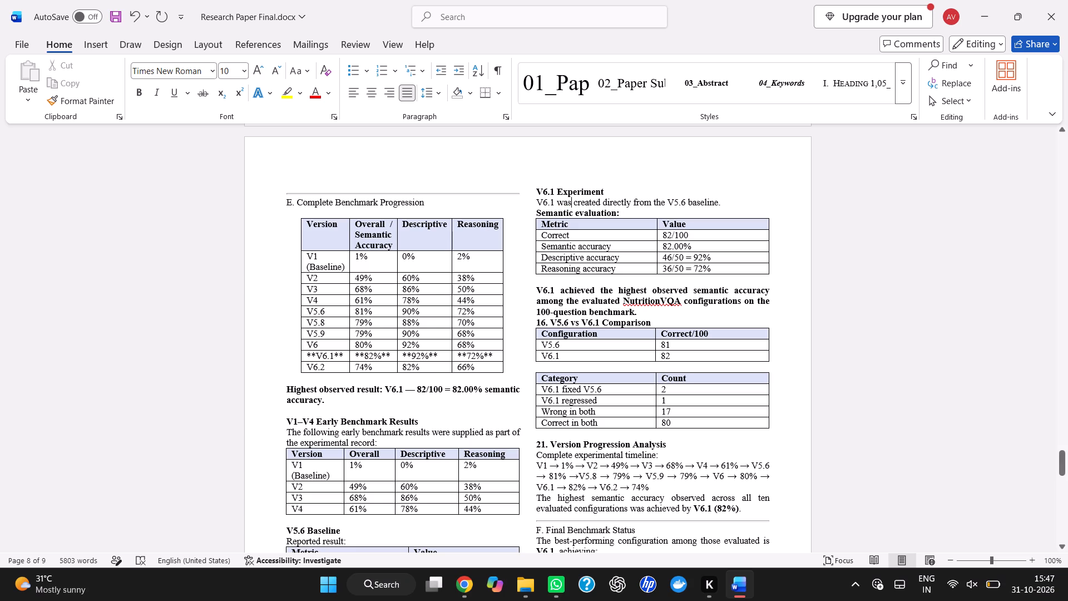
Insert a blank line above "Semantic evaluation:" and another above the "16. V5.6 vs V6.1 Comparison" heading.
left_click(721, 206)
key("Return")
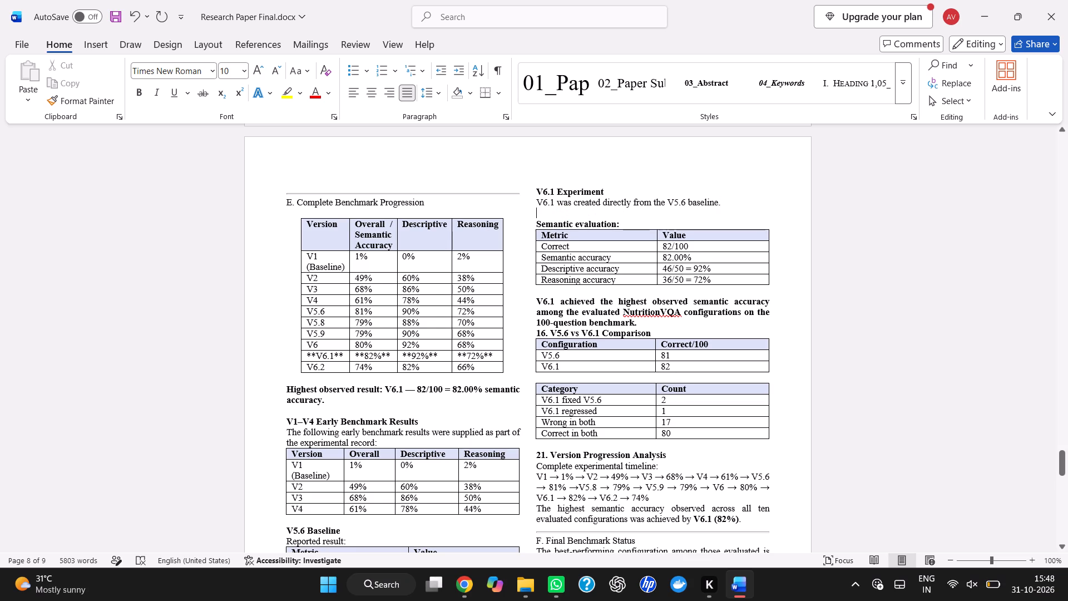
left_click(651, 325)
key("Return")
left_click(547, 212)
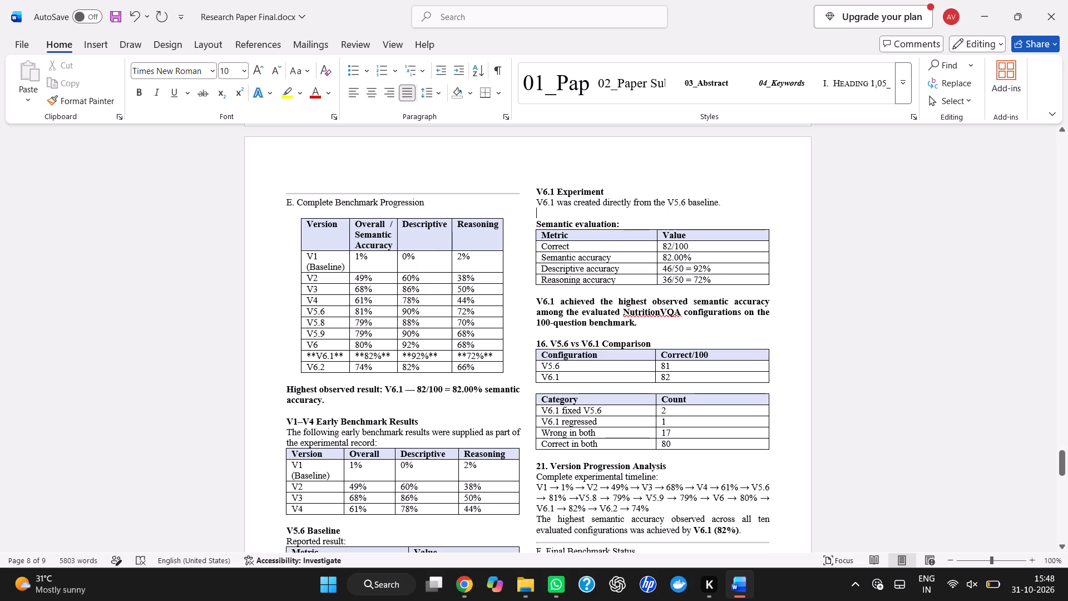
Renumber the Version Progression Analysis heading as 17.
scroll(540, 432, "down", 5)
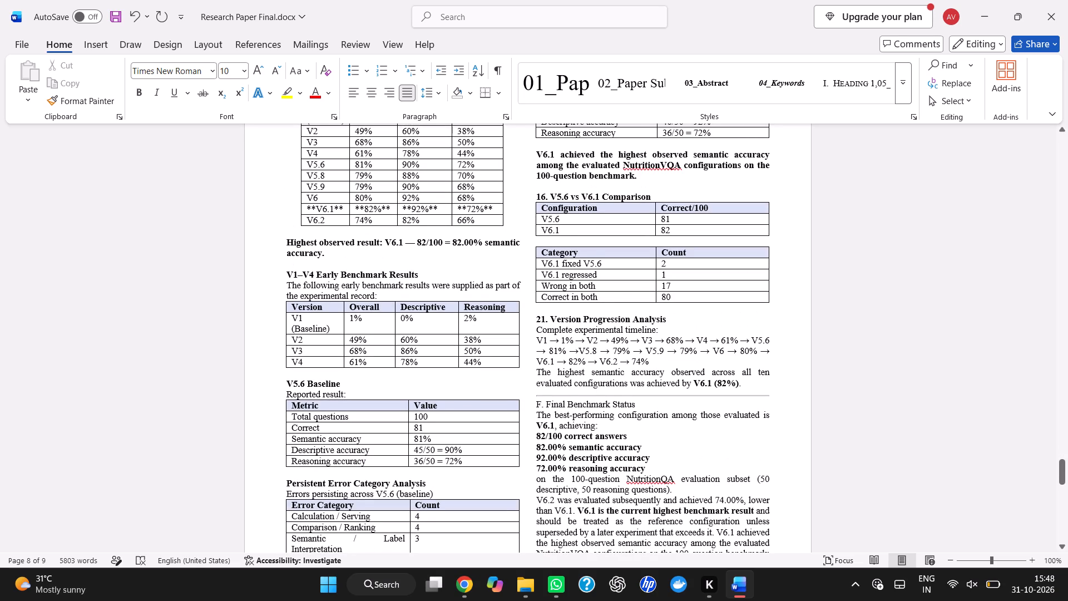
left_click(545, 319)
key("BackSpace")
key("BackSpace")
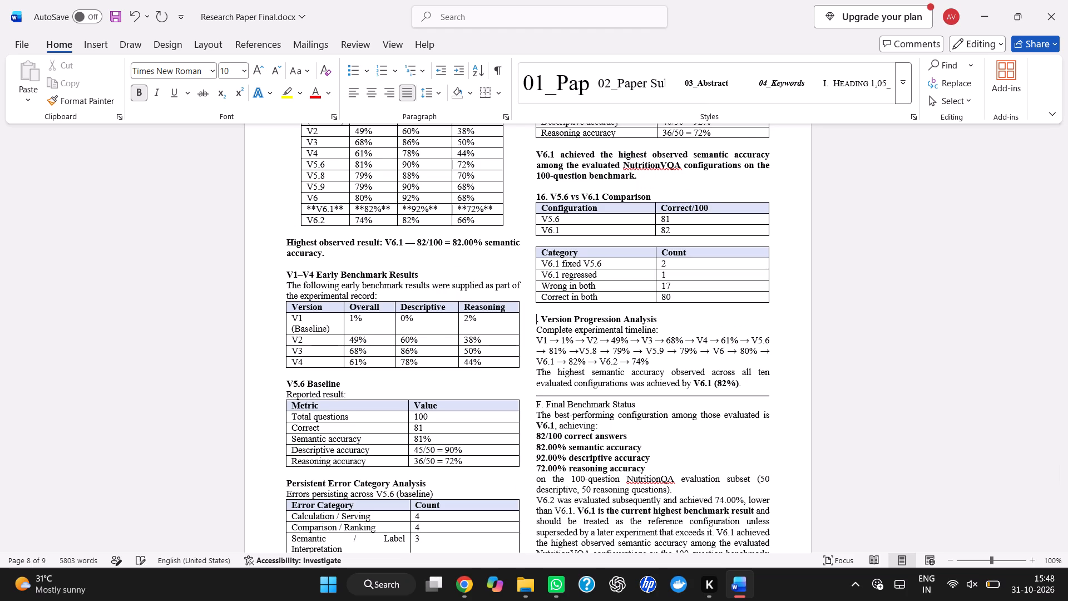
type("17")
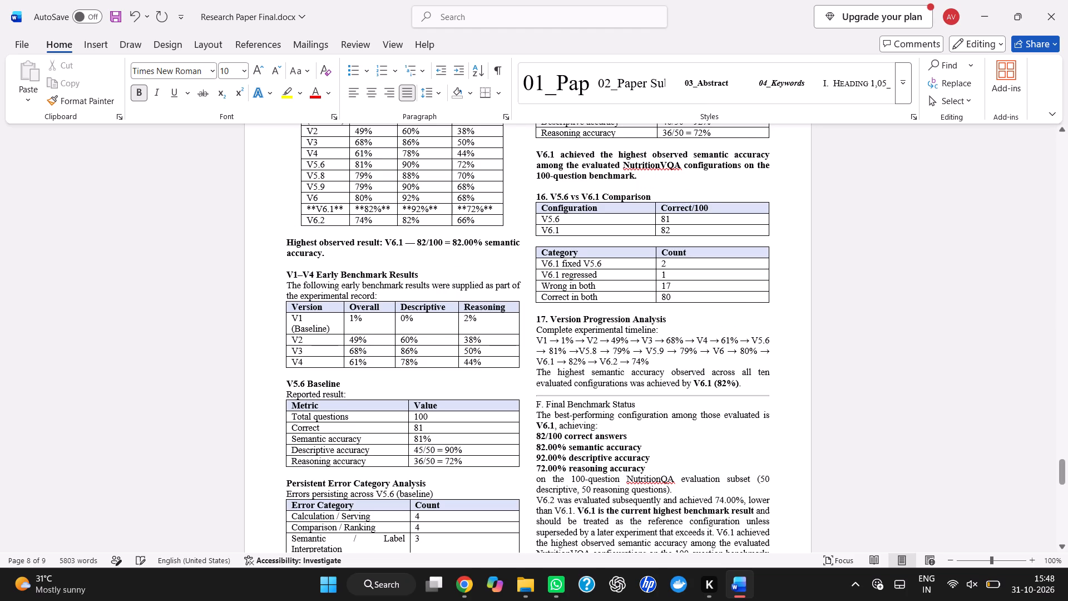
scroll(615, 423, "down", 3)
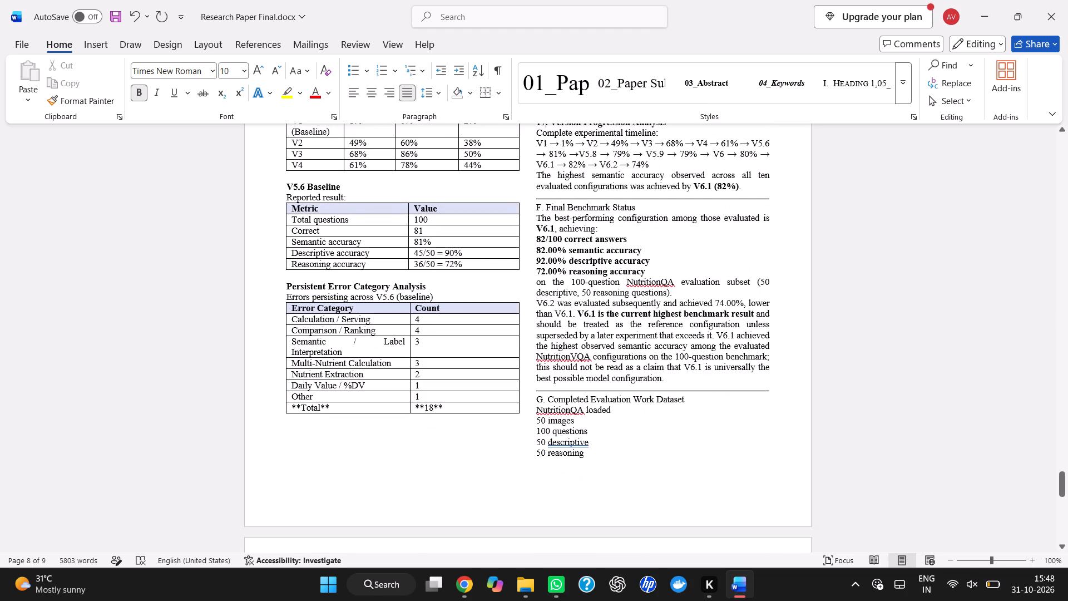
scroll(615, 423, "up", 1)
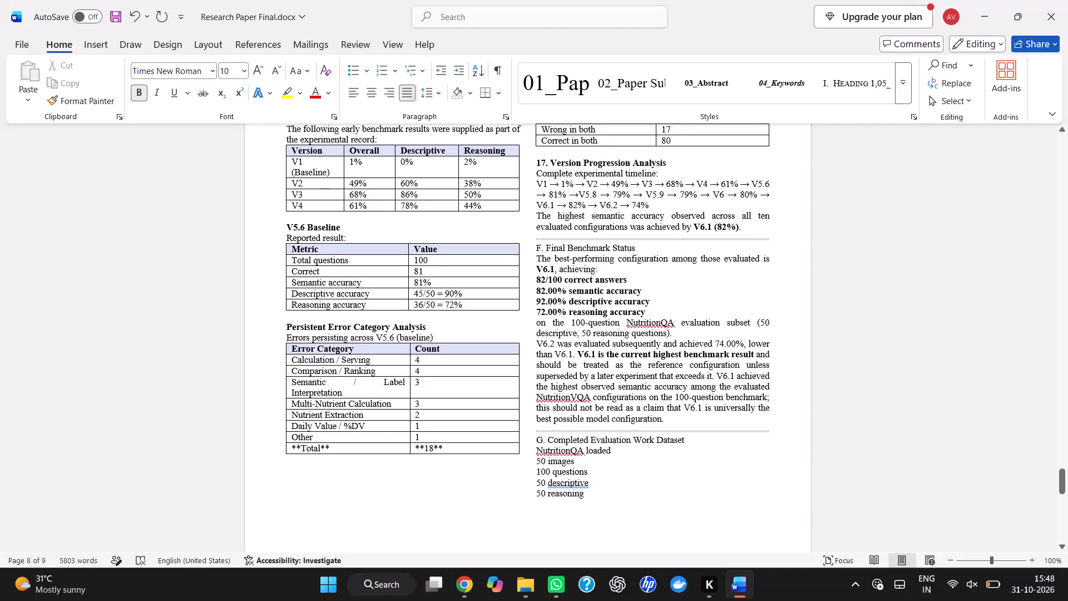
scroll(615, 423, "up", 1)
Review the results from Complete Benchmark Progression through Completed Evaluation Work, on to the Conclusion and the start of the References.
scroll(566, 391, "up", 3)
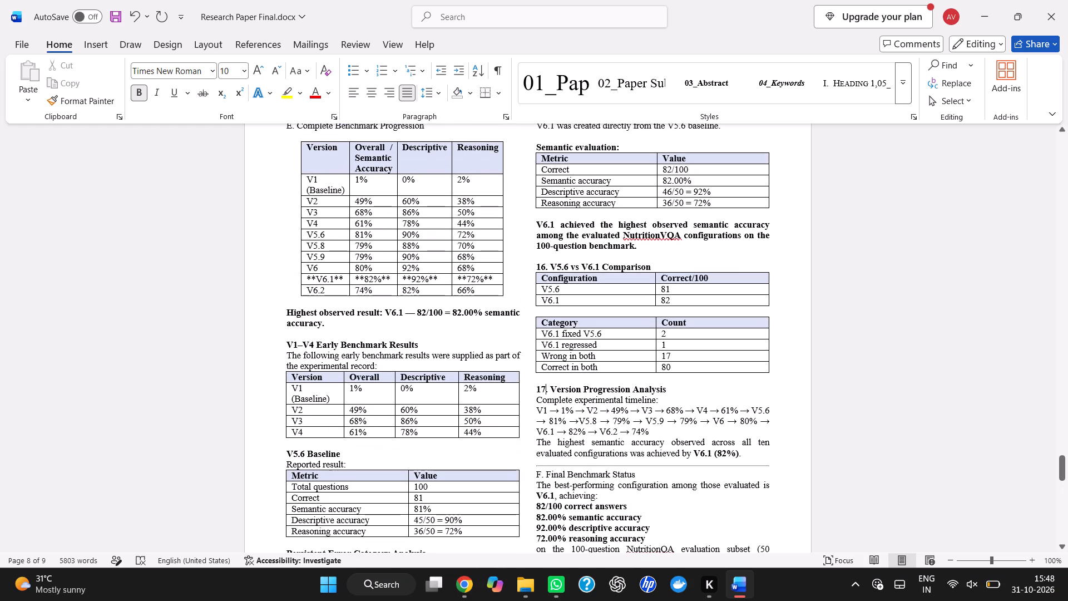
scroll(566, 391, "up", 3)
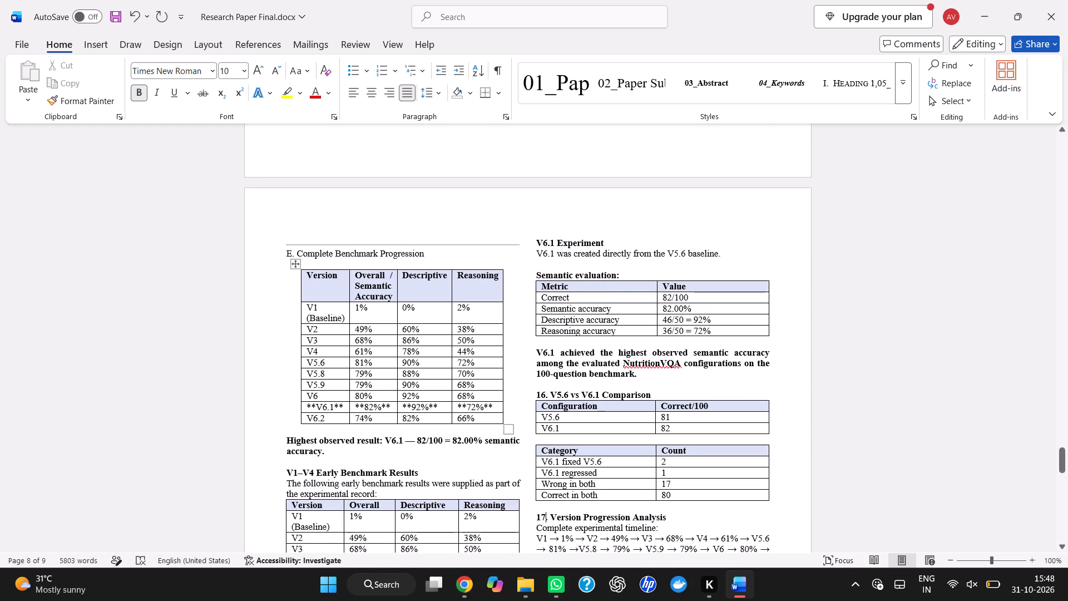
scroll(489, 382, "down", 2)
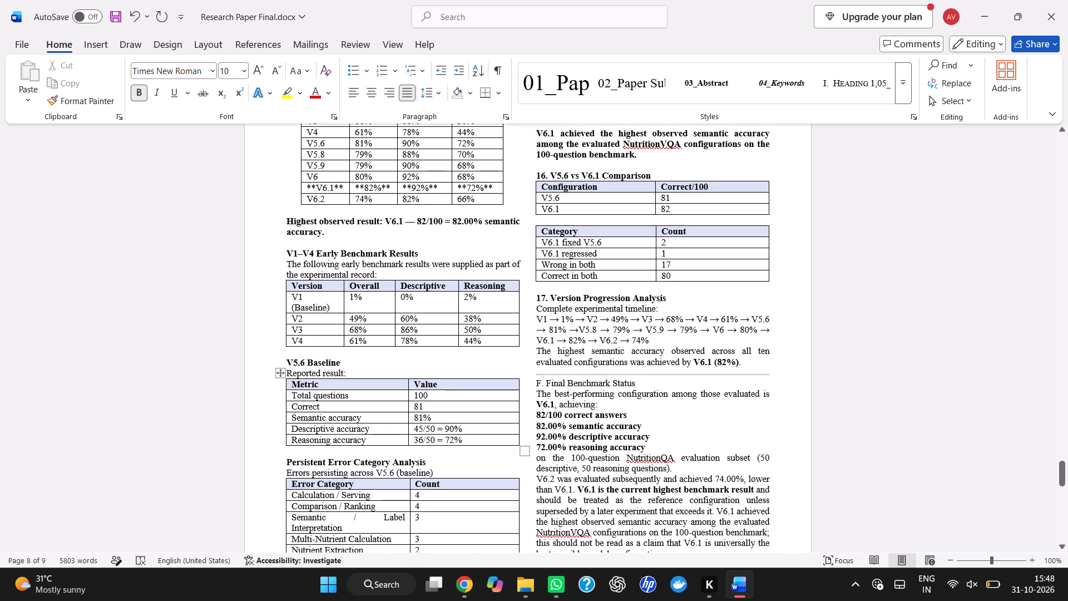
scroll(592, 450, "down", 2)
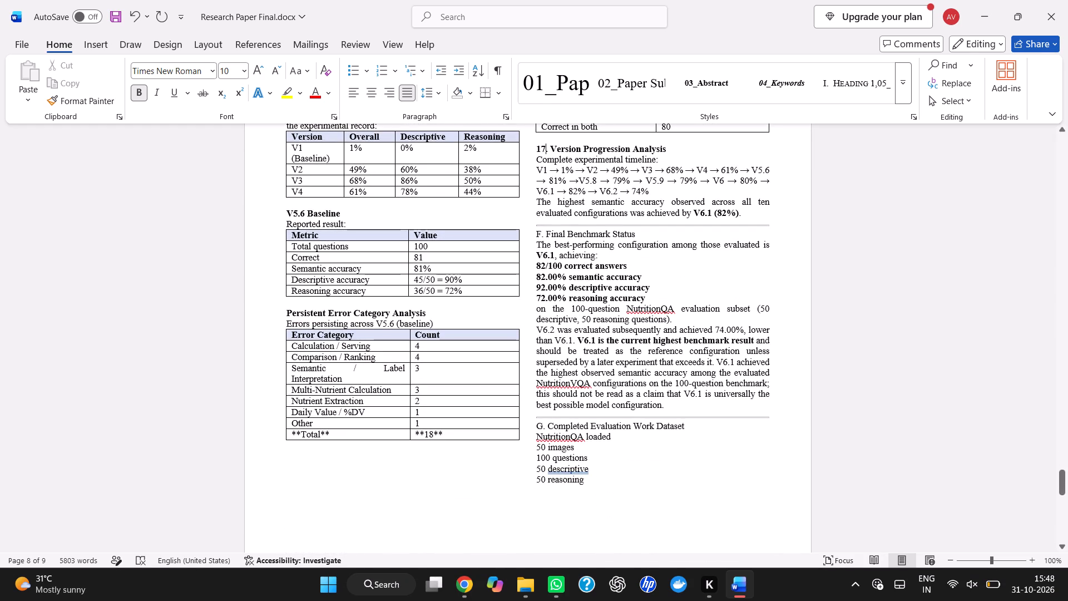
scroll(592, 450, "down", 3)
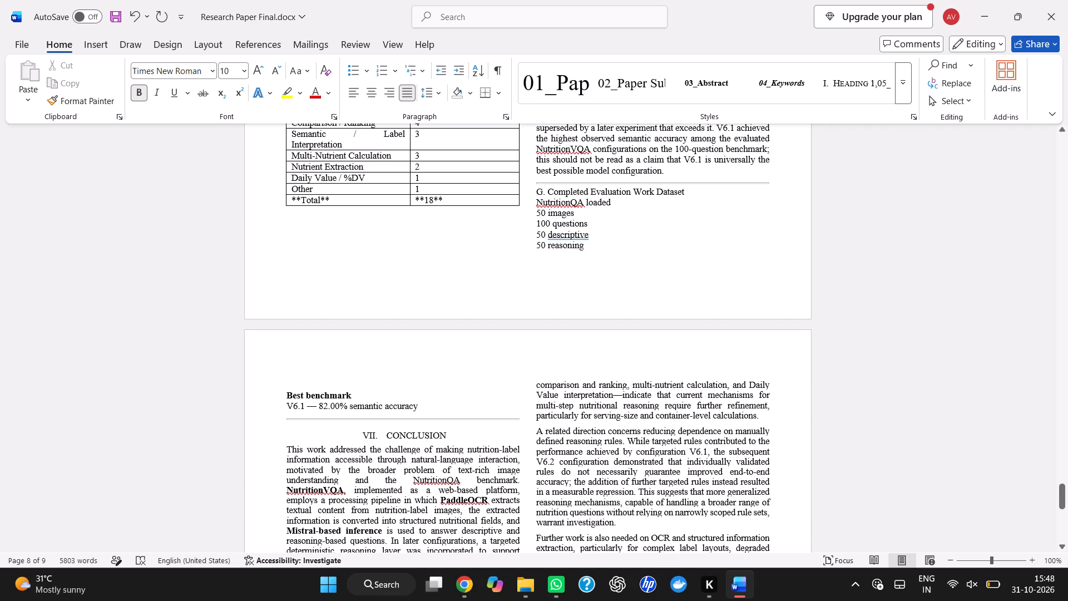
scroll(453, 394, "down", 2)
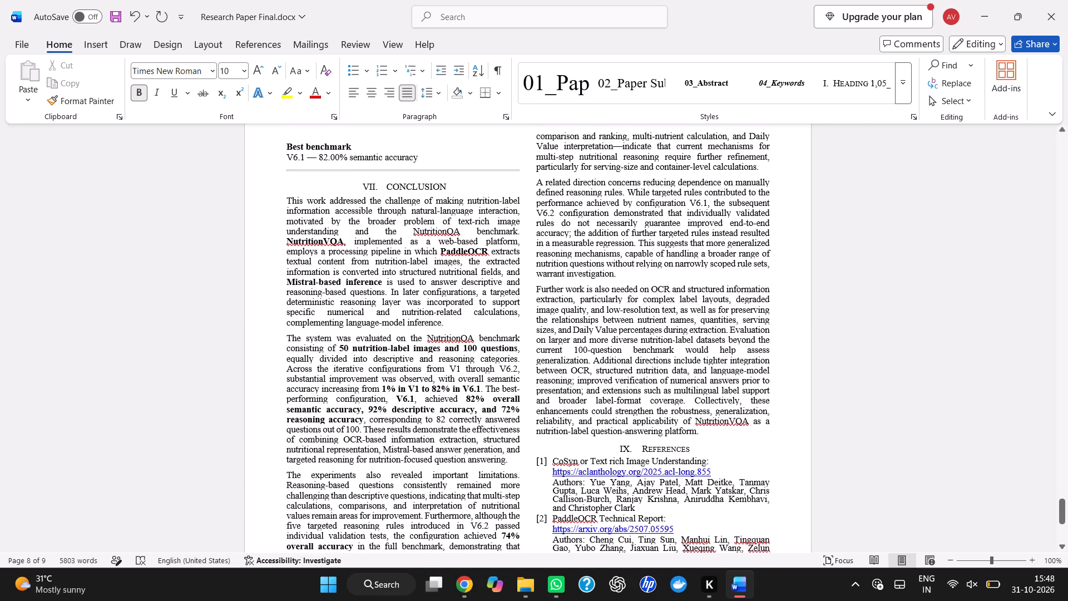
scroll(453, 394, "up", 1)
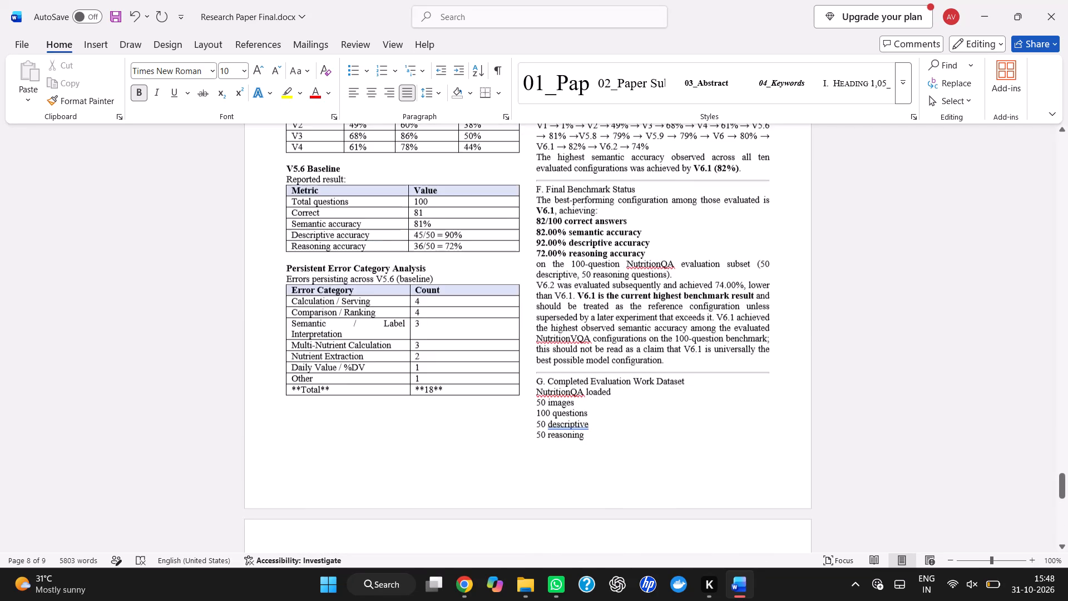
scroll(453, 394, "up", 8)
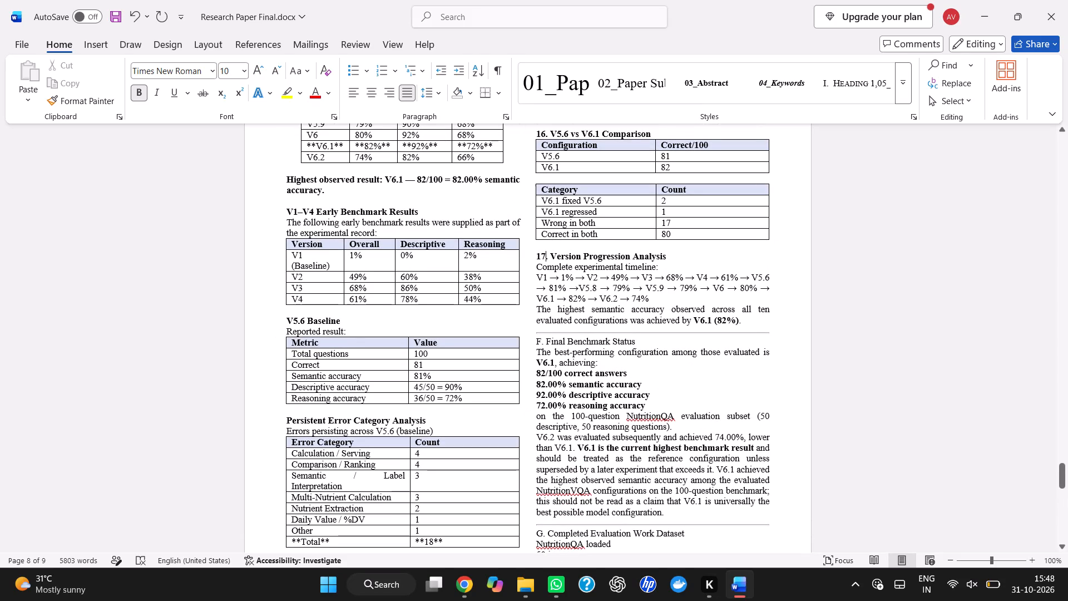
scroll(652, 402, "down", 1)
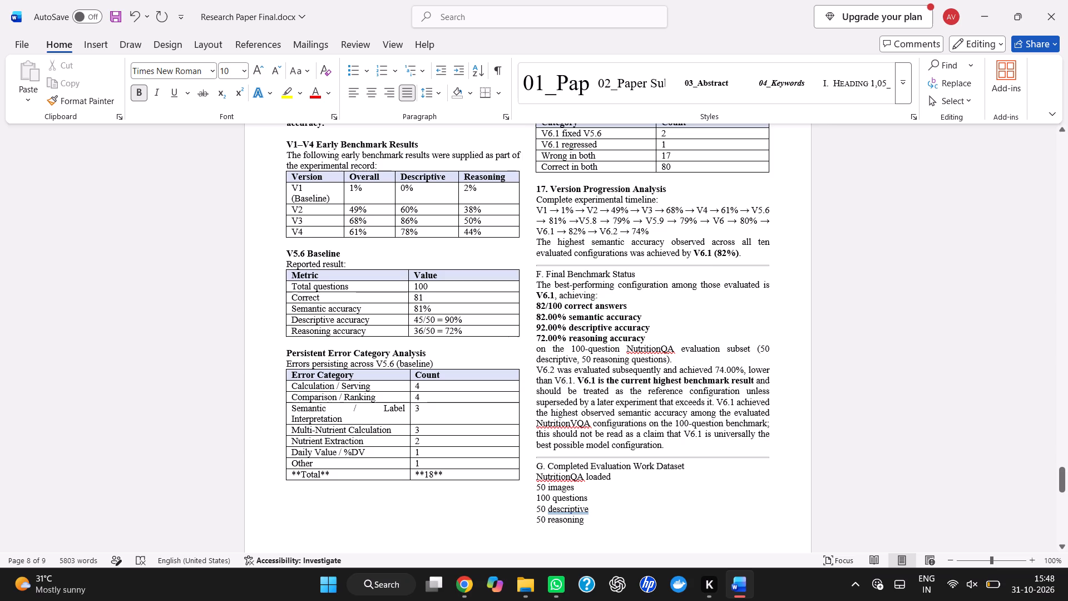
scroll(652, 402, "down", 1)
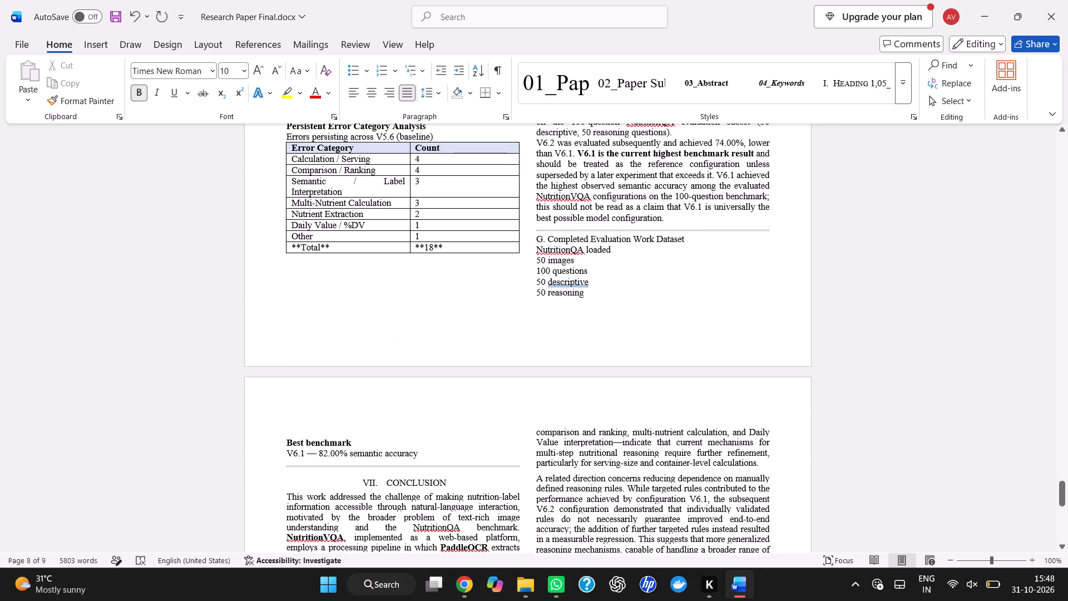
scroll(652, 402, "down", 2)
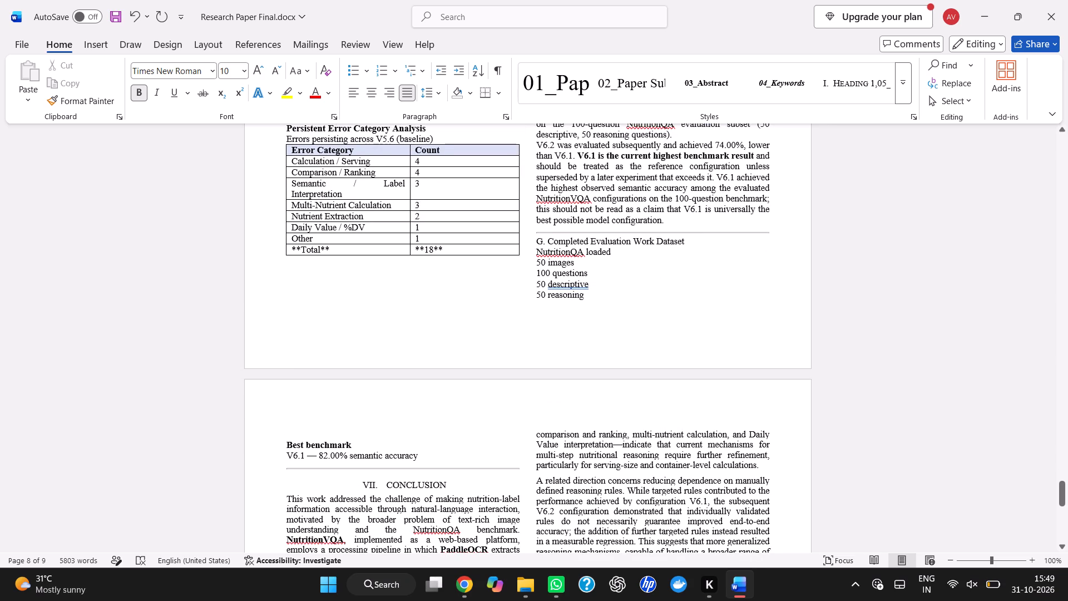
Recheck the layout from the Completed Evaluation Work section back to the start of Results and Observations.
scroll(652, 402, "up", 1)
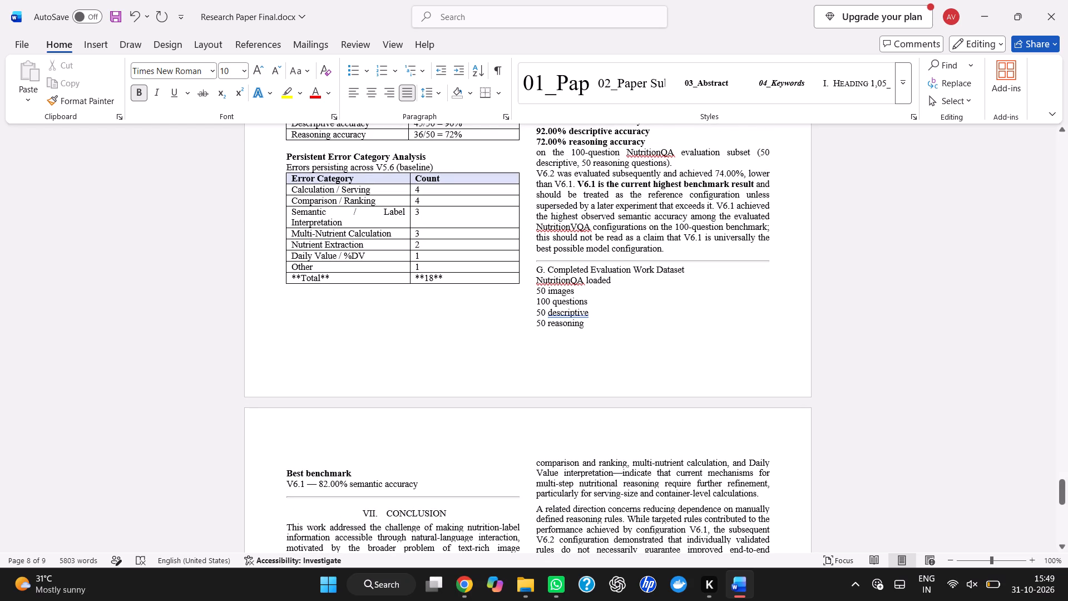
scroll(372, 477, "up", 2)
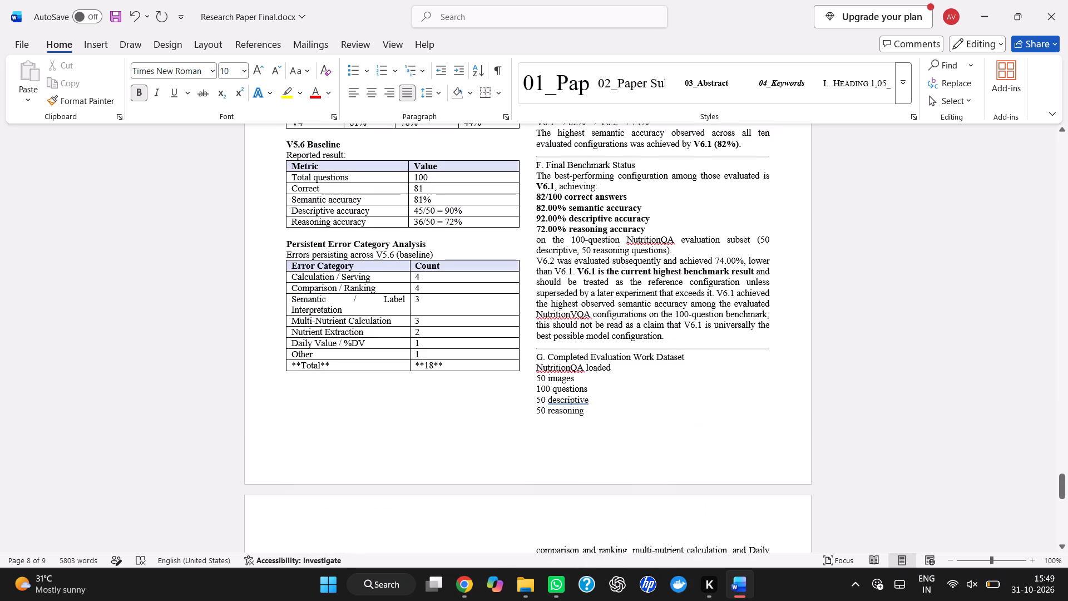
scroll(559, 433, "up", 1)
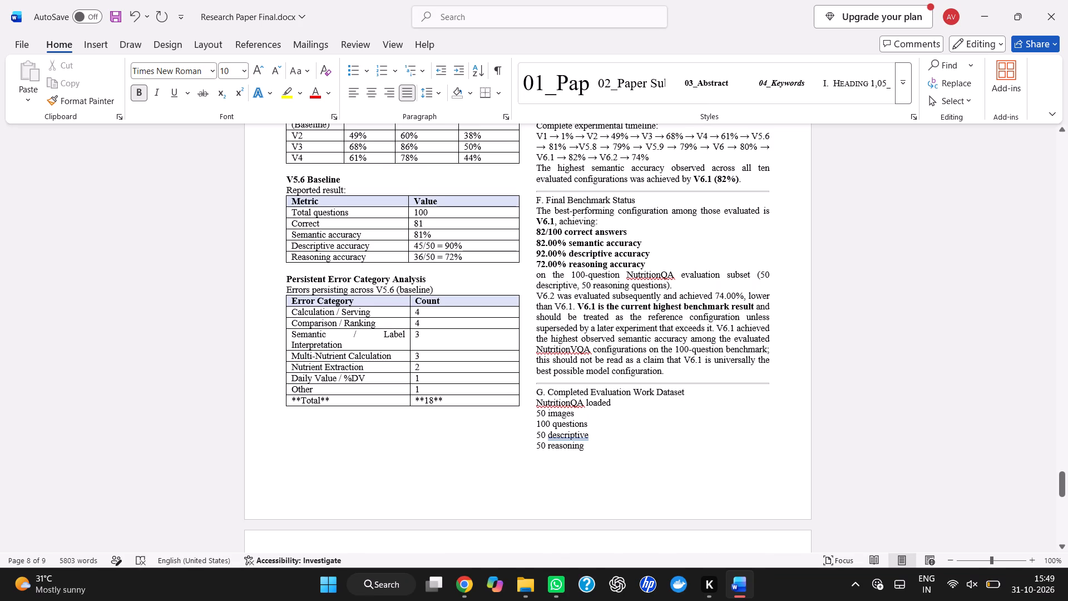
scroll(595, 356, "down", 1)
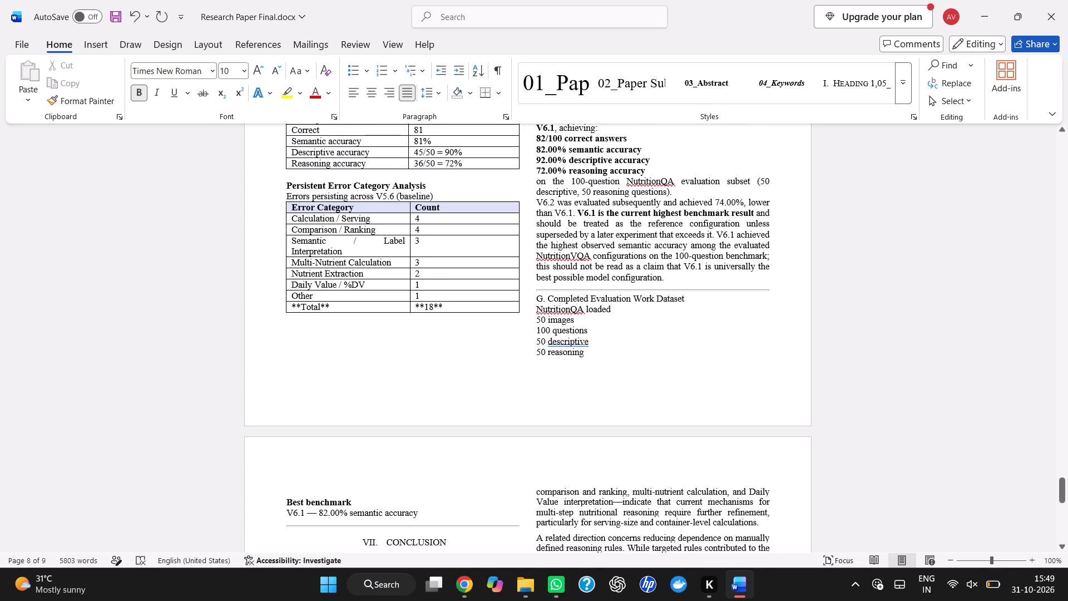
scroll(617, 398, "down", 1)
scroll(429, 496, "up", 1)
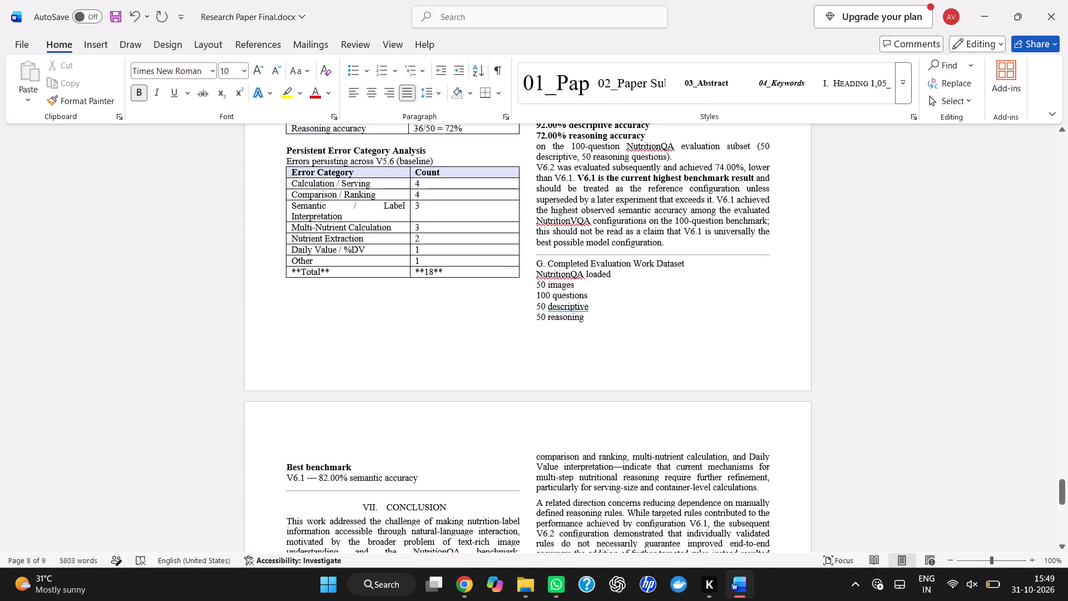
scroll(560, 297, "up", 1)
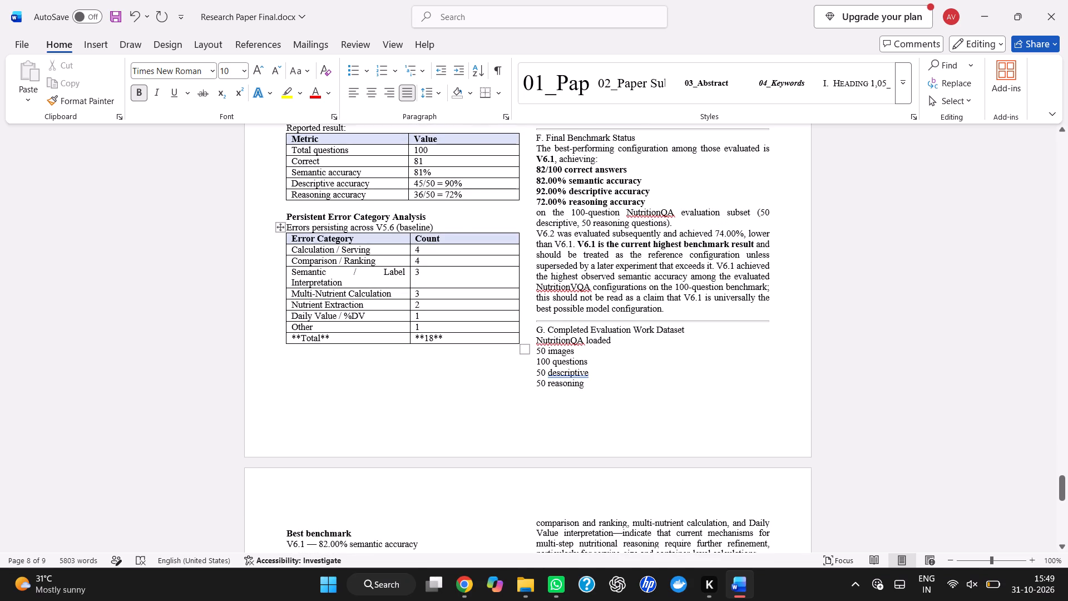
scroll(457, 344, "up", 7)
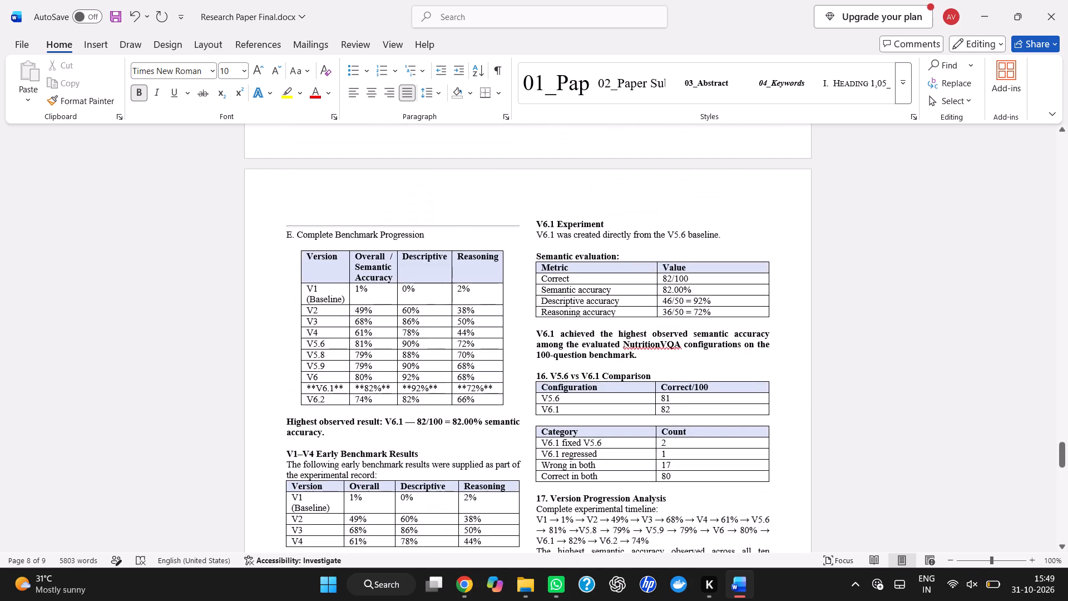
scroll(457, 344, "up", 1)
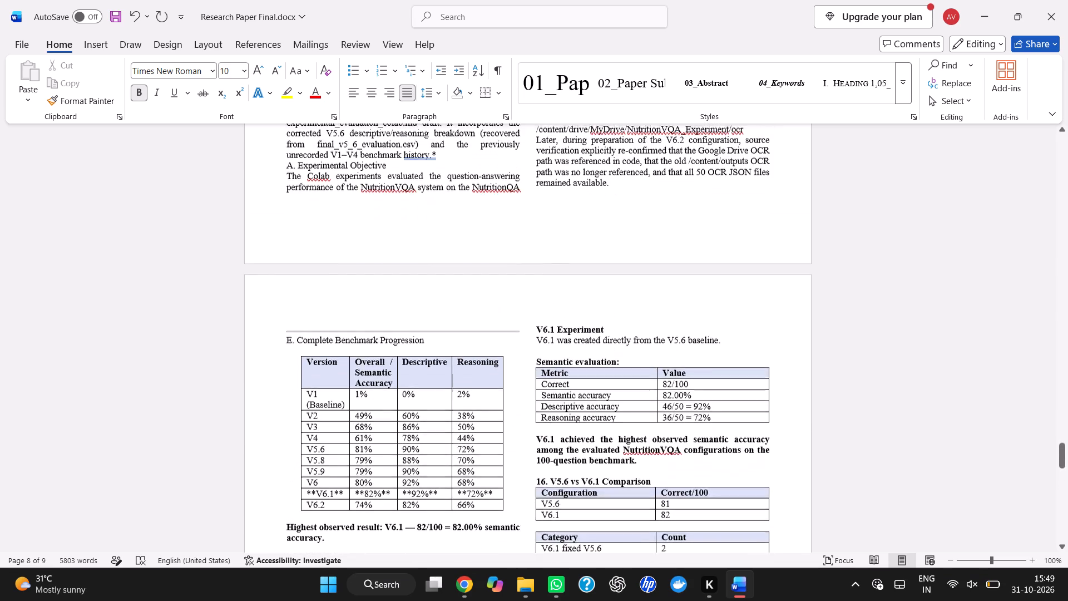
scroll(457, 344, "up", 4)
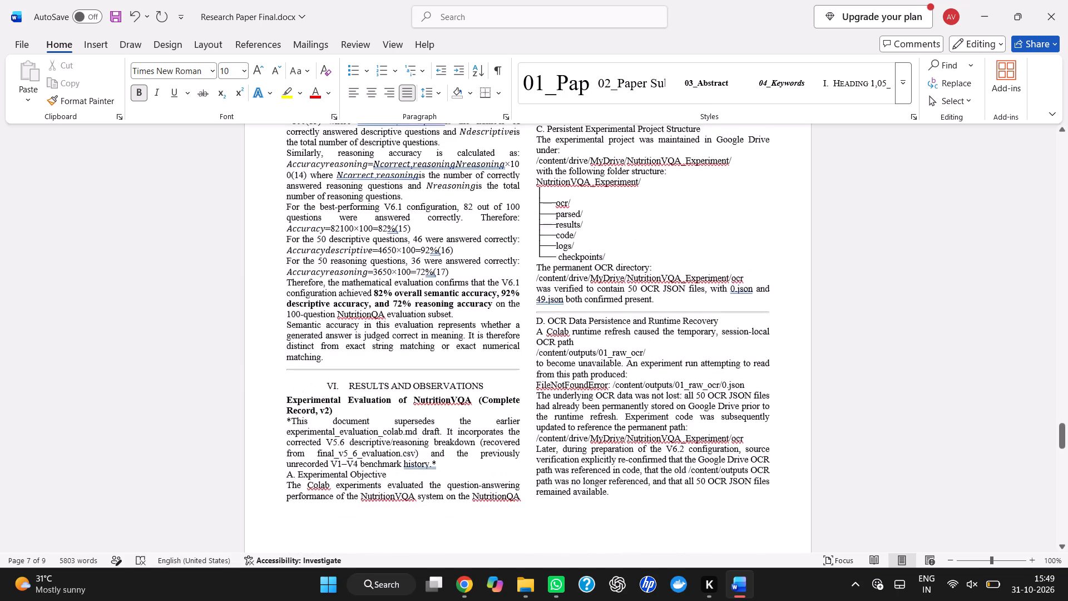
scroll(457, 344, "up", 1)
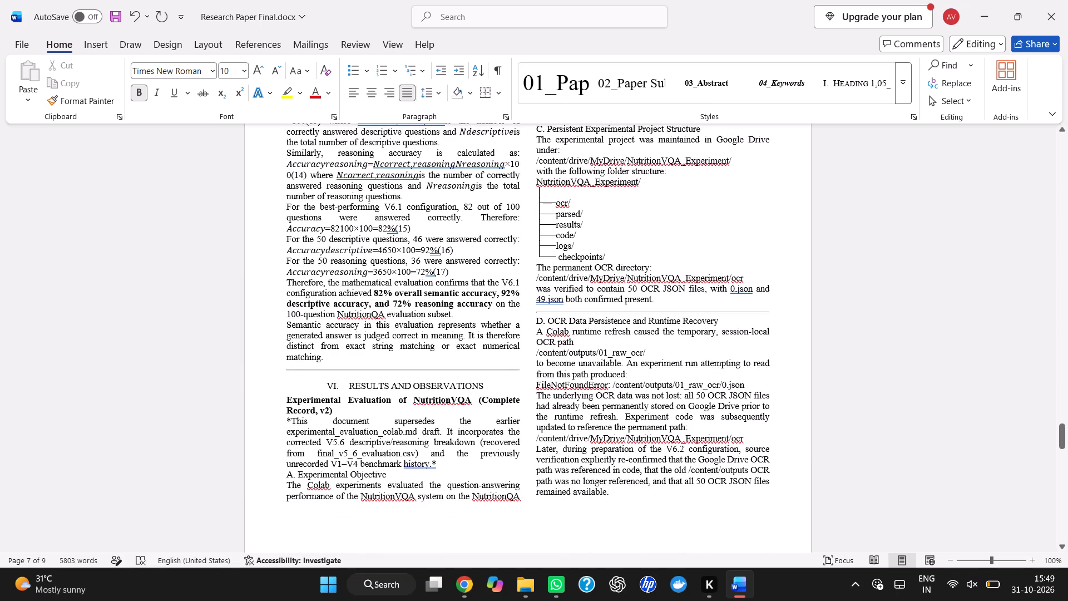
Save the research paper document.
left_click(118, 11)
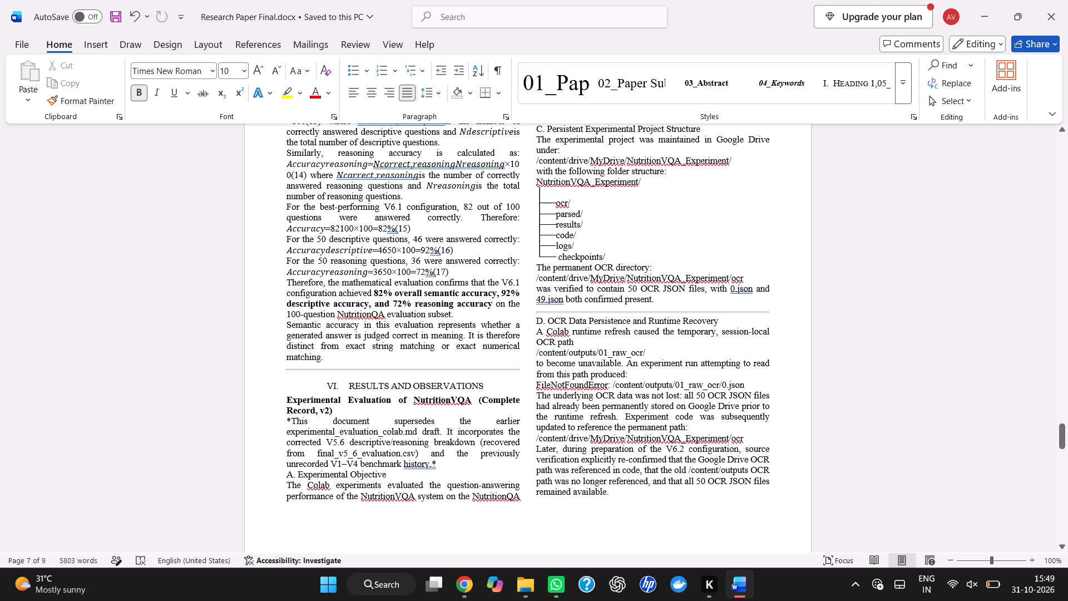
Read through Evaluation Metrics and Results and Observations sections A to D for content that could be trimmed.
scroll(482, 440, "up", 3)
scroll(482, 440, "down", 1)
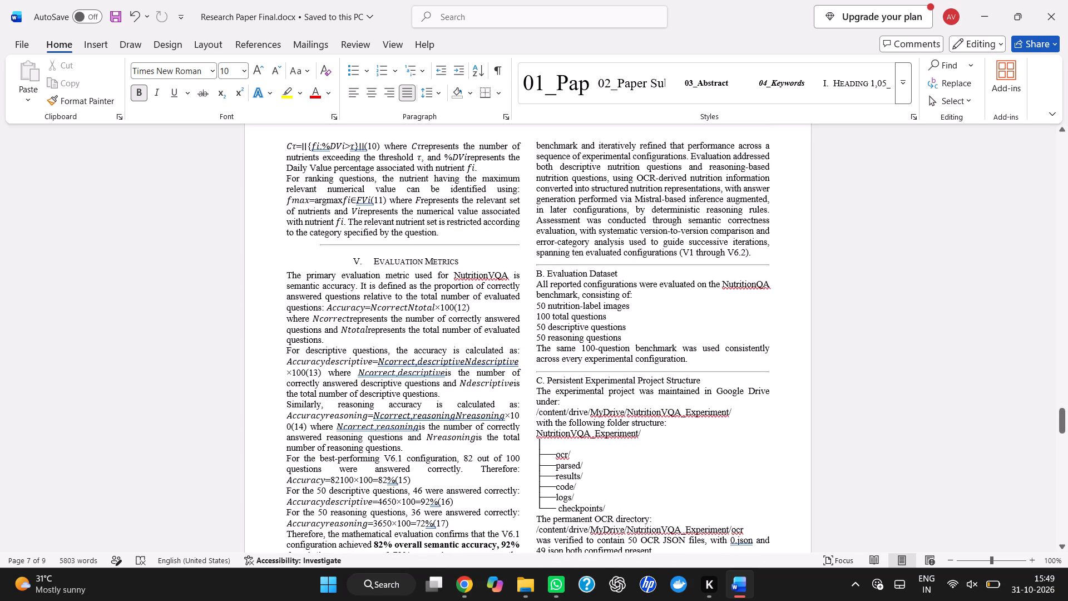
scroll(482, 440, "down", 1)
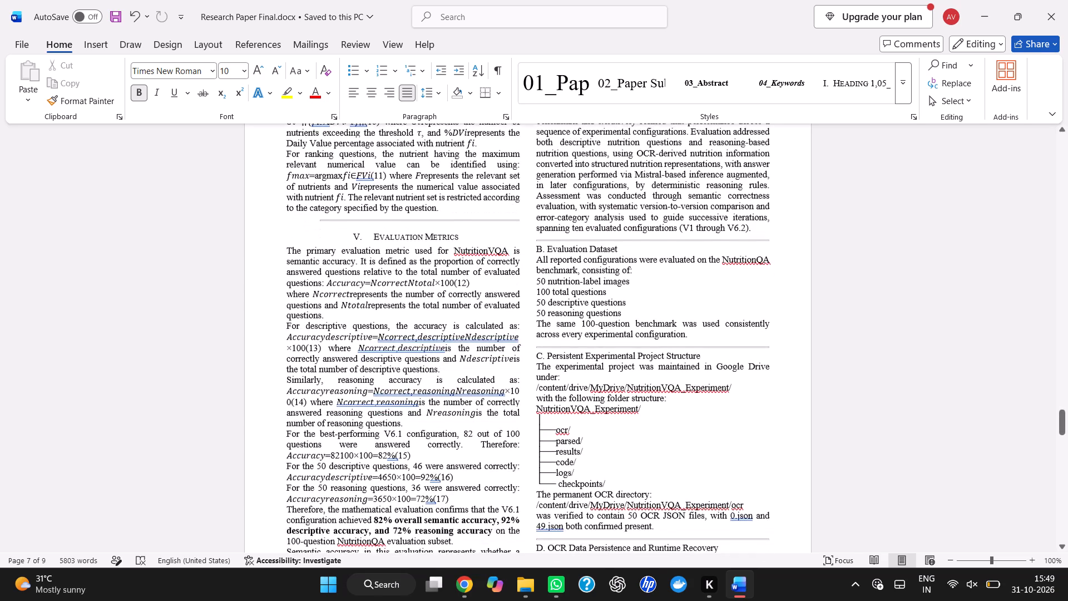
scroll(482, 440, "down", 2)
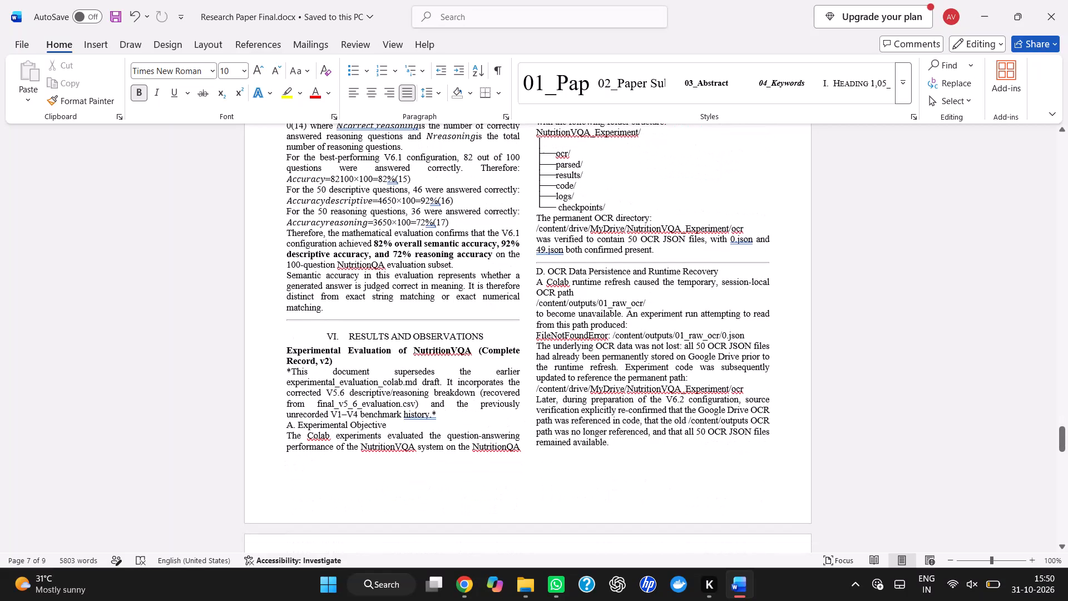
scroll(458, 395, "up", 3)
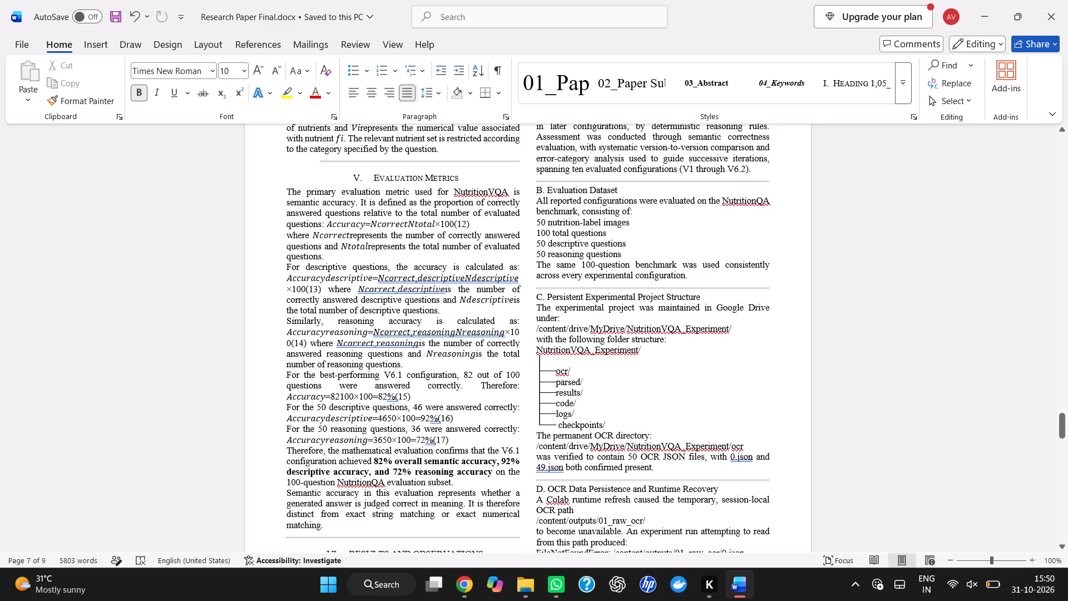
scroll(664, 344, "down", 2)
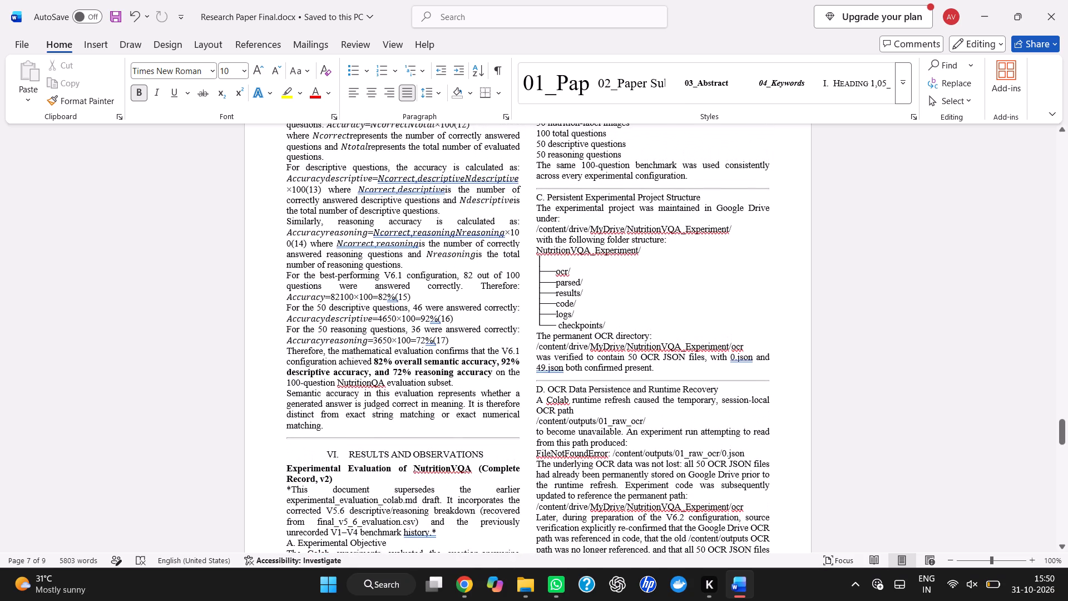
scroll(717, 402, "down", 1)
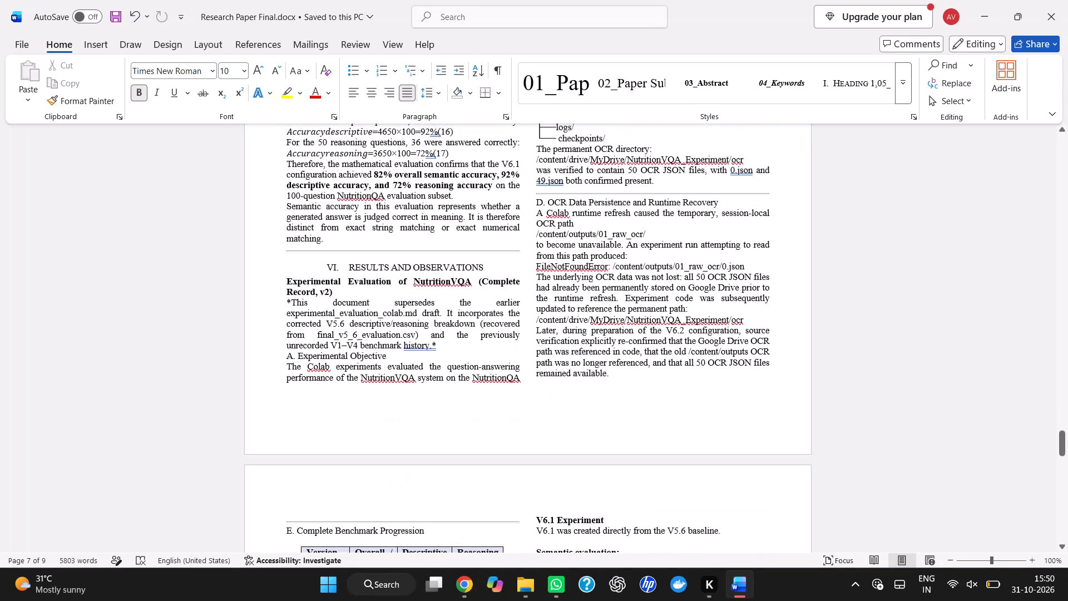
scroll(717, 402, "down", 1)
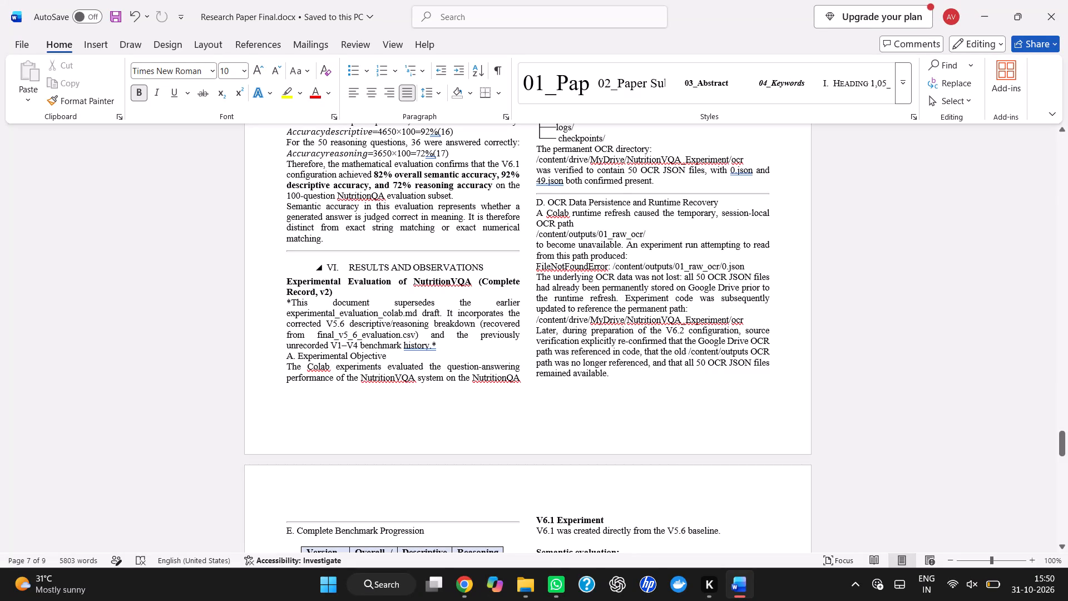
scroll(402, 456, "down", 1)
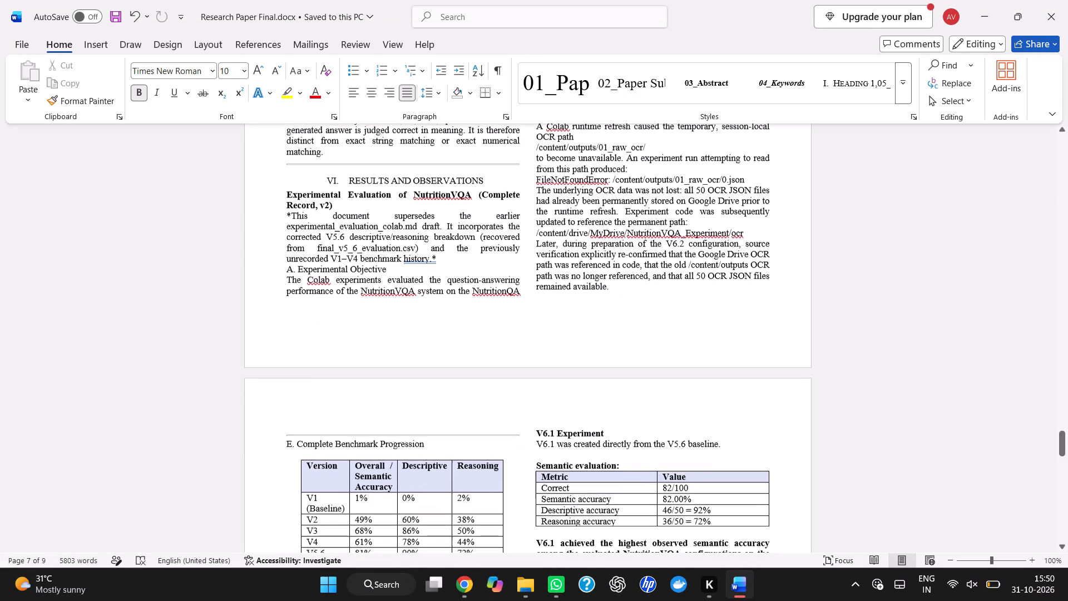
scroll(402, 456, "down", 1)
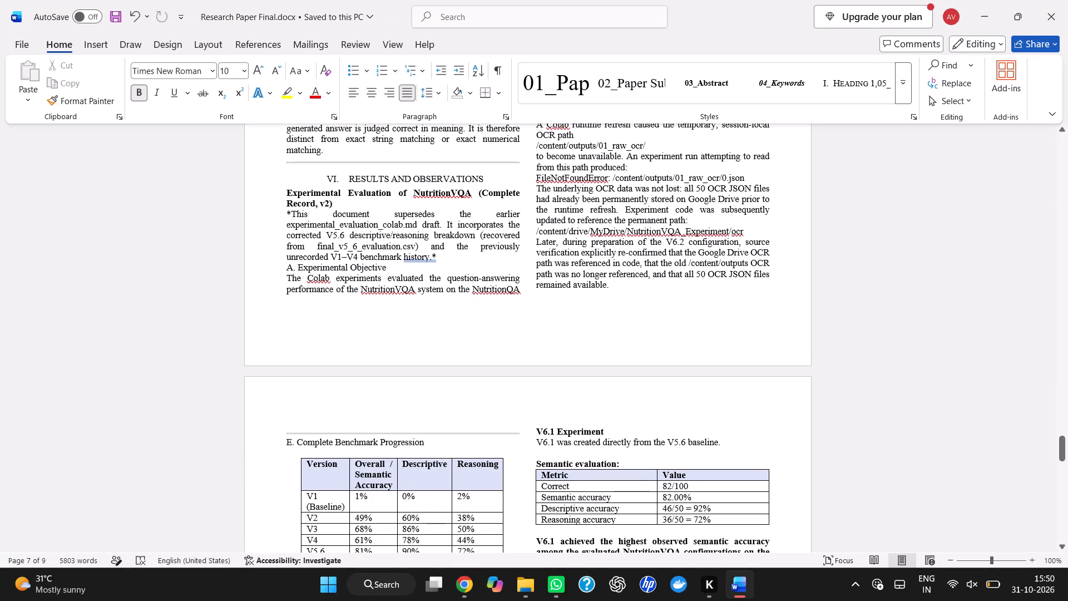
scroll(625, 210, "up", 2)
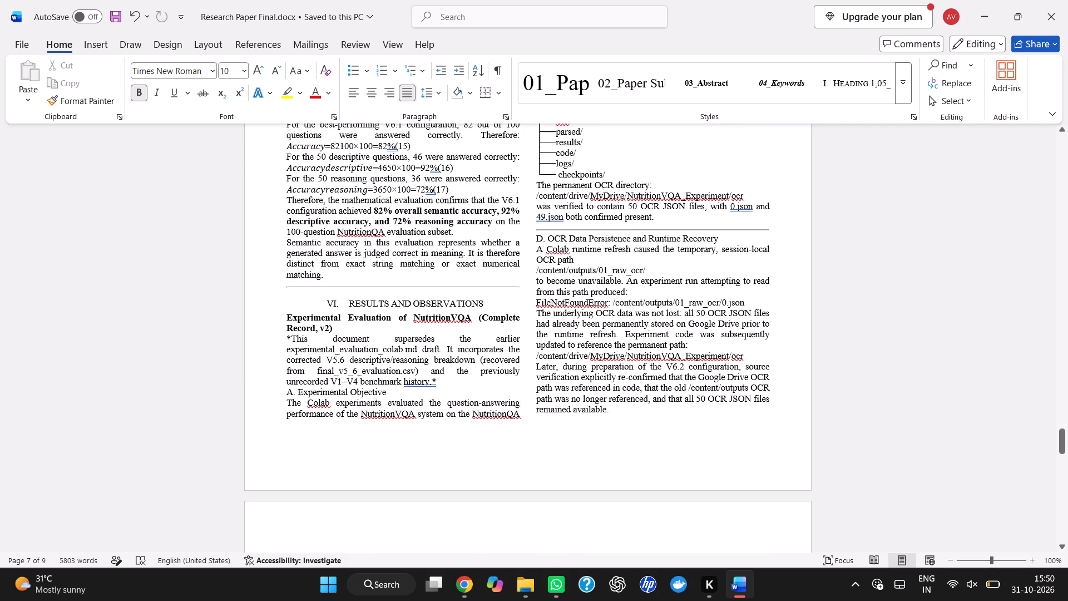
Delete section D, OCR Data Persistence and Runtime Recovery, together with the surplus divider line it leaves above Complete Benchmark Progression.
left_click_drag(620, 413, 538, 244)
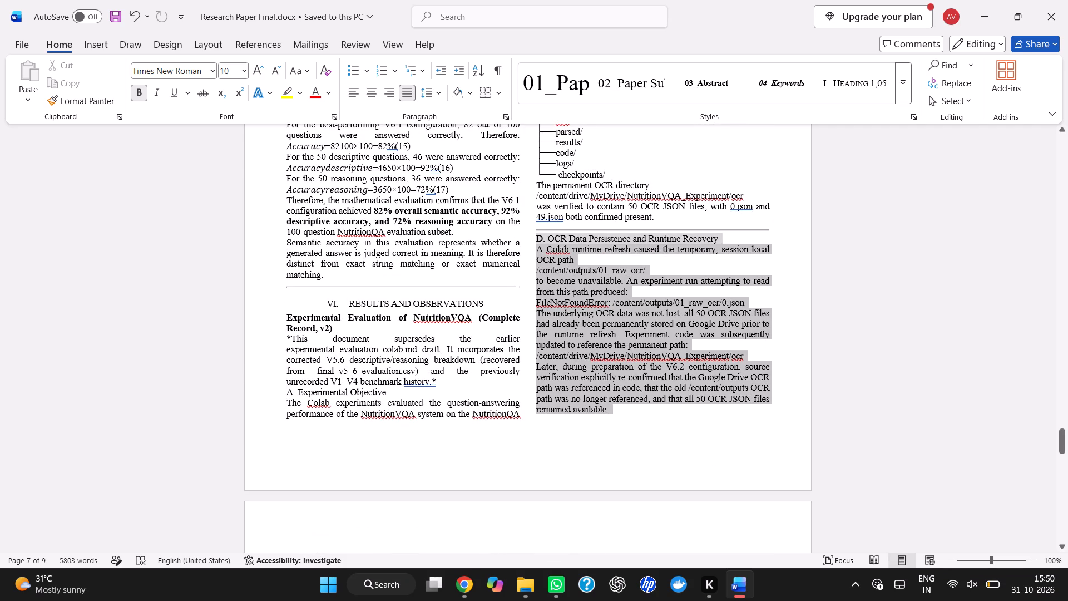
left_click_drag(538, 244, 535, 239)
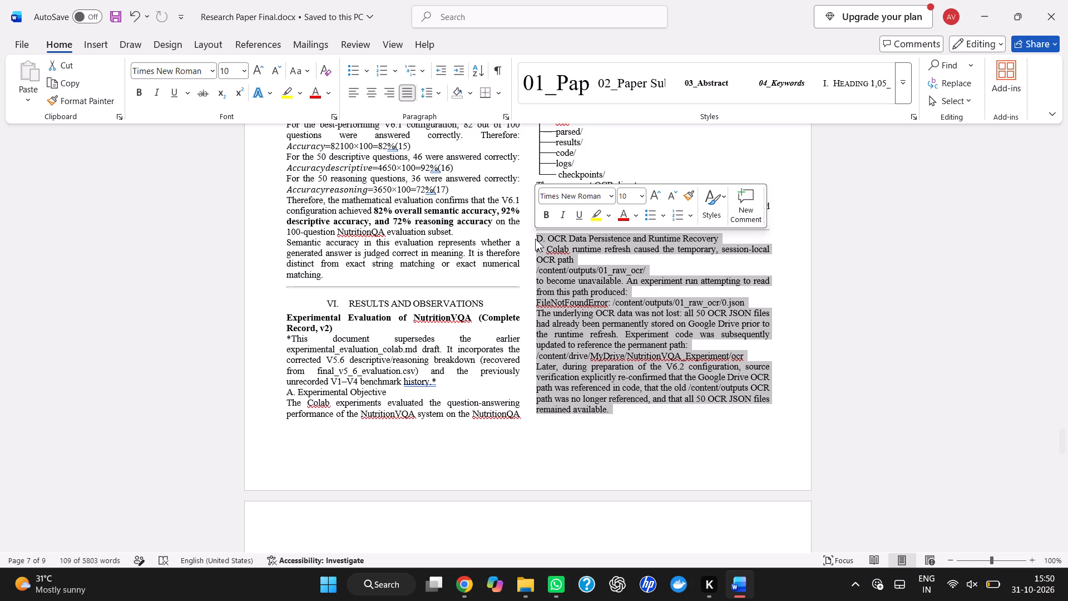
scroll(535, 239, "down", 1)
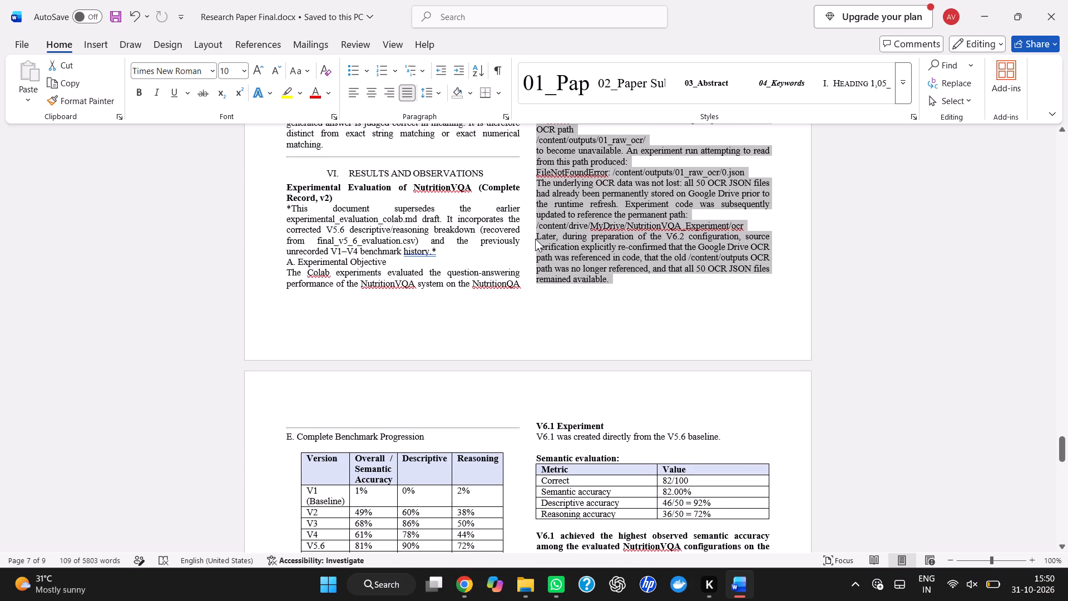
scroll(535, 239, "up", 1)
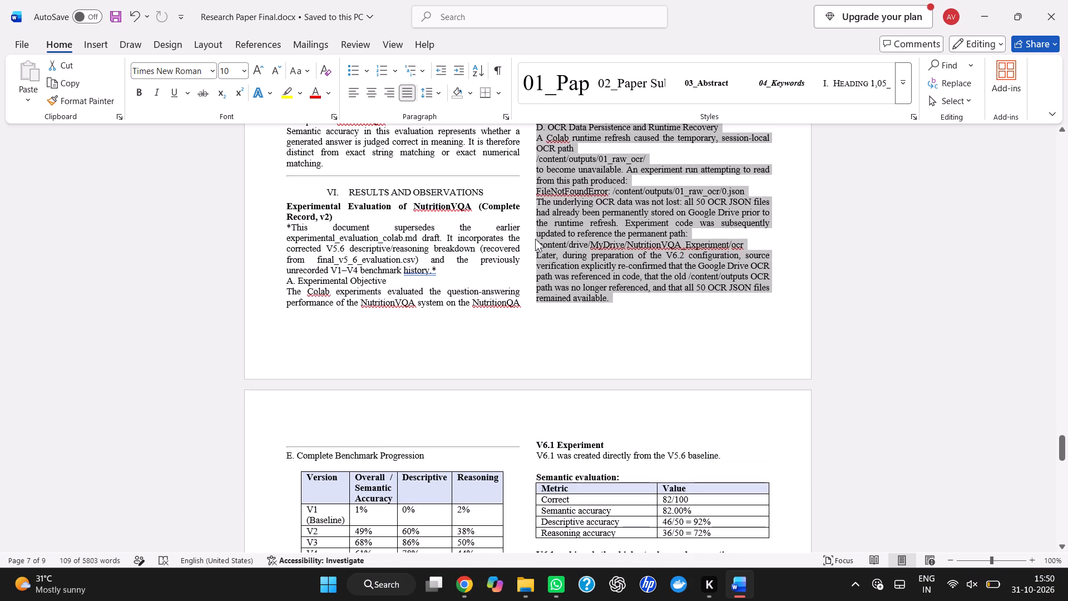
scroll(535, 239, "up", 1)
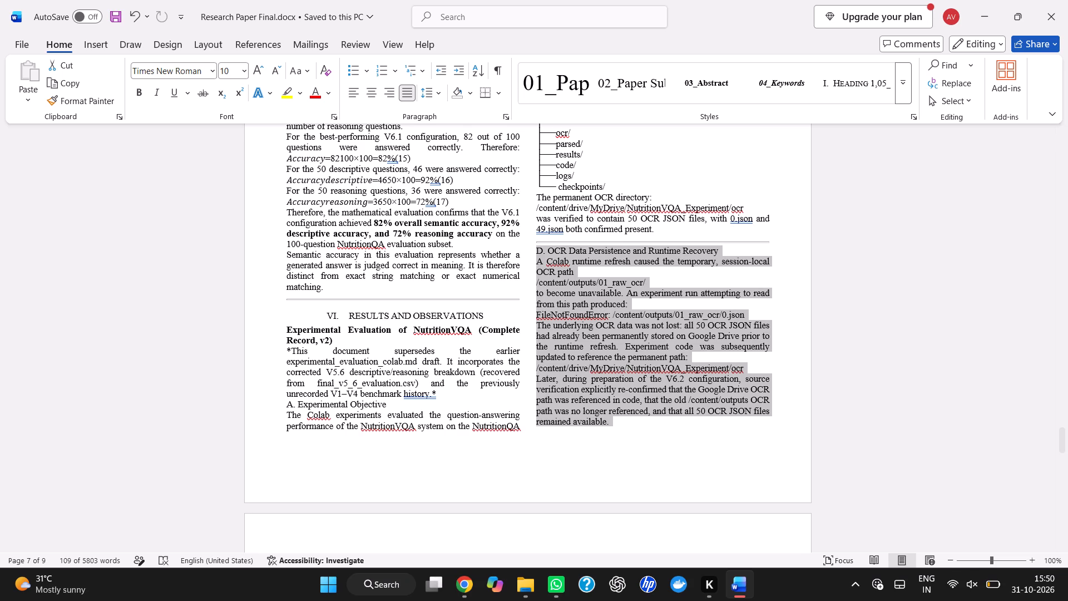
key("BackSpace")
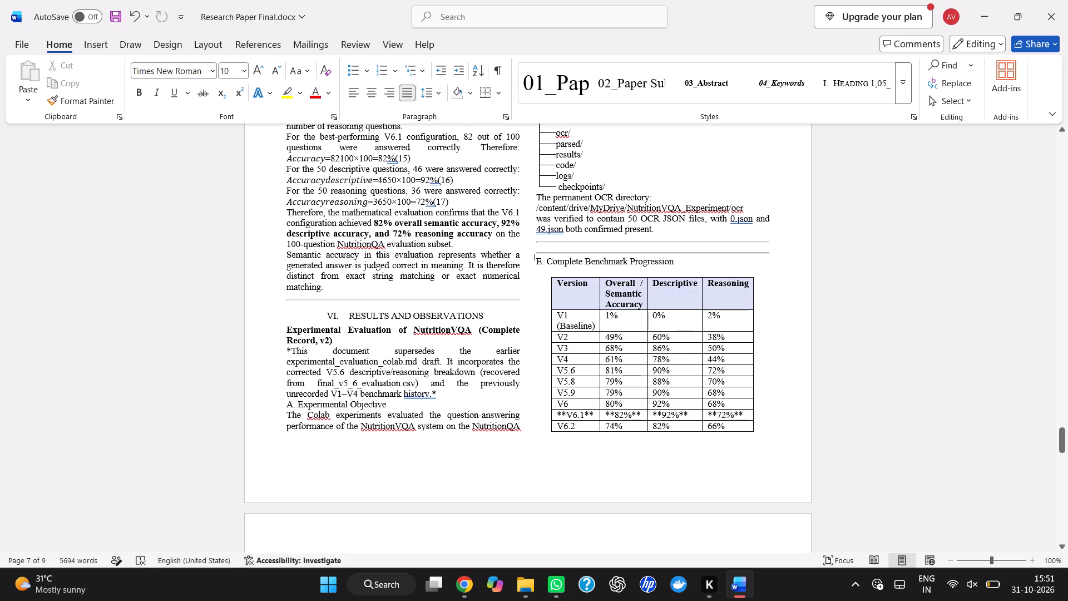
key("BackSpace")
key("BackSpace")
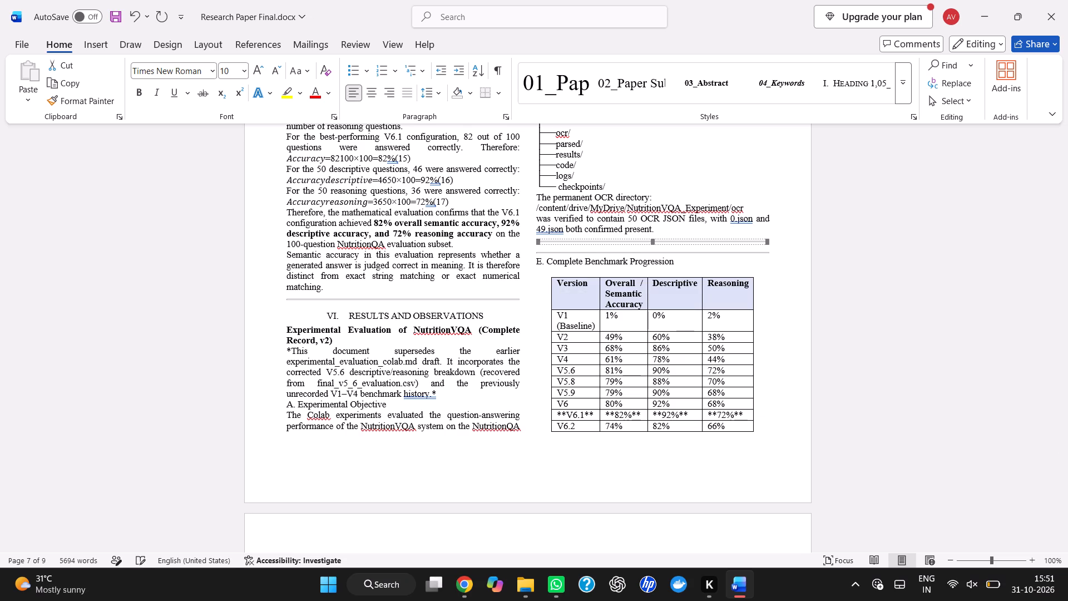
key("BackSpace")
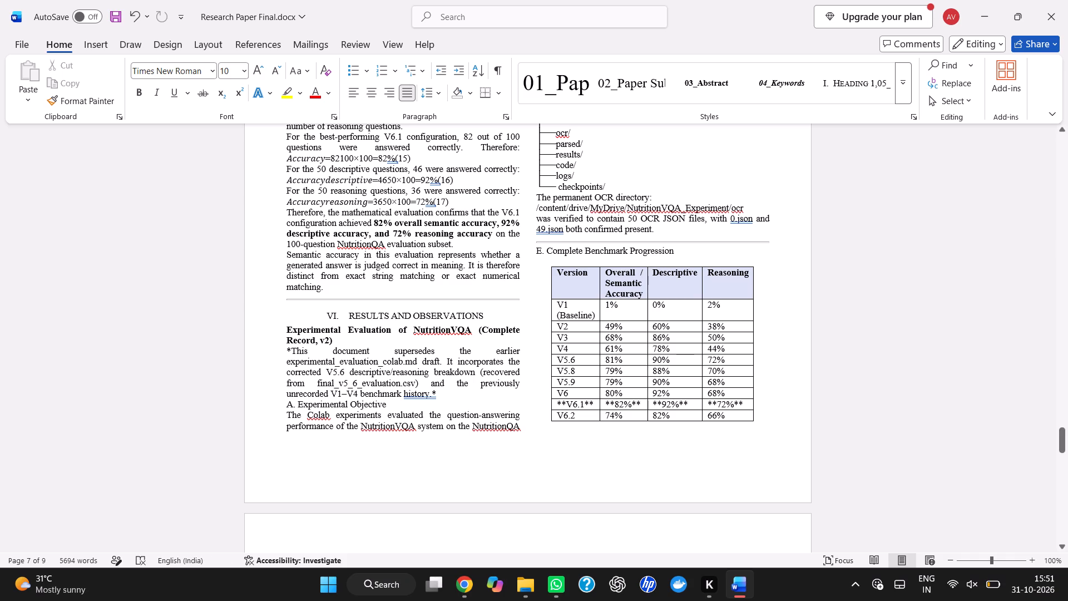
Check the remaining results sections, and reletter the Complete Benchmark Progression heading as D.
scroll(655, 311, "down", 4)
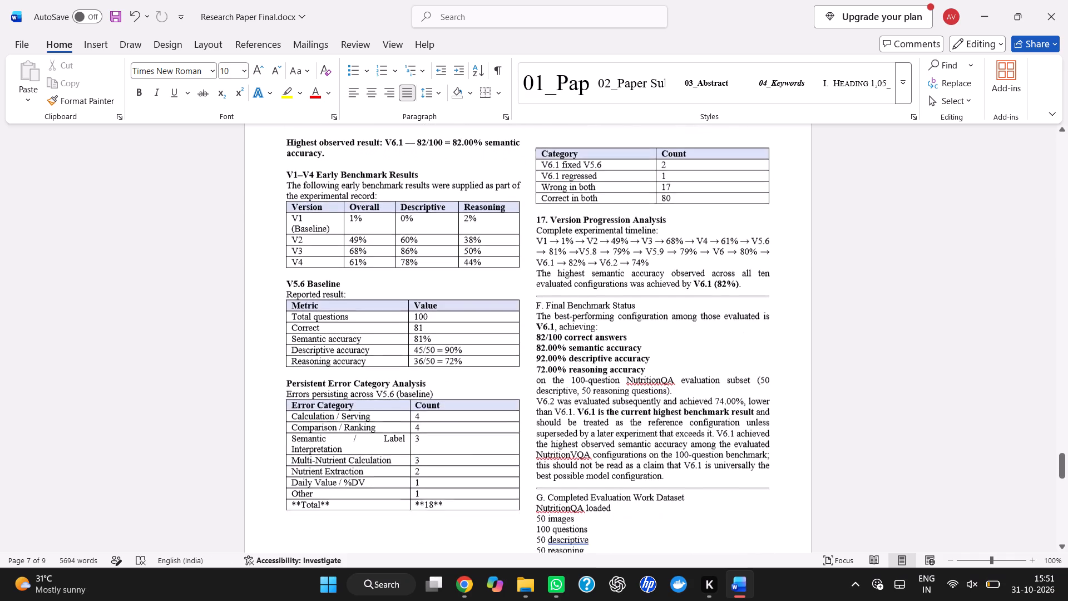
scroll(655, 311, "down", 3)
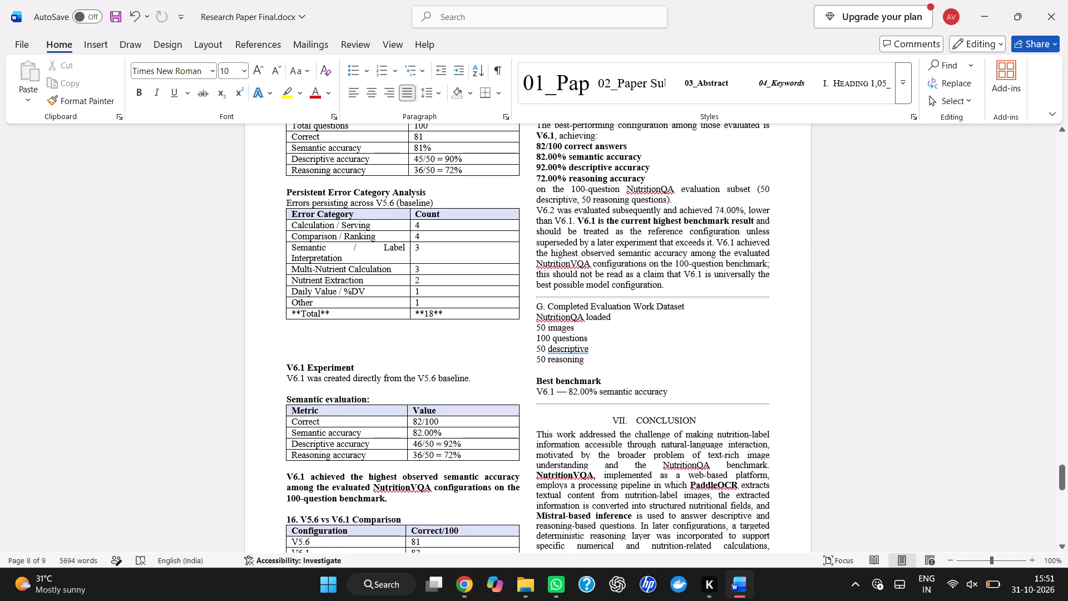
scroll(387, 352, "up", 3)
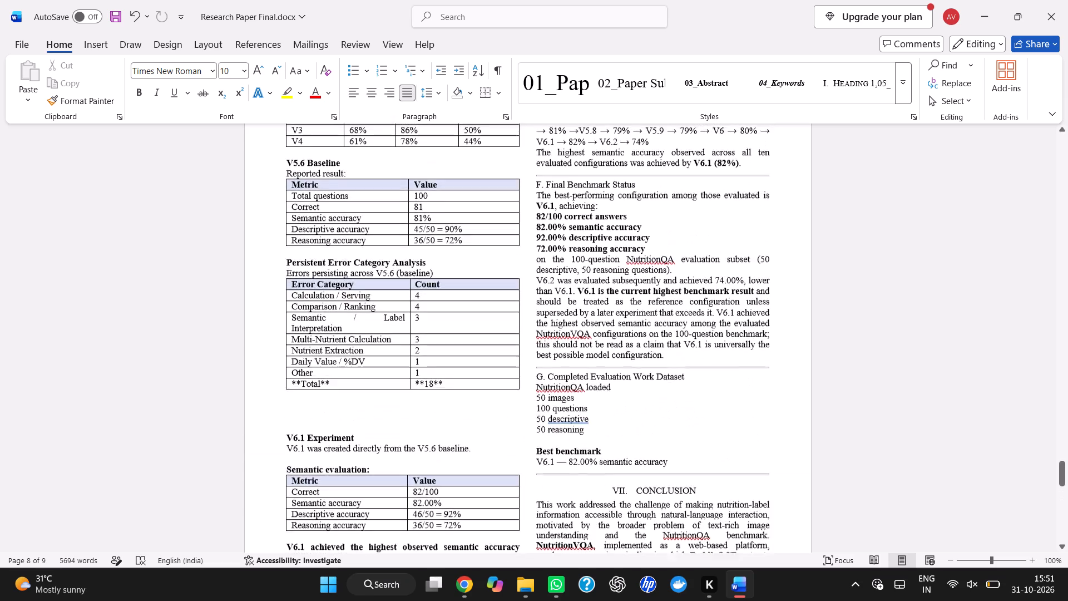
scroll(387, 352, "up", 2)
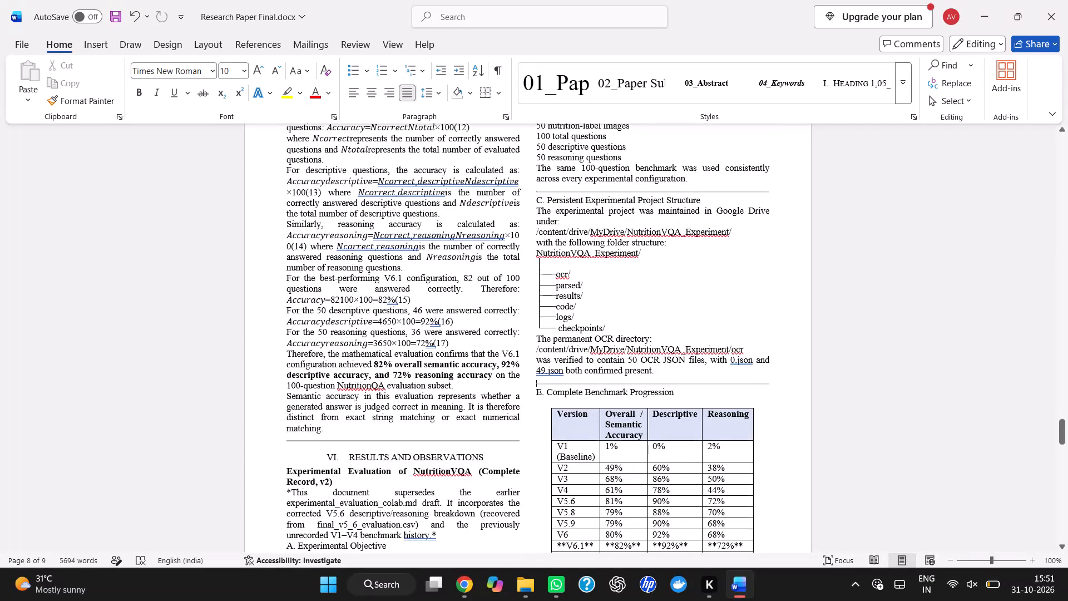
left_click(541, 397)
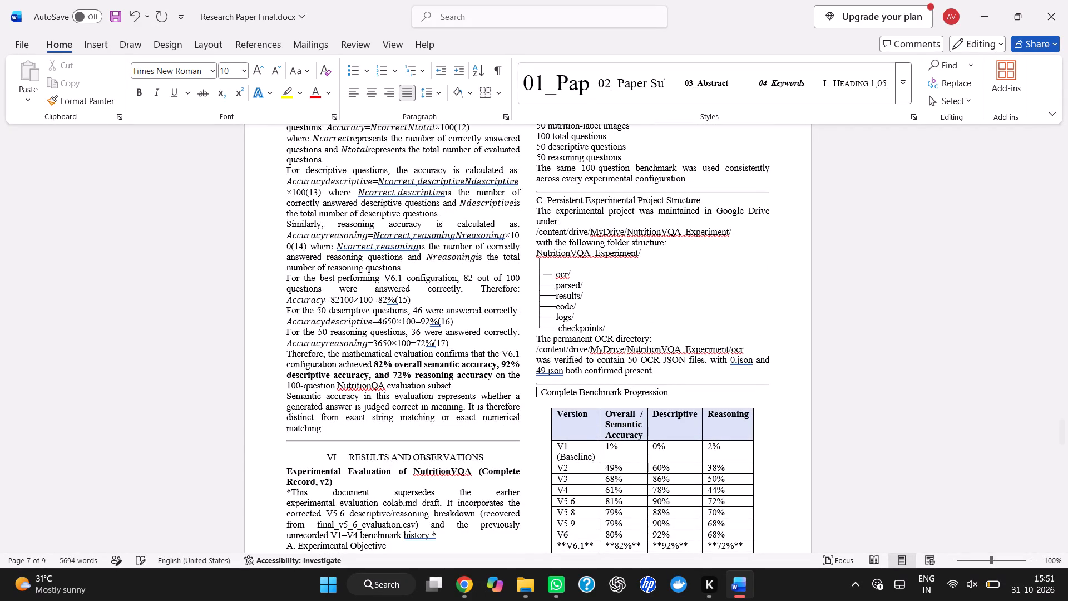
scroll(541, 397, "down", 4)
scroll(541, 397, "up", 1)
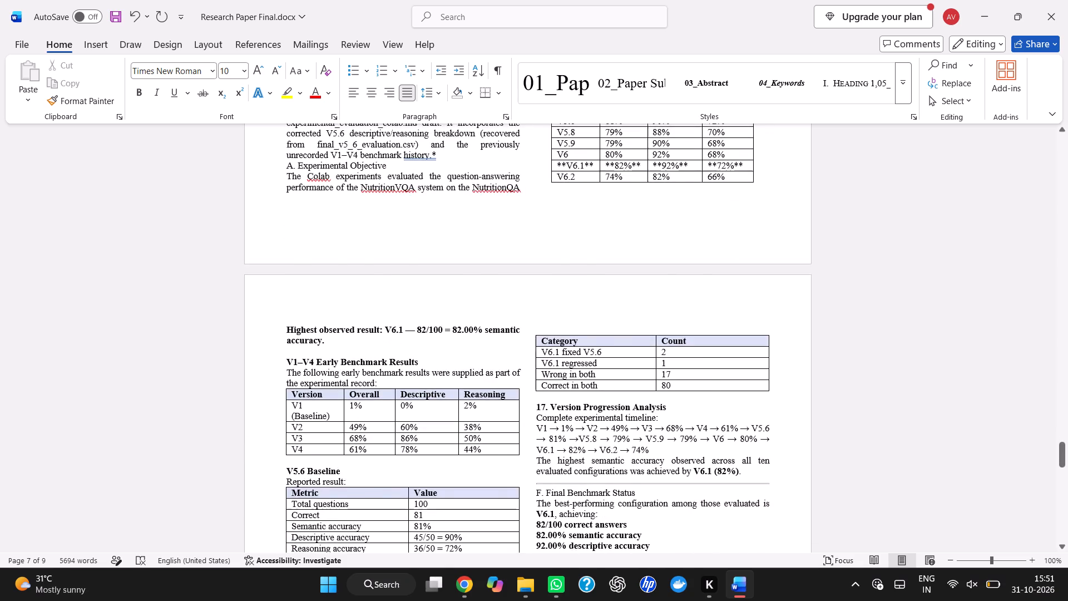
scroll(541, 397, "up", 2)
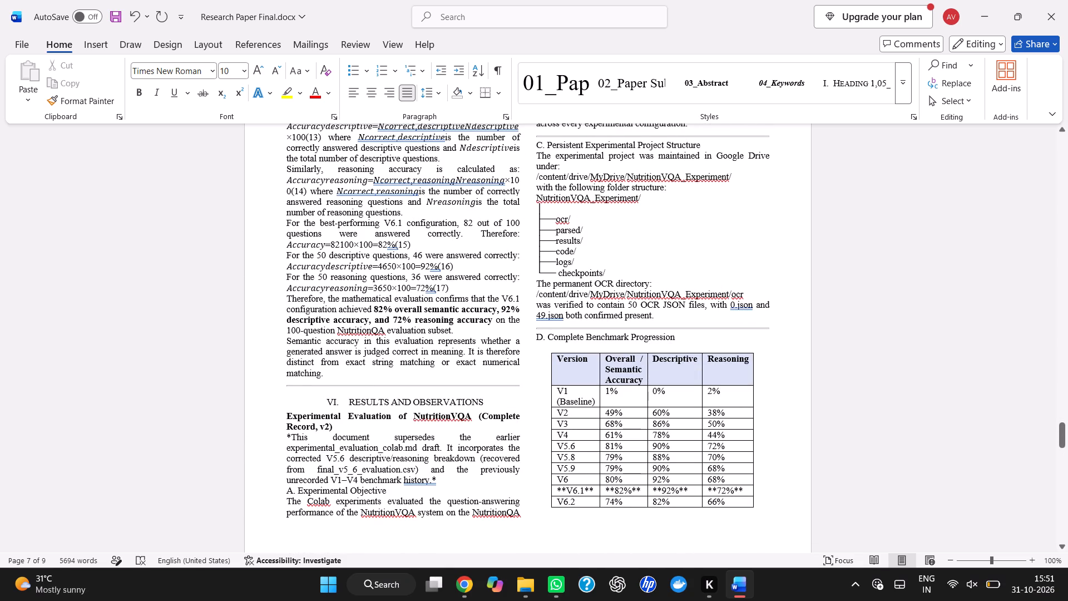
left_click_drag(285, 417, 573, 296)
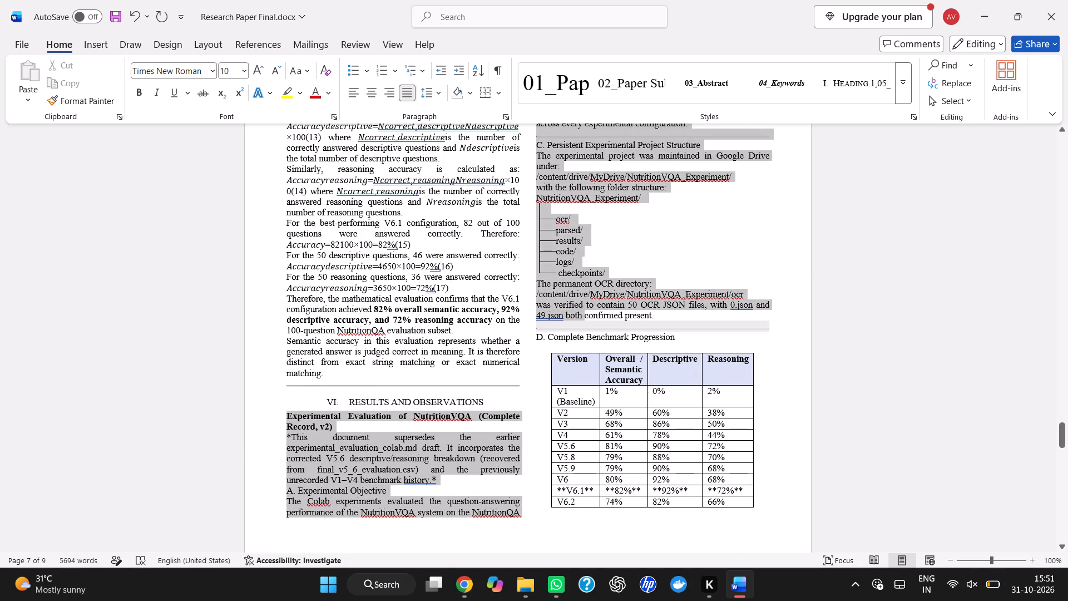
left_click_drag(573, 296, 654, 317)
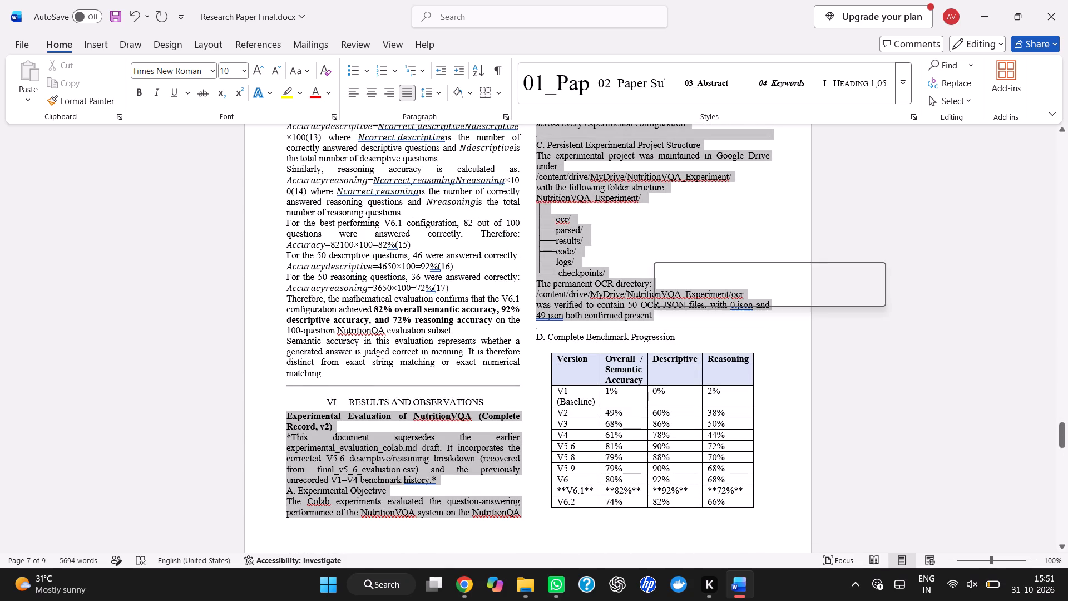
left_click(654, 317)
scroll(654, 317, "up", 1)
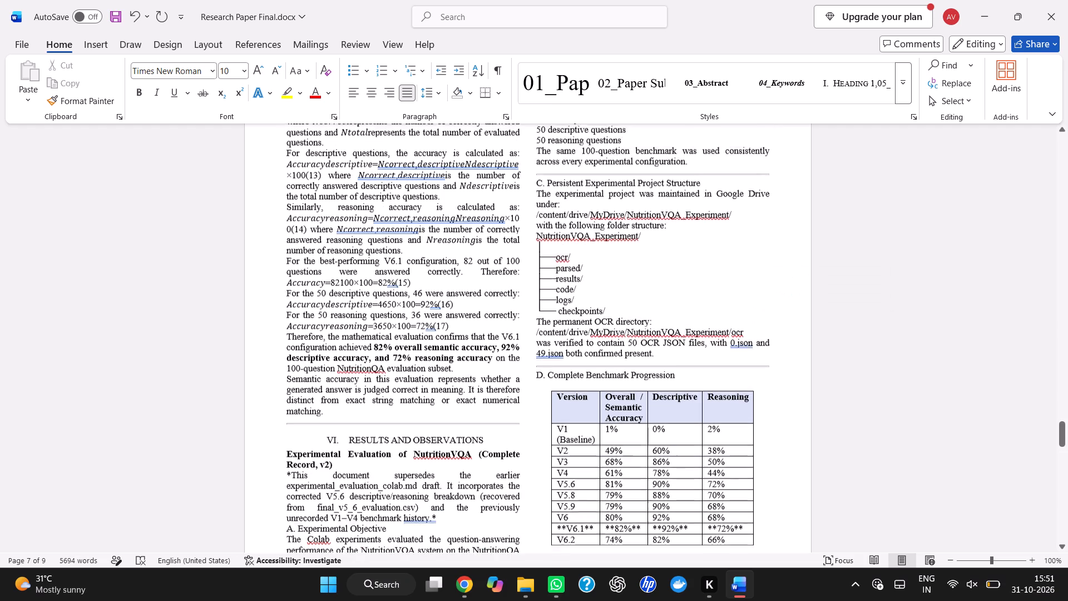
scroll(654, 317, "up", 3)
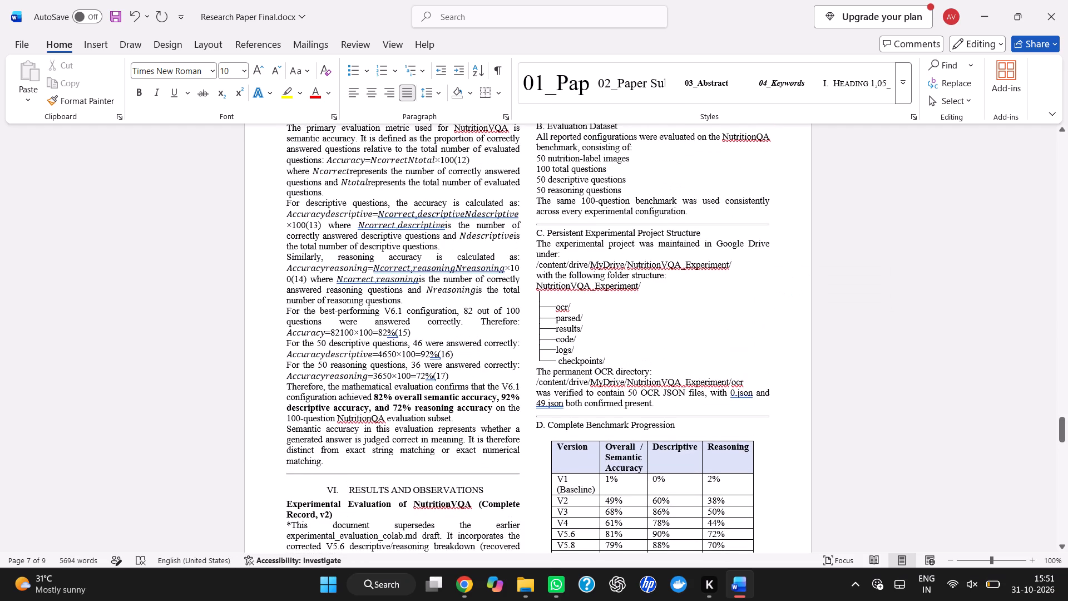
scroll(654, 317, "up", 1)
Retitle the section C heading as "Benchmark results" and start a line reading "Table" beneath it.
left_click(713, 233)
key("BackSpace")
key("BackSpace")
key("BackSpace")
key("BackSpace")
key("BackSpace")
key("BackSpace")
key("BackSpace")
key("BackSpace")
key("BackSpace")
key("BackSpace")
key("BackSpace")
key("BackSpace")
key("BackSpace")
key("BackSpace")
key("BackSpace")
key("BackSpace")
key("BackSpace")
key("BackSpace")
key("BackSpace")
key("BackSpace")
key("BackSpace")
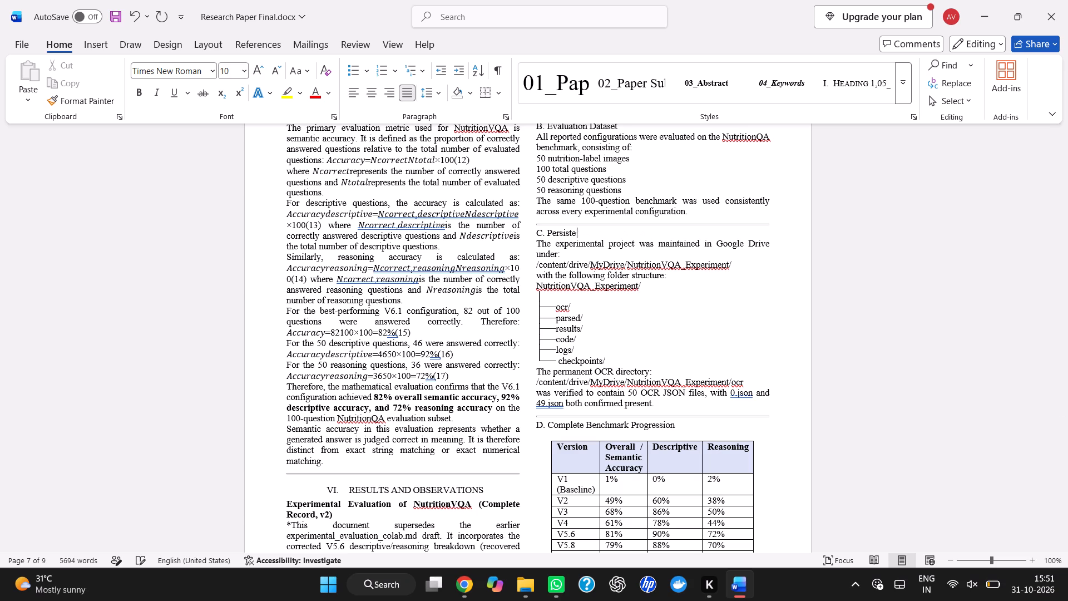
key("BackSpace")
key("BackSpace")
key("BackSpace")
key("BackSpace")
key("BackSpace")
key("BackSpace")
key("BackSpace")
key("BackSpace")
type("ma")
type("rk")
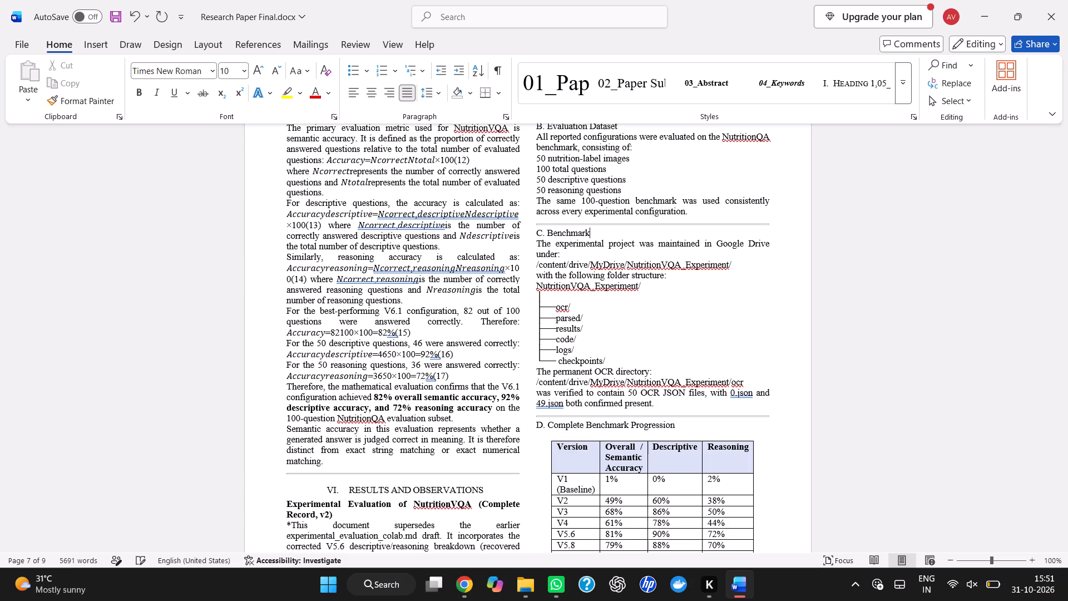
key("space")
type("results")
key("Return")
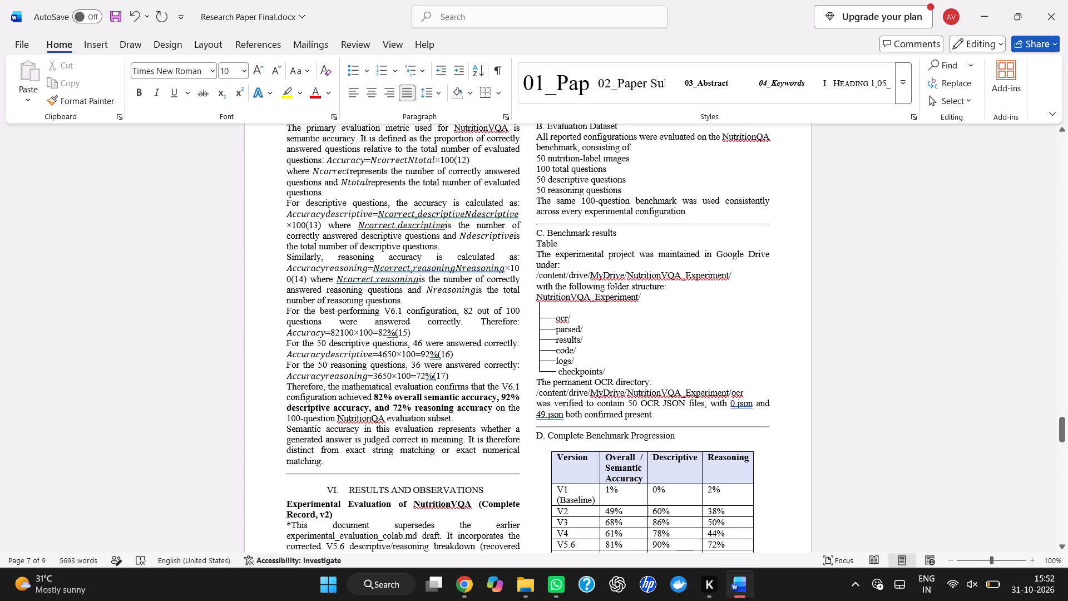
Delete all of section C, including its heading and the project folder structure, plus the surplus divider line.
left_click_drag(658, 416, 536, 231)
key("BackSpace")
key("BackSpace")
key("BackSpace")
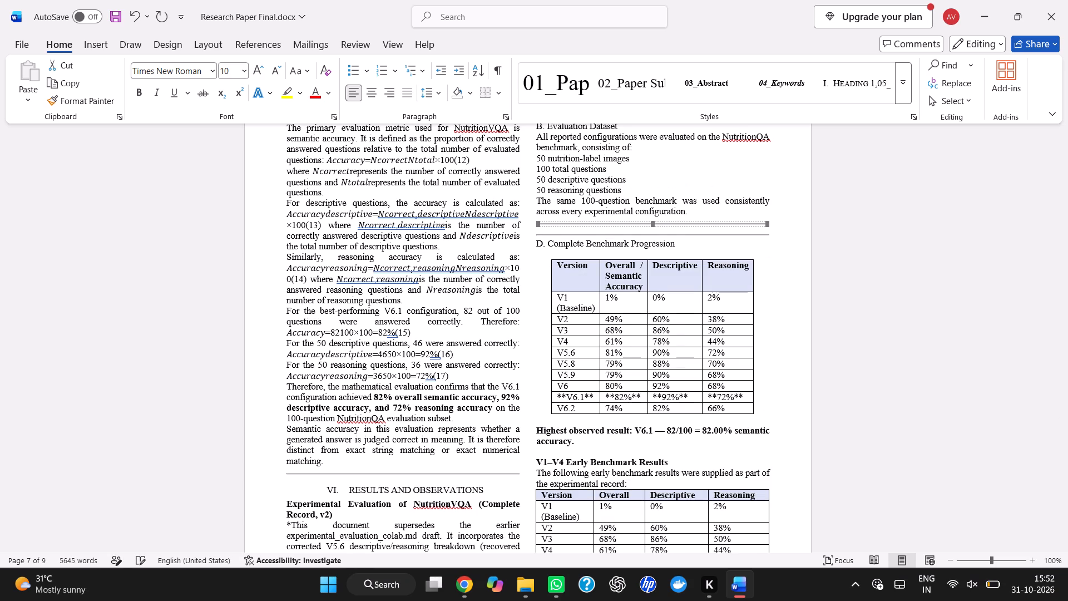
key("BackSpace")
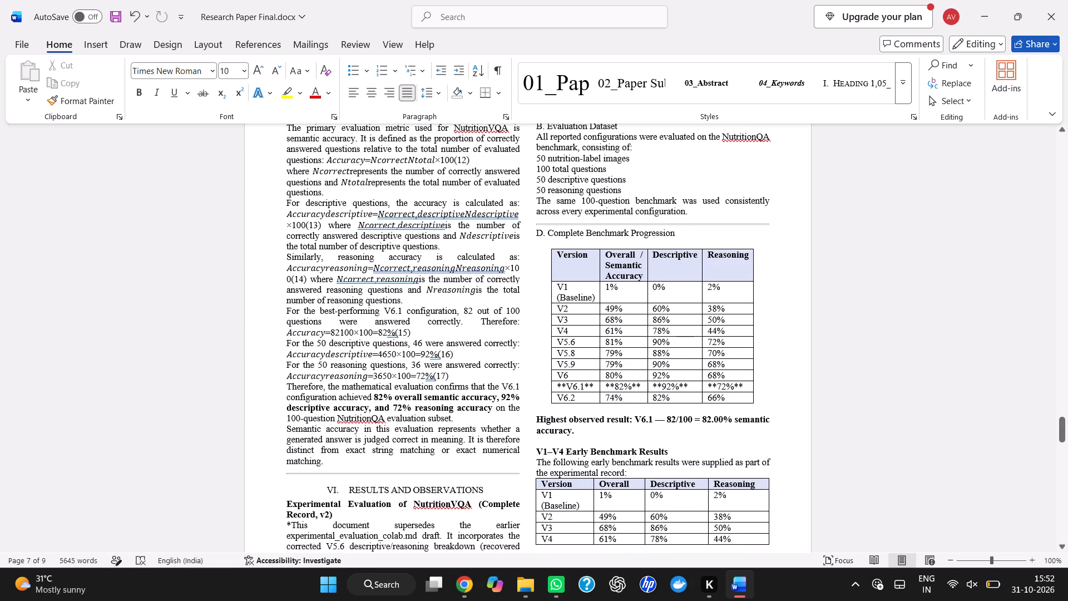
Reletter the Complete Benchmark Progression heading as C.
left_click(541, 231)
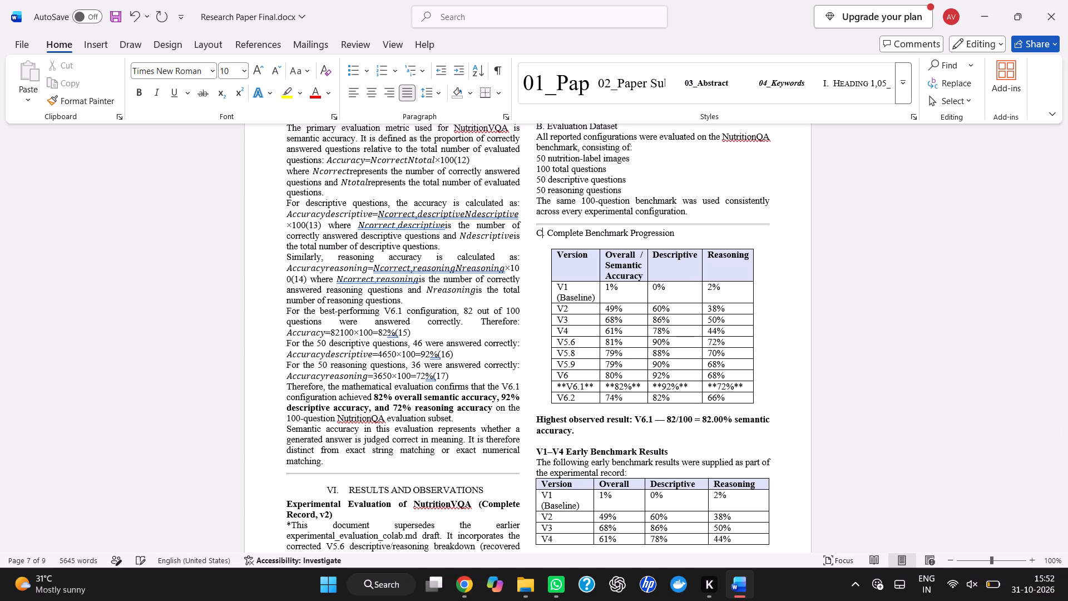
Beneath the Complete Benchmark Progression heading, add the sentence "This table summarizes the results across all evaluated configurations.".
left_click(684, 234)
key("Return")
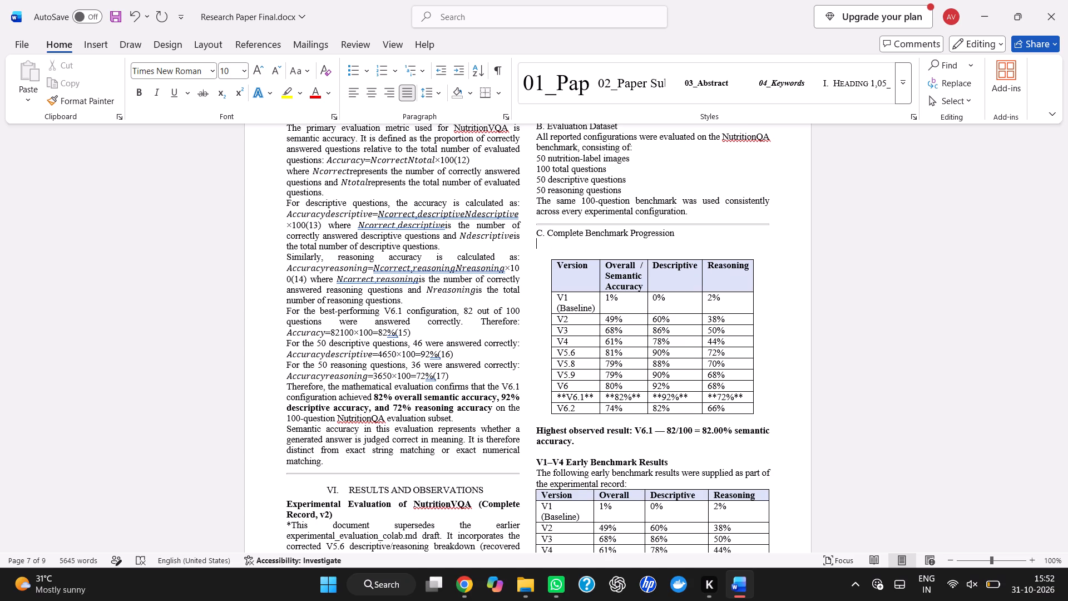
key("a")
type("ble")
key("BackSpace")
key("BackSpace")
key("BackSpace")
key("BackSpace")
type("his table")
key("space")
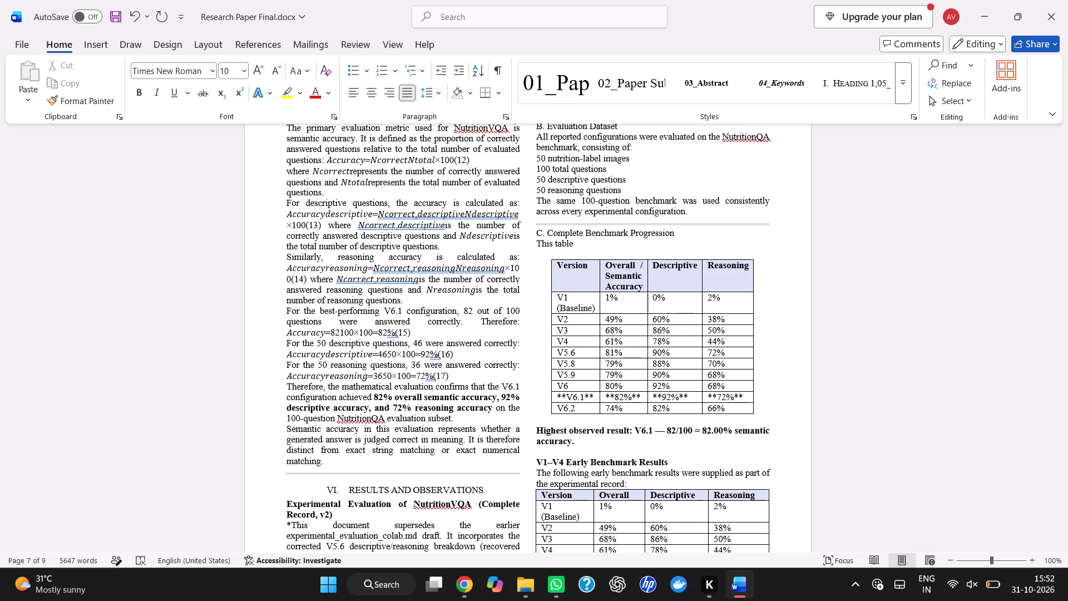
type("sy")
key("BackSpace")
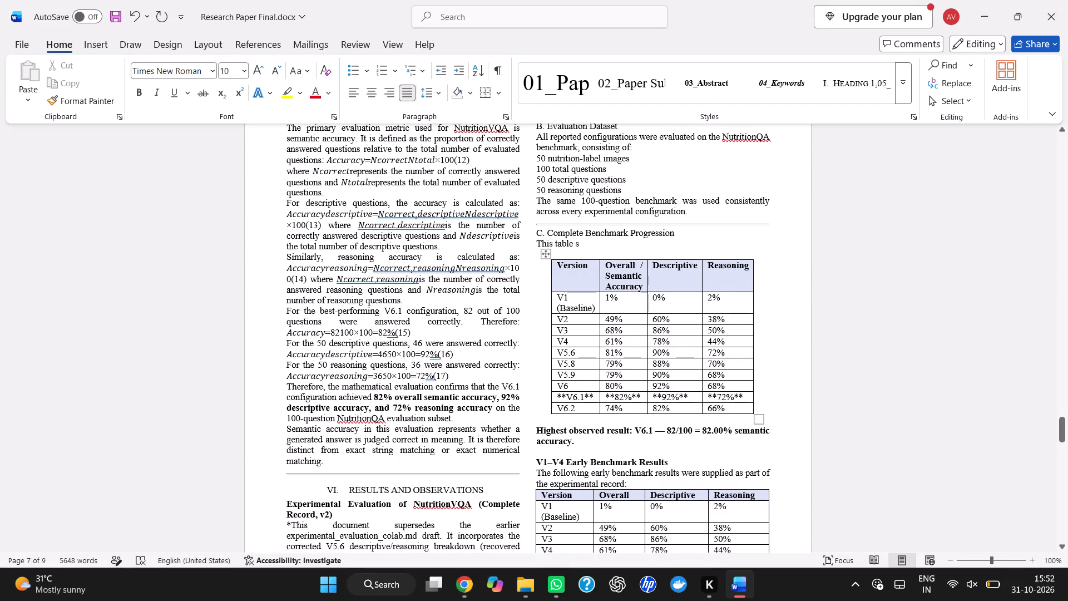
scroll(461, 390, "down", 1)
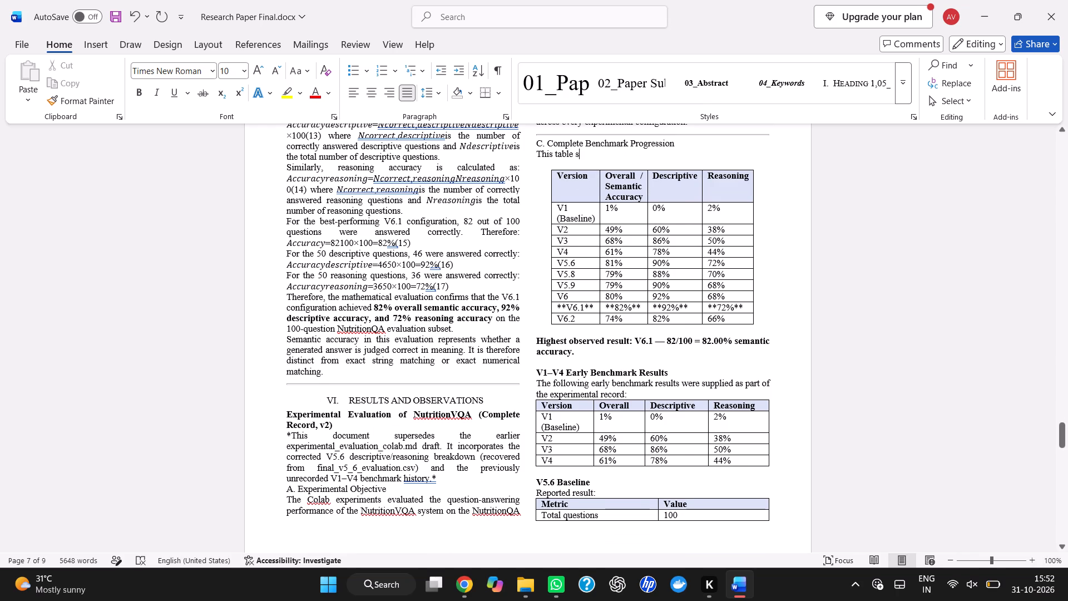
scroll(384, 492, "up", 1)
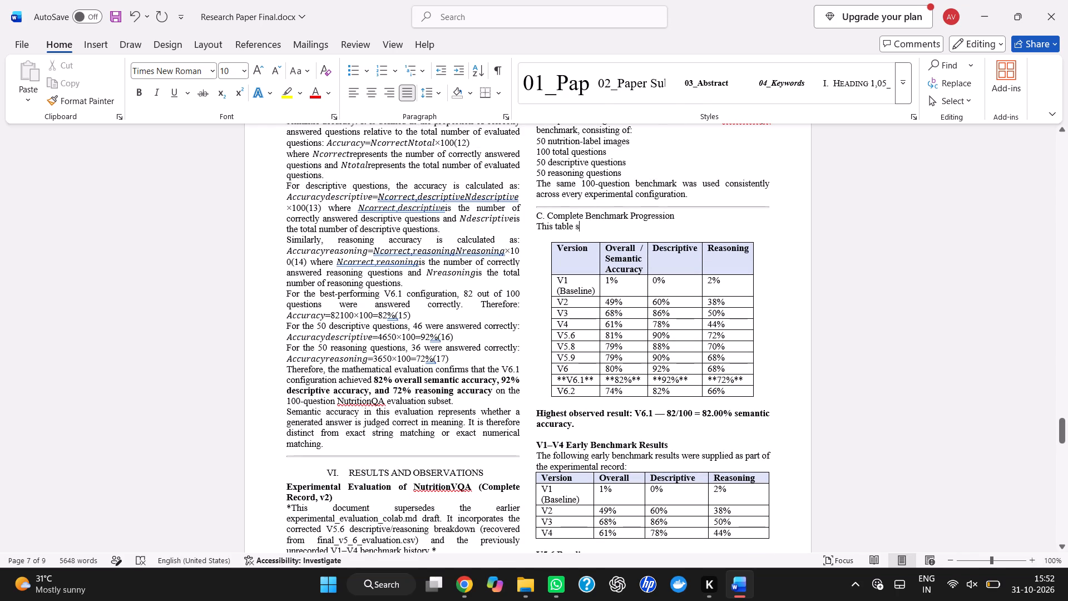
type("ummarizes")
key("space")
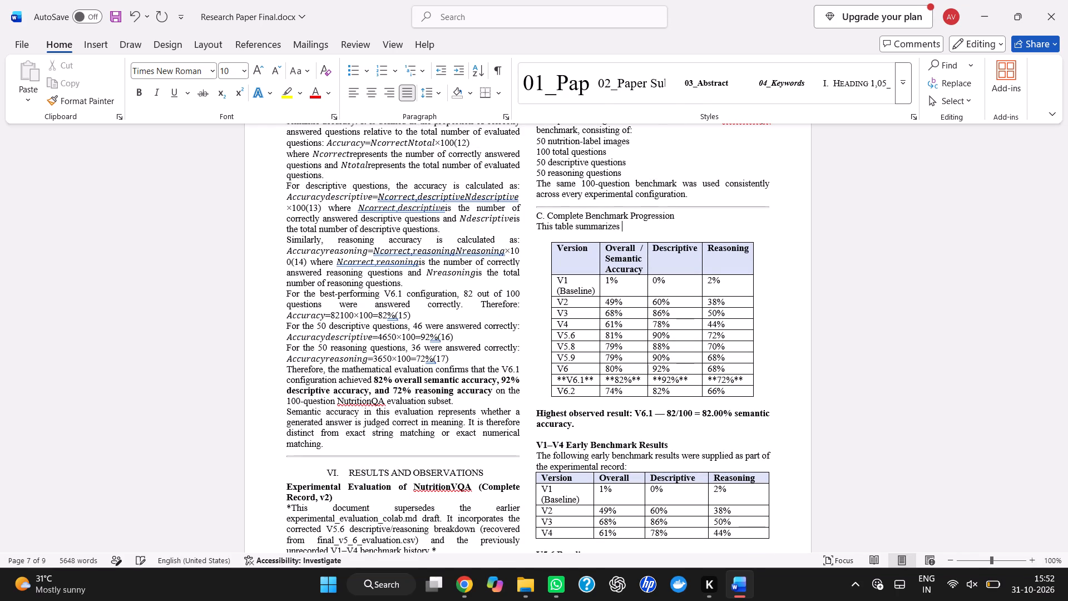
type("tghe")
key("BackSpace")
key("BackSpace")
key("BackSpace")
type("he results")
key("space")
type("across all")
key("space")
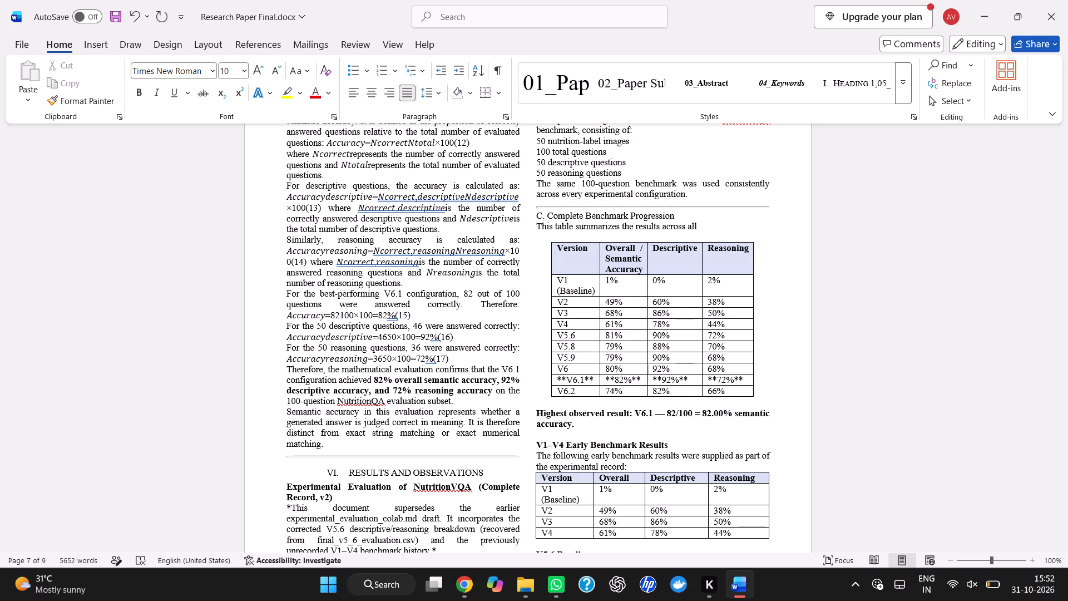
type("evaluated")
key("space")
type("configurat")
type("ions")
key("space")
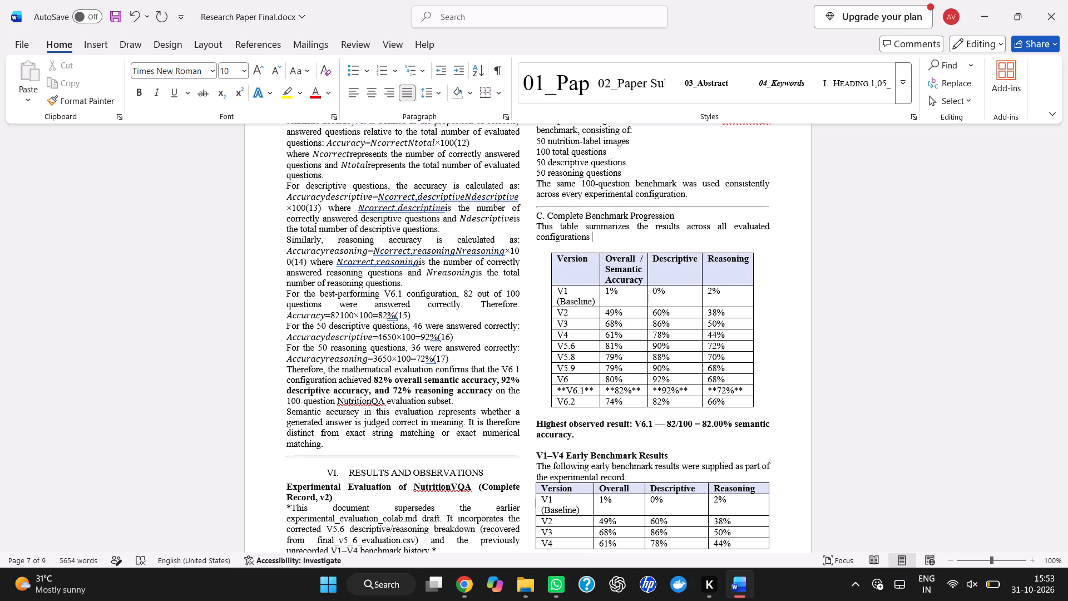
key("BackSpace")
Add the sentence "The V6.1 configuration achieved the highest observed overall semantic accuracy of 82%, with 92% descriptive accuracy and 72% reasoning accuracy.".
key("BackSpace")
type(".1")
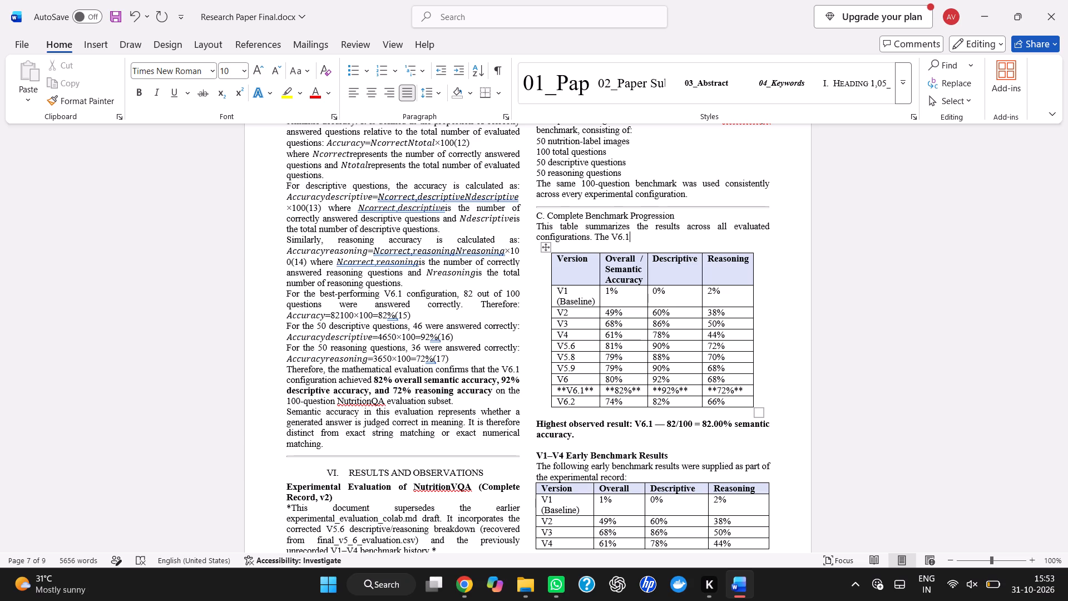
key("space")
type("configuration achieved")
key("space")
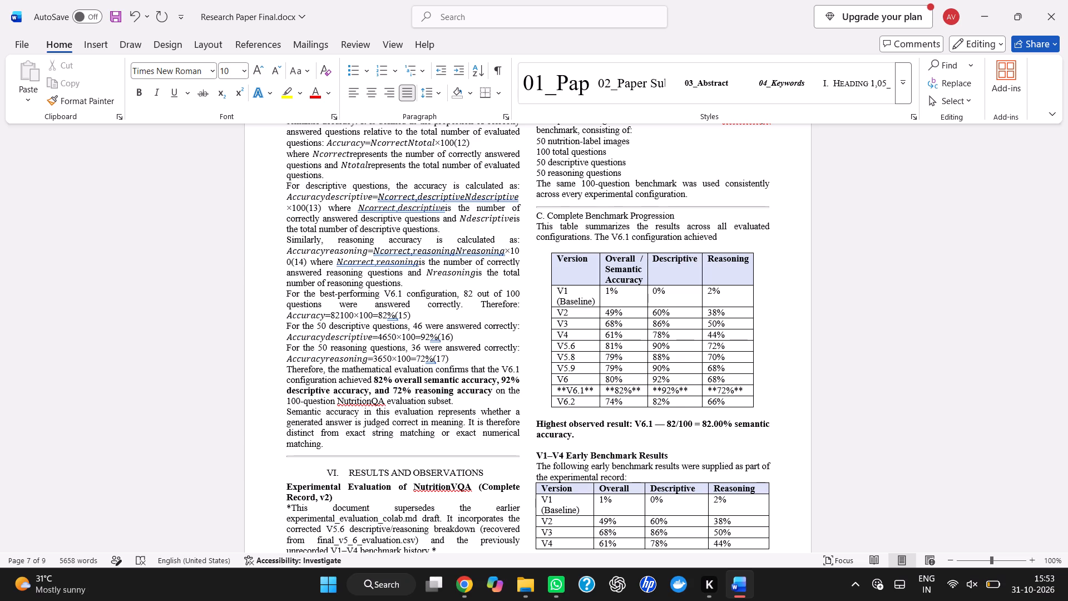
type("the highest")
key("space")
type("ob")
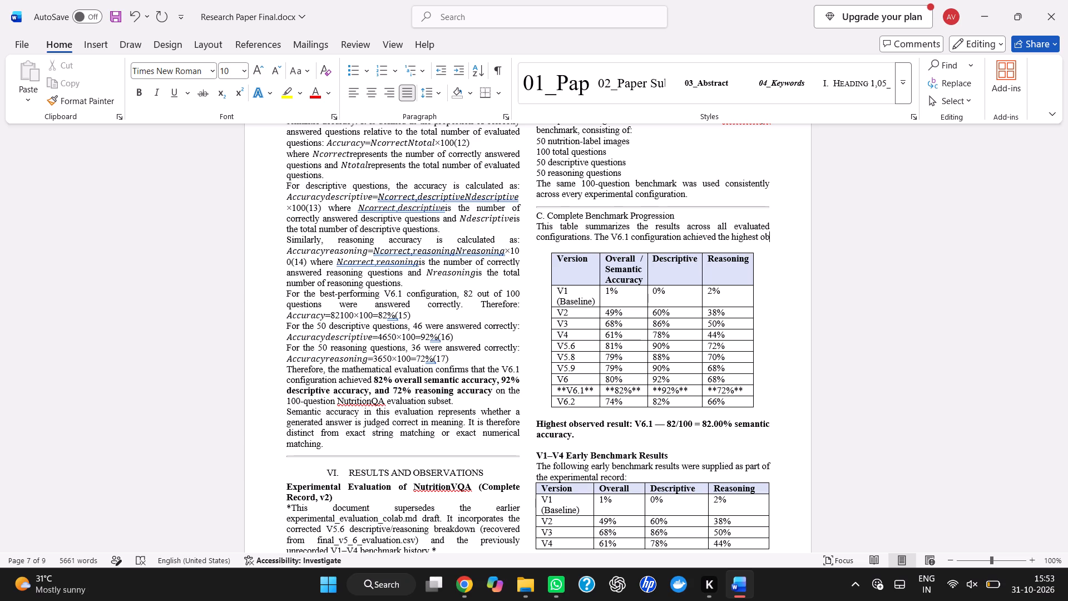
type("serbe")
key("BackSpace")
key("BackSpace")
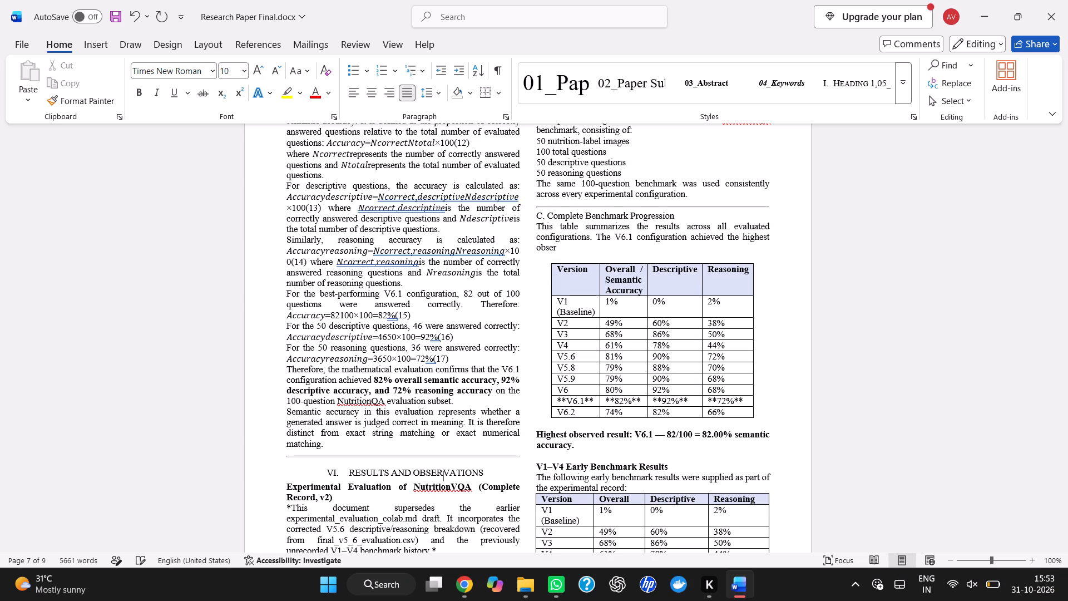
type("ved")
key("space")
type("overall semantic")
key("space")
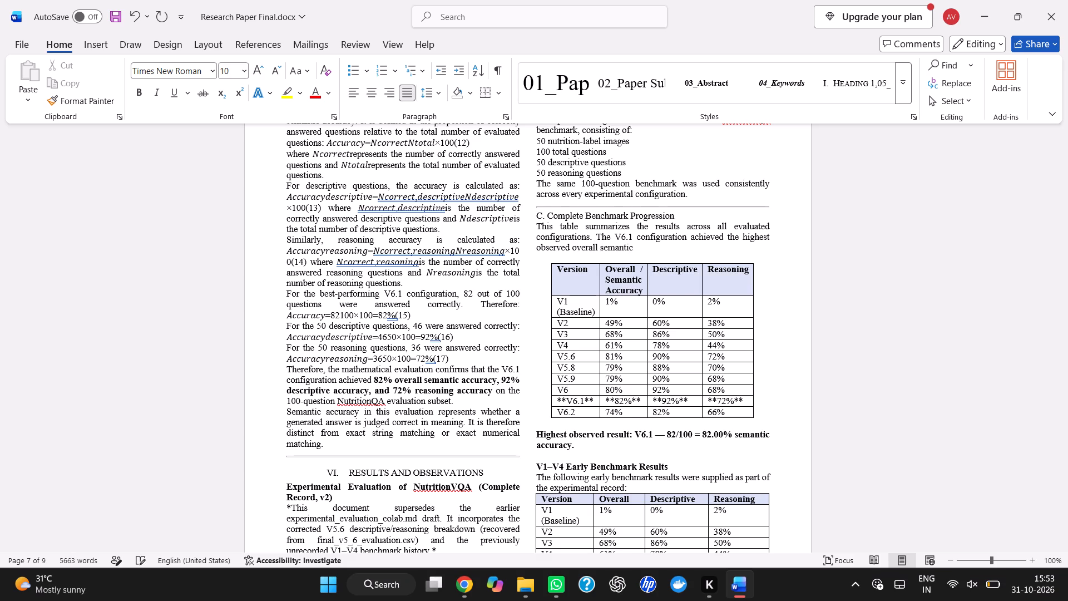
type("accuracy of 82")
key("shift+percent")
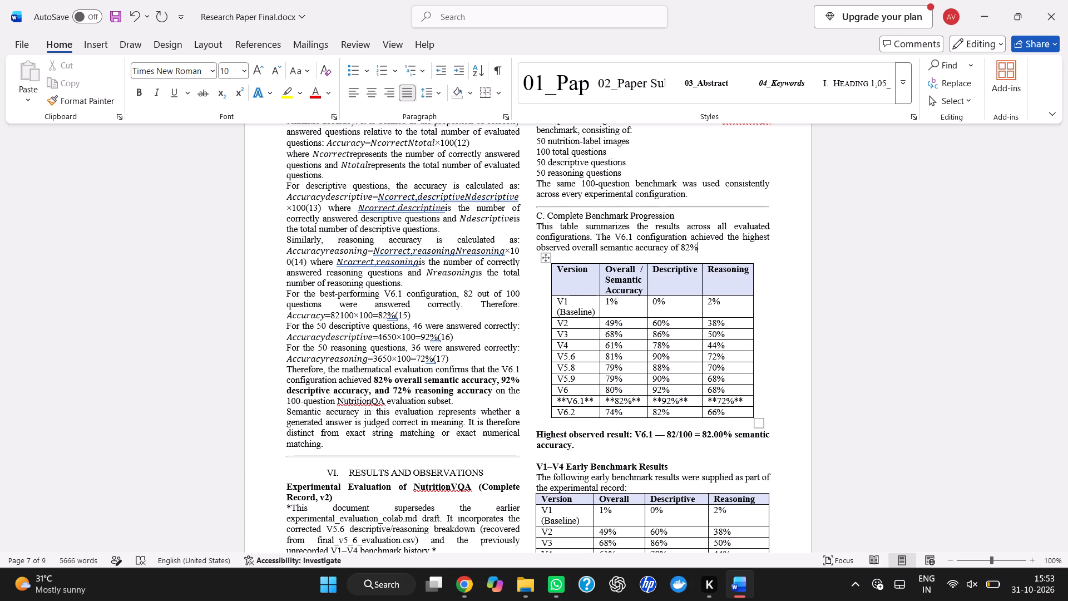
type(", with 92")
key("shift+percent")
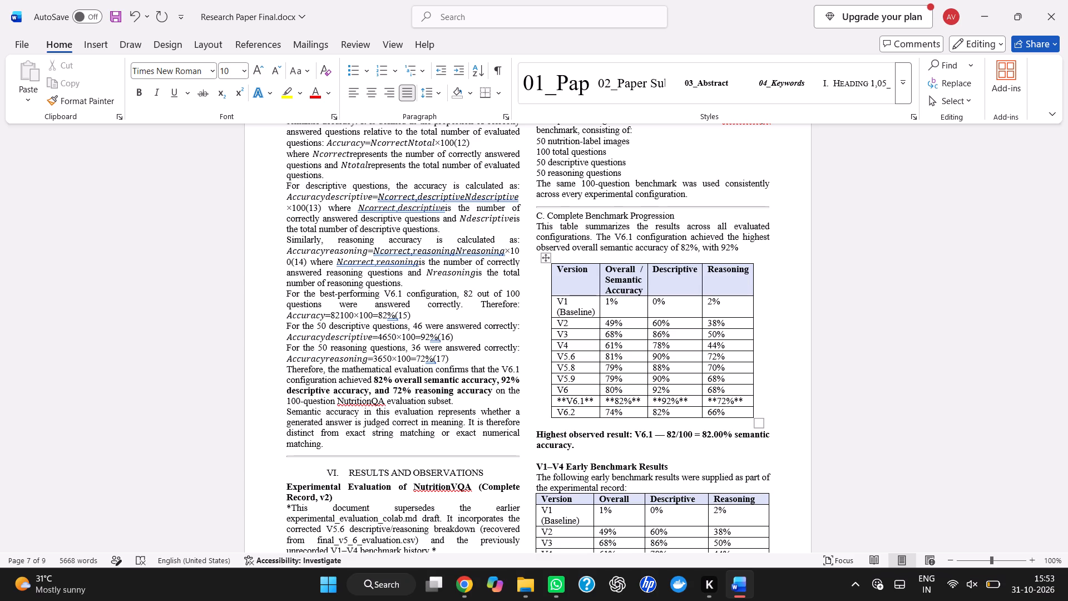
key("space")
type("descriptive accuracy")
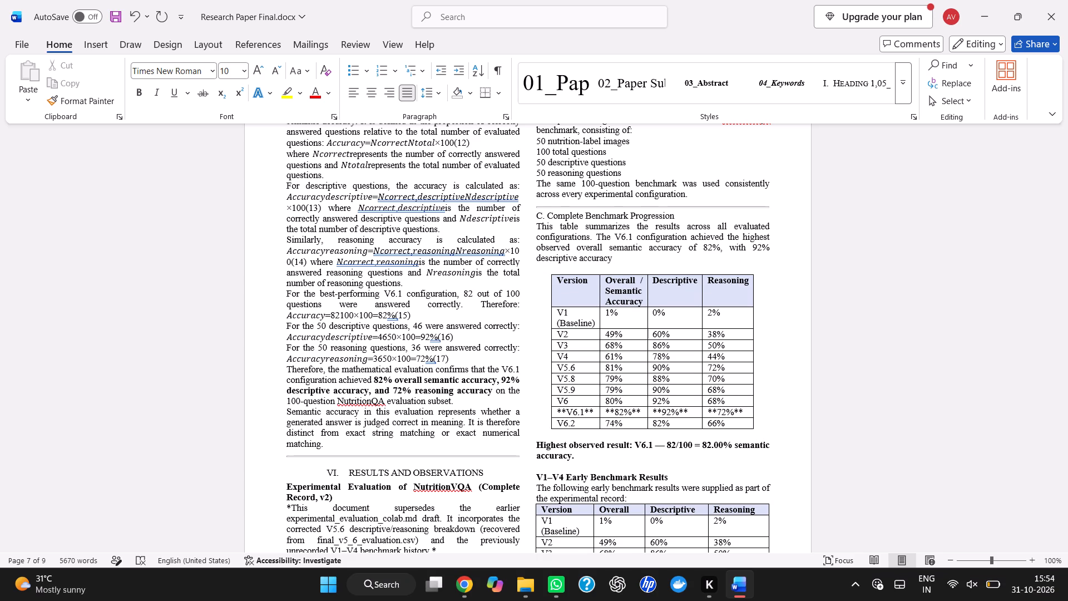
key("space")
type("and 72% a")
key("BackSpace")
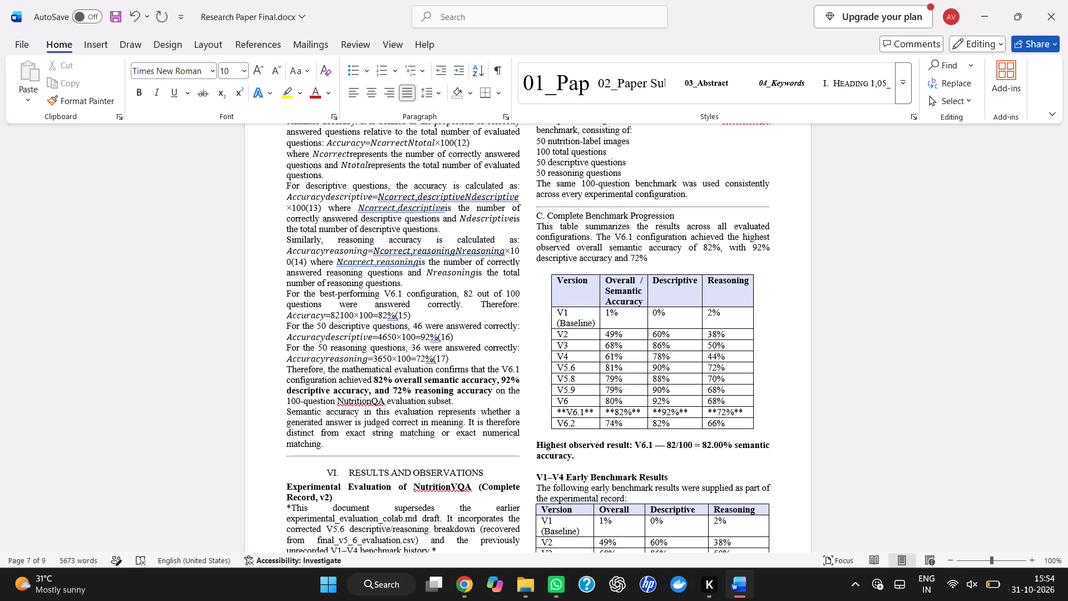
type("reasi")
key("BackSpace")
type("oning accuracy")
Continue the summary paragraph with "V6.2 was evaluated subsequently and achieved 74% overall accuracy; therefore, V6.1".
type("6.2")
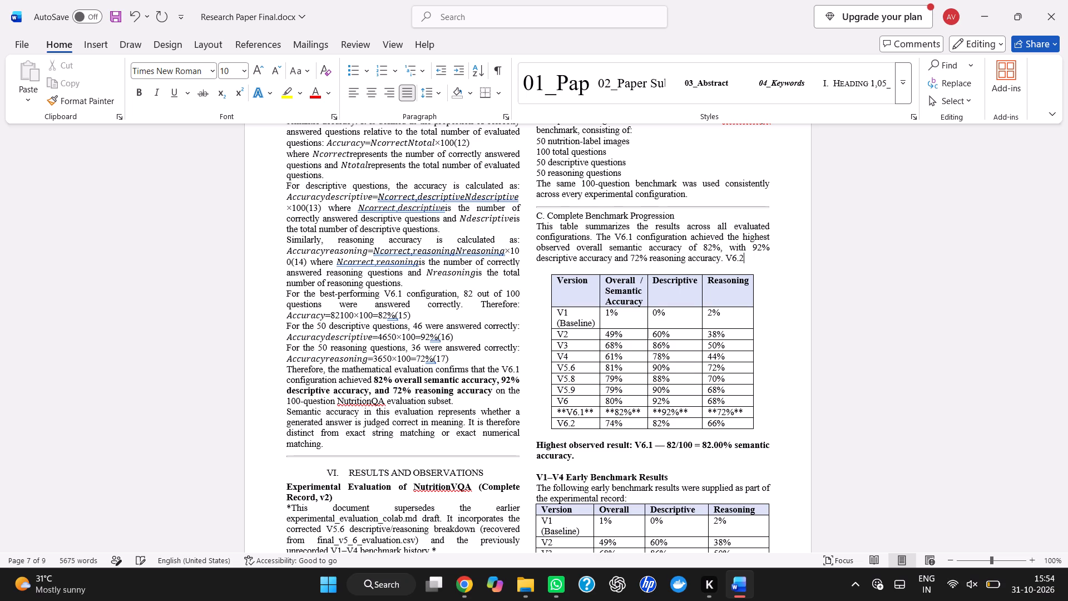
key("space")
type("was e")
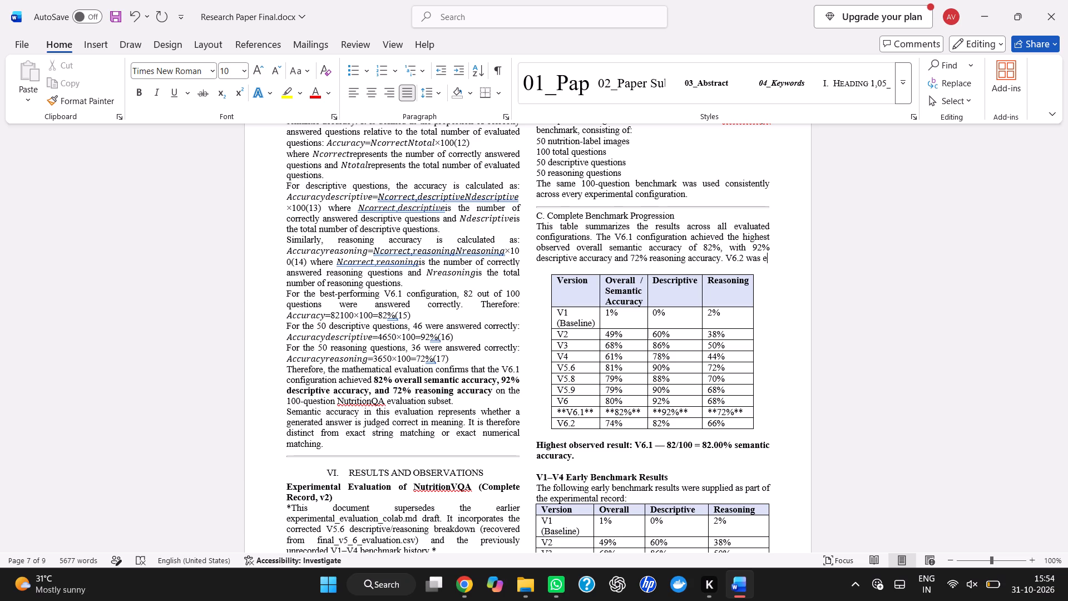
type("valuated sus")
key("BackSpace")
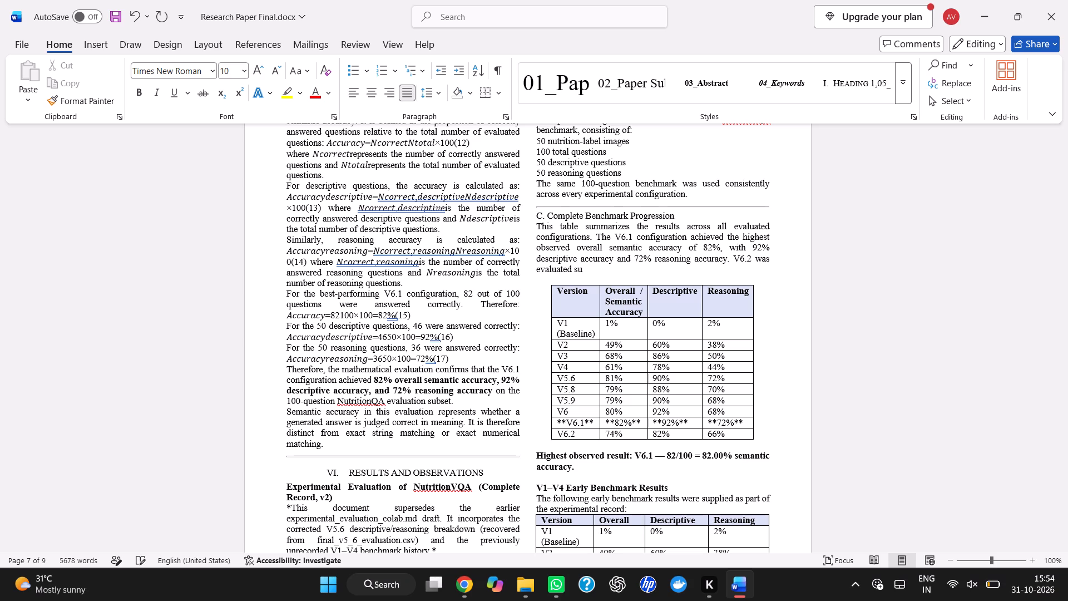
type("bsequently")
key("space")
type("and achieved 74")
key("shift+percent")
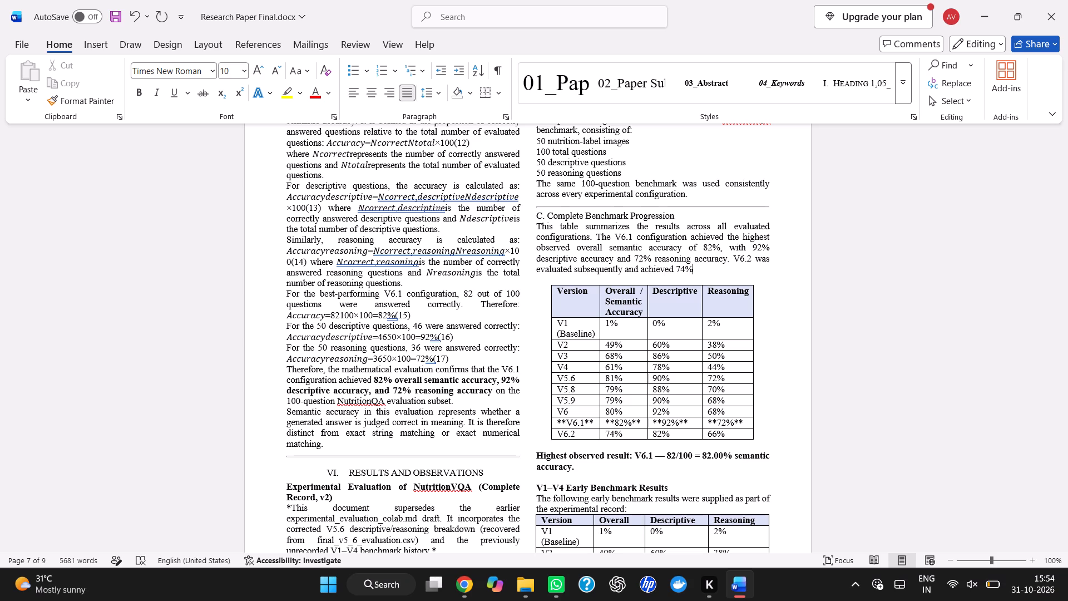
key("space")
type("overall accuracy")
type(";there")
key("BackSpace")
key("BackSpace")
key("BackSpace")
key("BackSpace")
key("BackSpace")
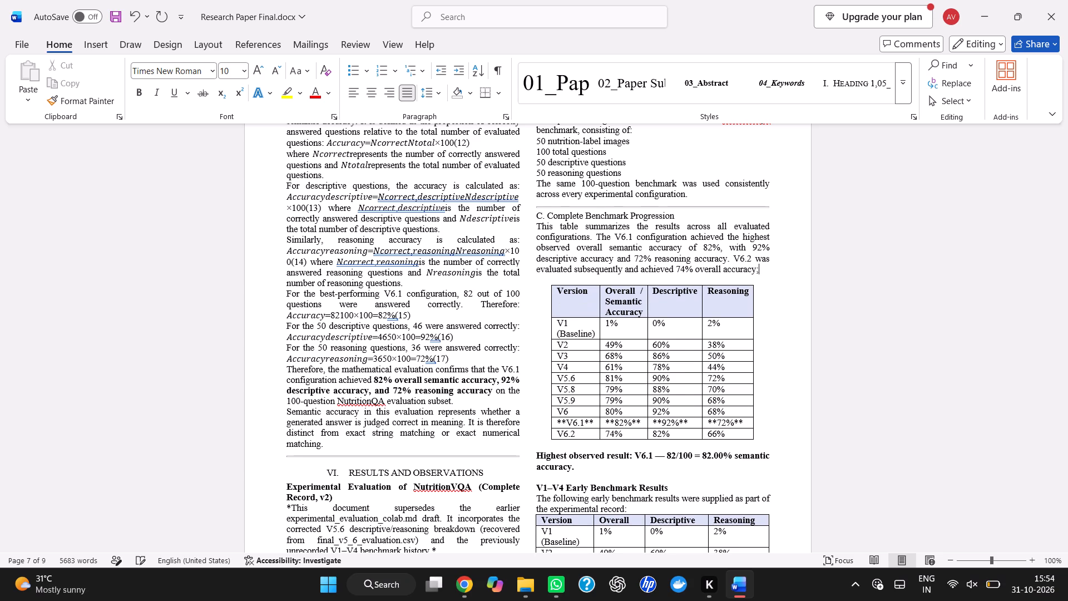
key("space")
type("therefore")
key("space")
key("BackSpace")
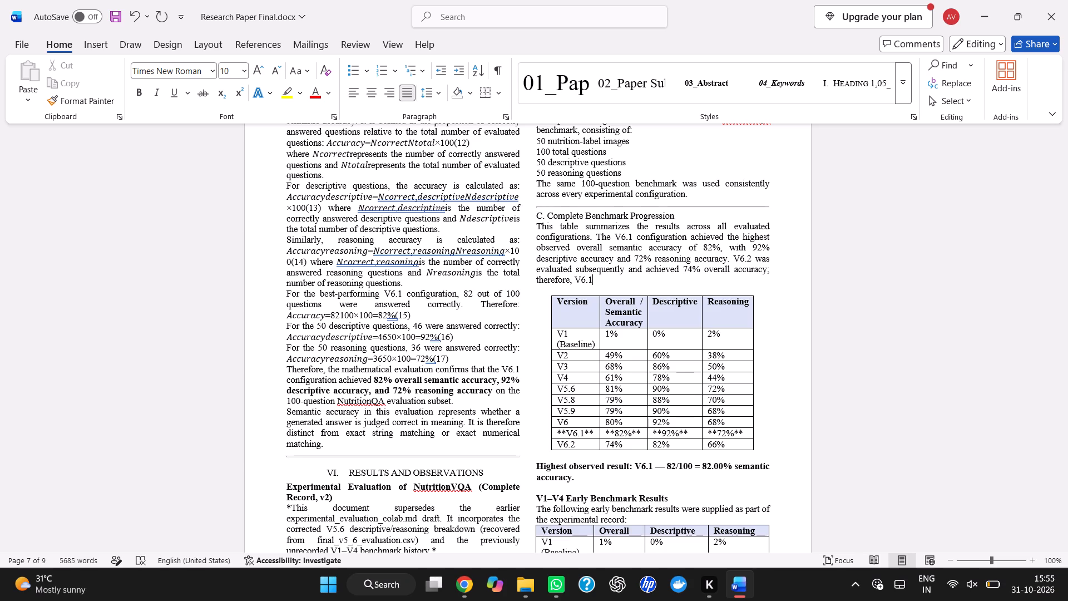
Remove "(Baseline)" from the V1 label in the Complete Benchmark Progression table.
left_click(594, 346)
key("BackSpace")
key("BackSpace")
key("BackSpace")
key("BackSpace")
key("BackSpace")
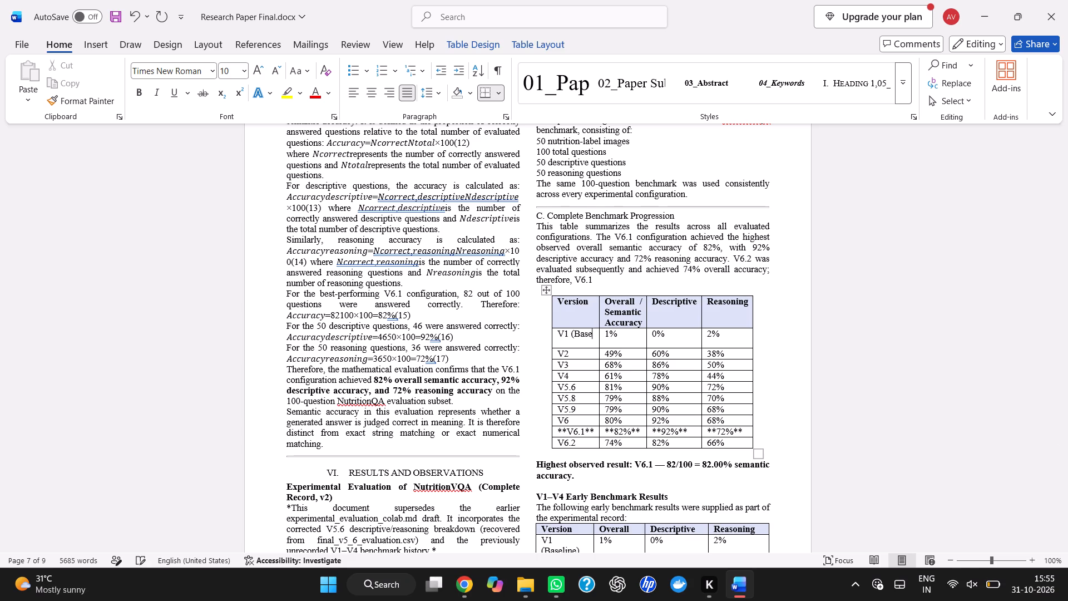
key("BackSpace")
key("BackSpace")
key("BackSpace")
key("BackSpace")
key("BackSpace")
Remove "(Baseline)" from the V1 label in the V1–V4 Early Benchmark Results table.
scroll(560, 428, "down", 1)
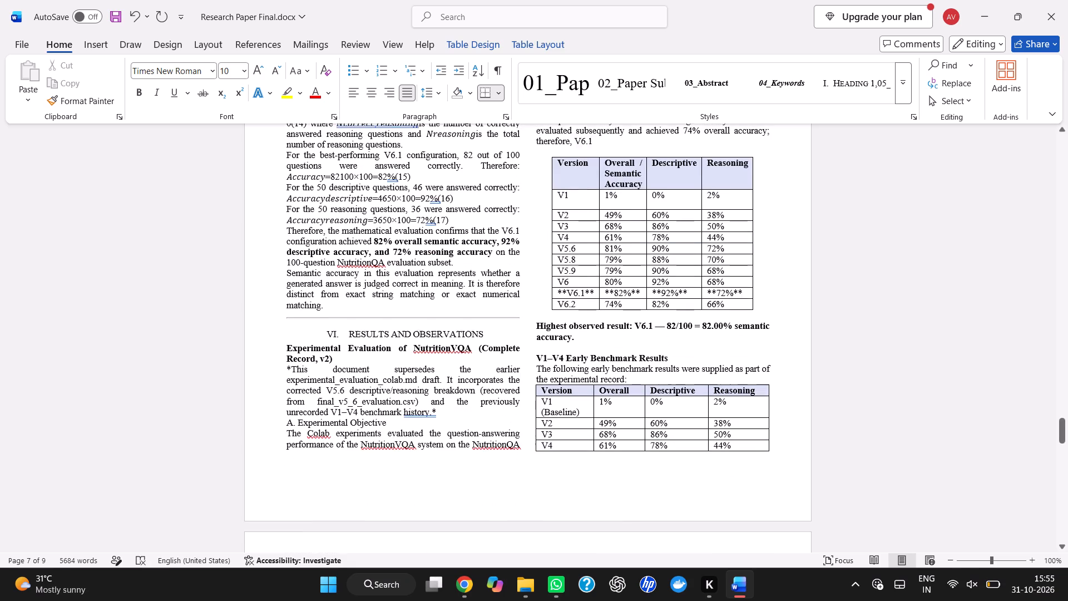
scroll(560, 428, "down", 1)
left_click(581, 413)
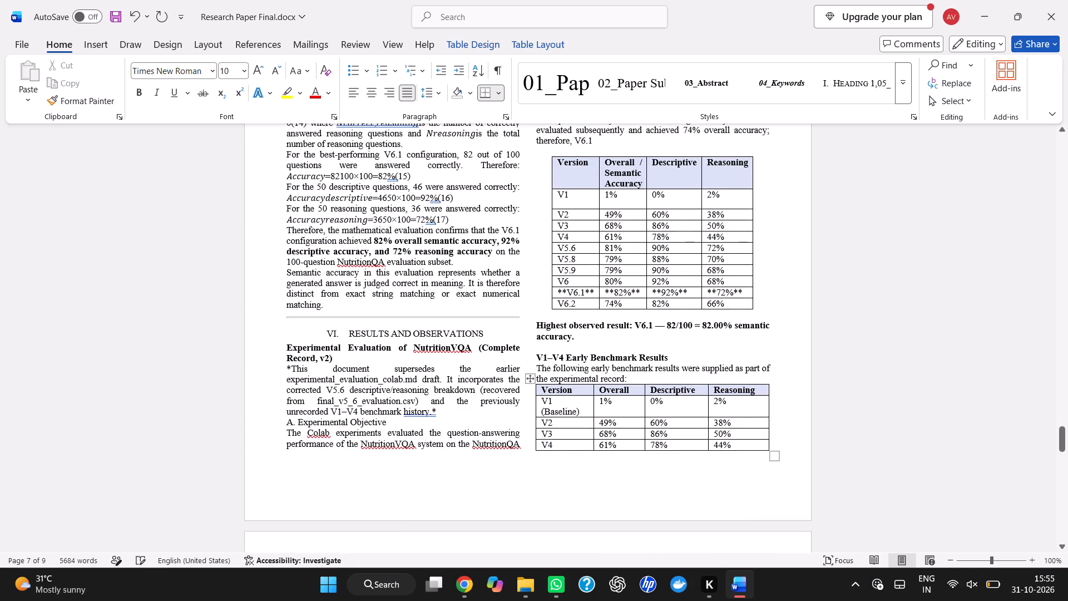
key("BackSpace")
key("BackSpace")
key("BackSpace")
key("BackSpace")
key("BackSpace")
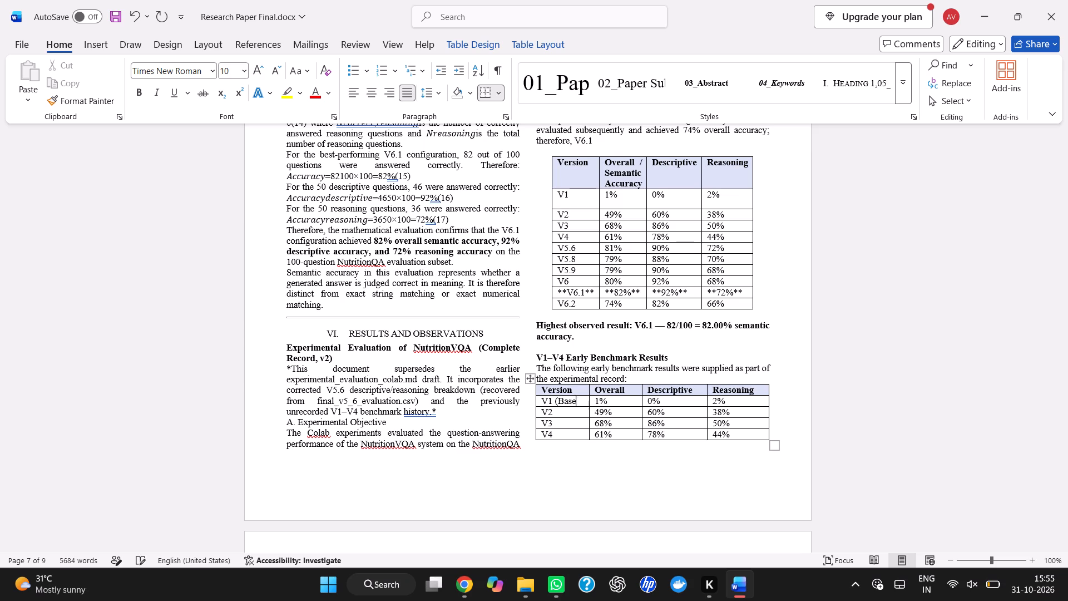
key("BackSpace")
key("BackSpace")
key("BackSpace")
key("BackSpace")
key("BackSpace")
Delete the trailing space after V1 in the Complete Benchmark Progression table.
left_click(581, 206)
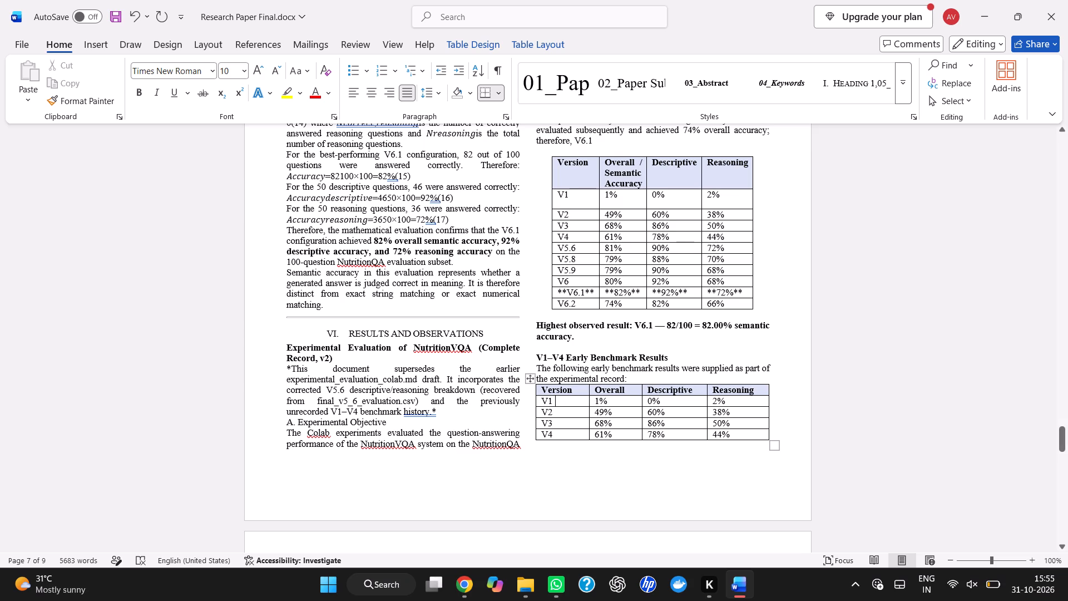
key("BackSpace")
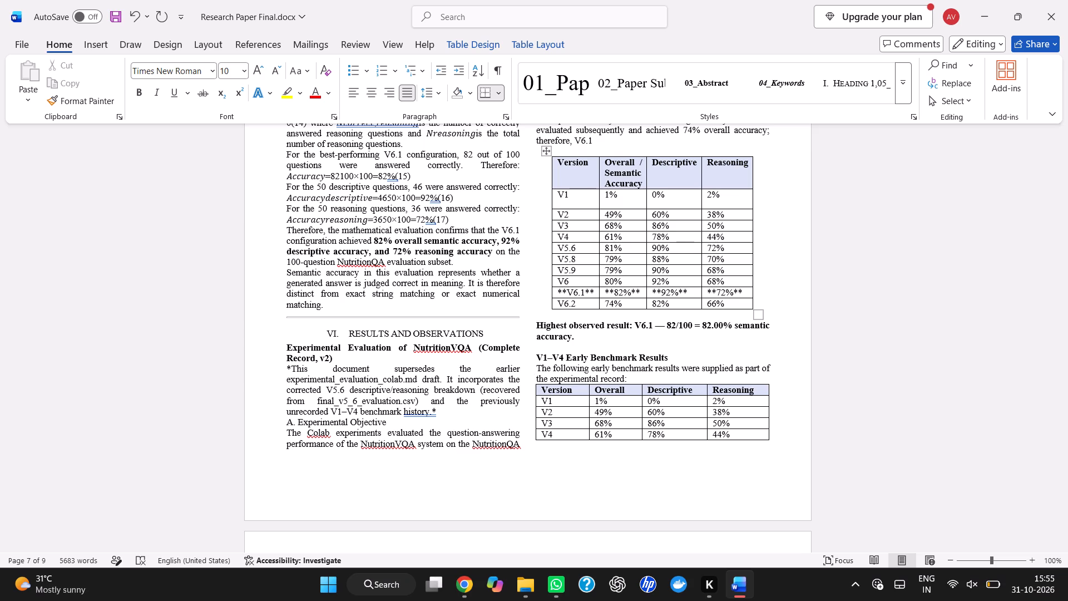
key("Down")
key("Up")
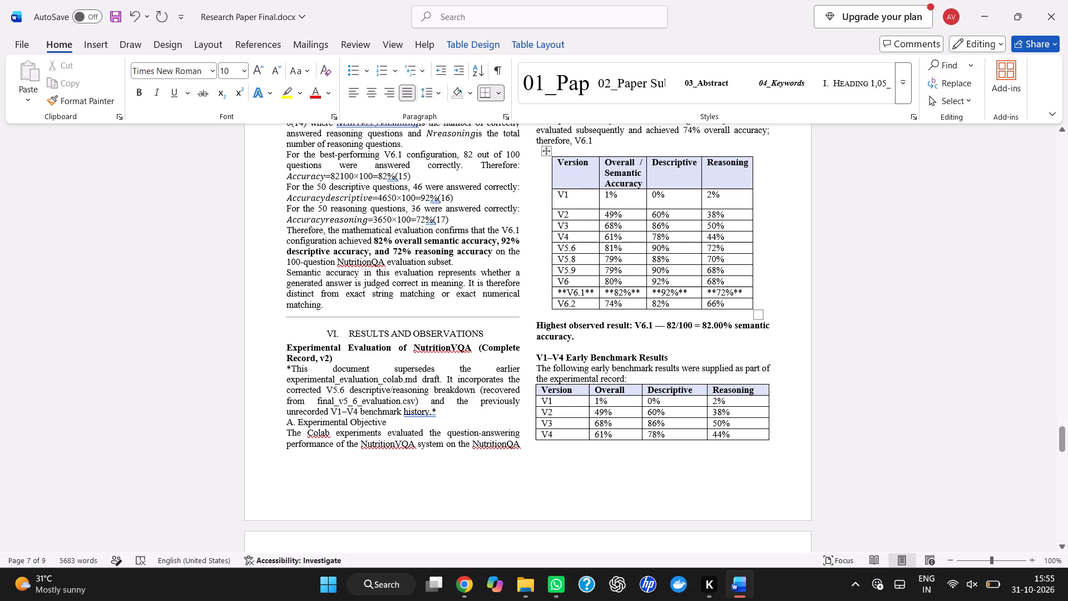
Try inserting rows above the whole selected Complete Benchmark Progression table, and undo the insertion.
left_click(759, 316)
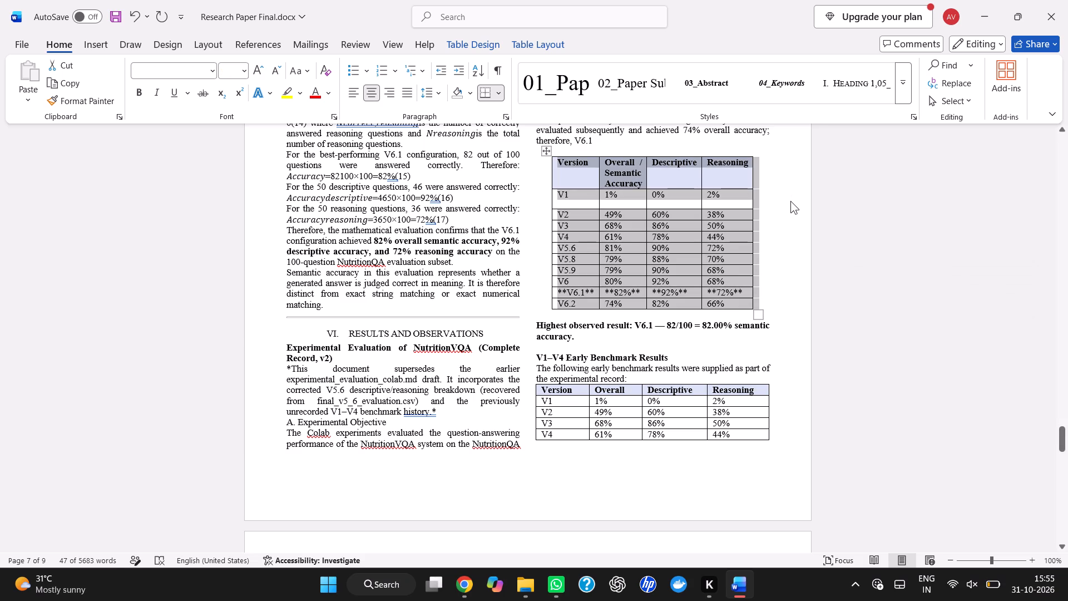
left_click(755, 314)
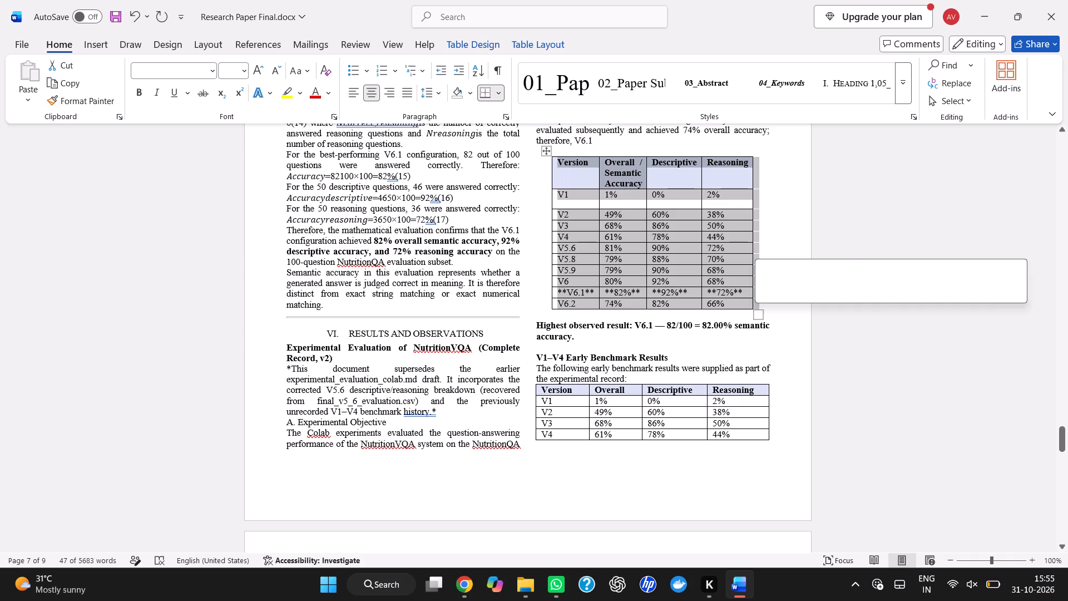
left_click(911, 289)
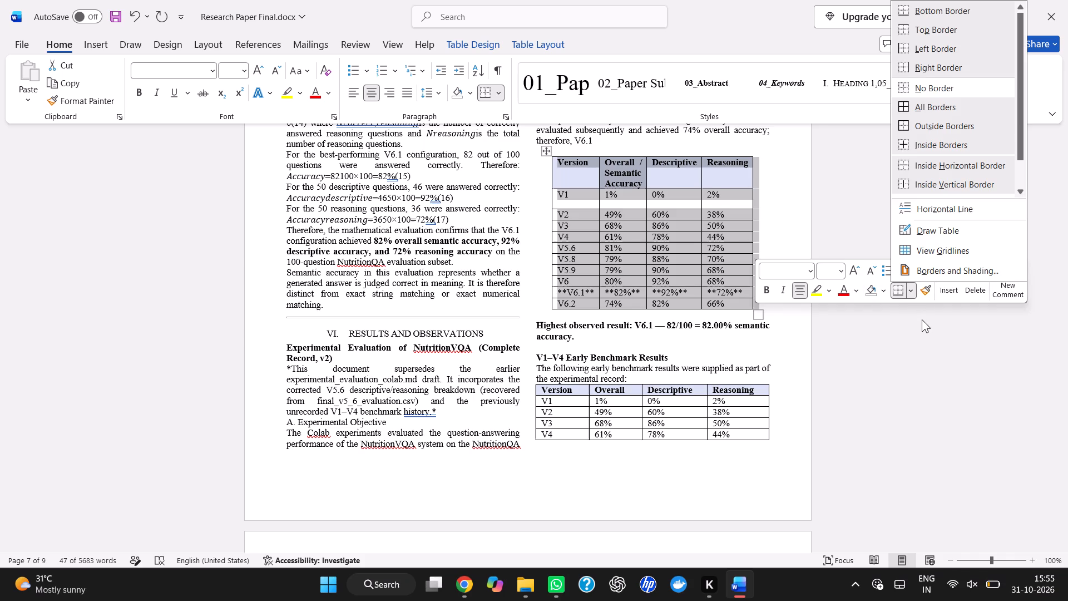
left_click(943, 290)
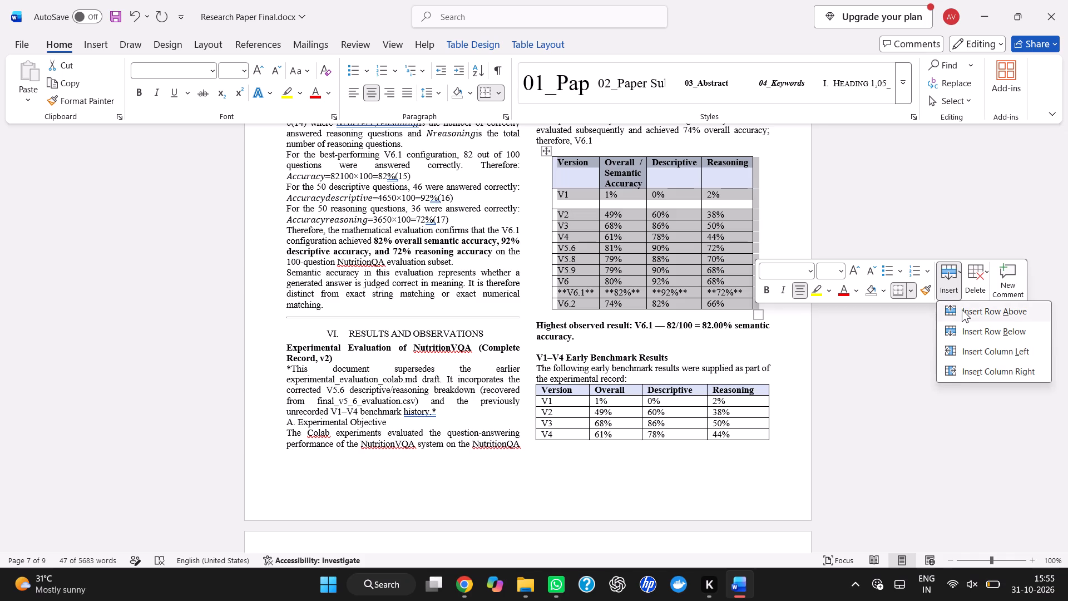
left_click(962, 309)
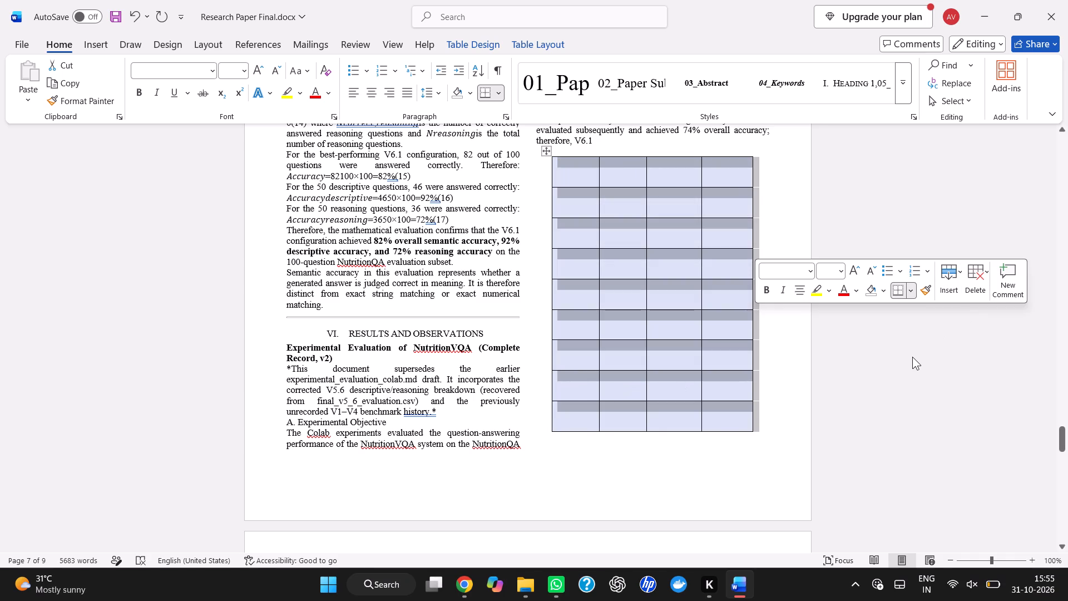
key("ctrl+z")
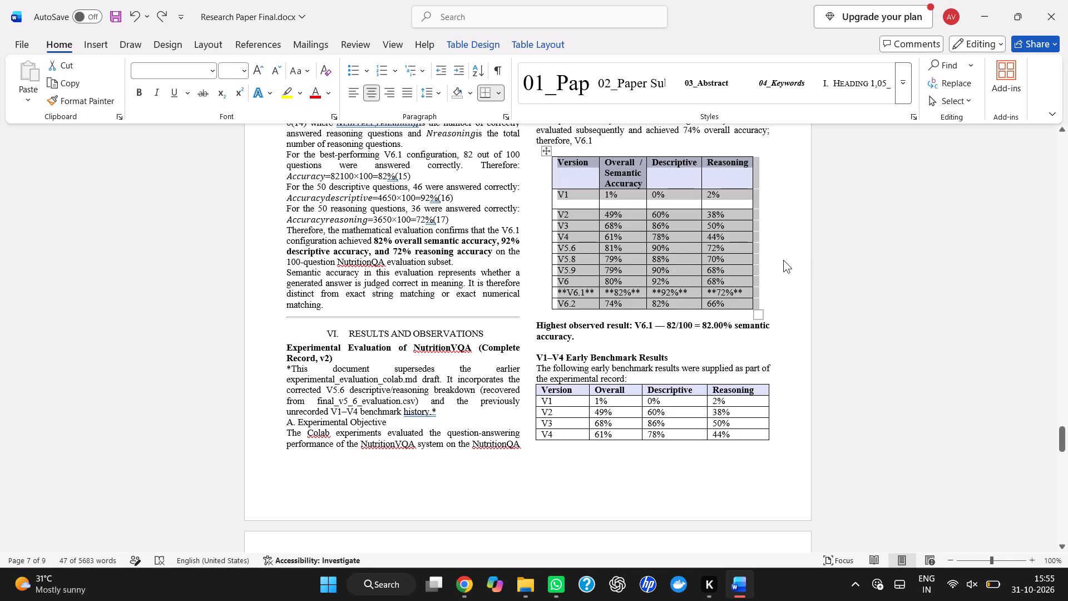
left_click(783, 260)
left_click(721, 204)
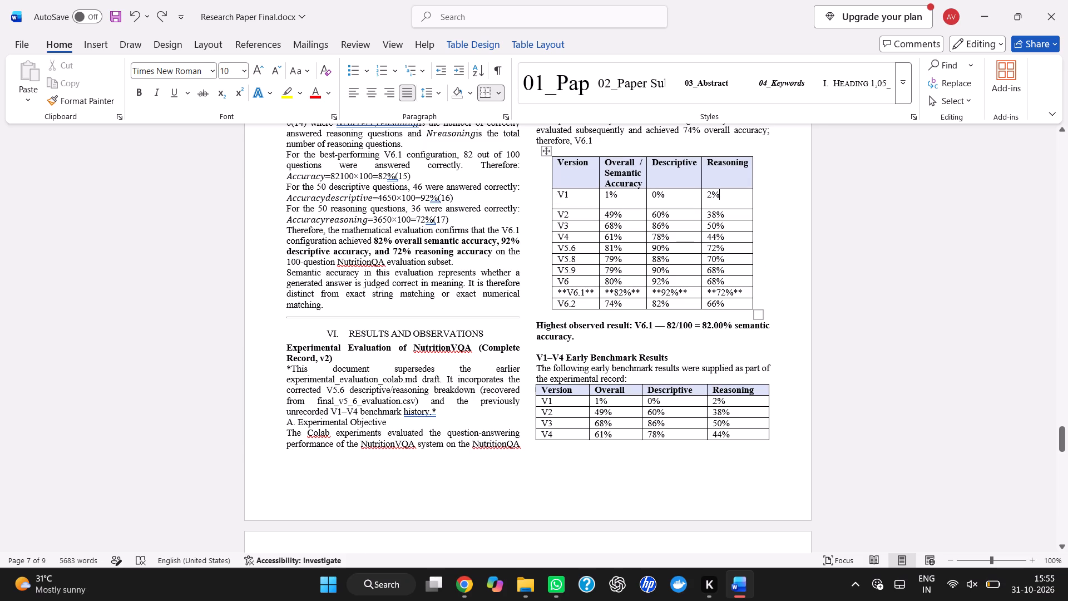
Add "(Initial)" on a second line beneath V1 in the Complete Benchmark Progression table's Version column.
left_click(579, 204)
key("Down")
key("Up")
key("shift+parenleft")
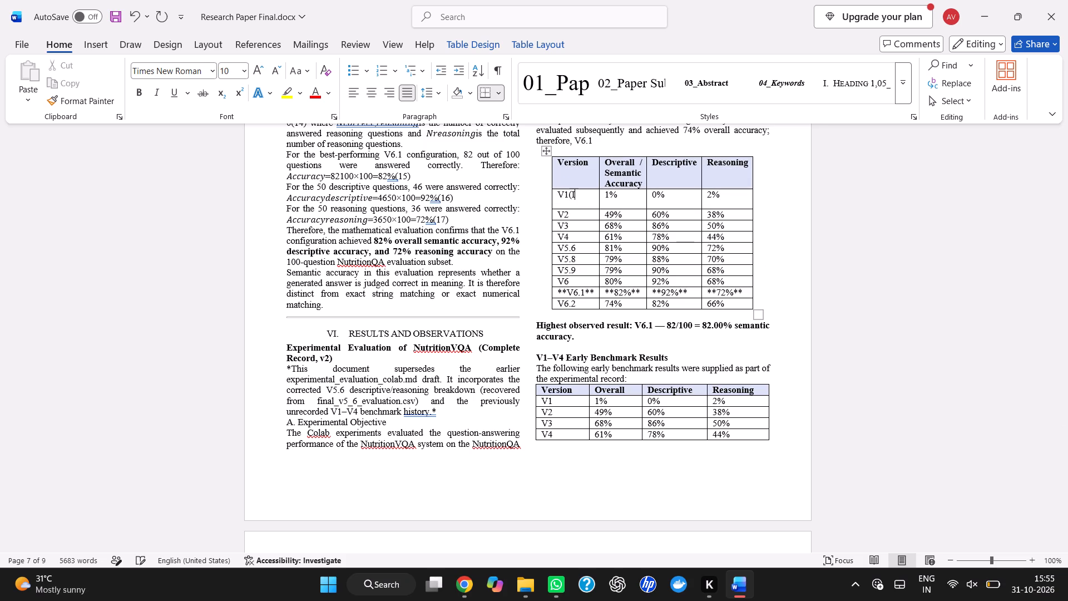
key("n")
key("BackSpace")
type("nitial")
key("shift+parenright")
left_click(567, 197)
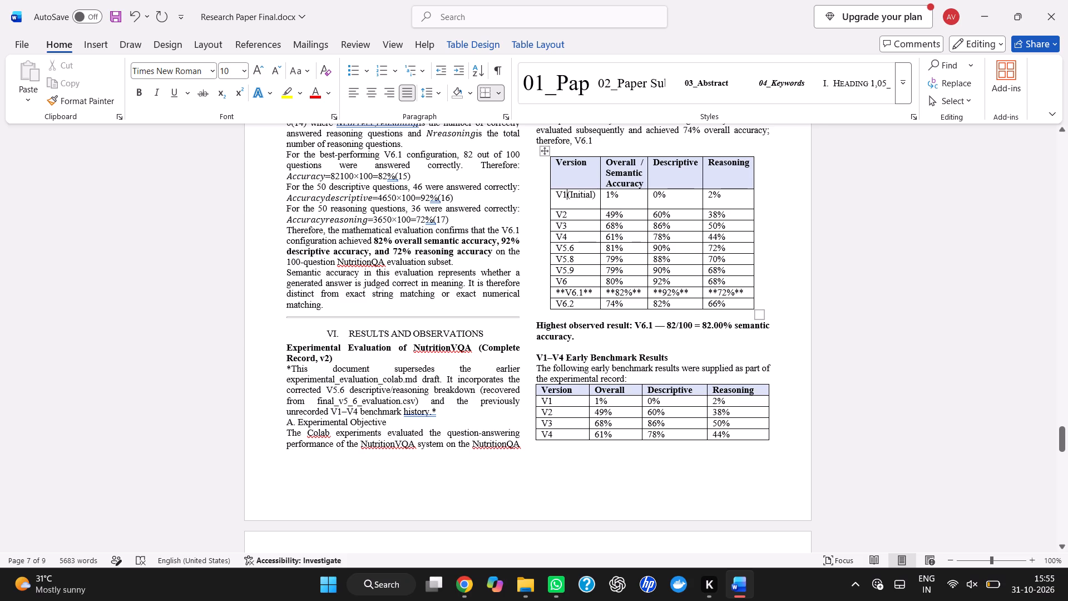
key("Return")
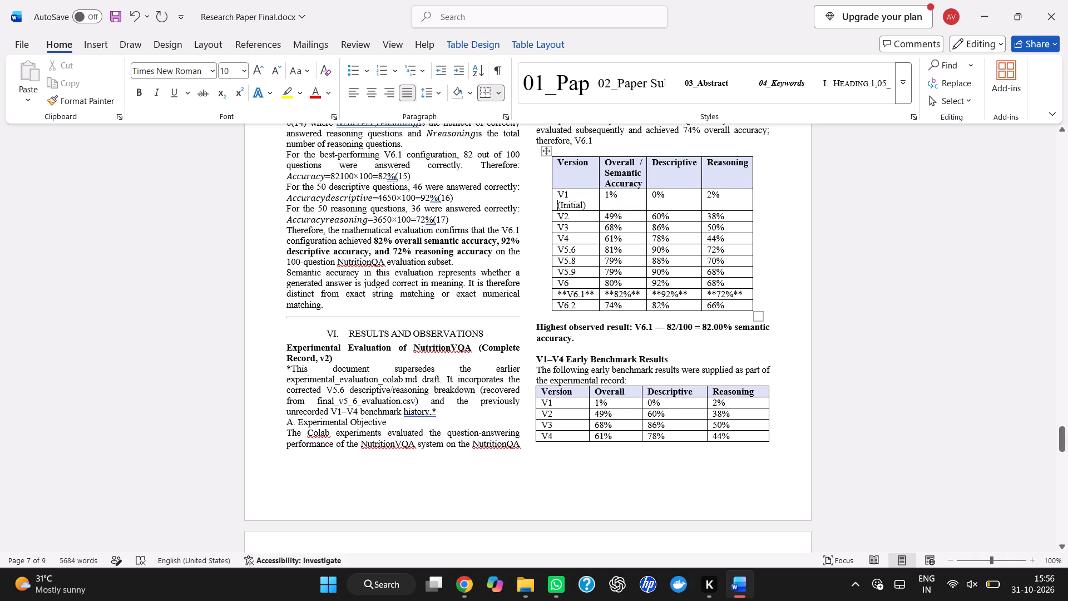
Complete the summary paragraph's last sentence after V6.1 with "remains the best-performing configuration in the reported experiments".
left_click(602, 142)
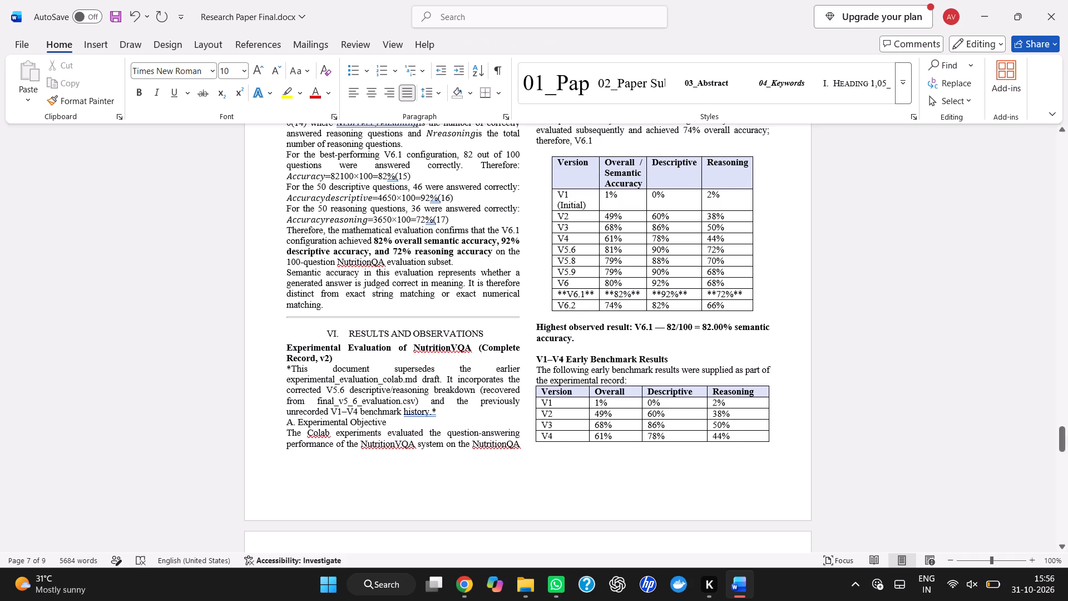
key("space")
type("remains the best")
key("space")
key("BackSpace")
type("-perfr")
key("BackSpace")
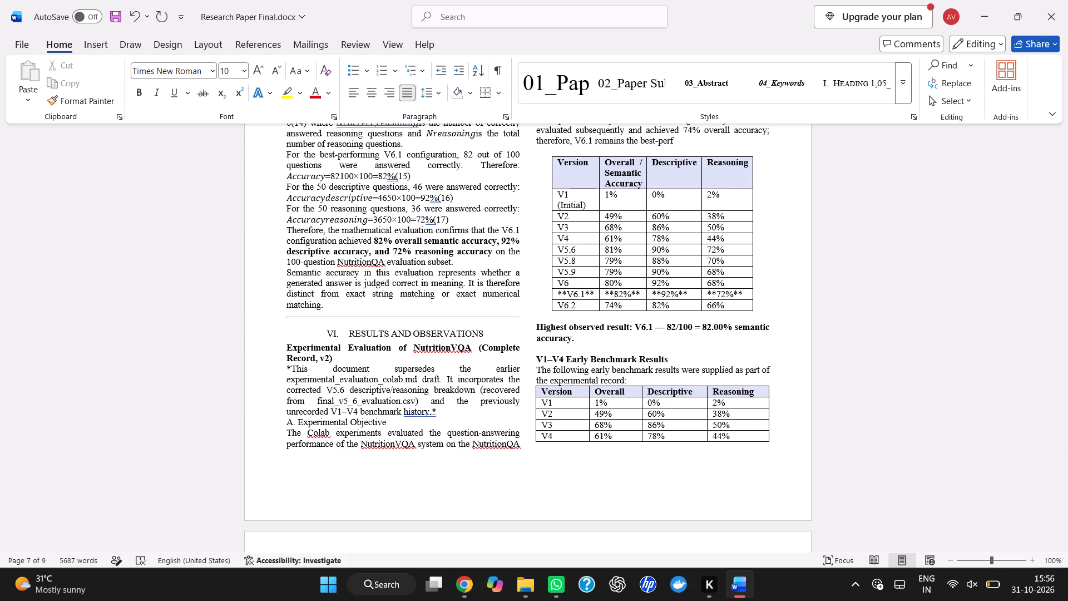
type("orming configuration in the reported exp")
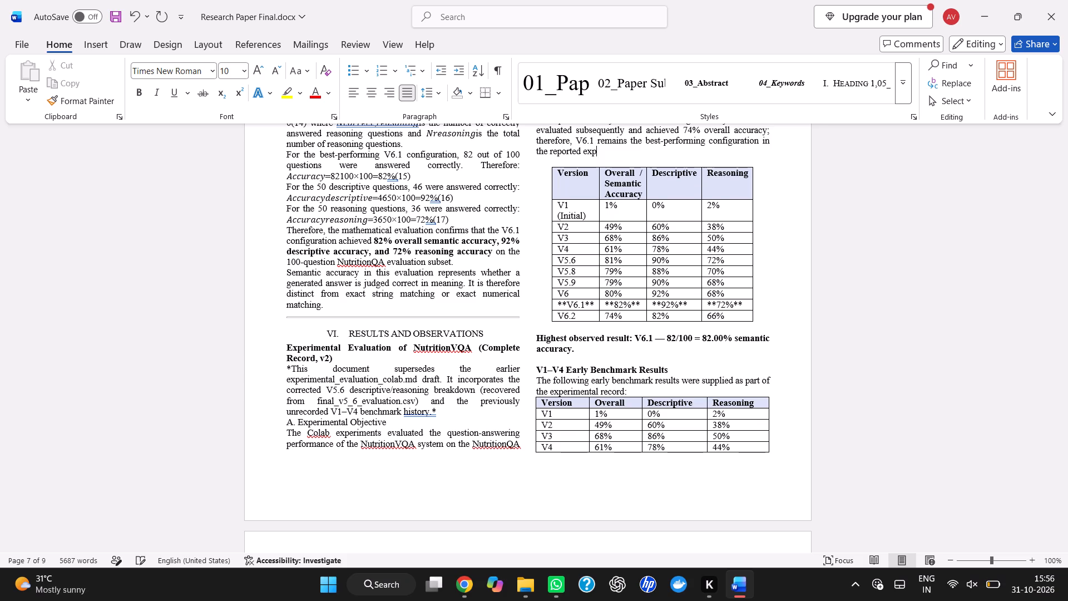
type("eriments")
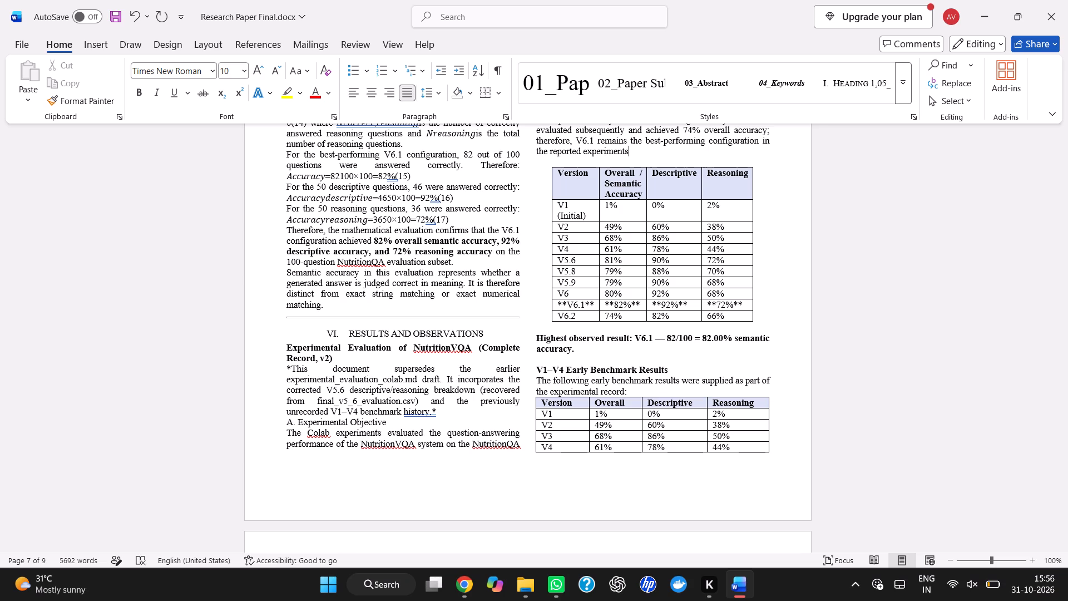
End the Complete Benchmark Progression summary paragraph with a period.
key("period")
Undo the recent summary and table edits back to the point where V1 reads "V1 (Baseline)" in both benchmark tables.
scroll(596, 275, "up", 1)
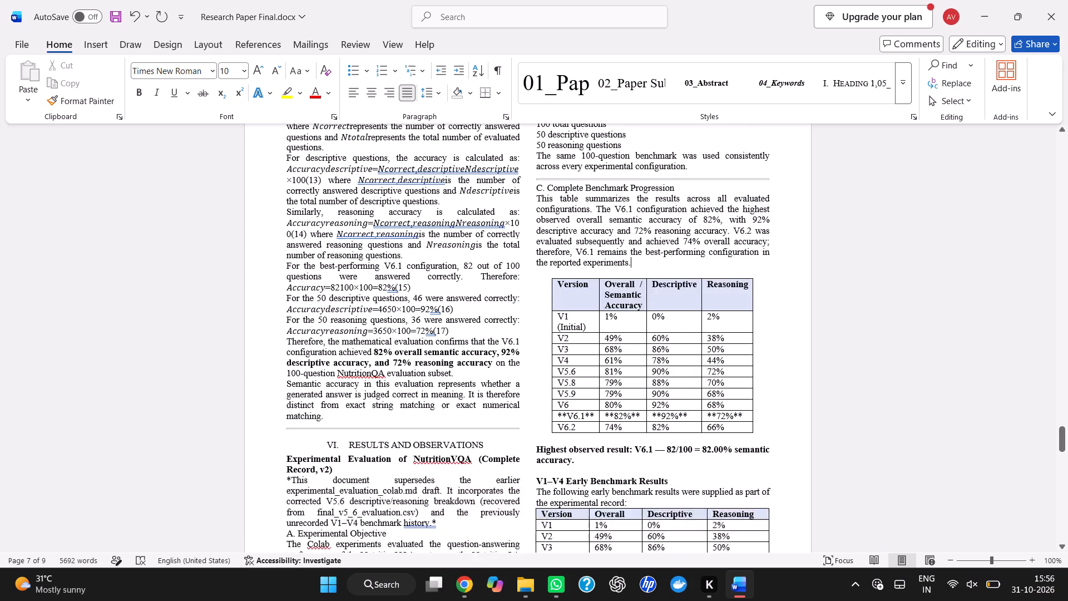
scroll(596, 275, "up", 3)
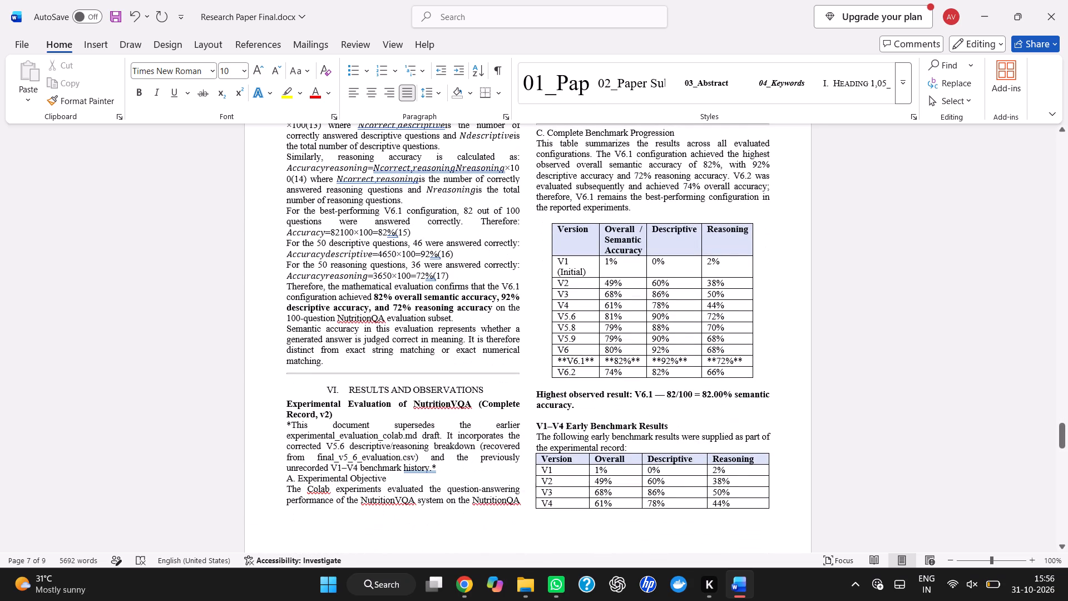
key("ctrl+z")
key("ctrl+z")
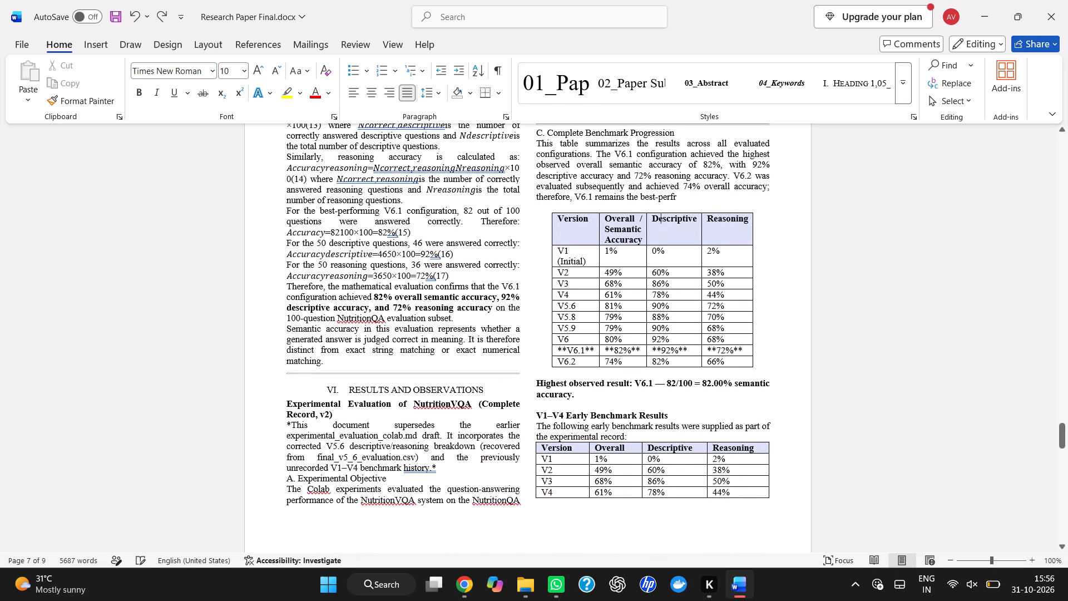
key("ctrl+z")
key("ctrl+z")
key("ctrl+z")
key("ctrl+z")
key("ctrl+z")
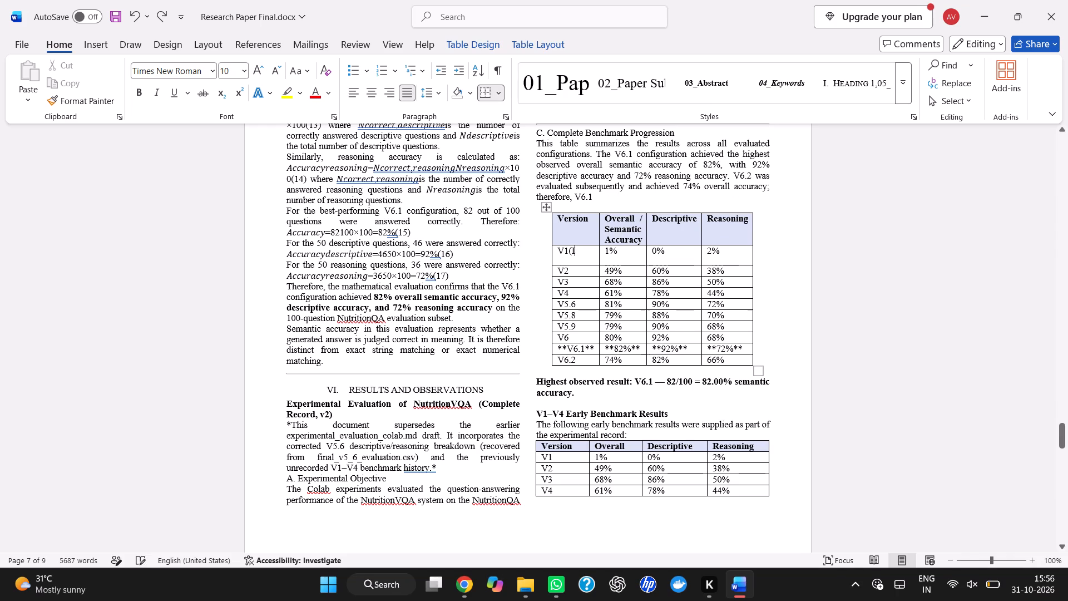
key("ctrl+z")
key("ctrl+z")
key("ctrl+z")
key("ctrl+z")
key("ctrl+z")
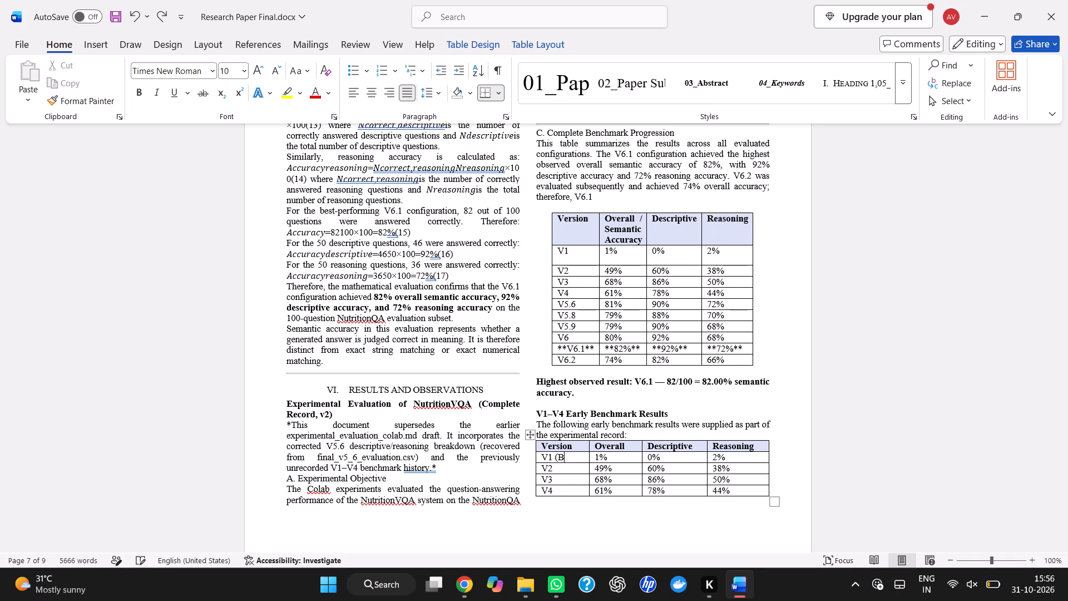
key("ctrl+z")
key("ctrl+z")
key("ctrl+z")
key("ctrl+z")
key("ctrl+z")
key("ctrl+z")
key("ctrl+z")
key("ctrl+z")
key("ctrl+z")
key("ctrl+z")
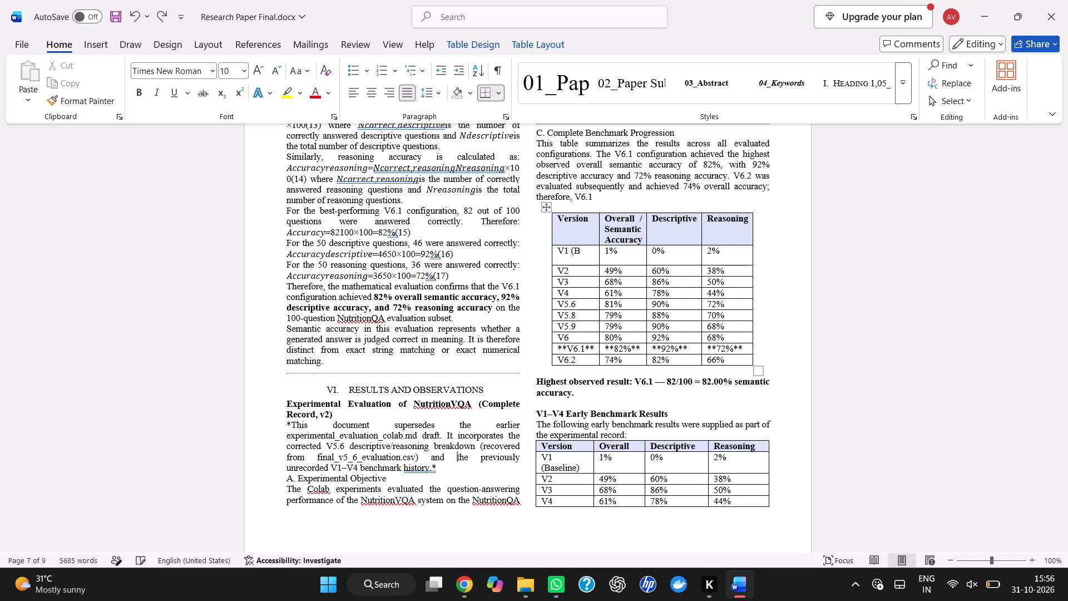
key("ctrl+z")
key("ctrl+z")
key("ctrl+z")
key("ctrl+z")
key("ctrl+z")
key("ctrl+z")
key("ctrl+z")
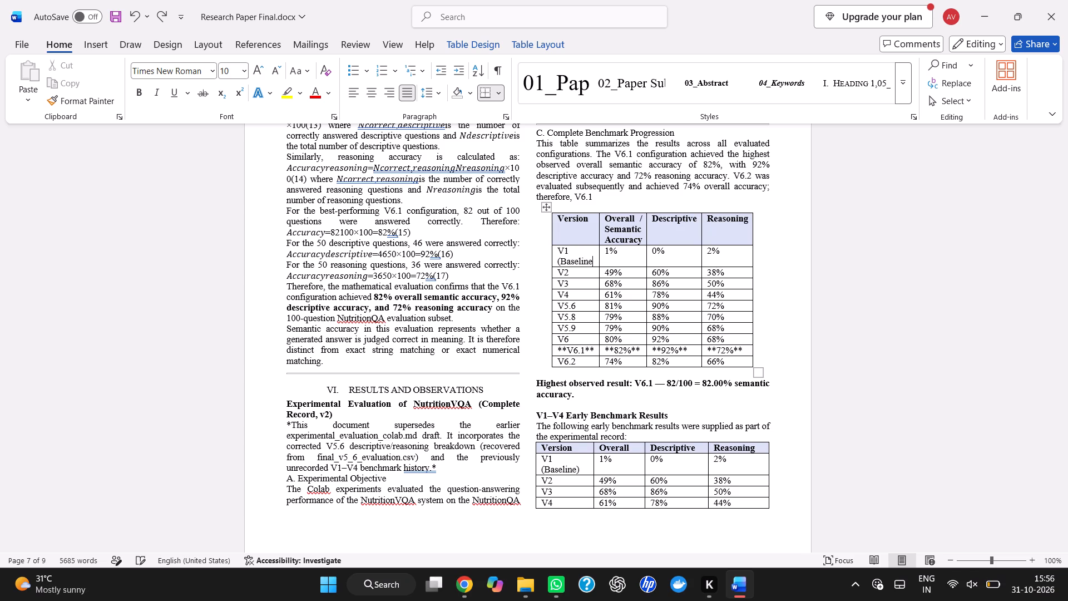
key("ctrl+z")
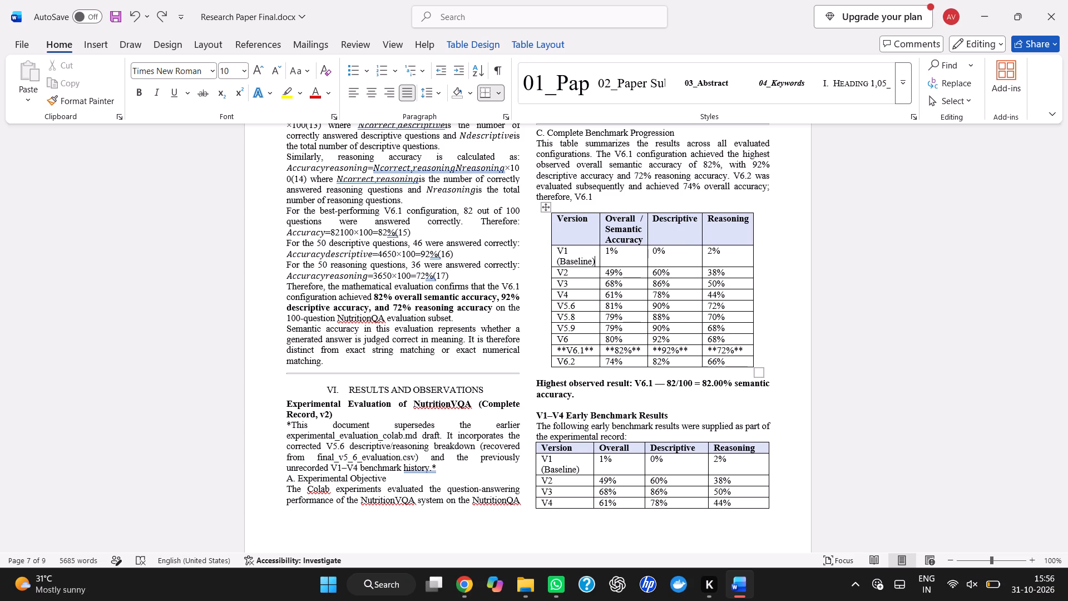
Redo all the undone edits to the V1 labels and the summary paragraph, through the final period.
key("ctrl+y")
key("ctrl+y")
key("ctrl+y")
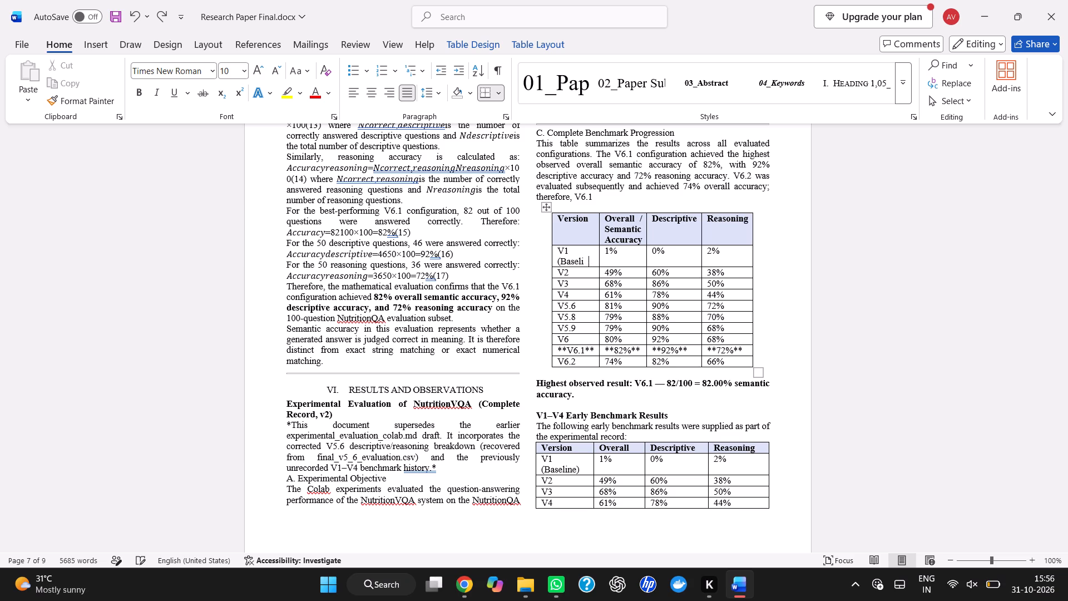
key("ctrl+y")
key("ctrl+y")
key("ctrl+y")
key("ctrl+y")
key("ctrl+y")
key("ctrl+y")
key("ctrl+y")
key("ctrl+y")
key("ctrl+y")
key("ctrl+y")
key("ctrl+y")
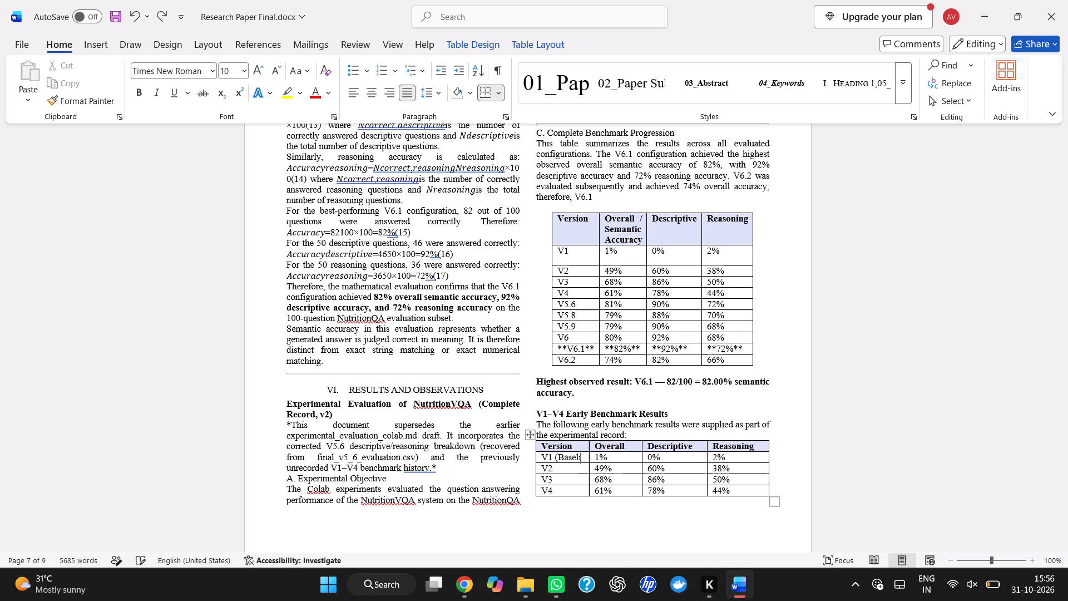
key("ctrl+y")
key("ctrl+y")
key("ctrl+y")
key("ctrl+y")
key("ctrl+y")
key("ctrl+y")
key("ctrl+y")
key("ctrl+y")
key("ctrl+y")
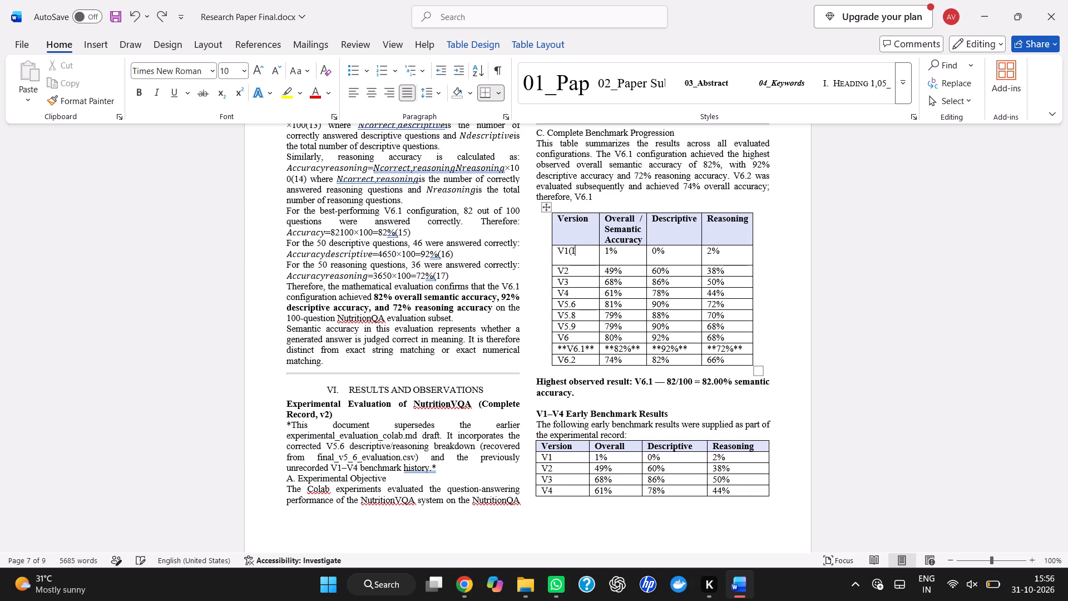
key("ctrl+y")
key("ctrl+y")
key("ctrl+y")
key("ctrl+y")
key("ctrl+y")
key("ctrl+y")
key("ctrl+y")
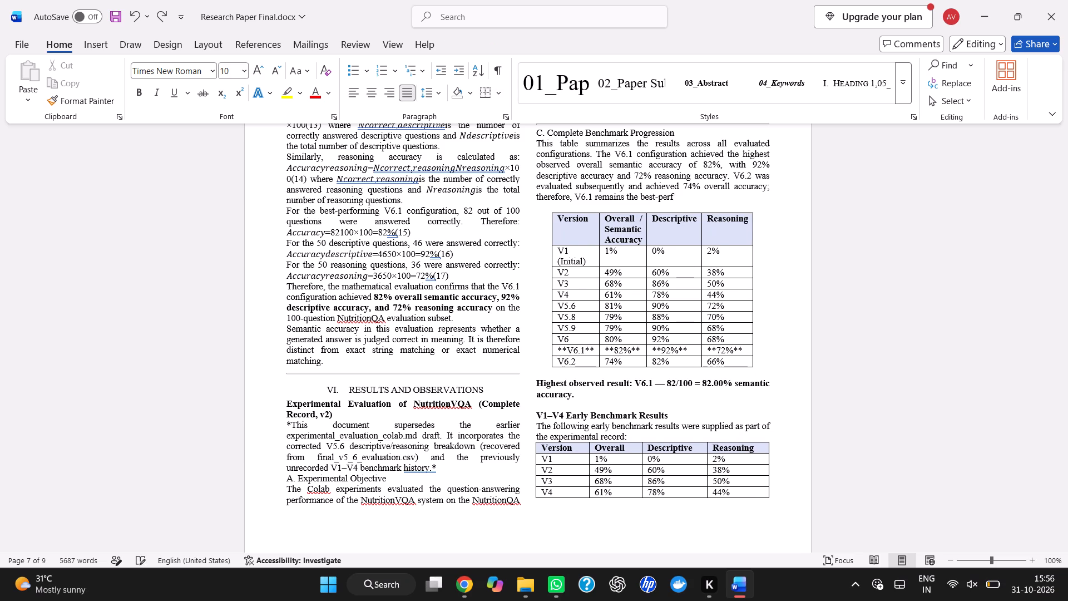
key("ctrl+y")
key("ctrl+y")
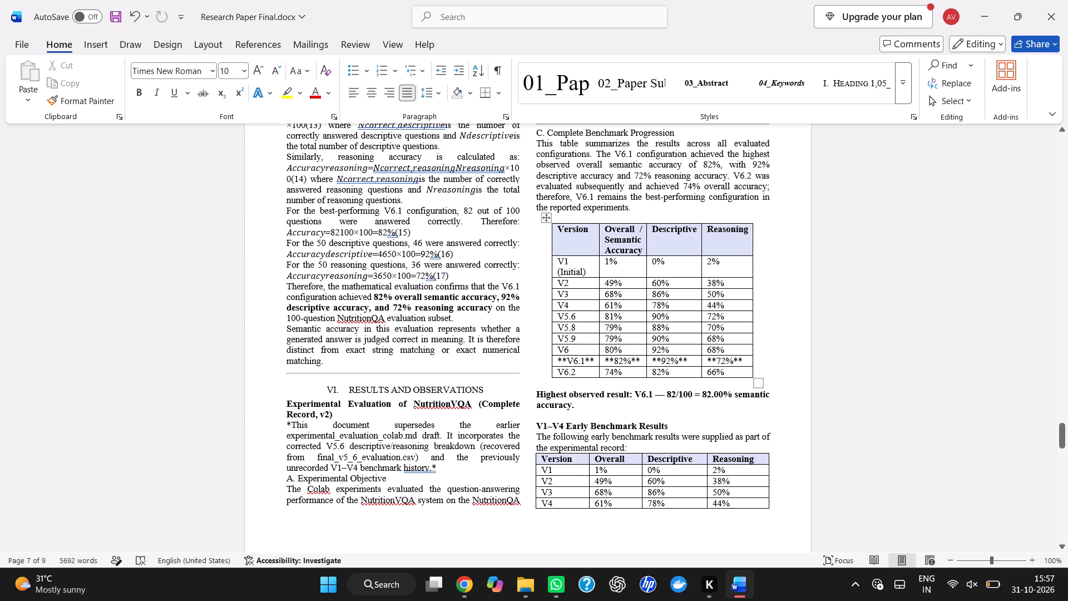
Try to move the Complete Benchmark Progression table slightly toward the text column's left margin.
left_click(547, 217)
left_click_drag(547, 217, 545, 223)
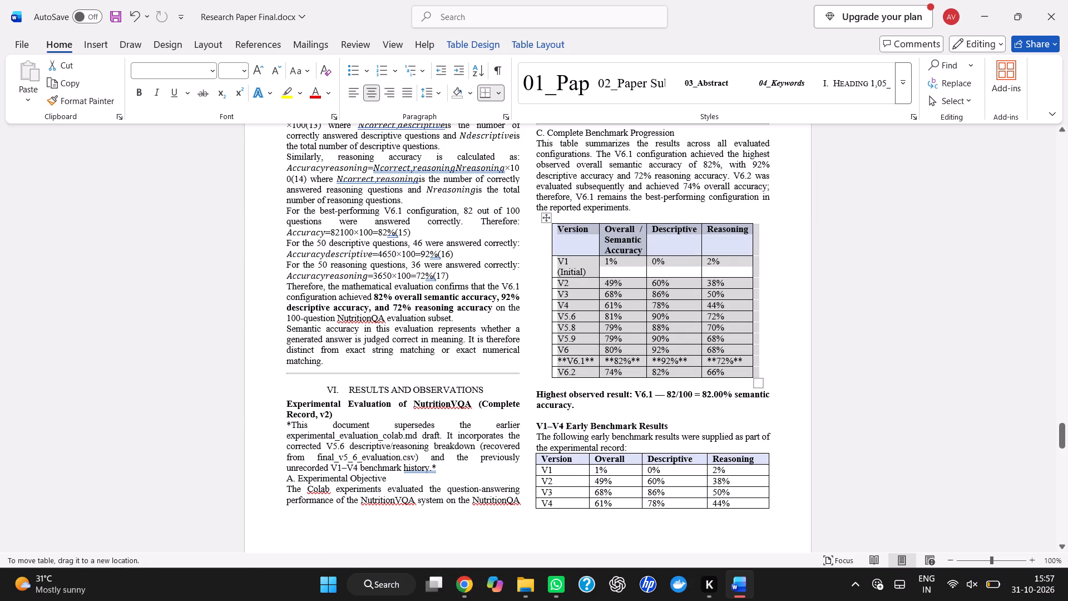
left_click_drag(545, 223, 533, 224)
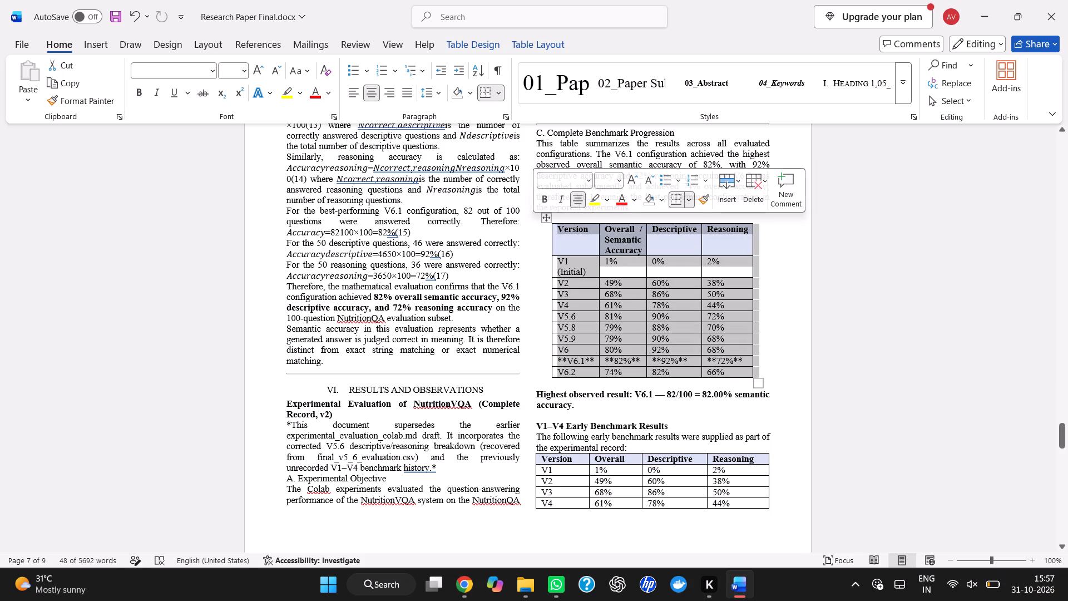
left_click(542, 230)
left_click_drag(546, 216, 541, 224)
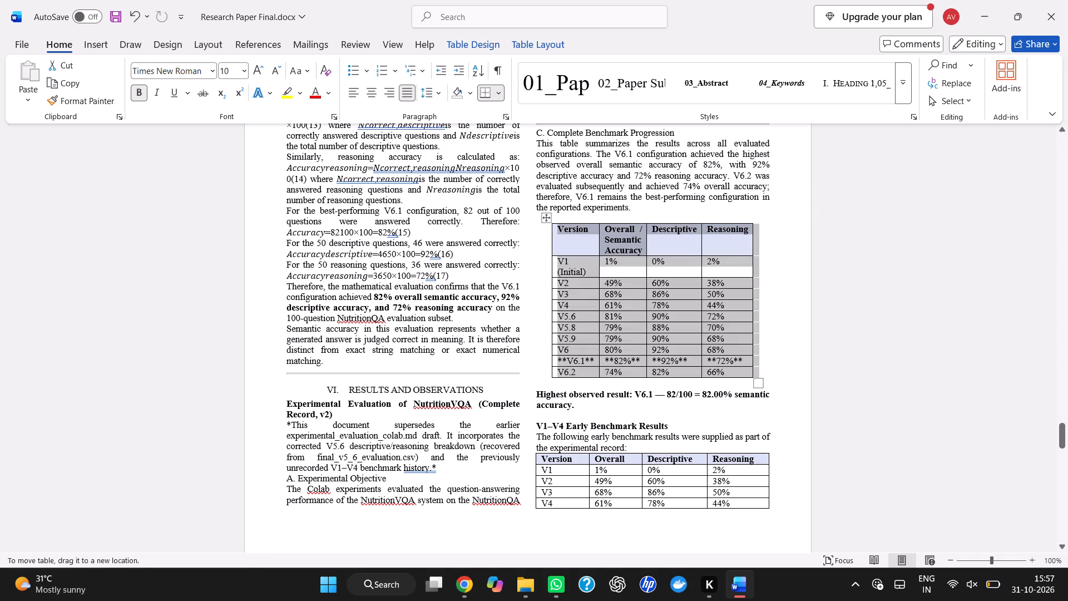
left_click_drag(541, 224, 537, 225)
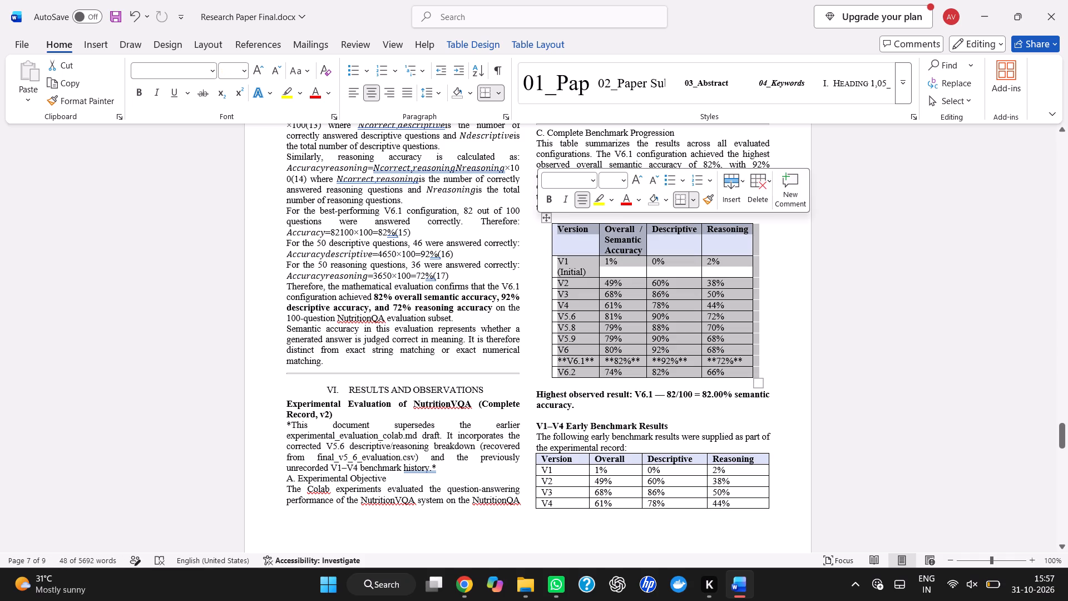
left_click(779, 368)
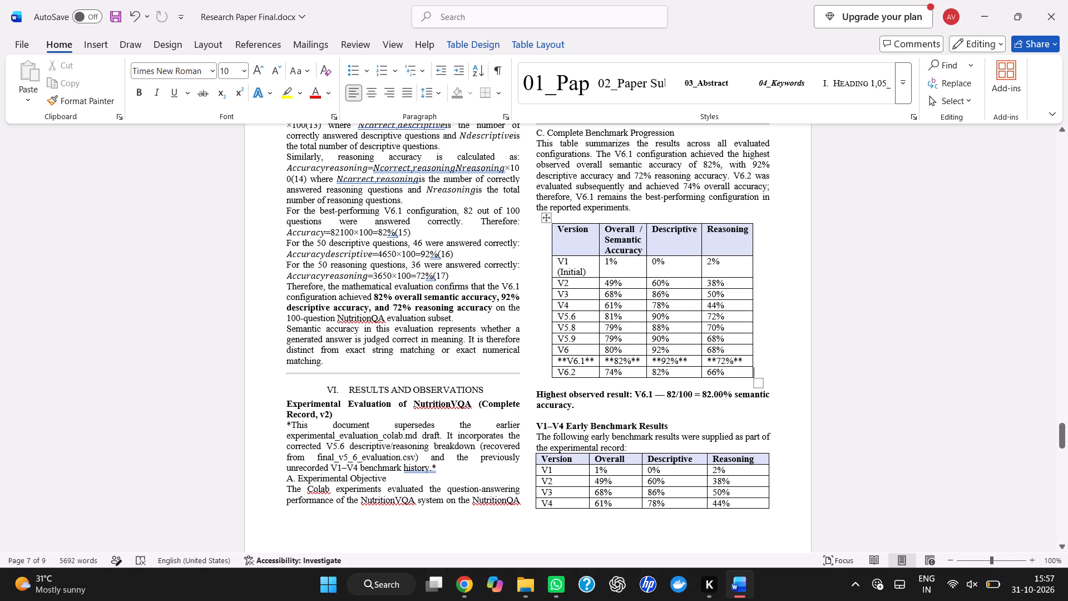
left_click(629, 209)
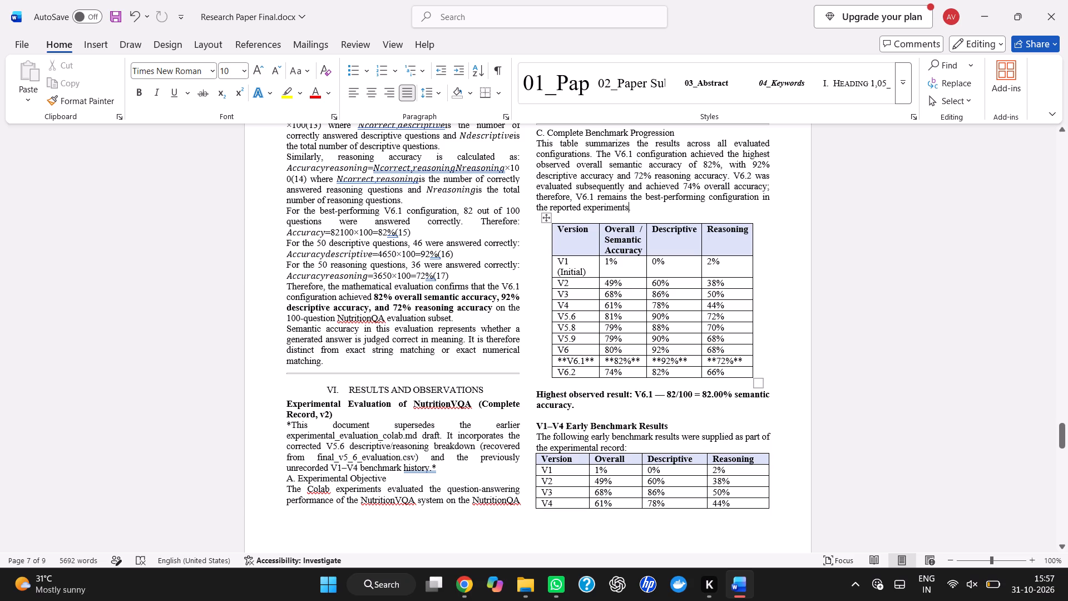
Change the subsection B heading from "Evaluation Dataset" to "Evaluation Metrics".
scroll(787, 436, "down", 1)
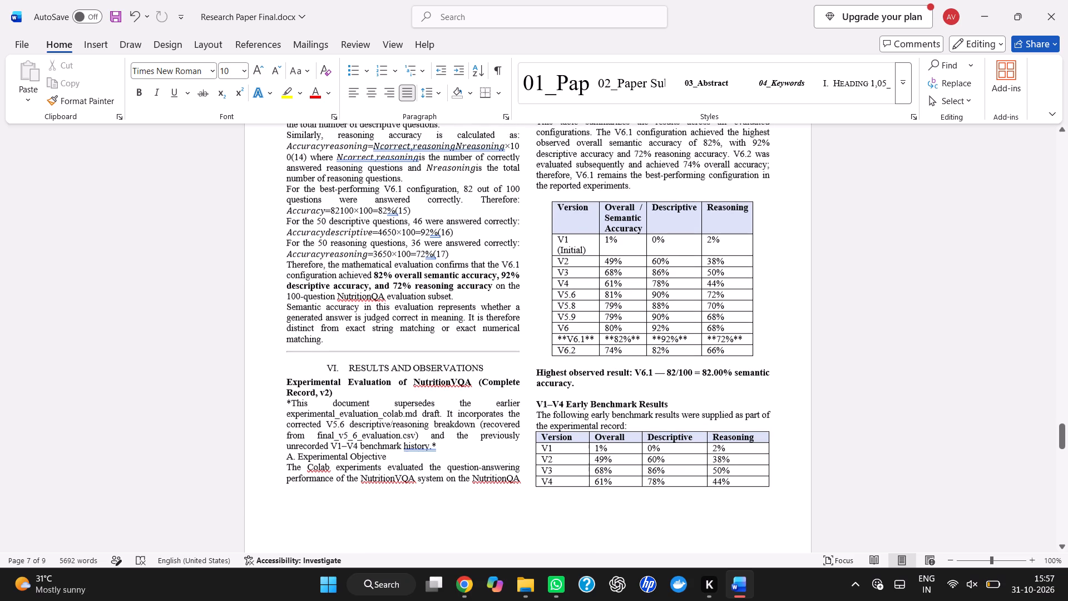
scroll(787, 436, "down", 2)
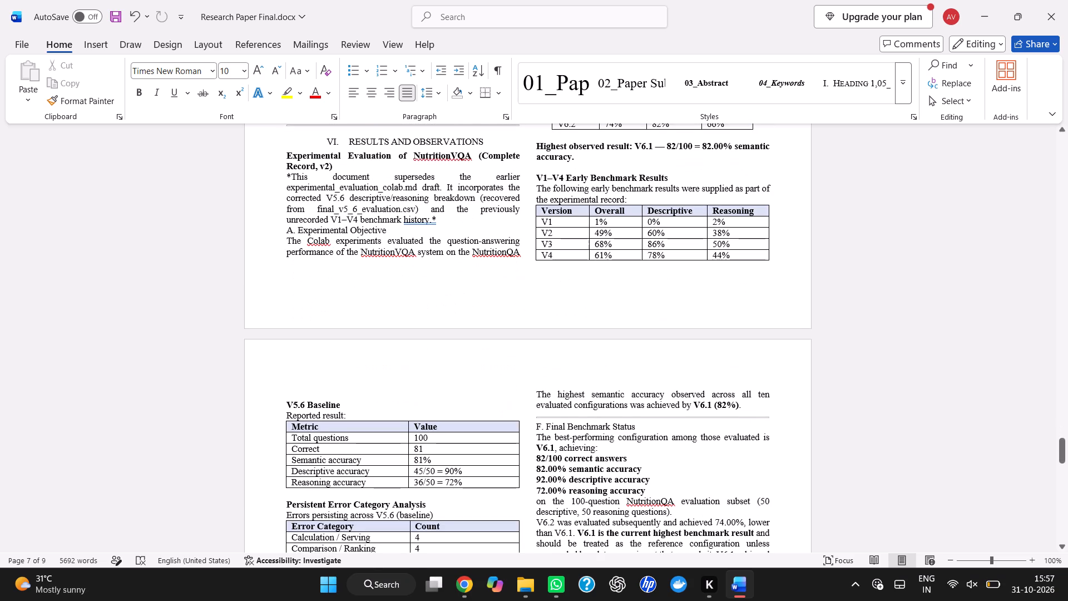
scroll(787, 436, "up", 3)
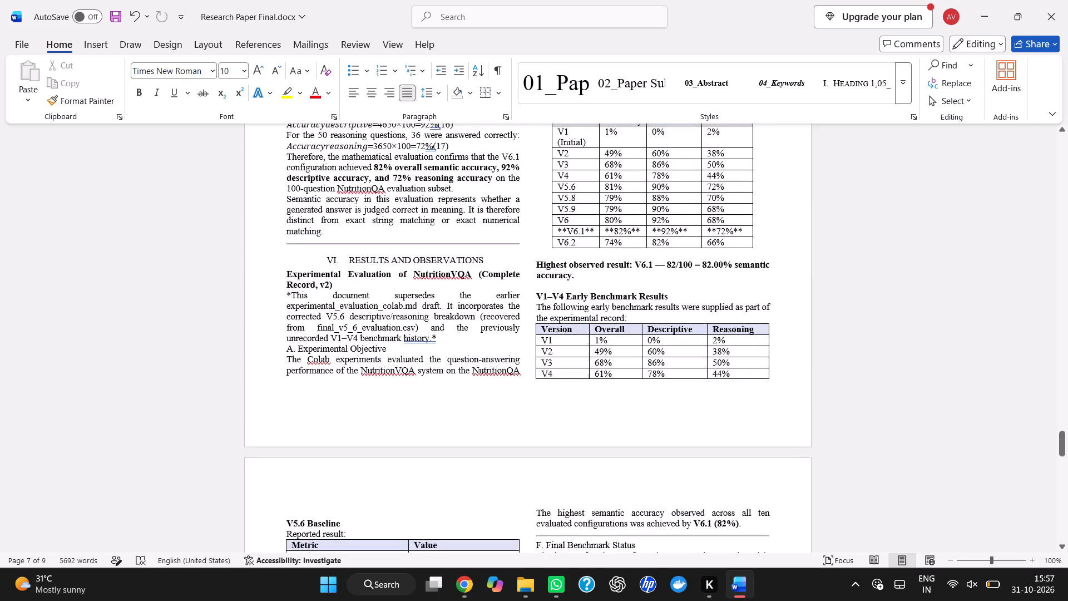
scroll(787, 436, "up", 4)
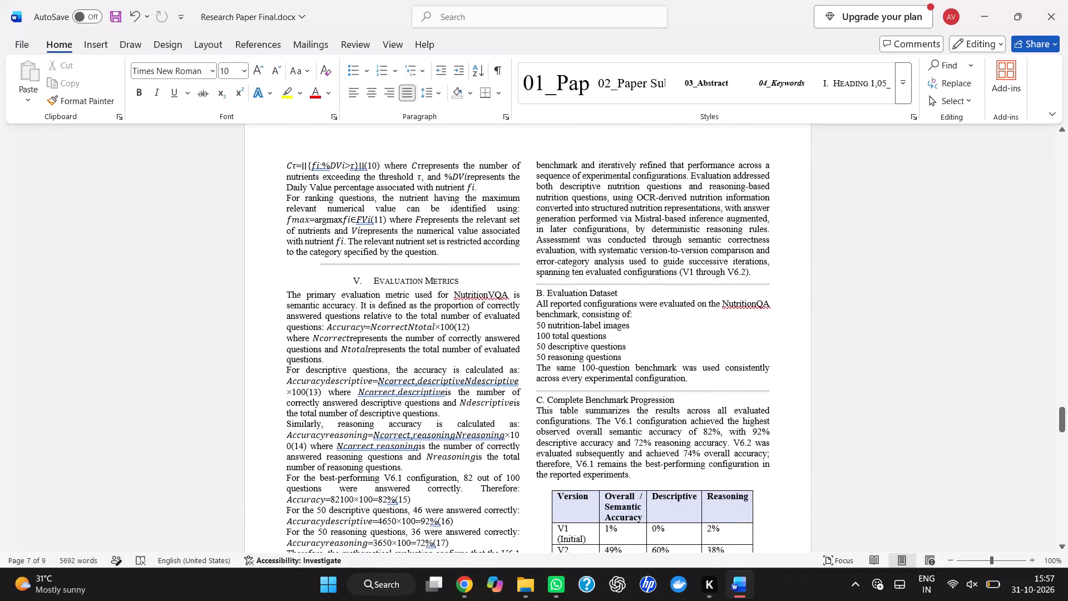
left_click(690, 383)
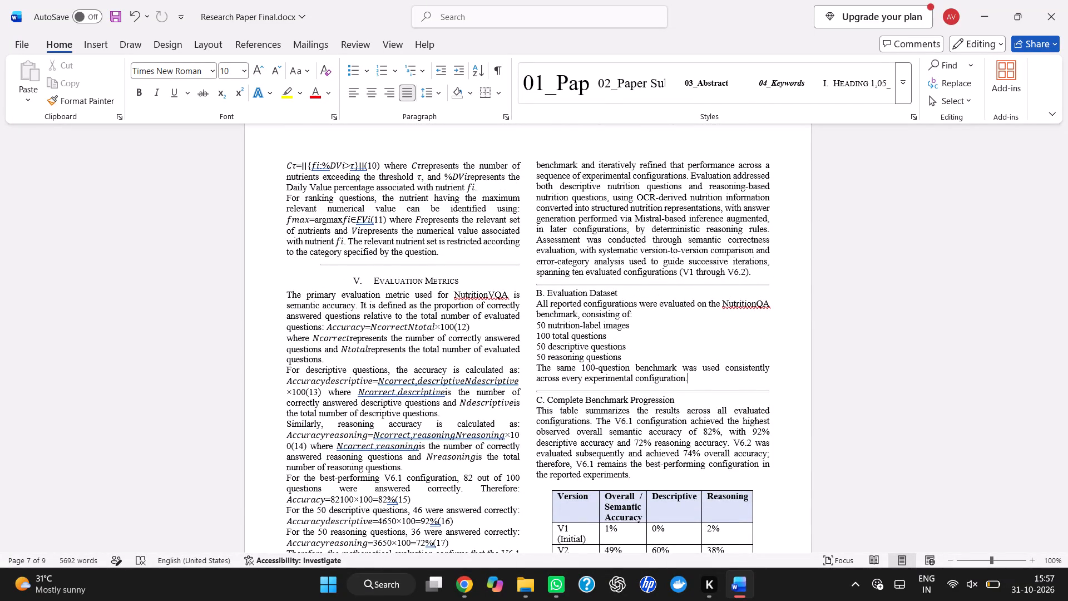
left_click_drag(624, 293, 589, 293)
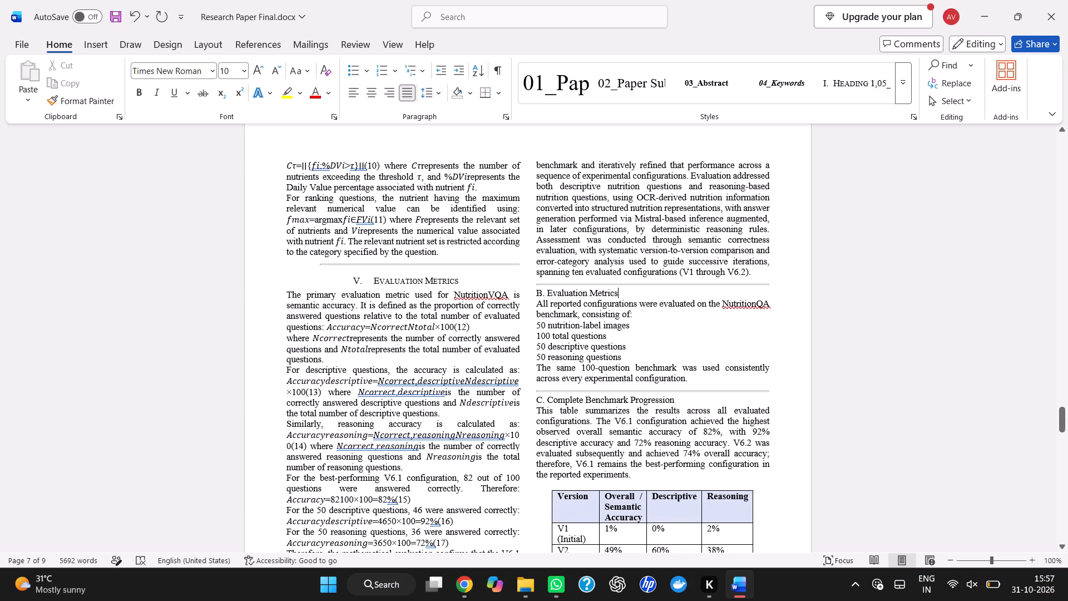
Delete subsection G "Completed Evaluation Work Dataset" with its NutritionQA list and the leftover blank line above Best benchmark.
scroll(595, 358, "down", 5)
scroll(595, 358, "up", 2)
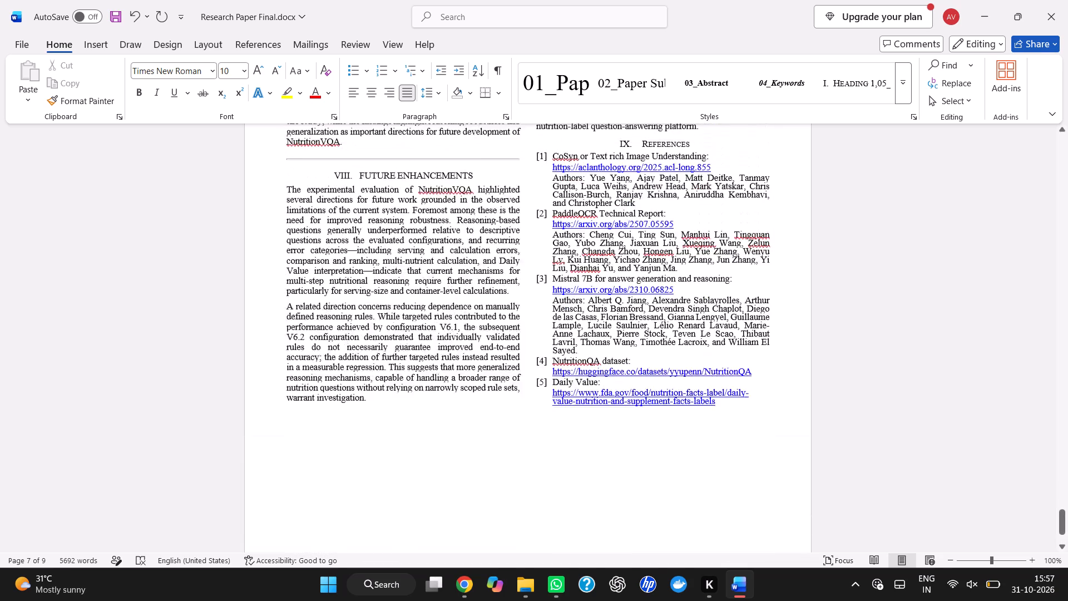
scroll(595, 358, "up", 5)
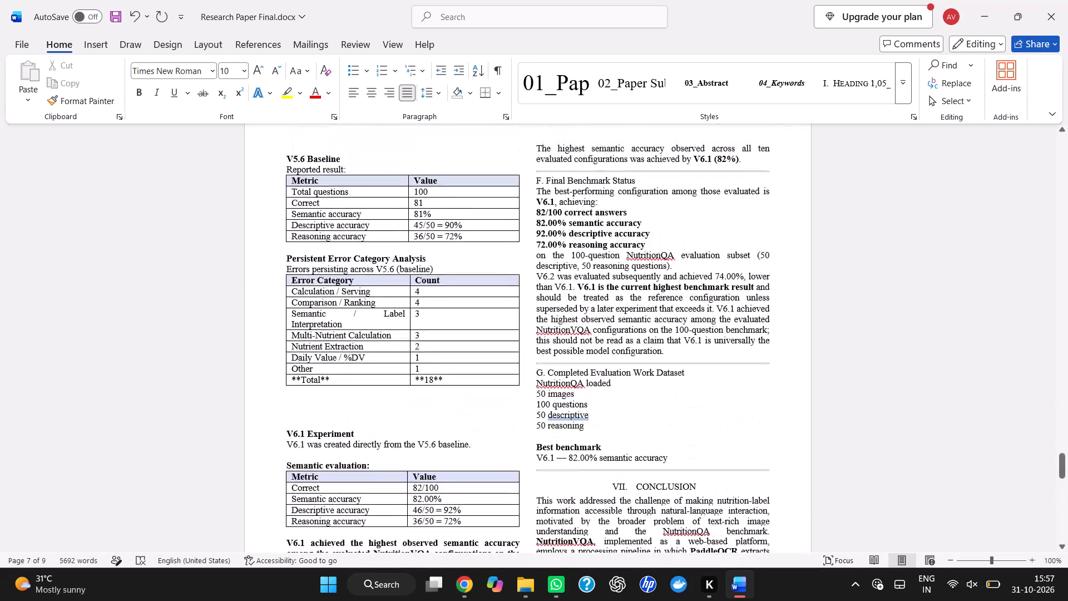
left_click_drag(589, 426, 566, 427)
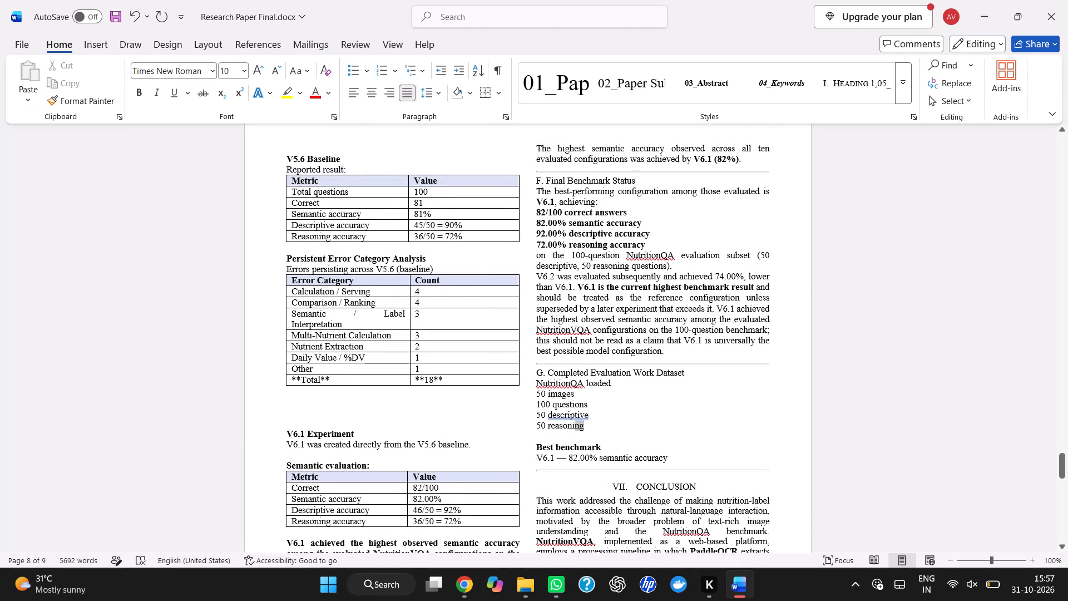
left_click_drag(566, 427, 529, 372)
key("BackSpace")
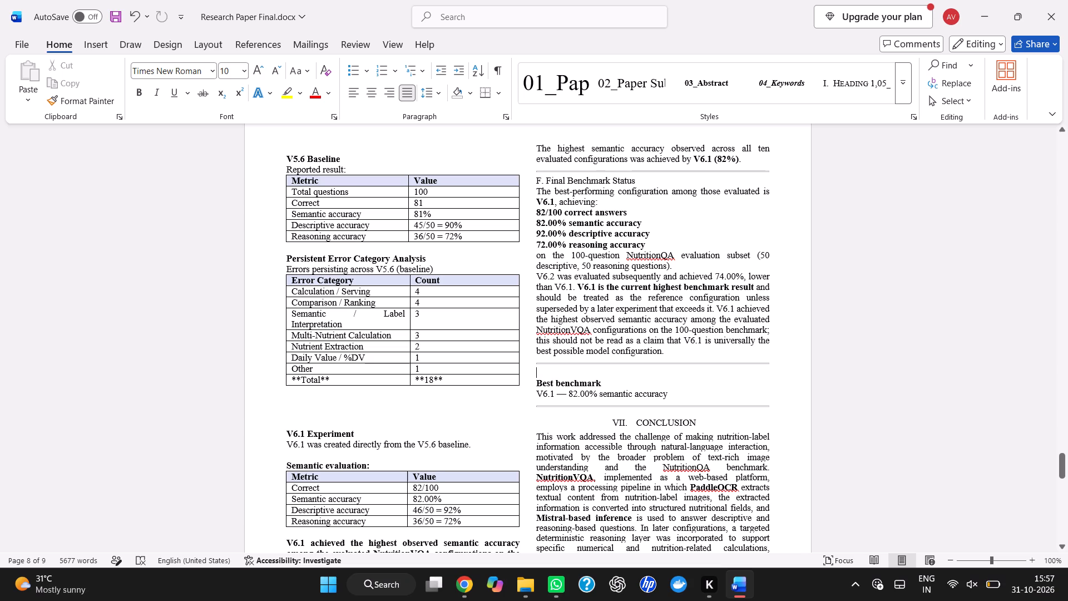
key("BackSpace")
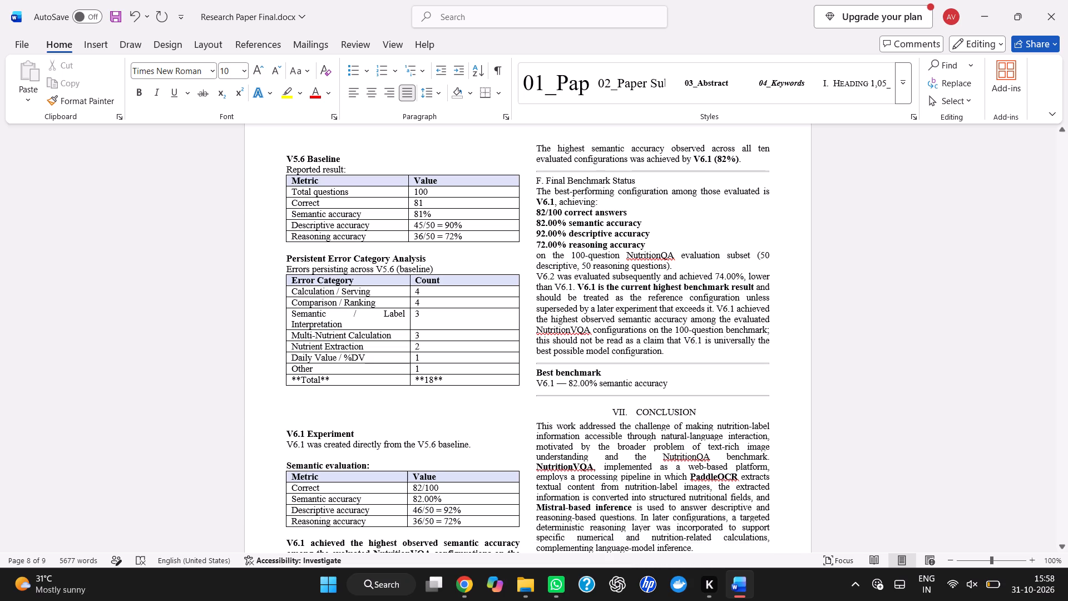
Review the Evaluation Metrics section and the Results subsections B and C, including the Complete Benchmark Progression table and early benchmark results.
scroll(655, 307, "up", 10)
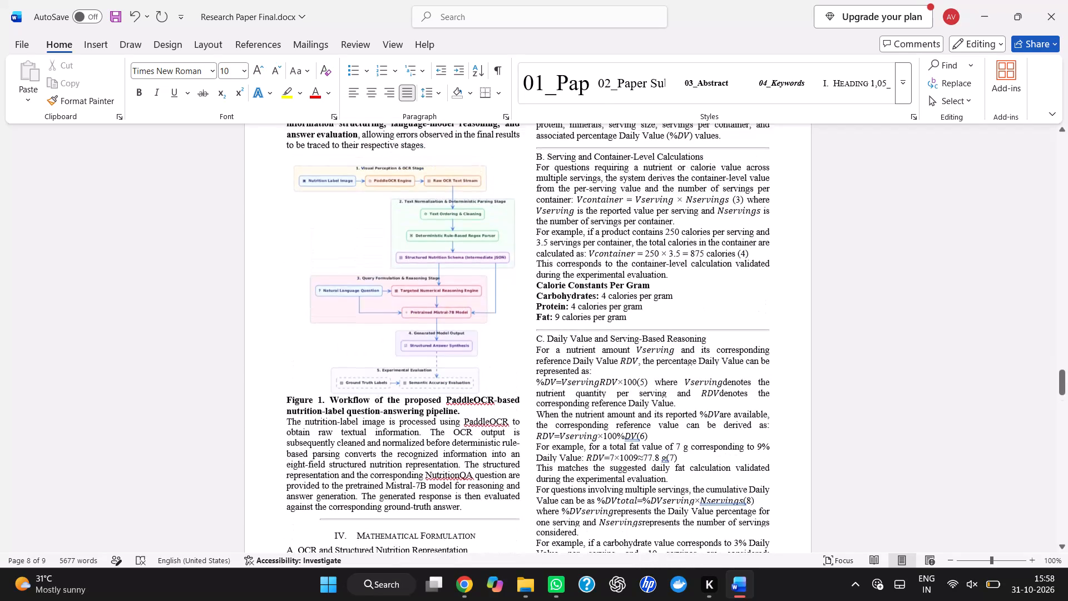
scroll(655, 307, "up", 3)
scroll(655, 307, "down", 3)
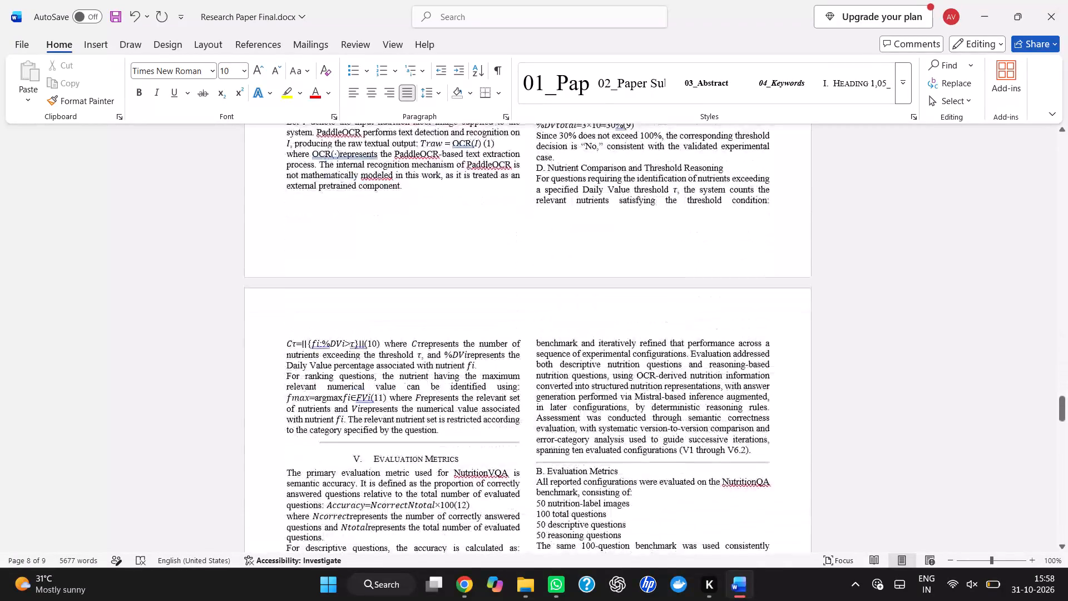
scroll(655, 307, "down", 2)
left_click(684, 280)
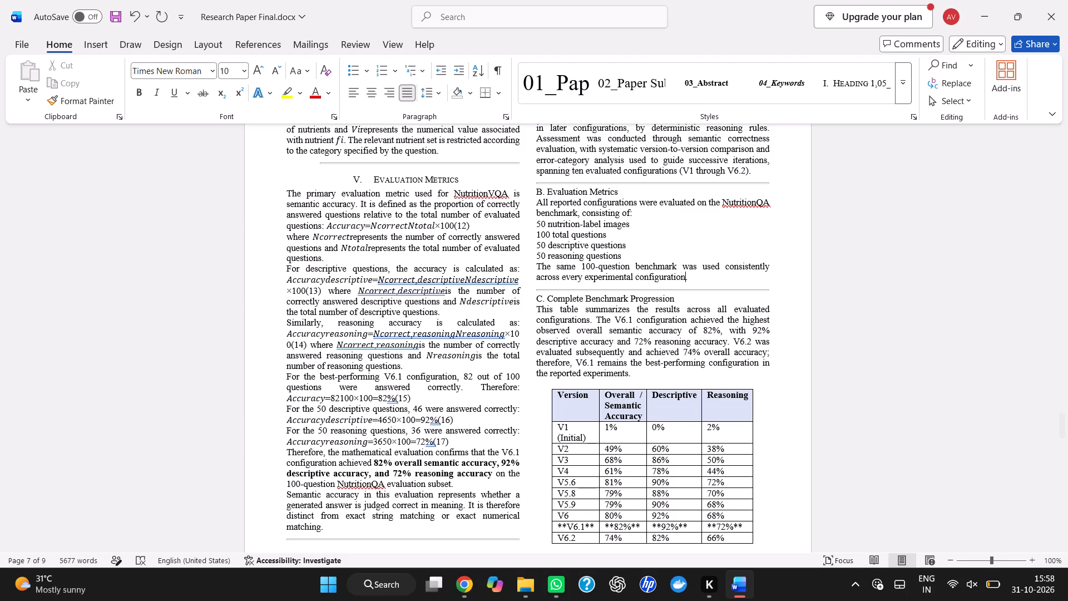
scroll(684, 280, "up", 3)
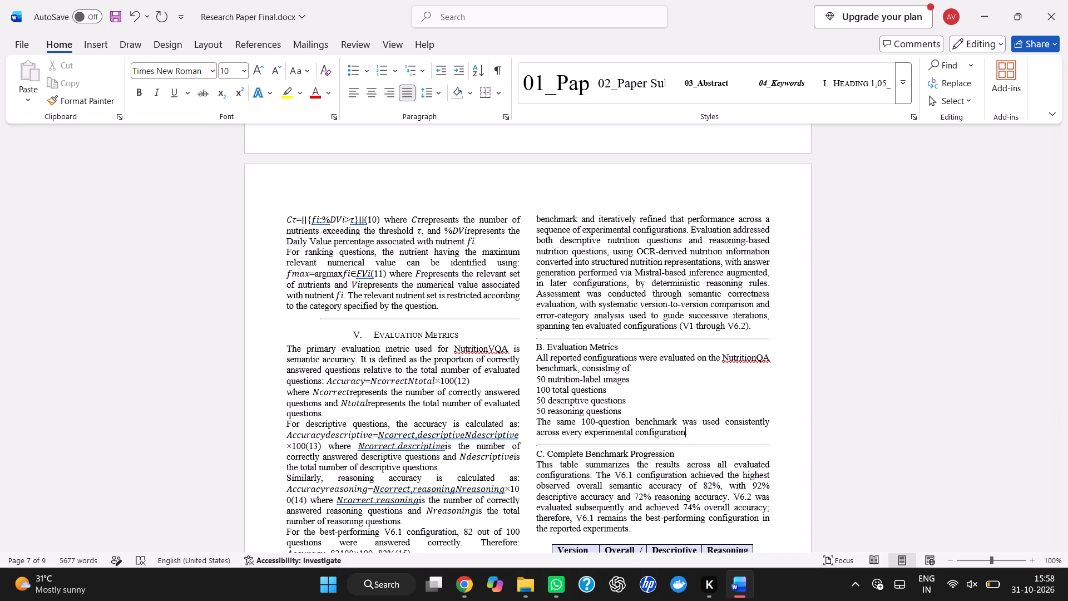
scroll(684, 280, "down", 2)
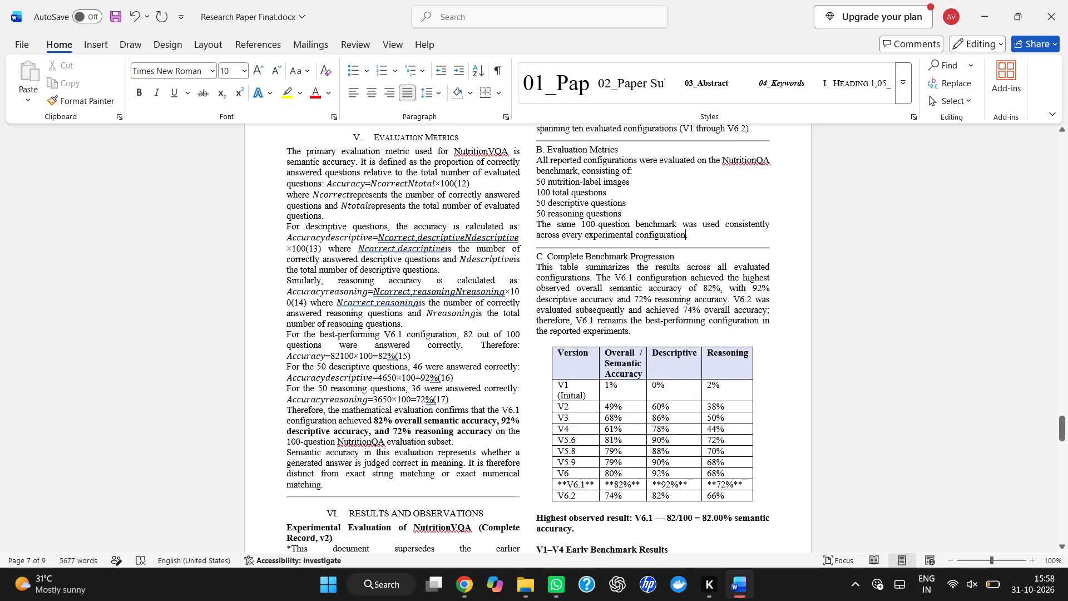
scroll(684, 280, "down", 2)
scroll(669, 157, "up", 1)
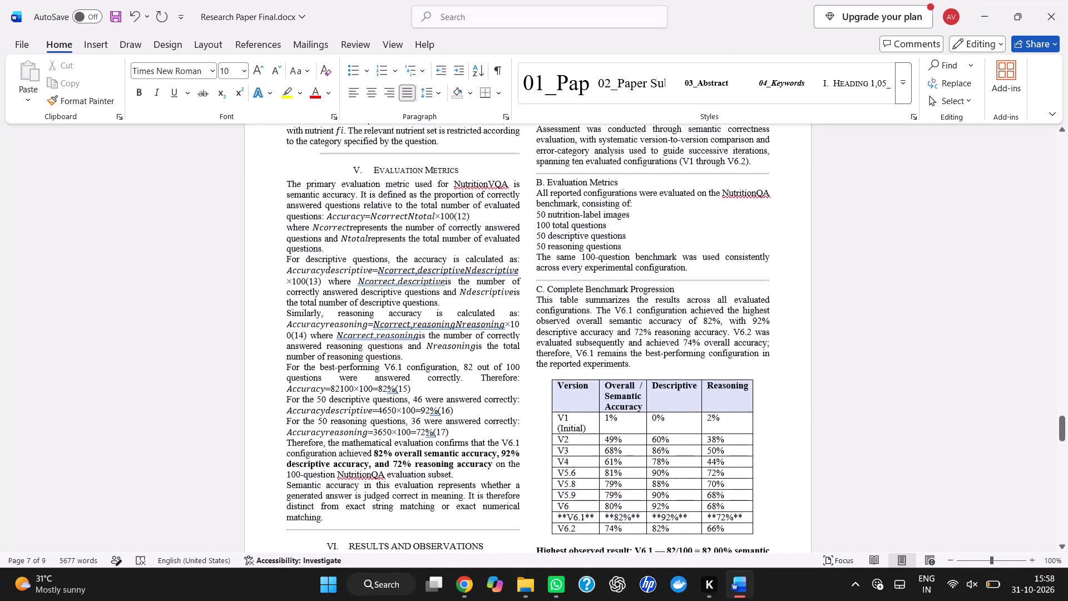
scroll(669, 157, "up", 1)
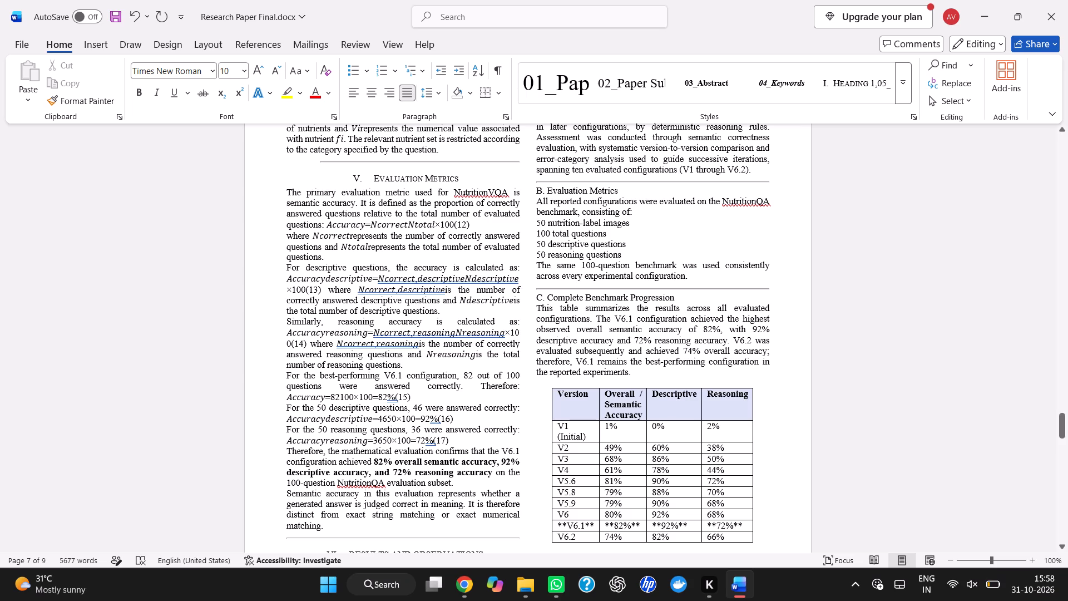
scroll(600, 383, "down", 1)
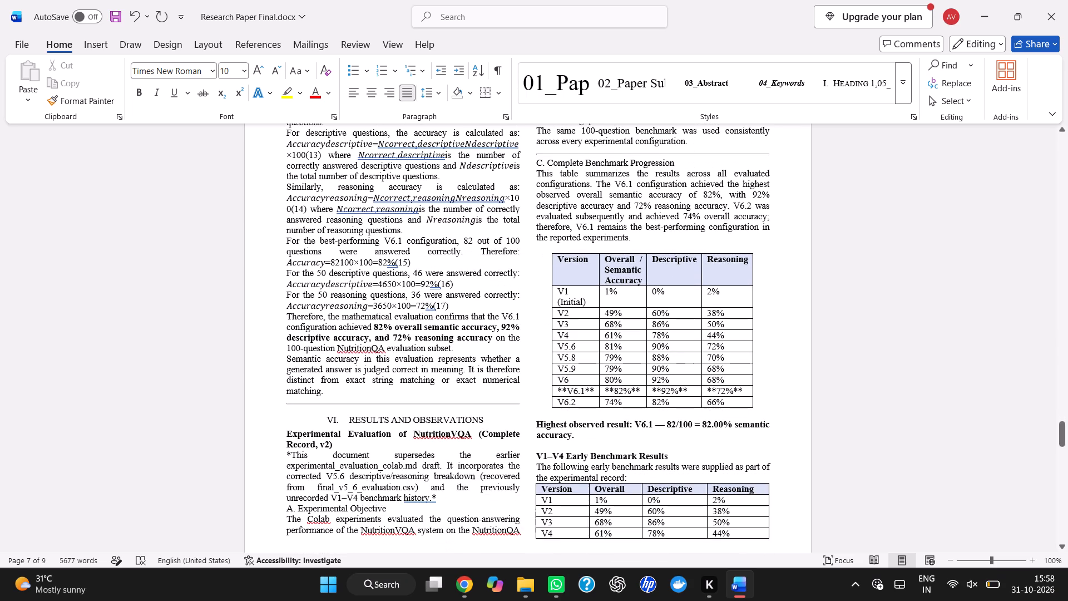
scroll(600, 383, "down", 3)
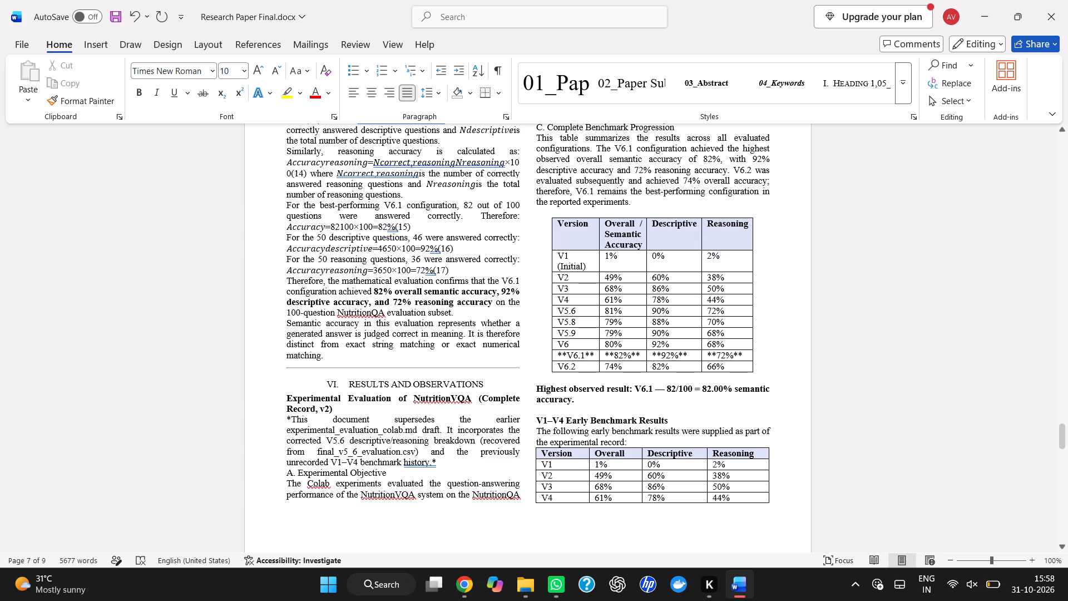
Undo the deletion of subsection G and the renaming of the subsection B heading, restoring "Evaluation Dataset".
key("ctrl+z")
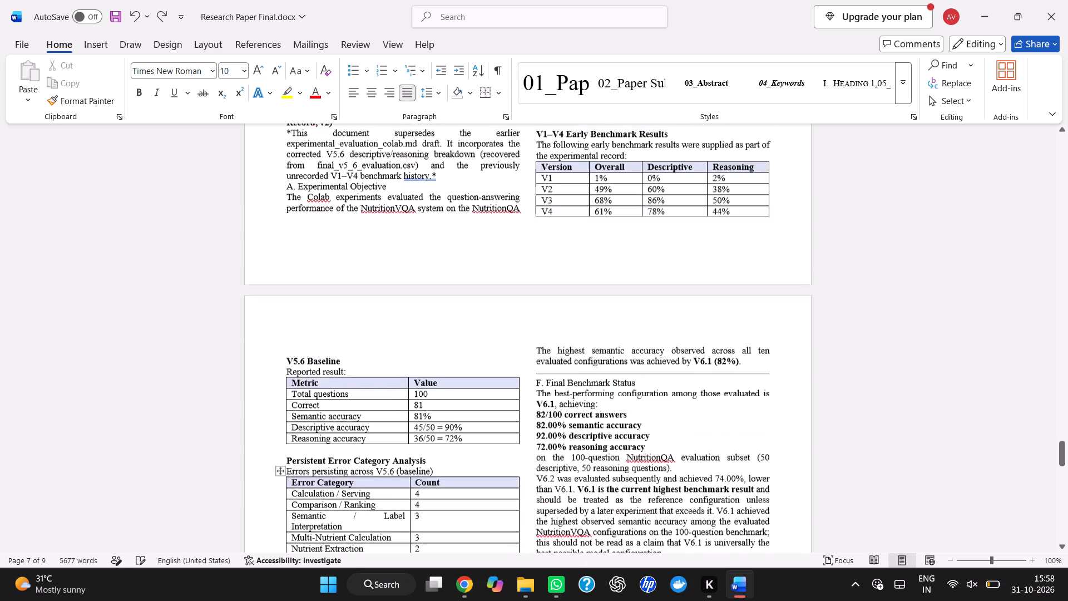
key("ctrl+z")
key("ctrl+z")
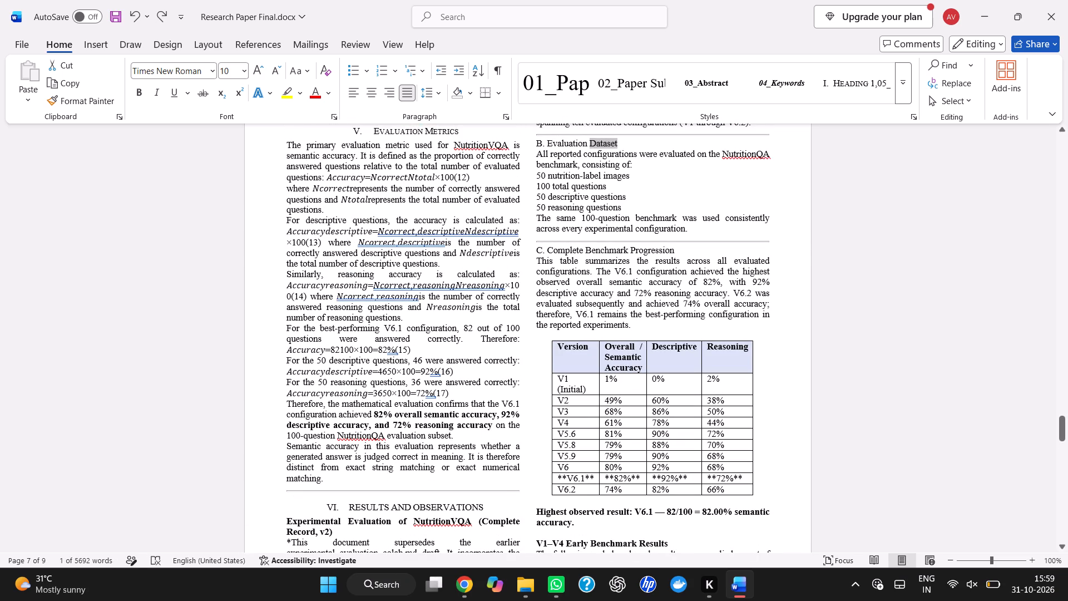
left_click(660, 200)
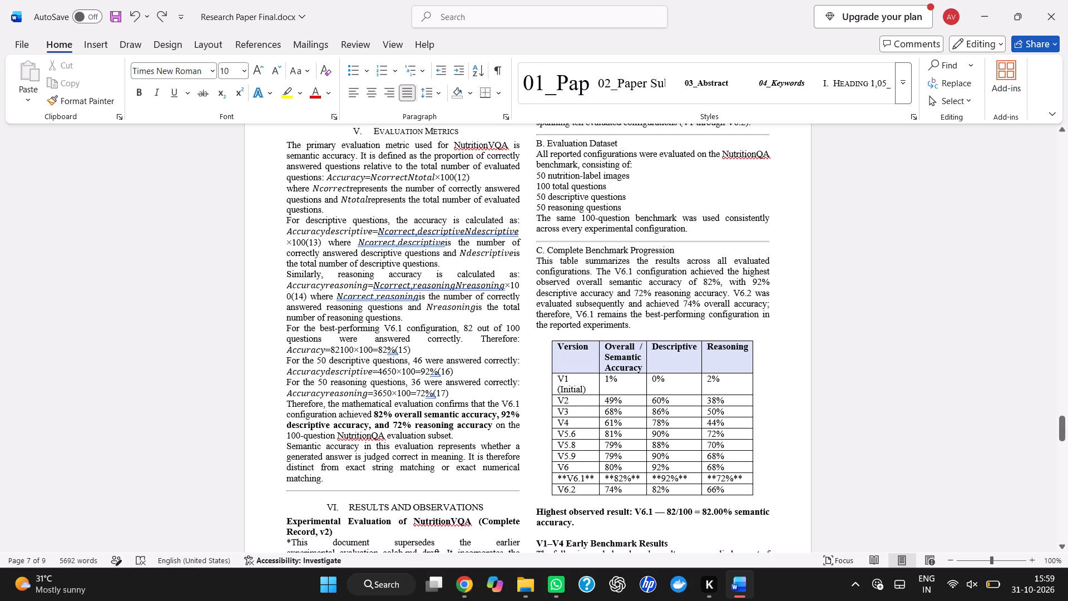
Delete subsection G "Completed Evaluation Work Dataset" with its NutritionQA list and the blank line above Best benchmark.
scroll(424, 406, "down", 4)
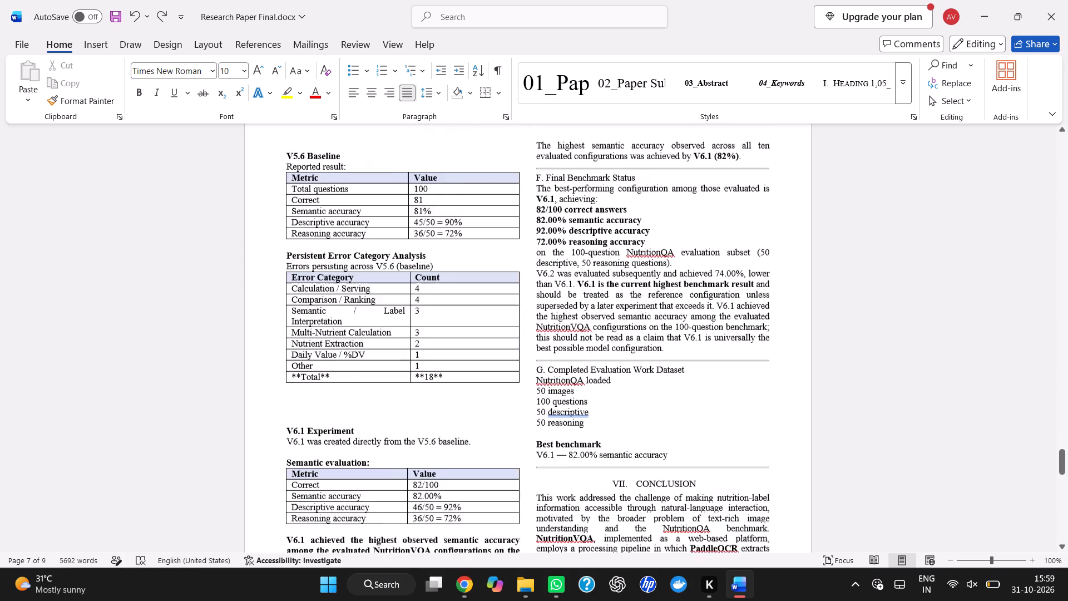
scroll(424, 406, "down", 2)
left_click_drag(582, 324, 579, 323)
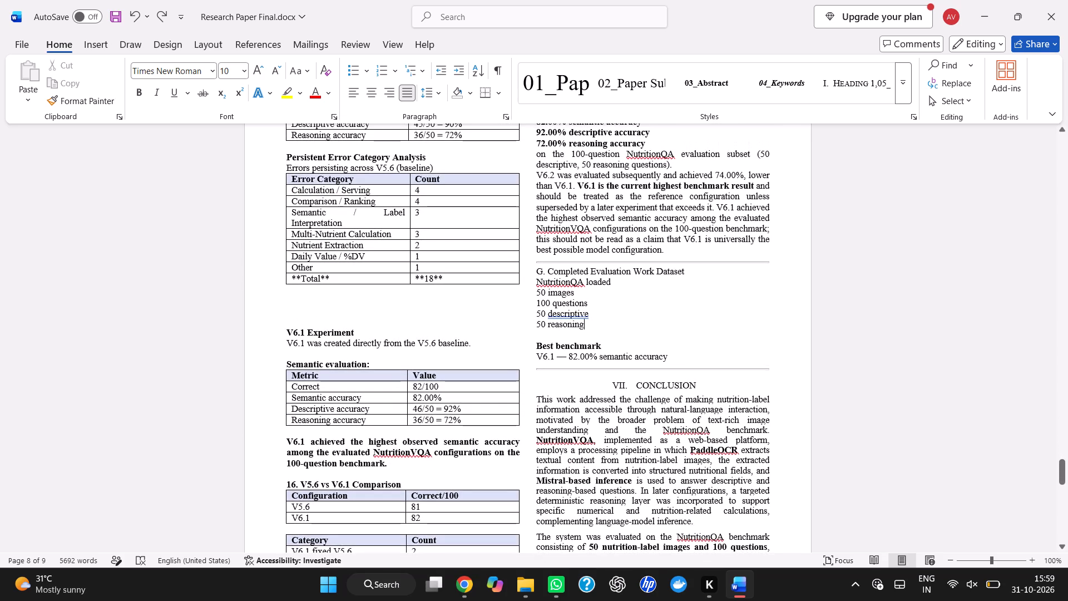
left_click_drag(579, 323, 534, 267)
key("BackSpace")
key("BackSpace")
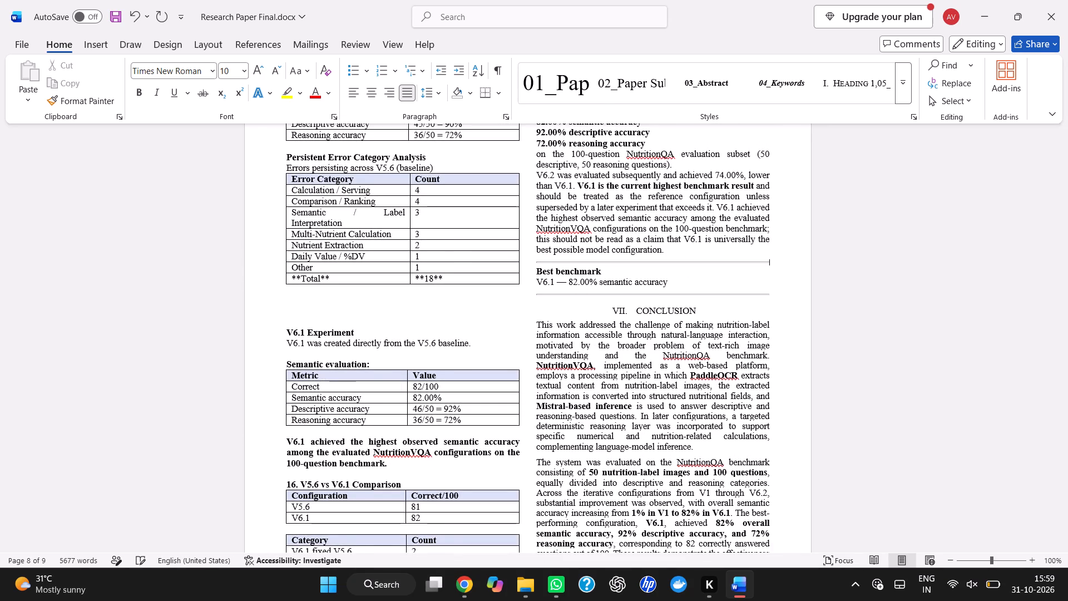
Look back over the Evaluation Metrics and Results pages and save the document.
scroll(534, 267, "up", 8)
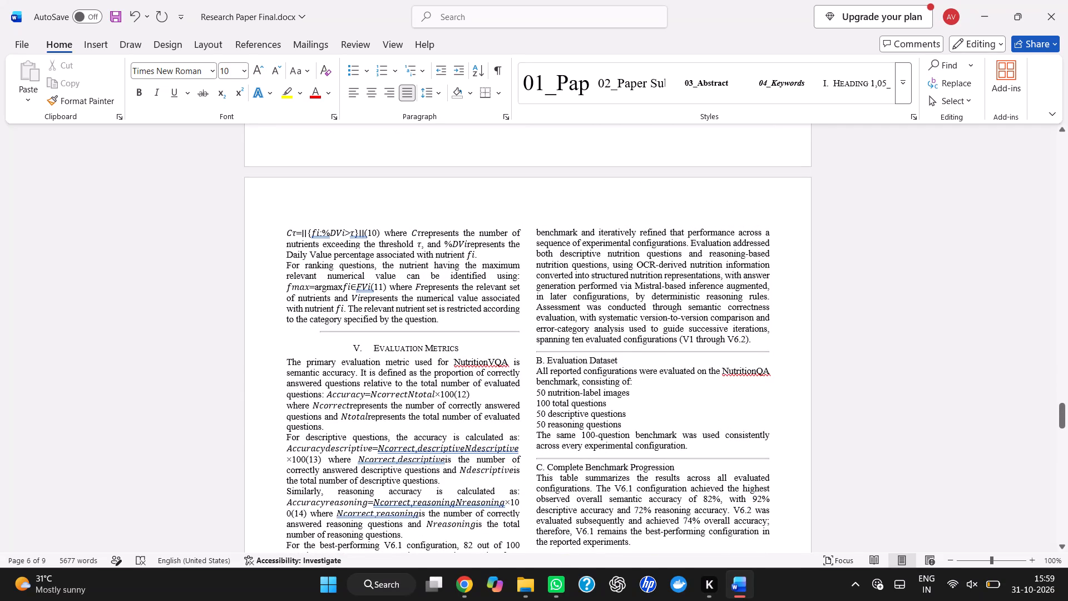
scroll(588, 359, "down", 2)
scroll(387, 509, "down", 1)
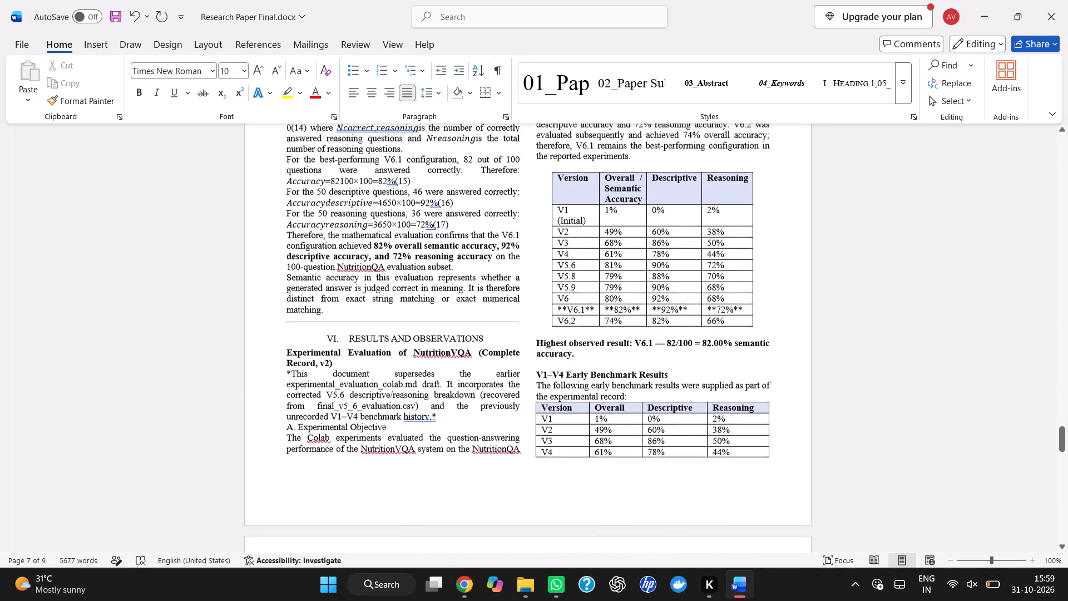
left_click(287, 436)
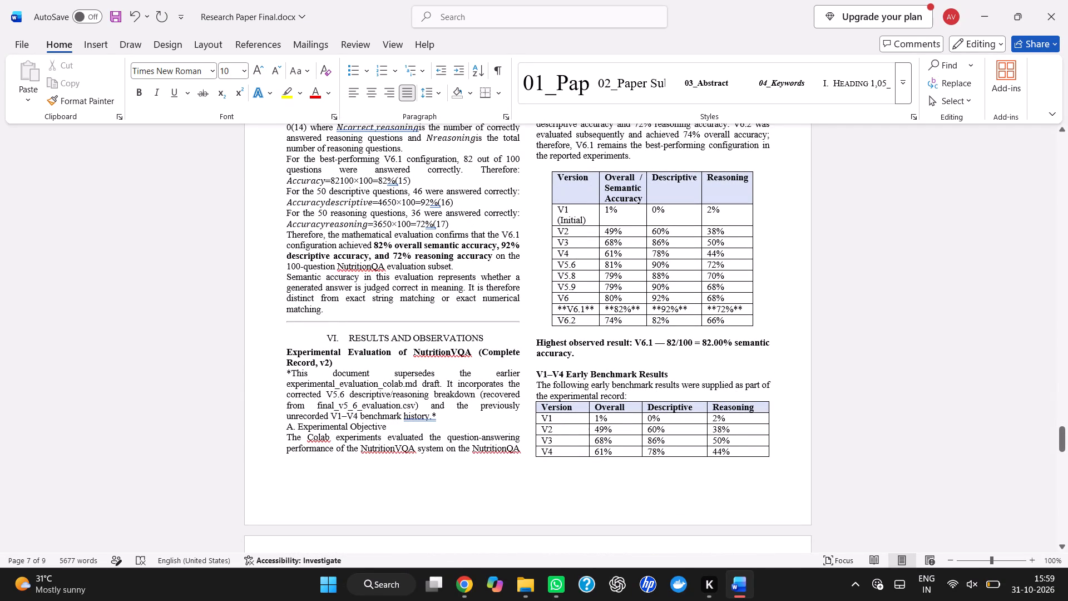
scroll(502, 413, "up", 2)
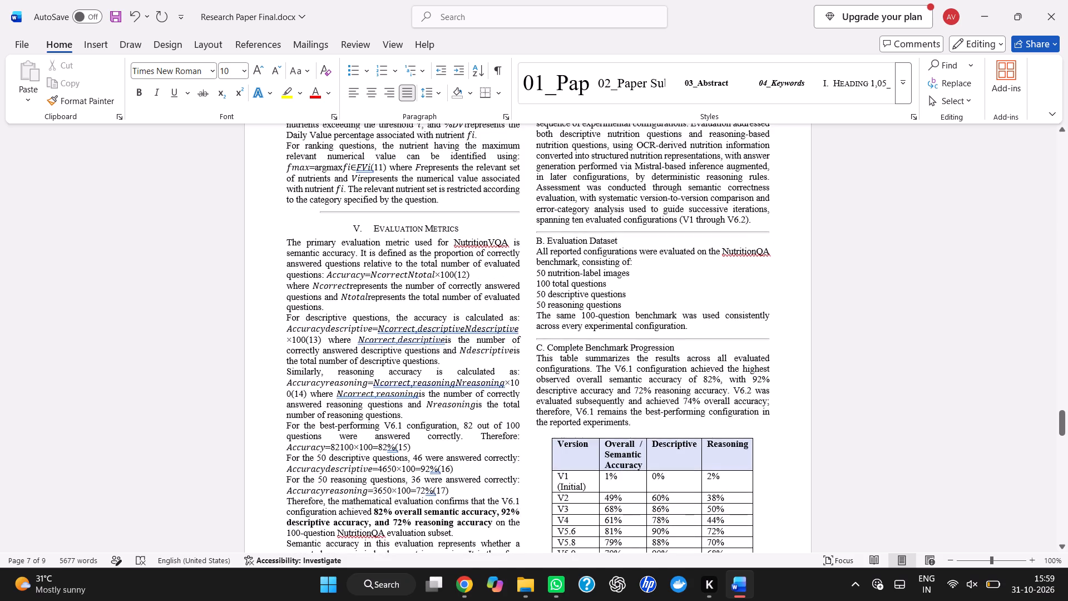
scroll(502, 413, "up", 2)
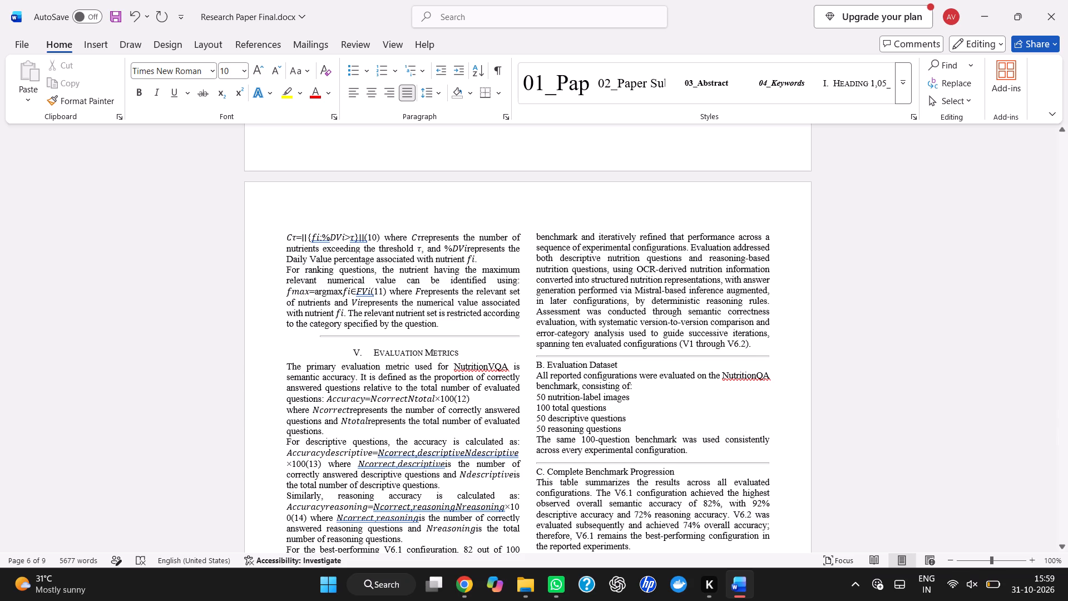
left_click(117, 21)
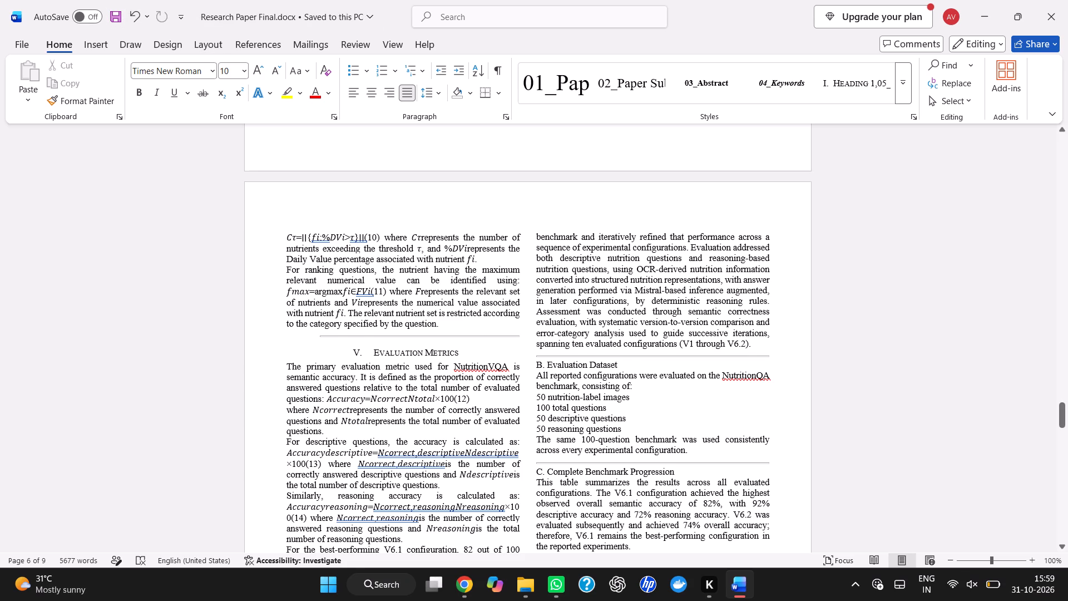
Delete the "This document supersedes" note and the title "Experimental Evaluation of NutritionVQA (Complete Record, v2)" under Results and Observations.
scroll(510, 325, "down", 4)
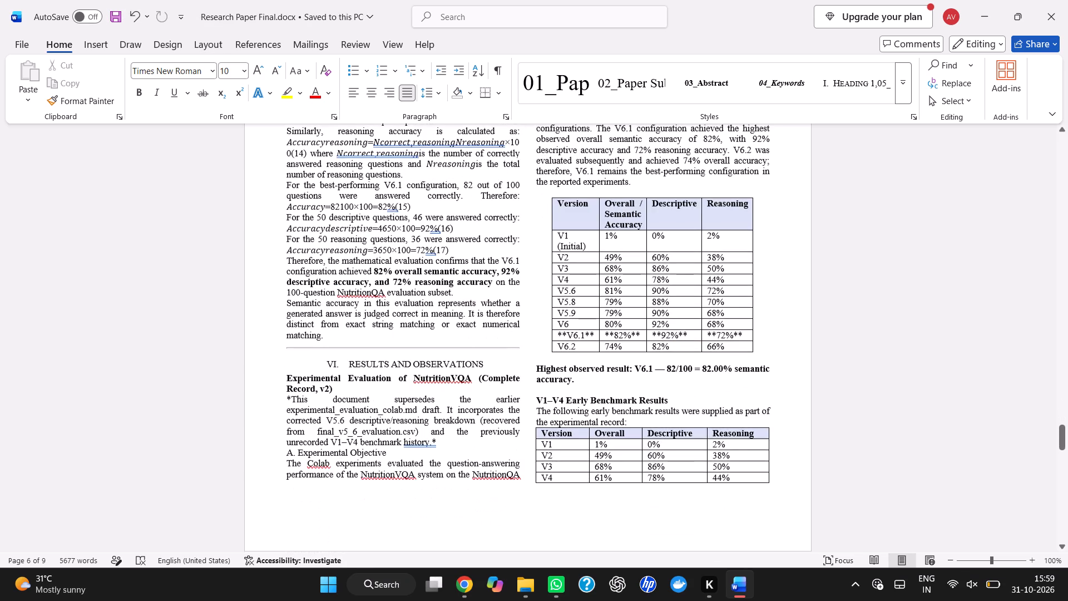
scroll(510, 325, "down", 1)
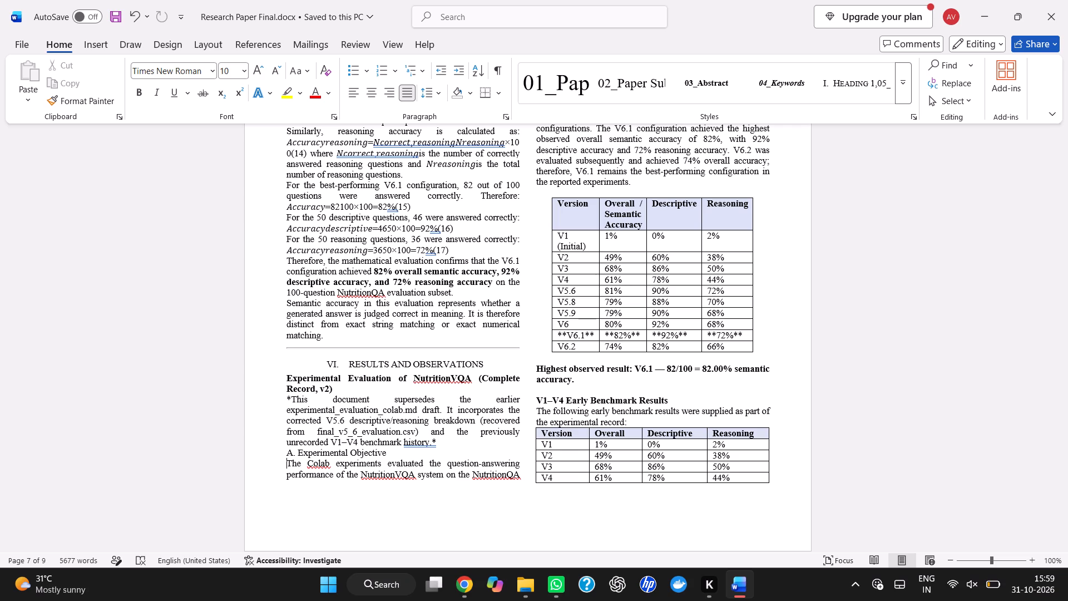
left_click_drag(437, 440, 283, 398)
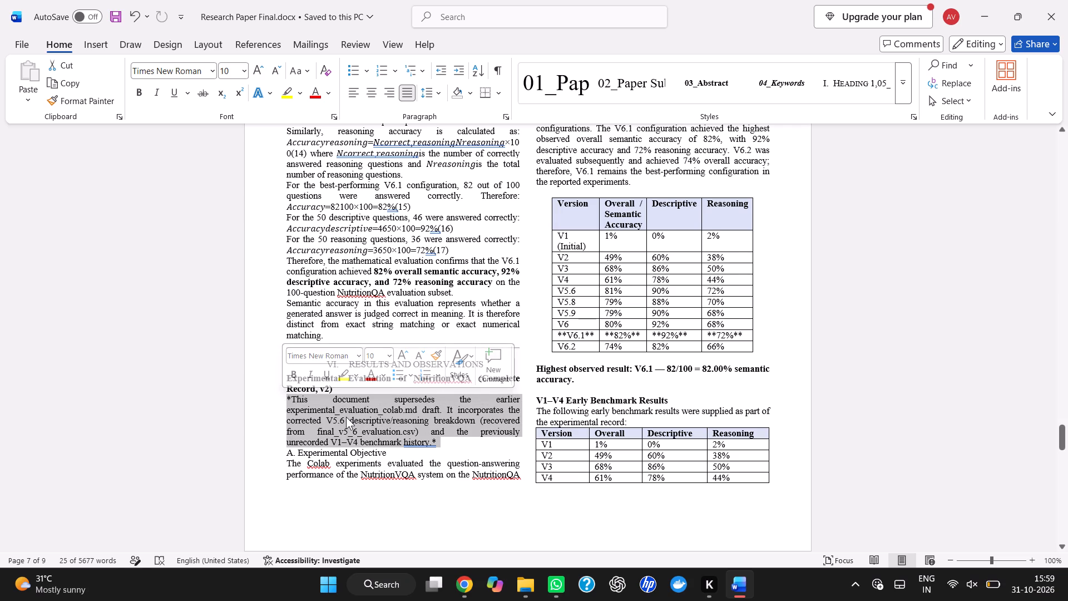
key("BackSpace")
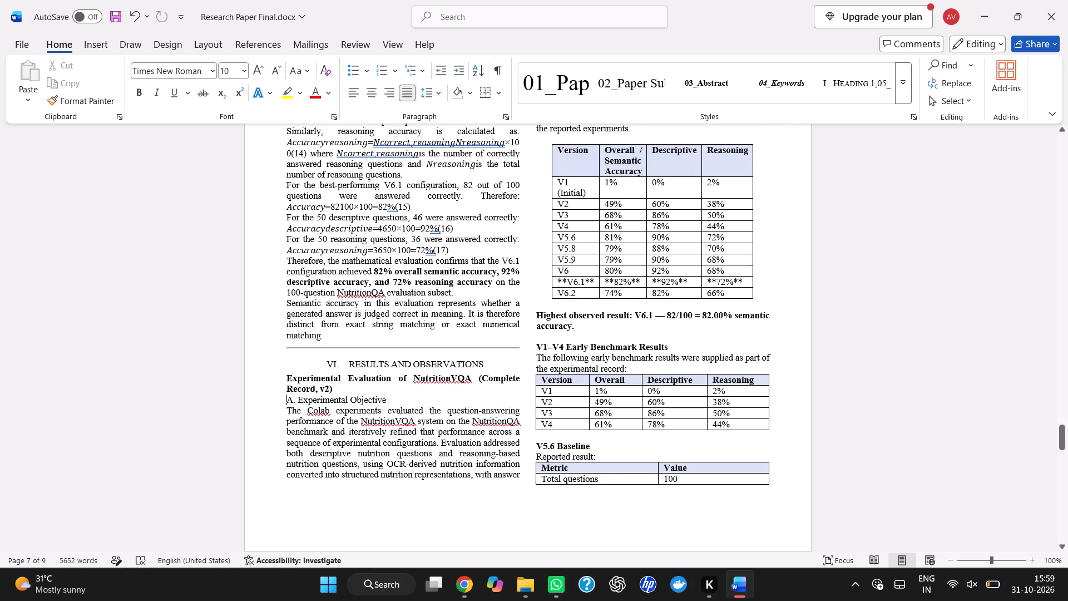
left_click_drag(346, 391, 286, 379)
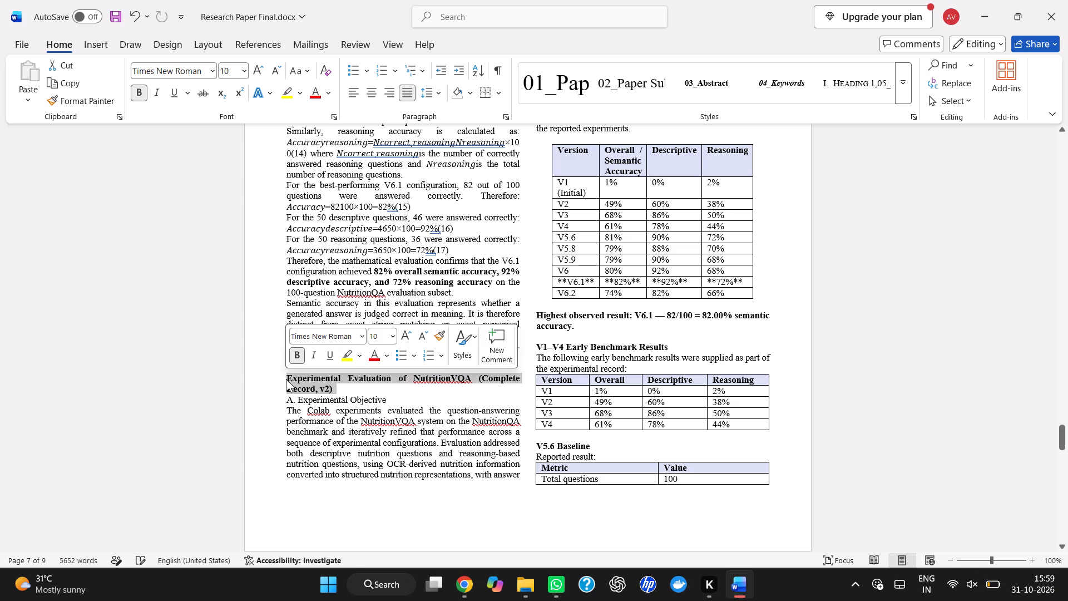
key("BackSpace")
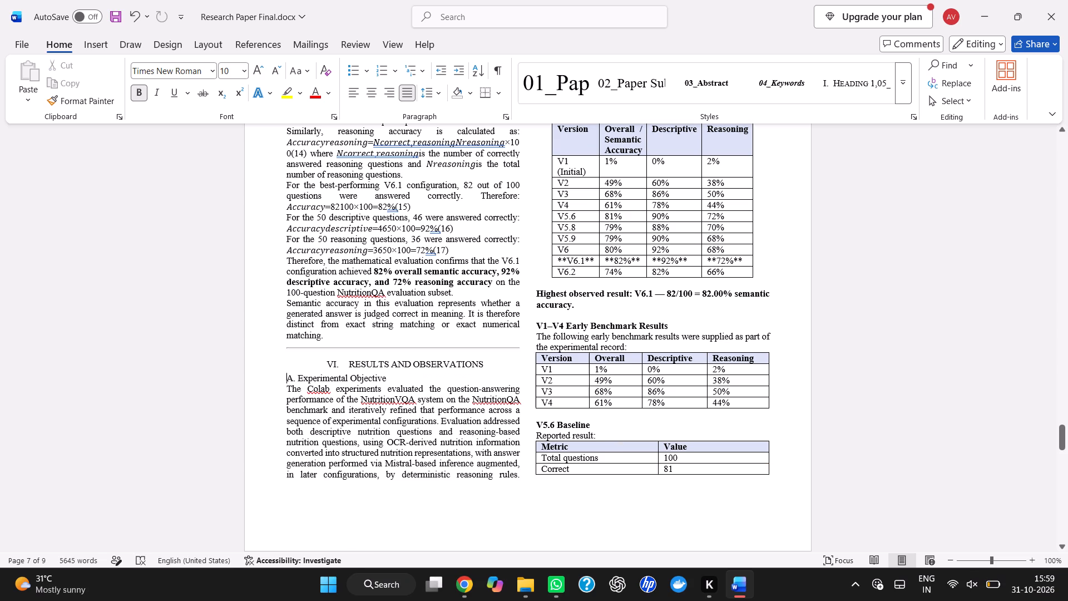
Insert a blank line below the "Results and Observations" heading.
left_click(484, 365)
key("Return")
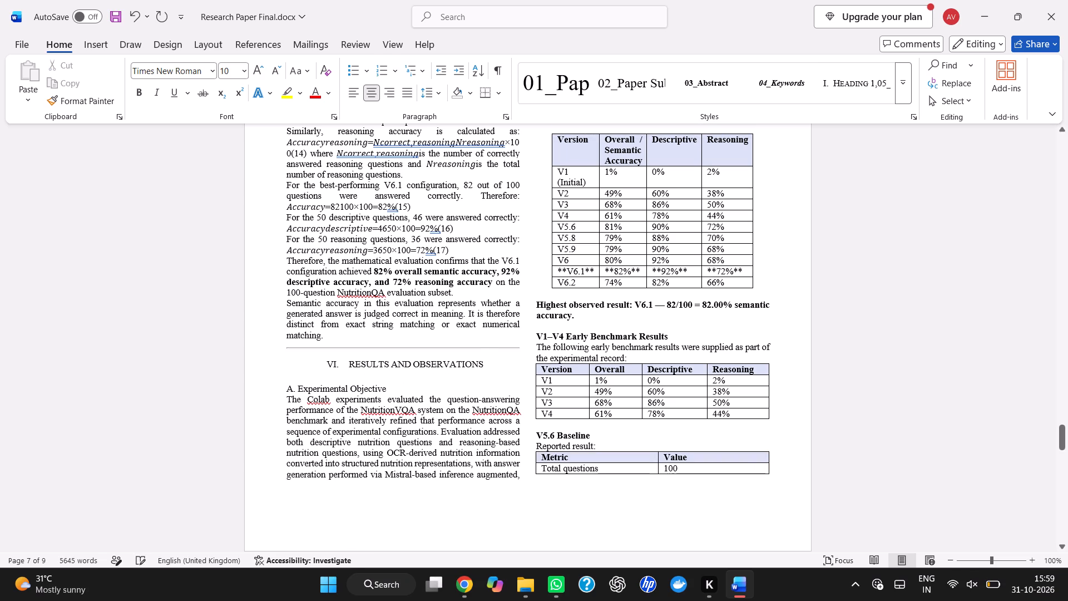
Make the "A. Experimental Objective" subsection heading bold.
left_click_drag(385, 388, 286, 388)
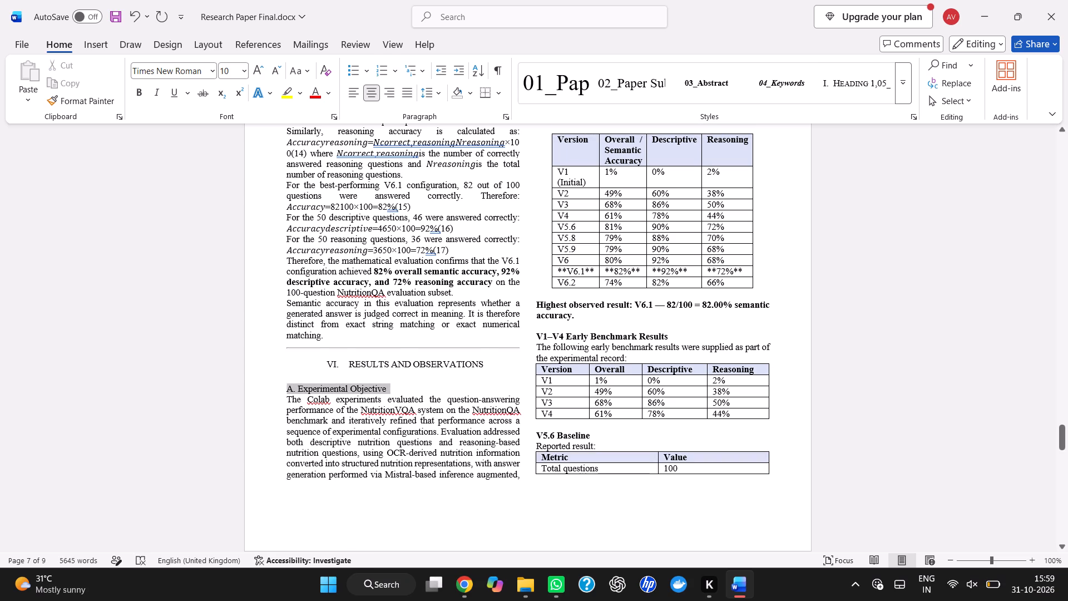
left_click_drag(286, 388, 286, 388)
left_click(140, 95)
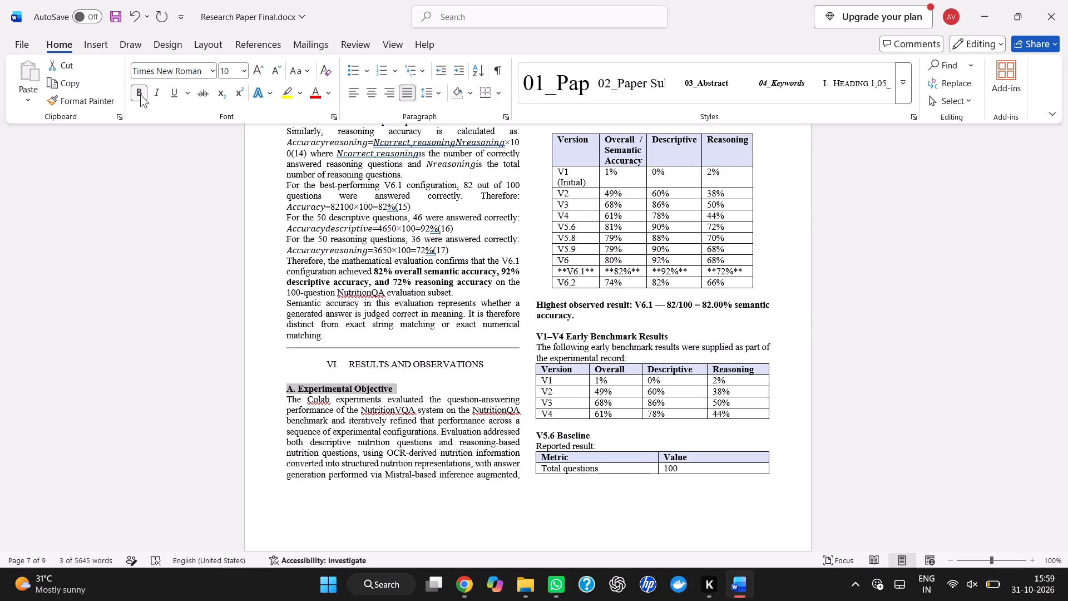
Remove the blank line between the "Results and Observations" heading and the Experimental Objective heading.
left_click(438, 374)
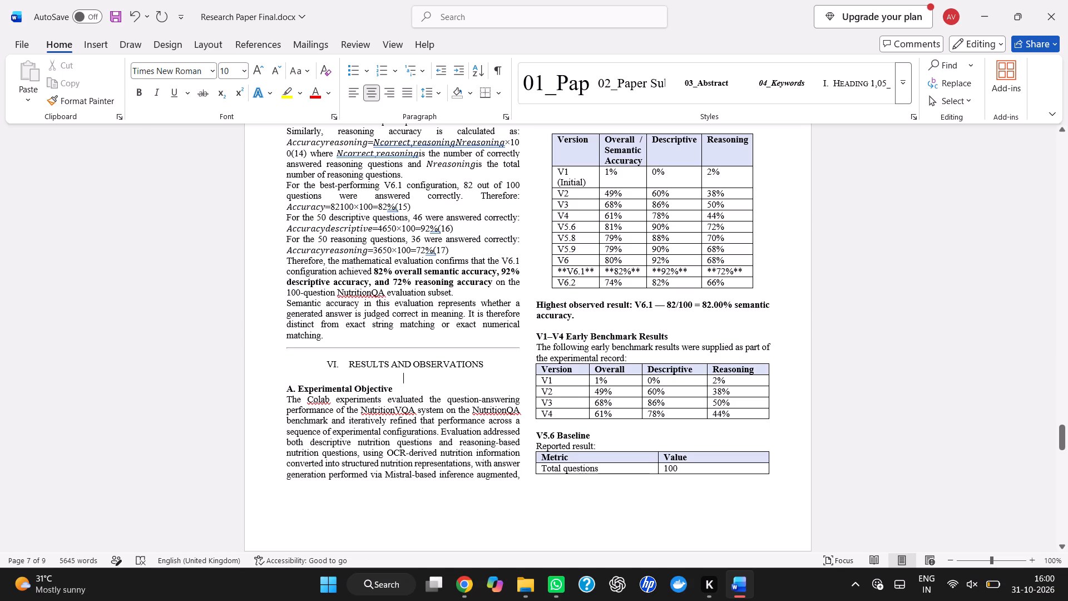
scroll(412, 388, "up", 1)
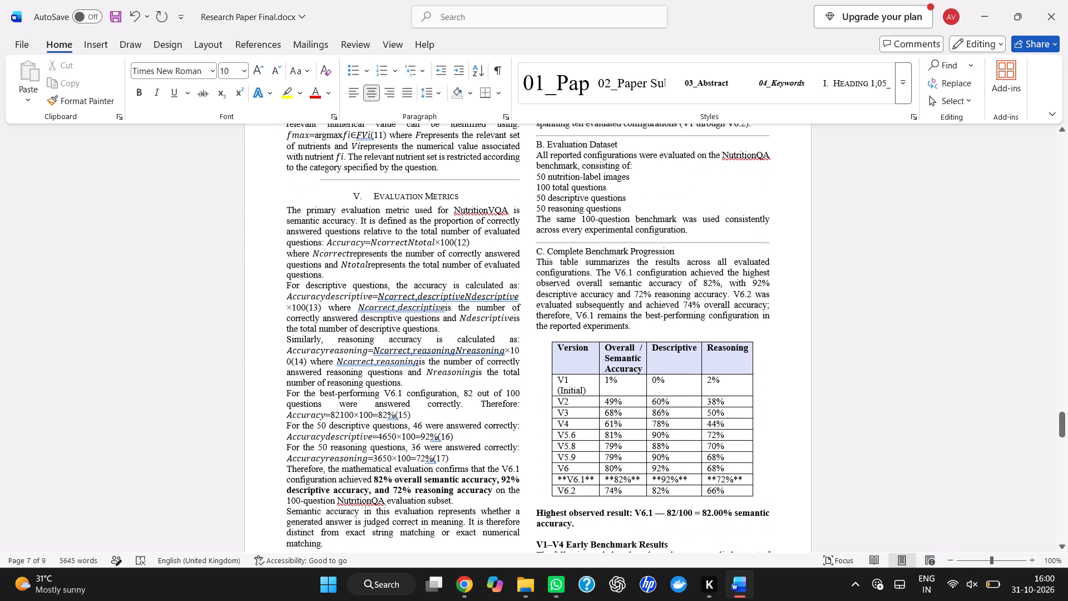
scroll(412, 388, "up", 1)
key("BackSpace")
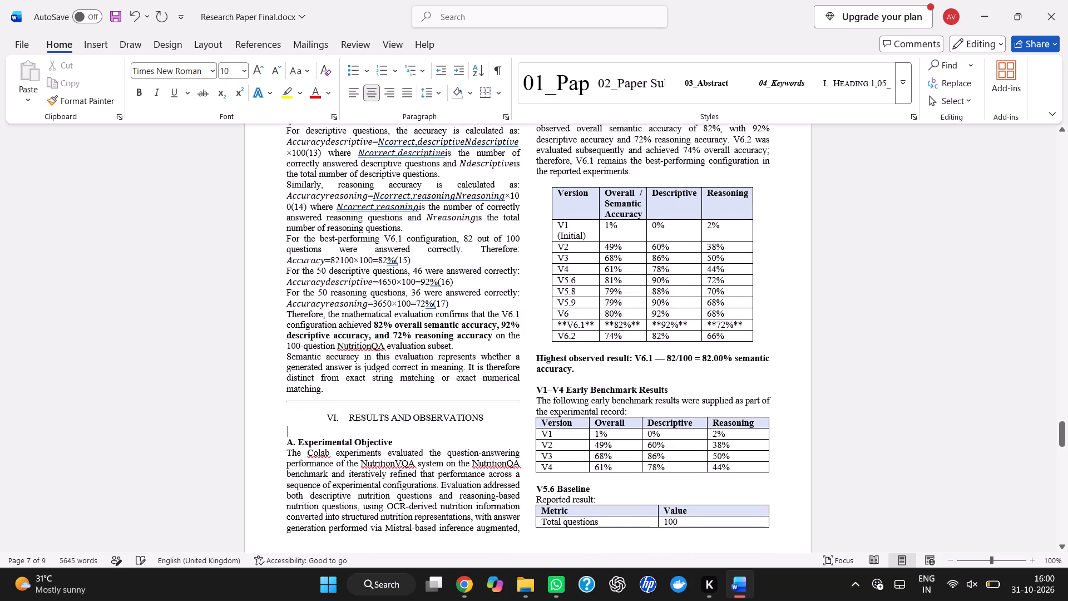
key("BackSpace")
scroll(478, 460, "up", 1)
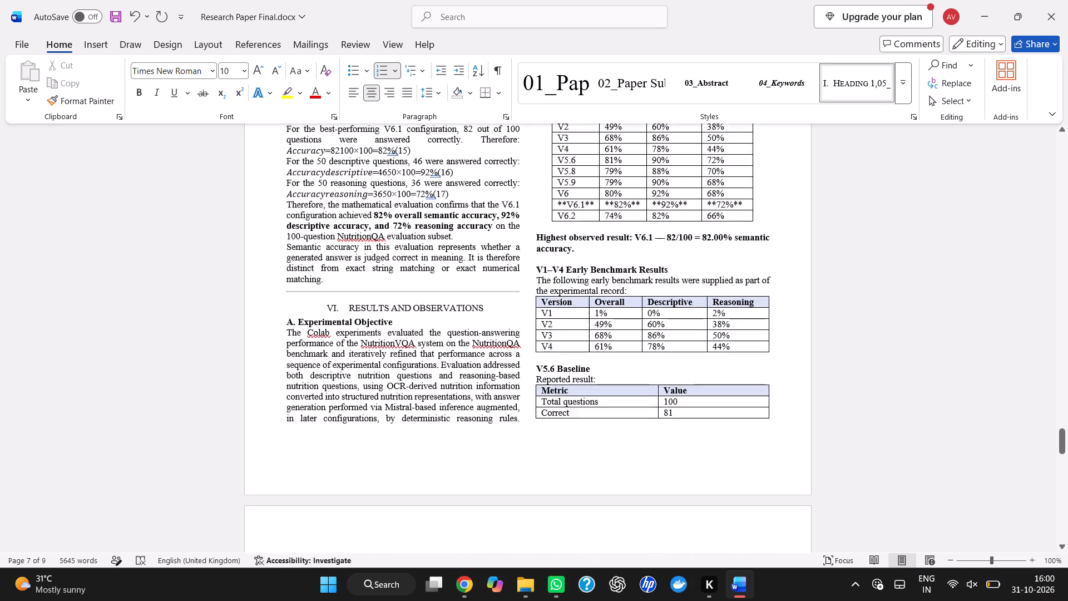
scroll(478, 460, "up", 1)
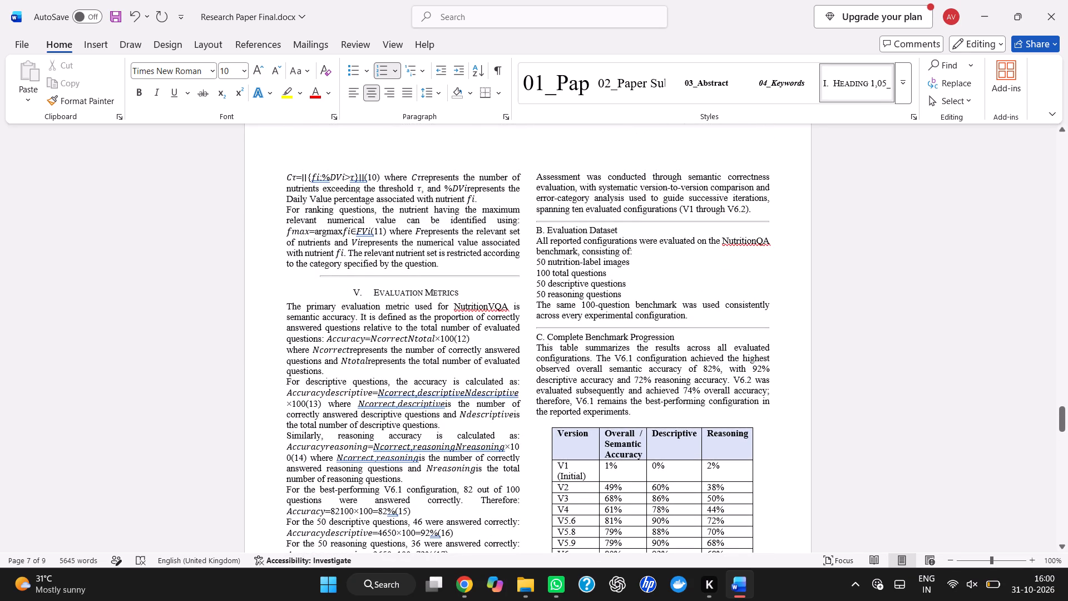
Make the "B. Evaluation Dataset" and "C. Complete Benchmark Progression" subsection headings bold.
left_click_drag(619, 233, 533, 226)
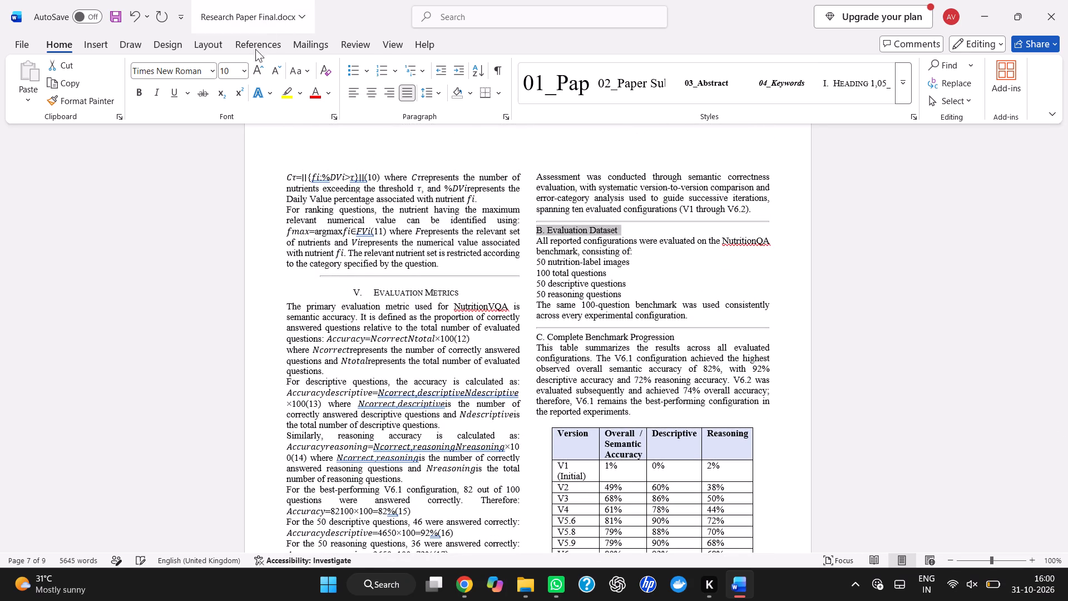
left_click(144, 92)
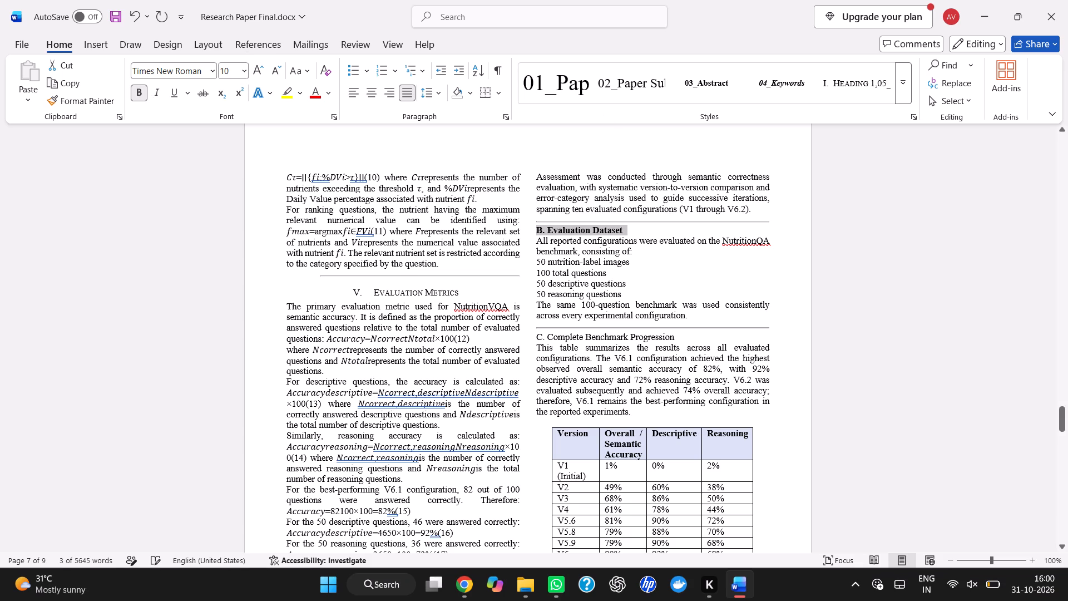
scroll(630, 279, "down", 2)
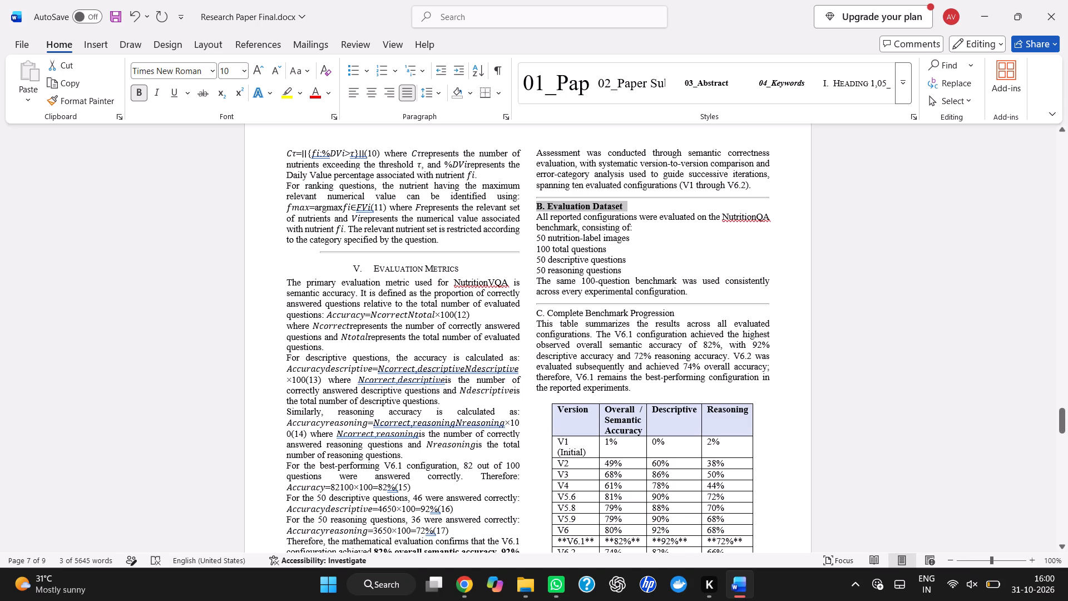
left_click_drag(676, 315, 533, 314)
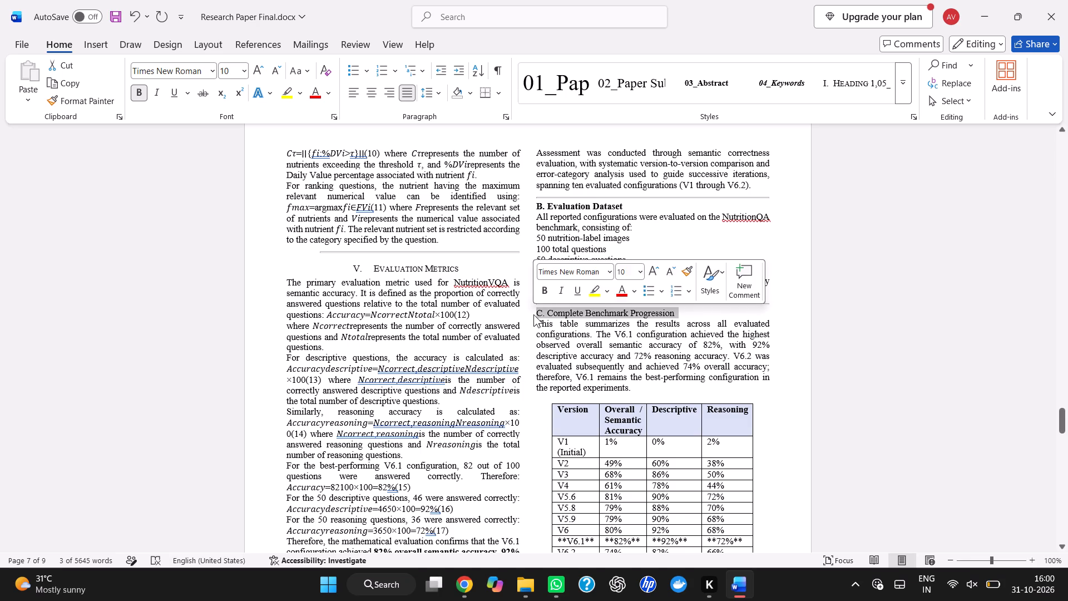
left_click(143, 92)
Review the headings, tables and page layout from the benchmark progression table through the Conclusion and Future Enhancements sections.
scroll(522, 292, "down", 1)
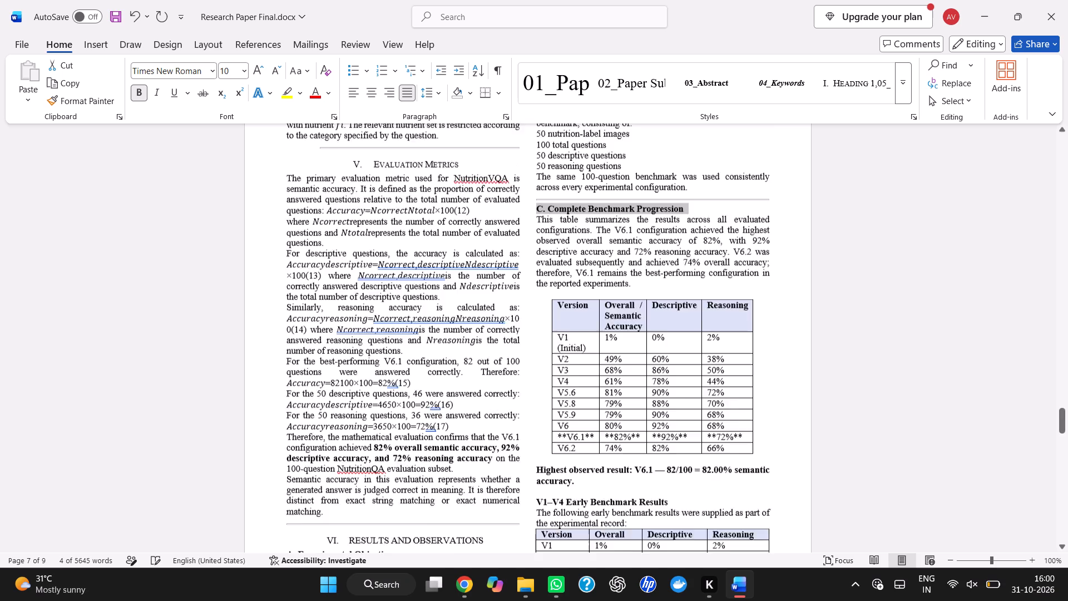
scroll(522, 292, "down", 3)
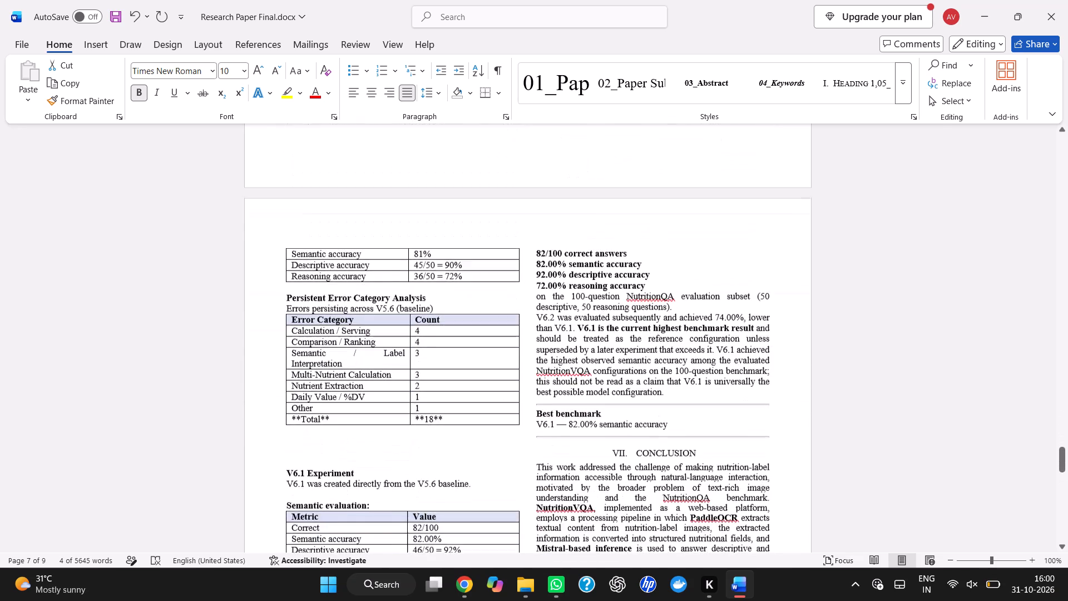
scroll(522, 292, "down", 2)
scroll(522, 292, "up", 2)
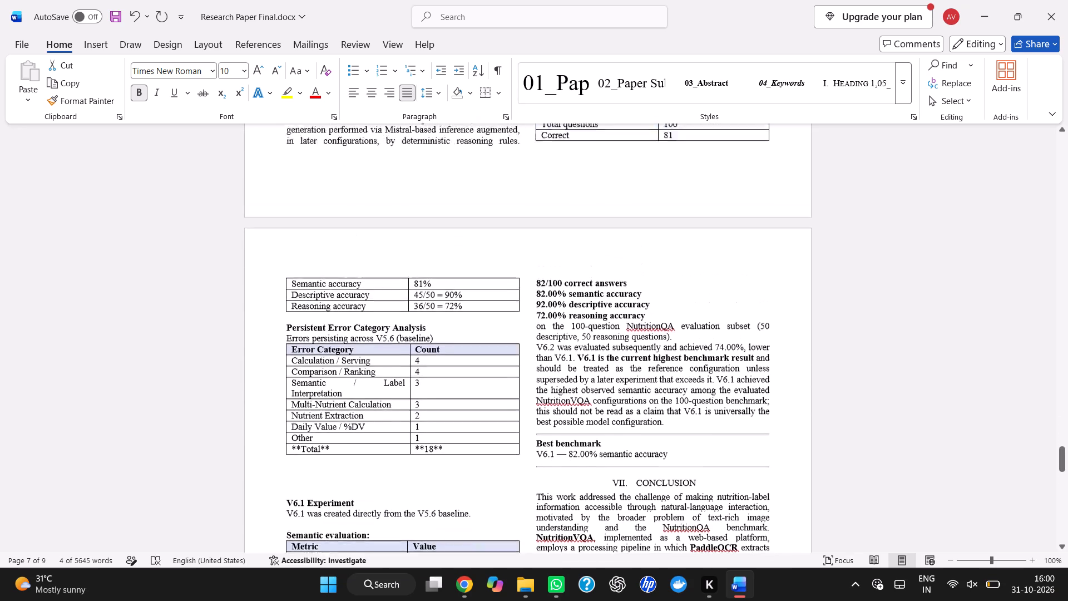
scroll(522, 292, "up", 5)
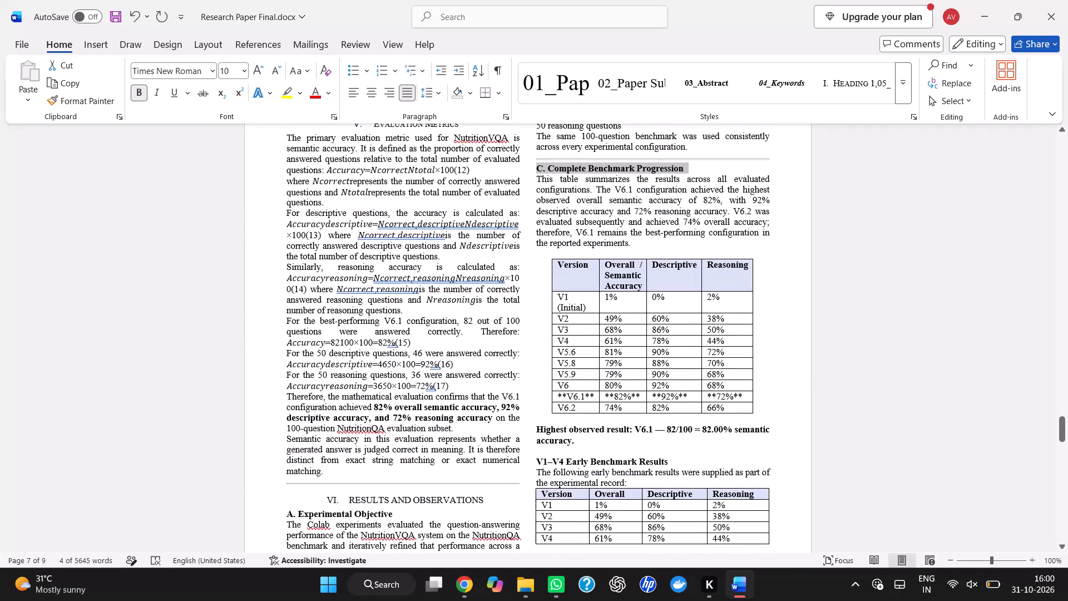
left_click(706, 168)
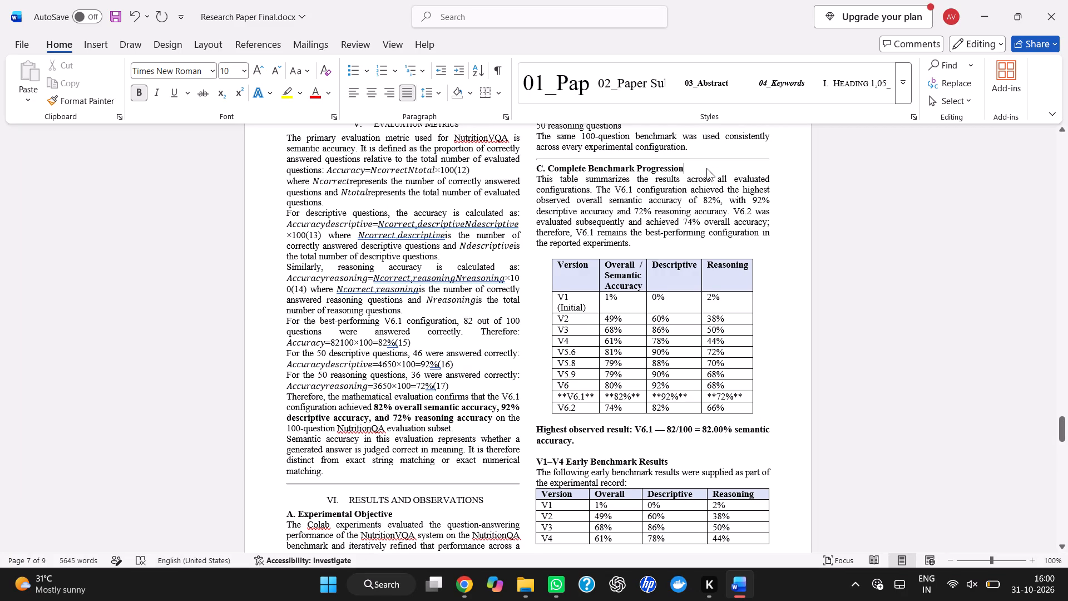
scroll(706, 168, "down", 3)
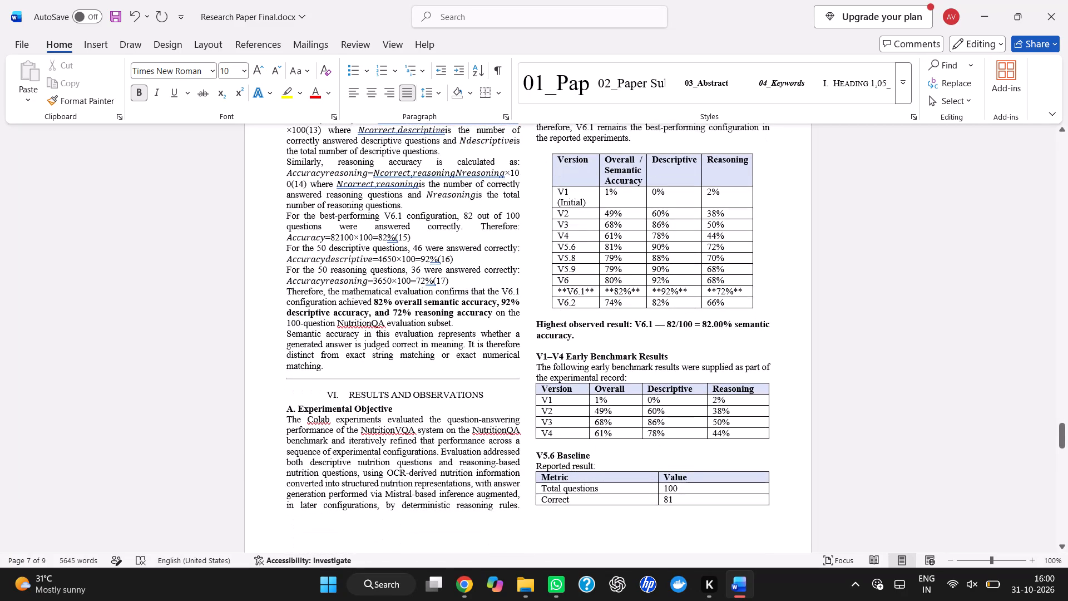
scroll(706, 168, "down", 2)
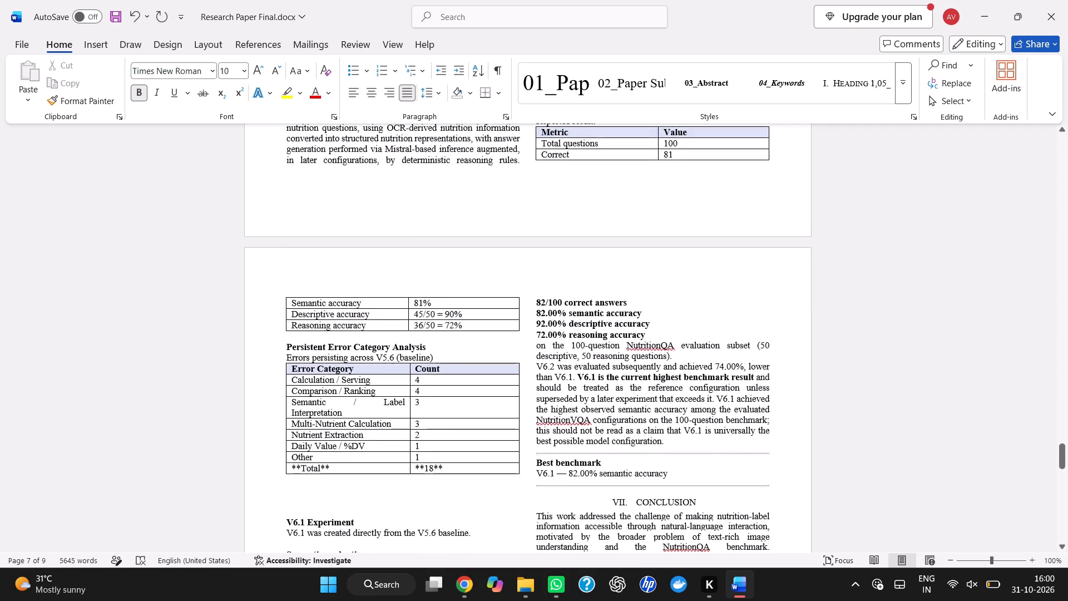
scroll(706, 168, "down", 3)
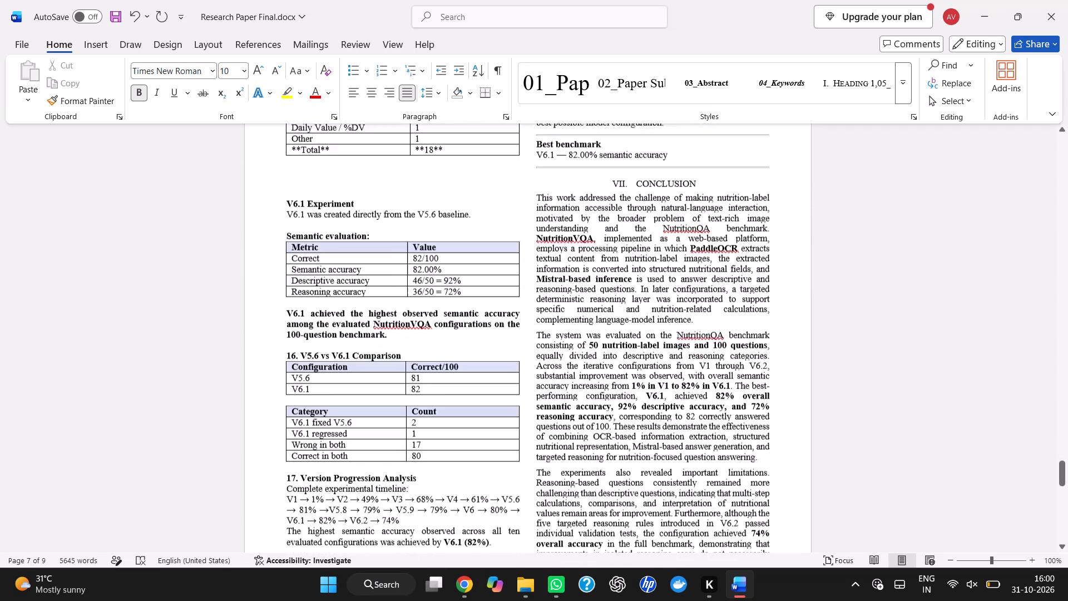
scroll(706, 168, "down", 2)
scroll(706, 168, "up", 2)
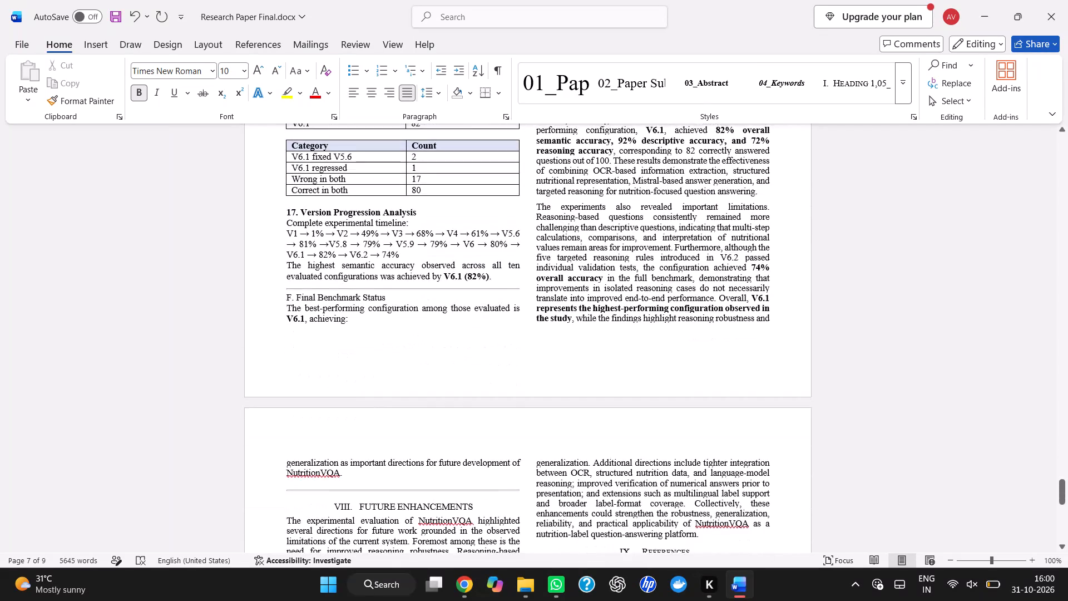
scroll(706, 168, "up", 4)
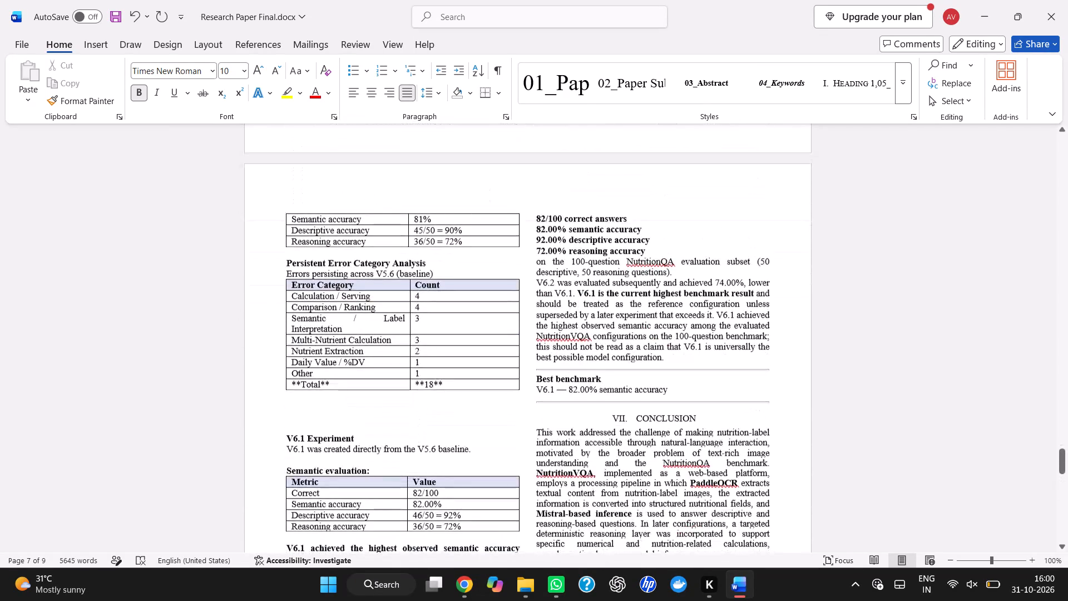
scroll(706, 168, "up", 4)
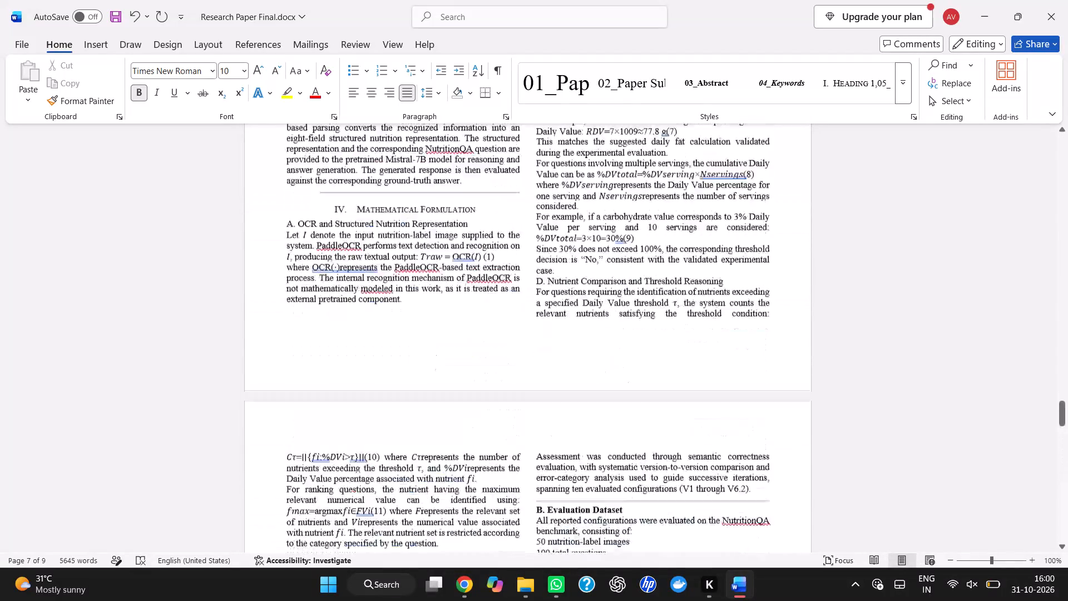
scroll(706, 168, "up", 1)
Insert six blank lines above the "V5.6 Baseline" heading so it starts on the next page with its whole table.
scroll(706, 168, "down", 5)
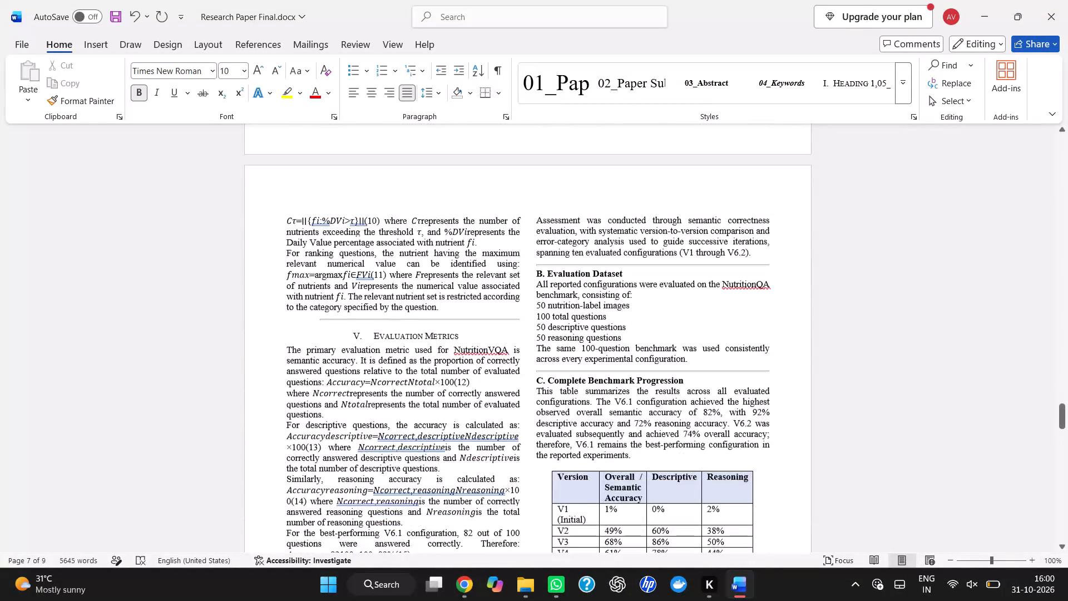
scroll(706, 168, "down", 5)
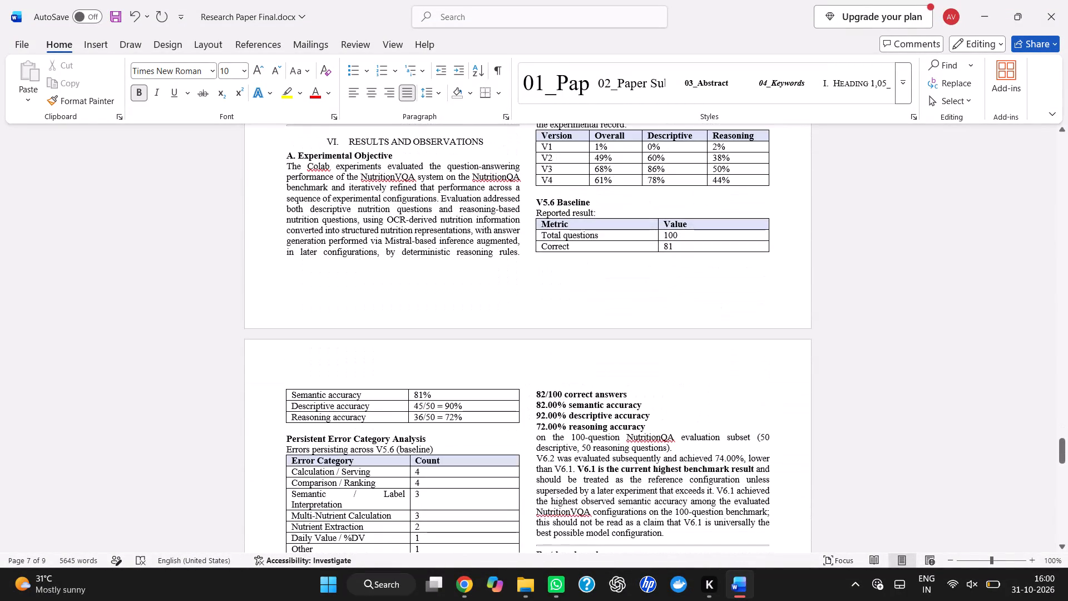
scroll(706, 168, "down", 1)
left_click(600, 195)
key("Return")
key("Return")
key("Return")
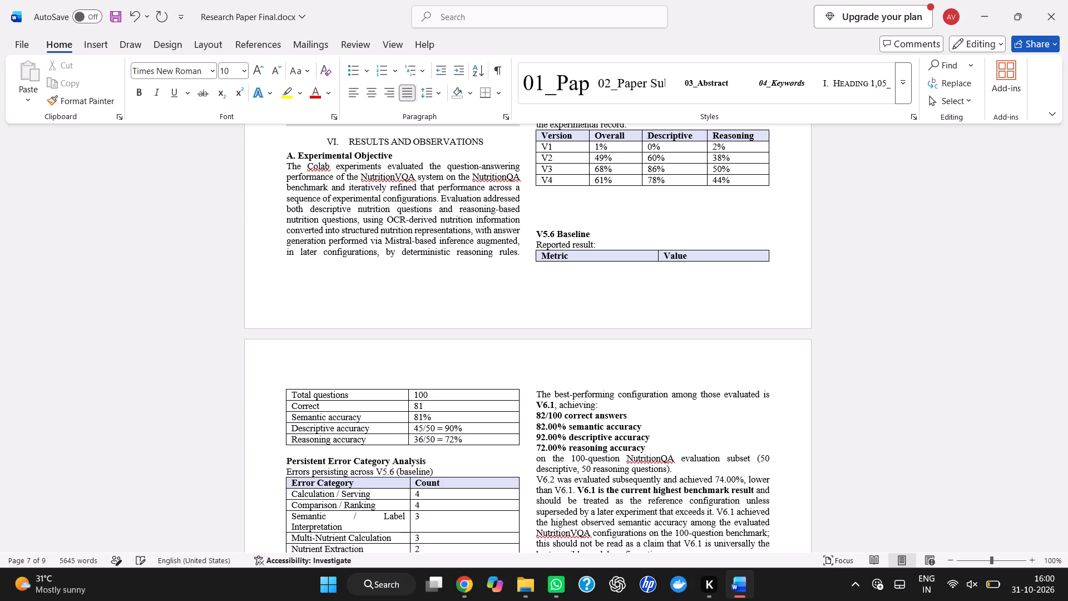
key("Return")
key("Return")
key("Return")
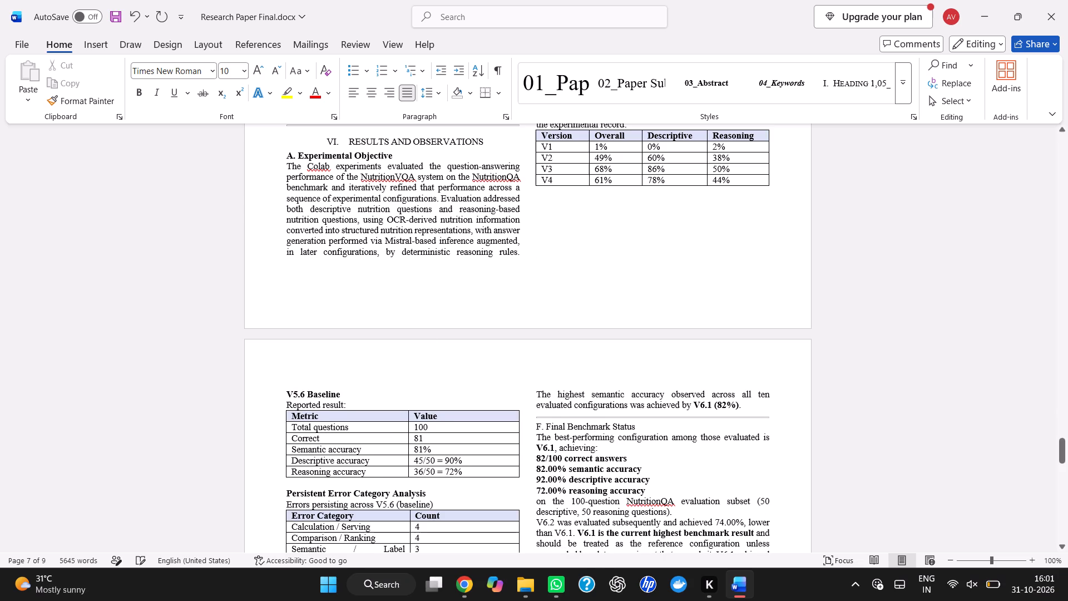
Remove the extra blank lines between the Persistent Error Category table and the "V6.1 Experiment" heading, leaving one.
scroll(626, 257, "down", 2)
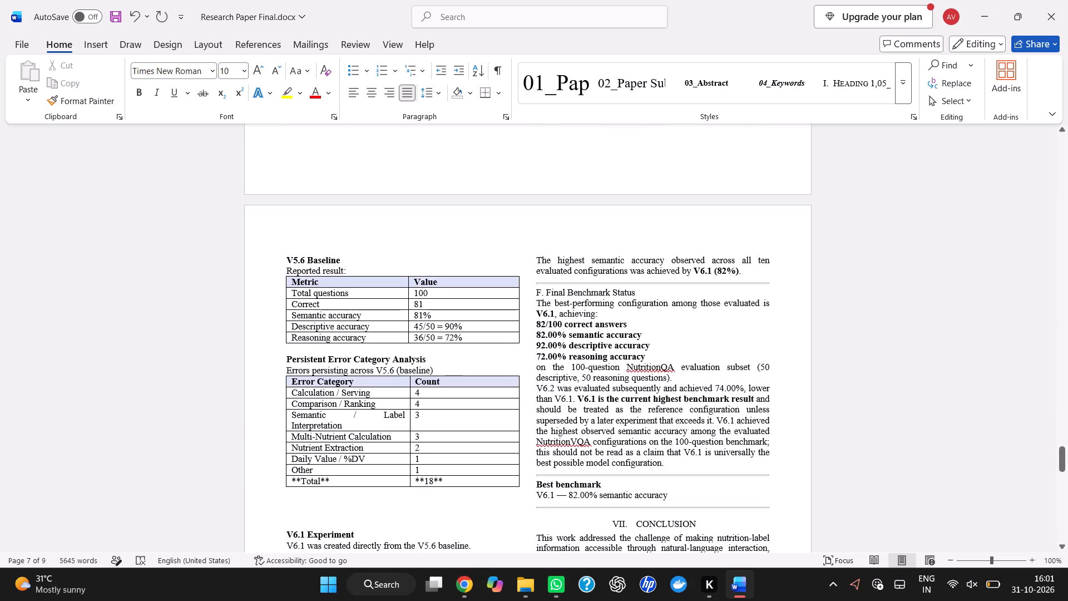
scroll(626, 257, "up", 3)
scroll(626, 257, "right", 1)
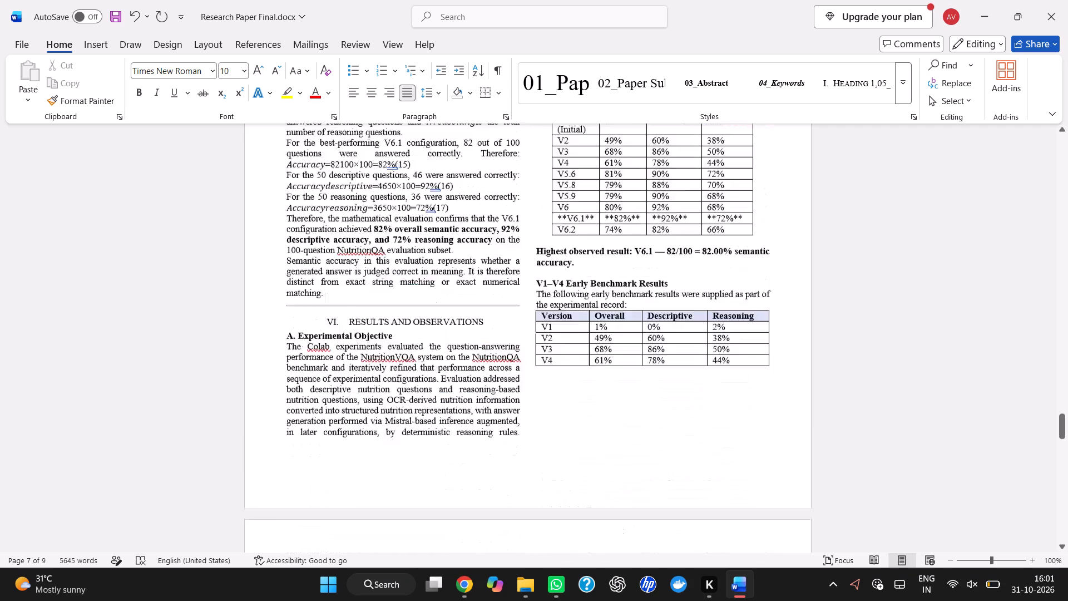
scroll(626, 257, "right", 1)
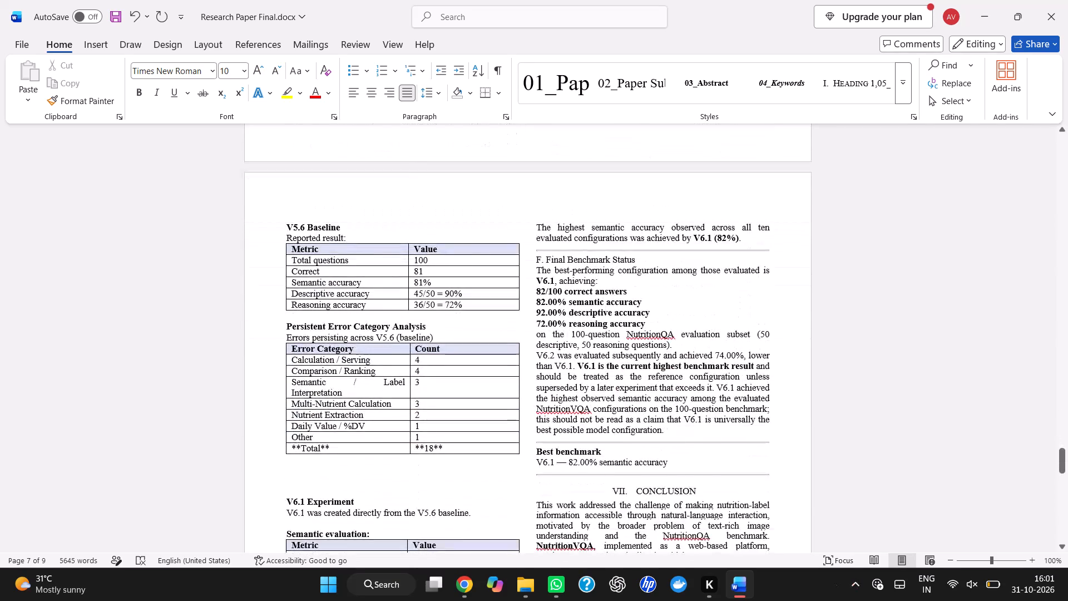
scroll(626, 257, "down", 1)
left_click(349, 402)
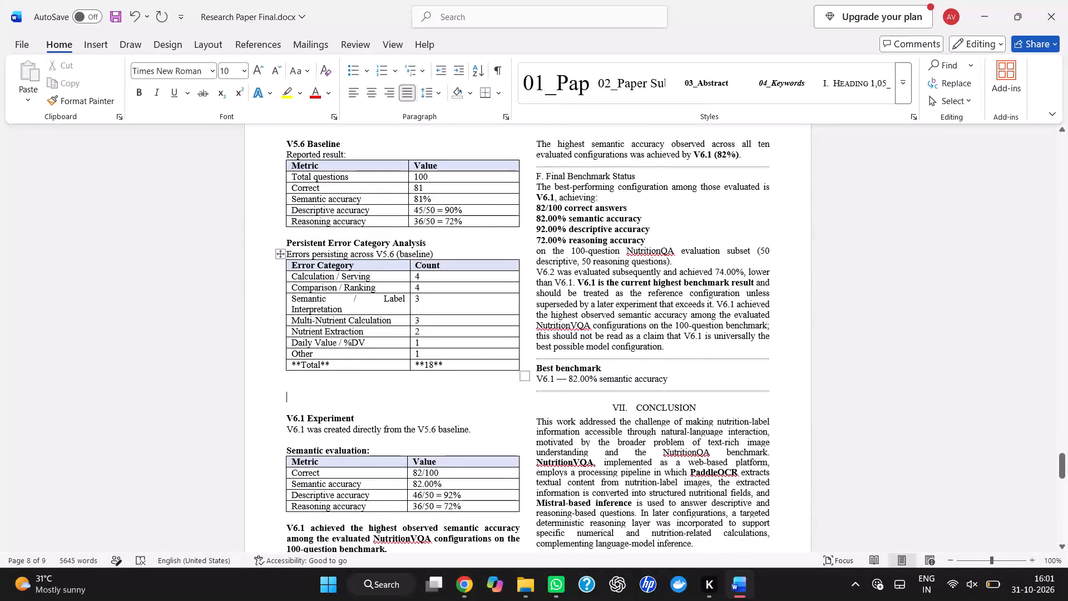
key("BackSpace")
key("BackSpace")
key("BackSpace")
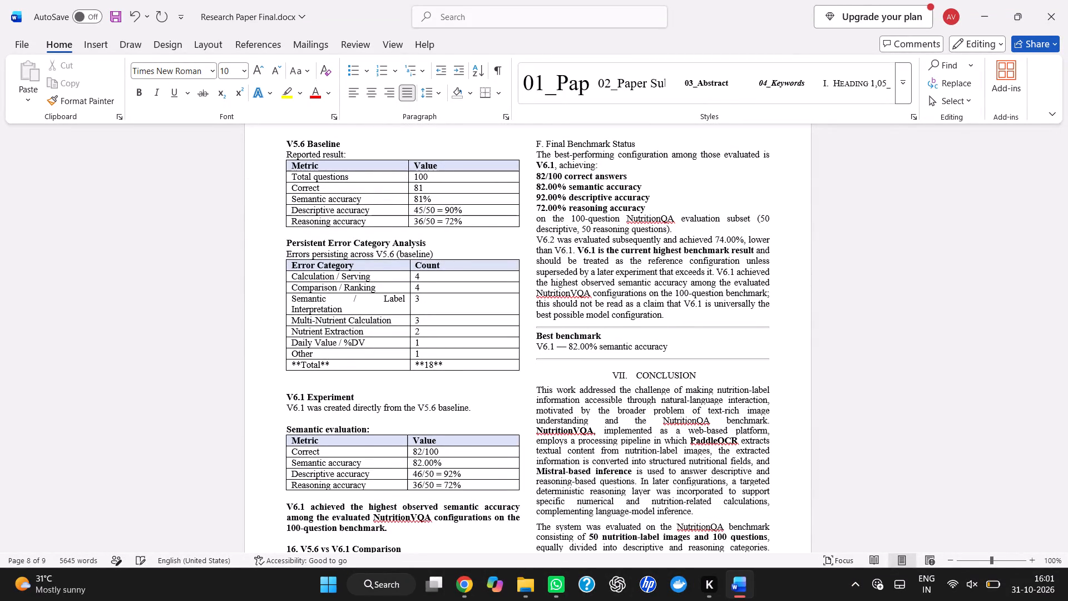
left_click(295, 385)
key("BackSpace")
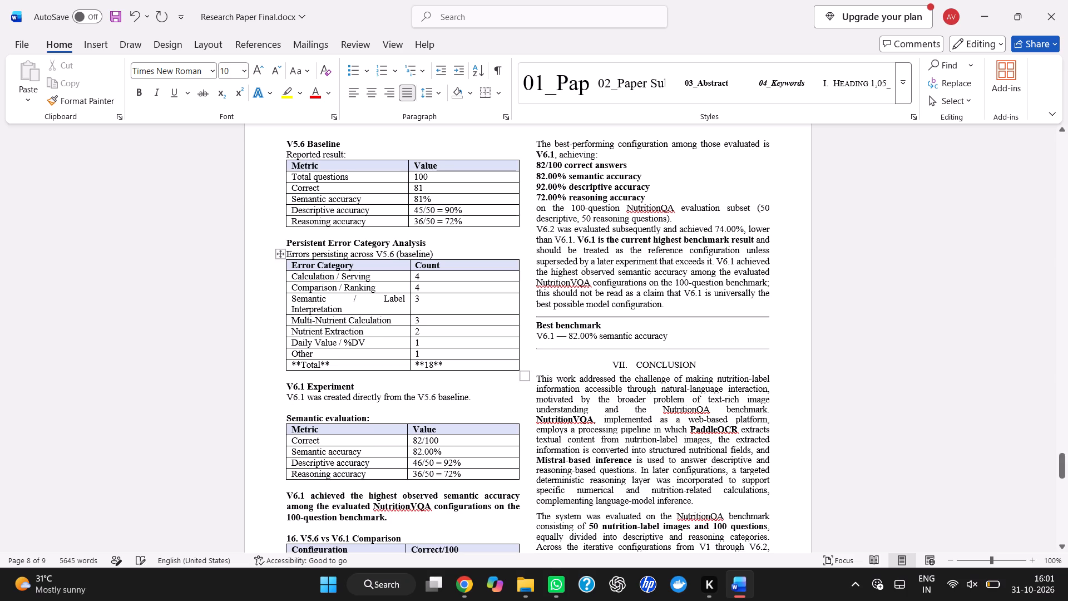
Make the "F. Final Benchmark Status" subsection heading bold.
scroll(388, 422, "down", 5)
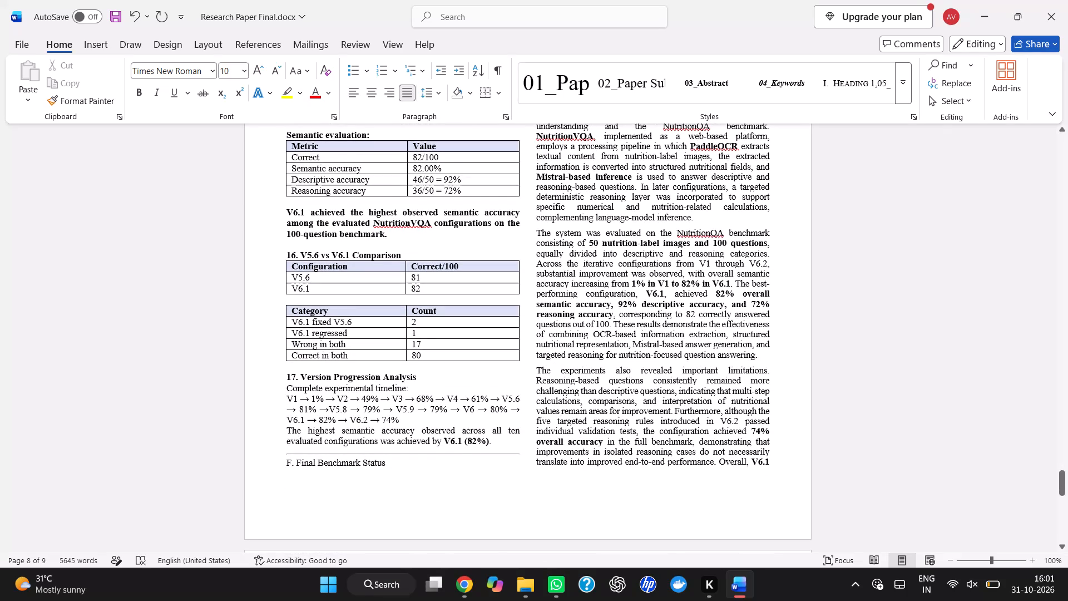
left_click_drag(285, 462, 395, 462)
left_click(403, 434)
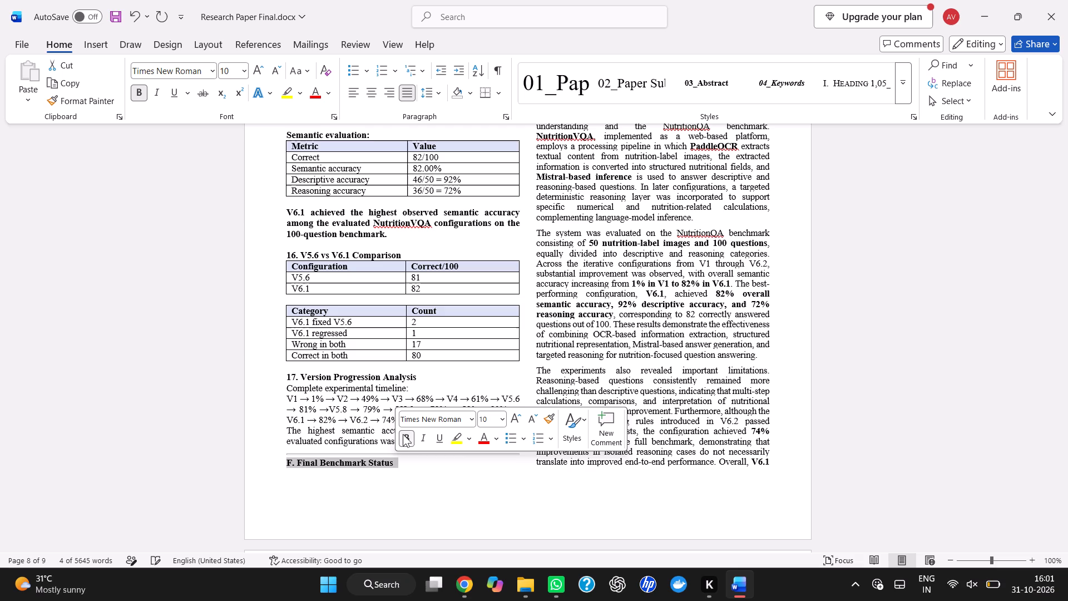
left_click(290, 468)
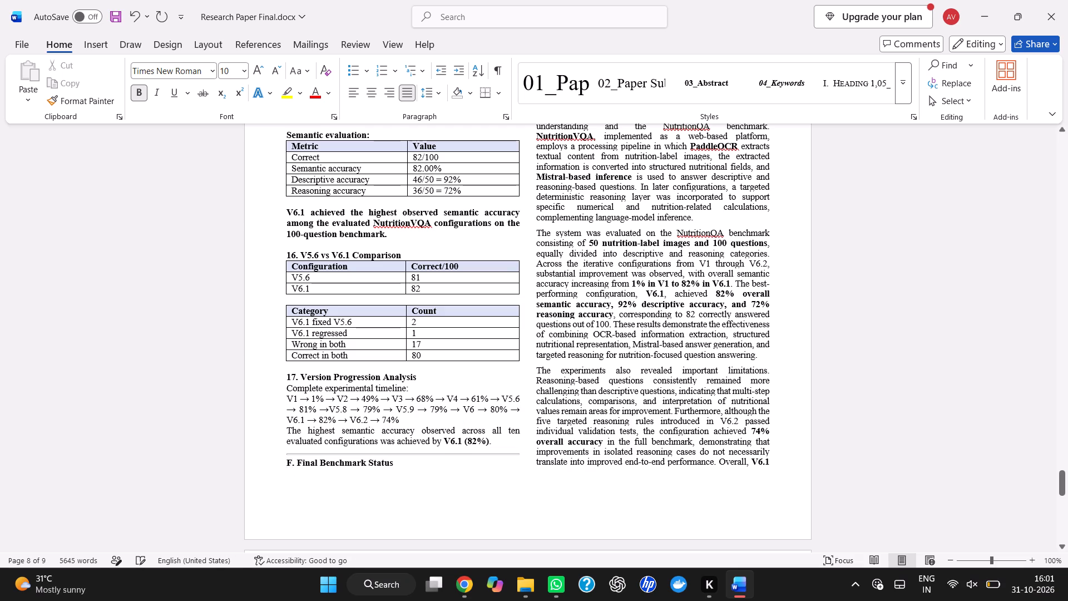
Insert a blank line above the "F. Final Benchmark Status" heading to move it to the top of the next column.
scroll(290, 468, "up", 1)
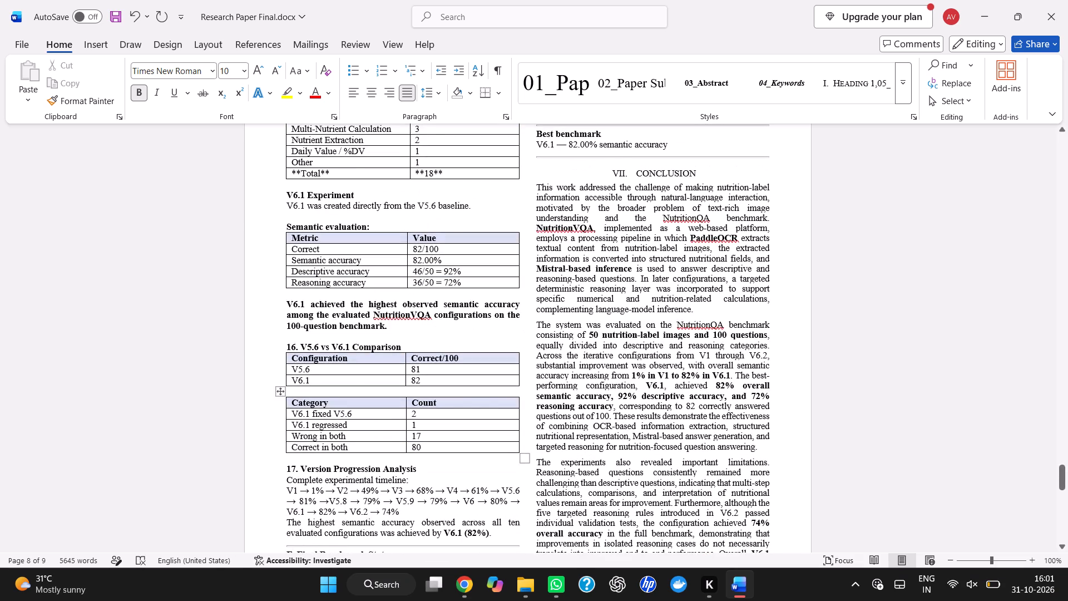
scroll(426, 449, "down", 1)
left_click(523, 423)
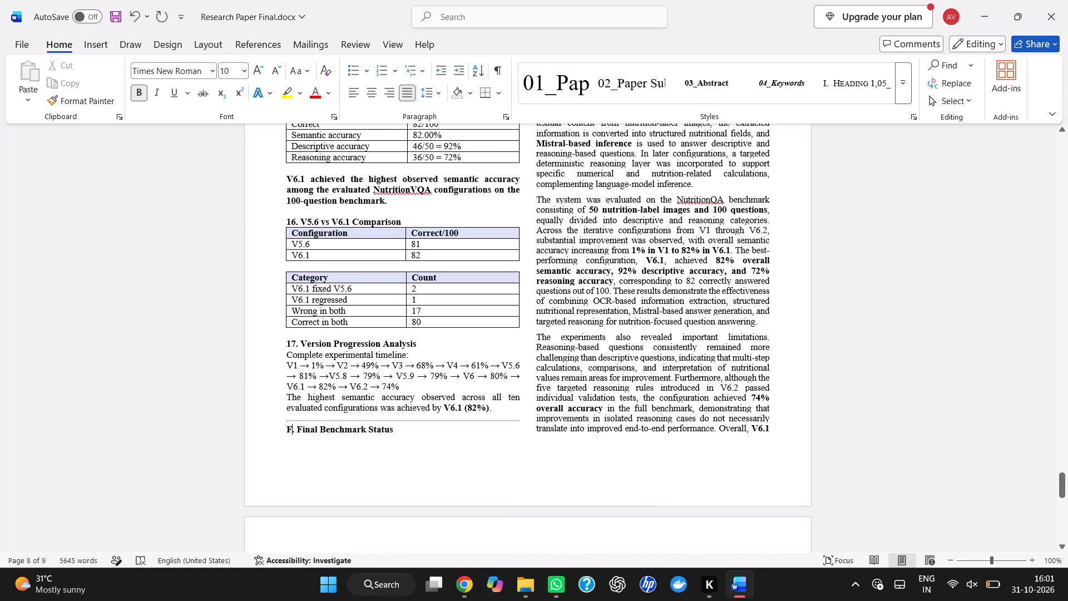
key("Return")
scroll(523, 423, "up", 5)
scroll(523, 423, "down", 1)
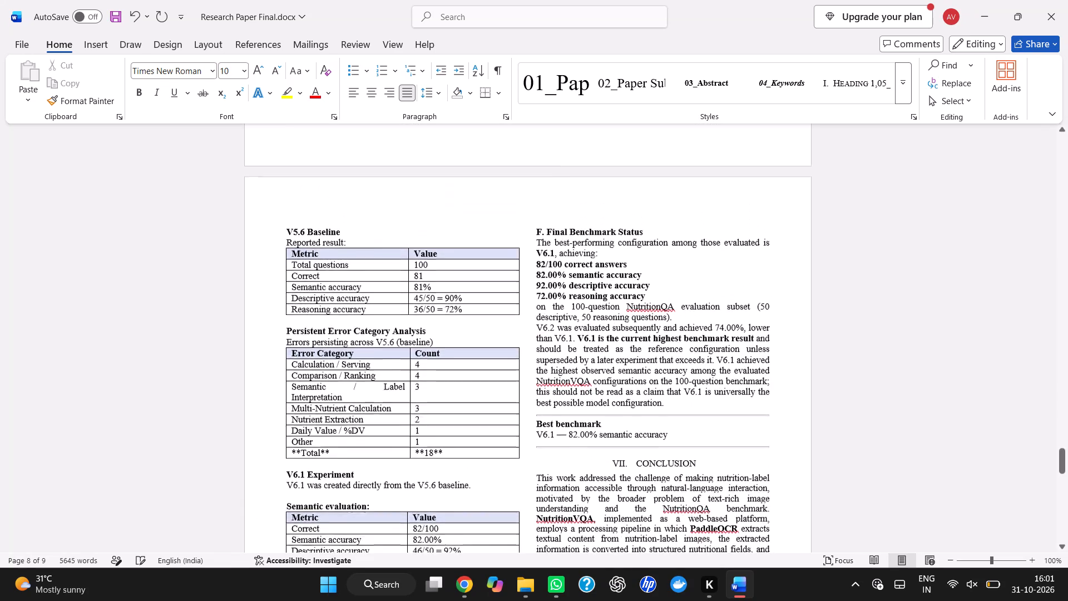
Change the letter of the "F. Final Benchmark Status" heading to D.
scroll(523, 423, "down", 1)
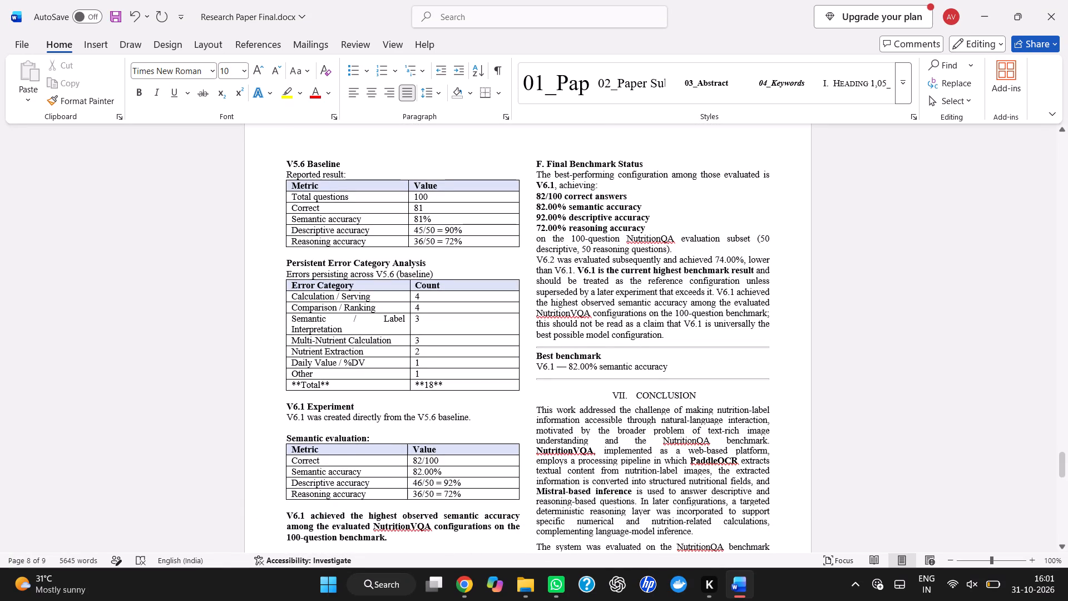
left_click(540, 162)
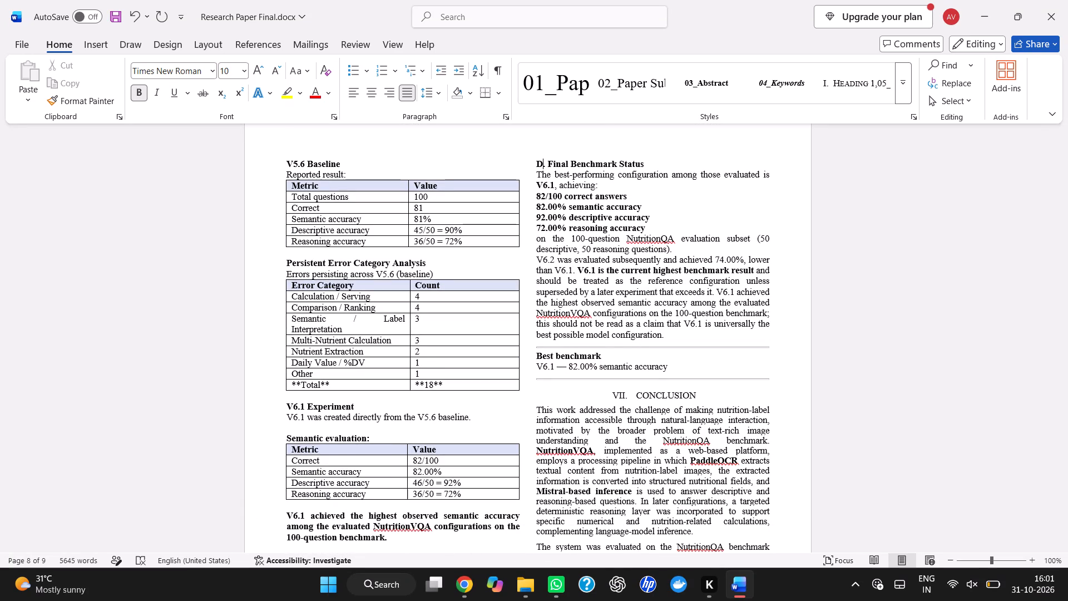
scroll(540, 162, "down", 5)
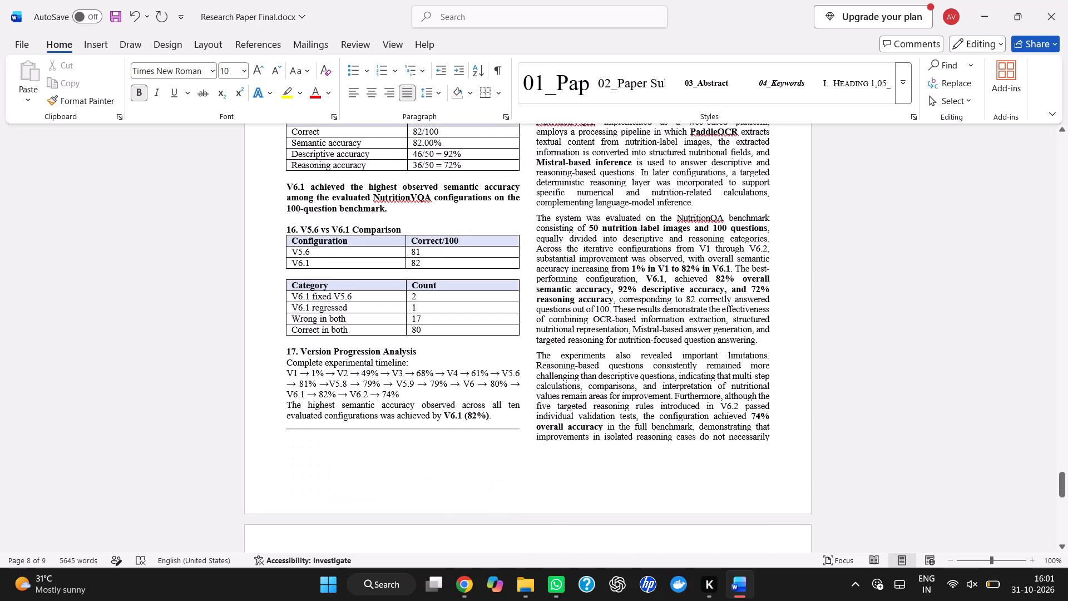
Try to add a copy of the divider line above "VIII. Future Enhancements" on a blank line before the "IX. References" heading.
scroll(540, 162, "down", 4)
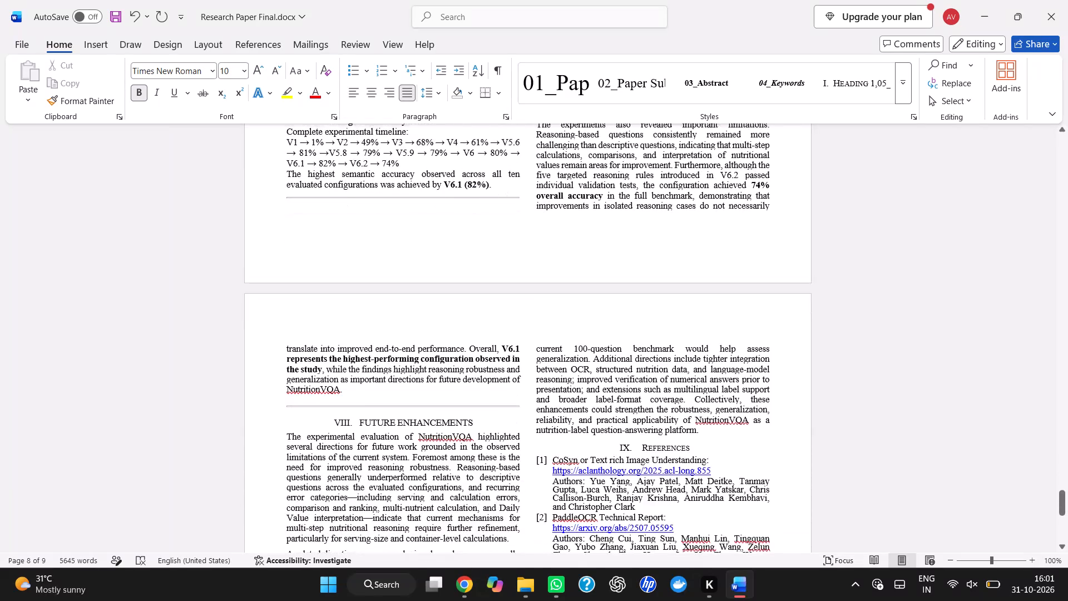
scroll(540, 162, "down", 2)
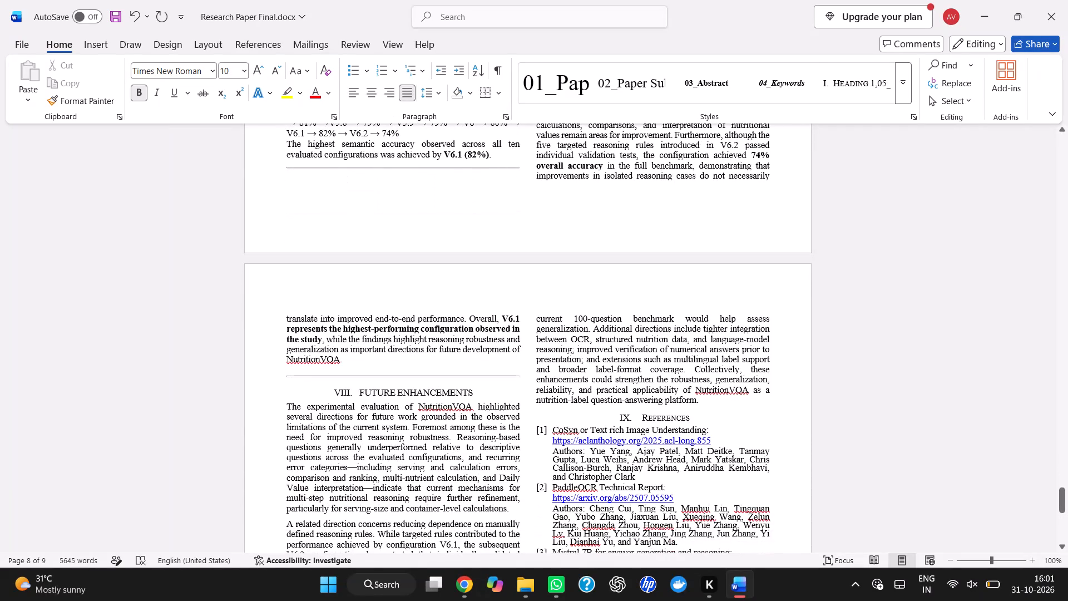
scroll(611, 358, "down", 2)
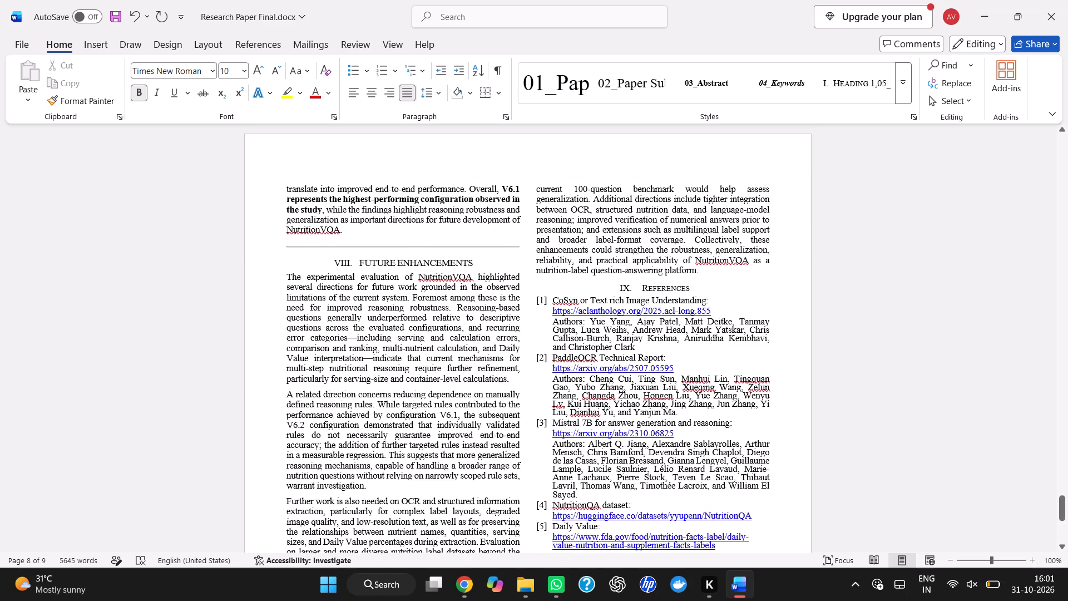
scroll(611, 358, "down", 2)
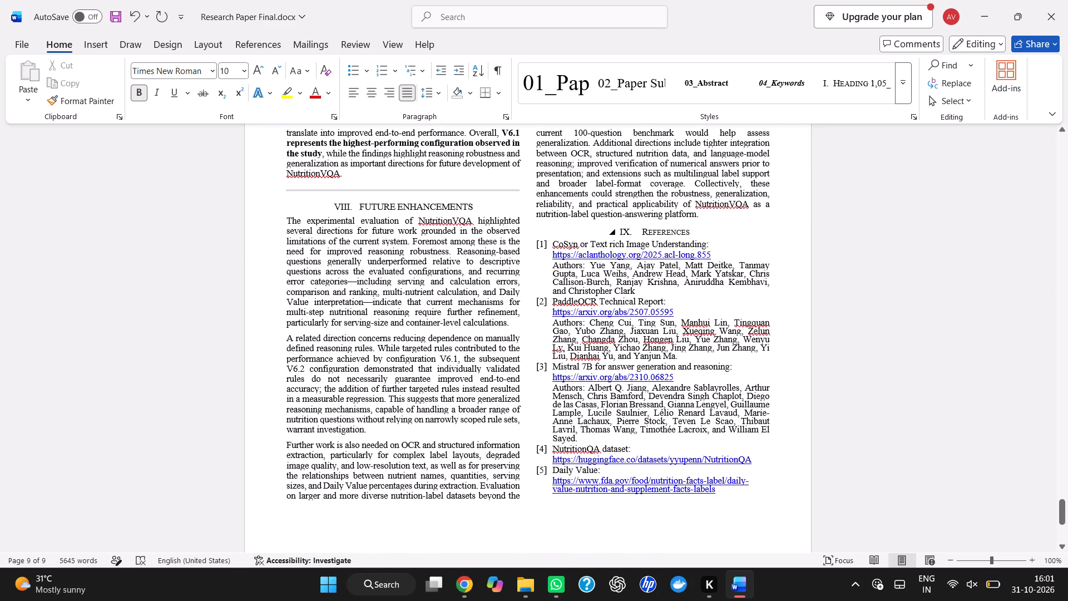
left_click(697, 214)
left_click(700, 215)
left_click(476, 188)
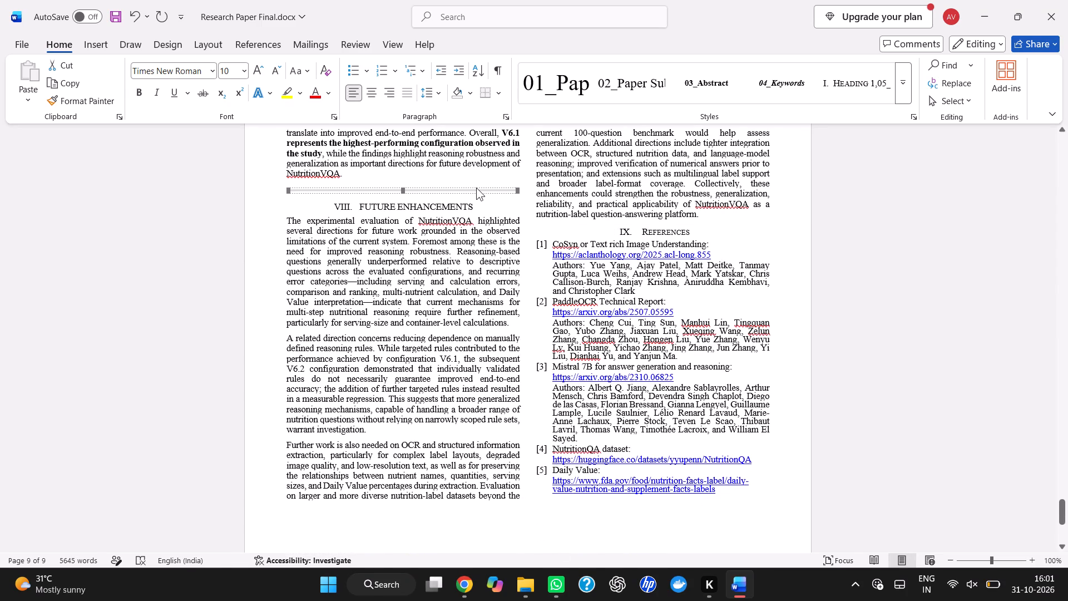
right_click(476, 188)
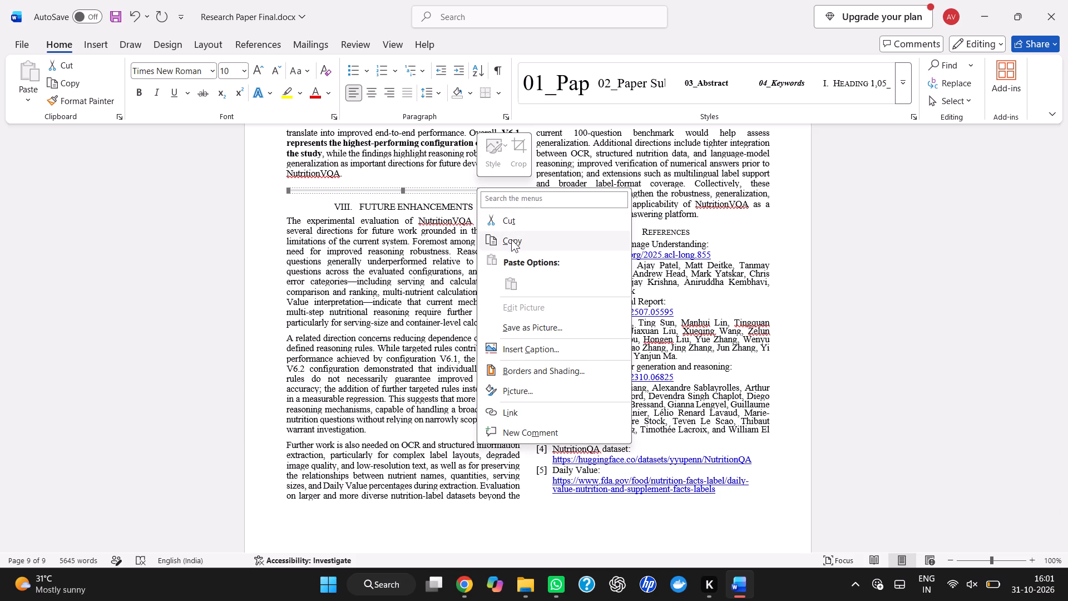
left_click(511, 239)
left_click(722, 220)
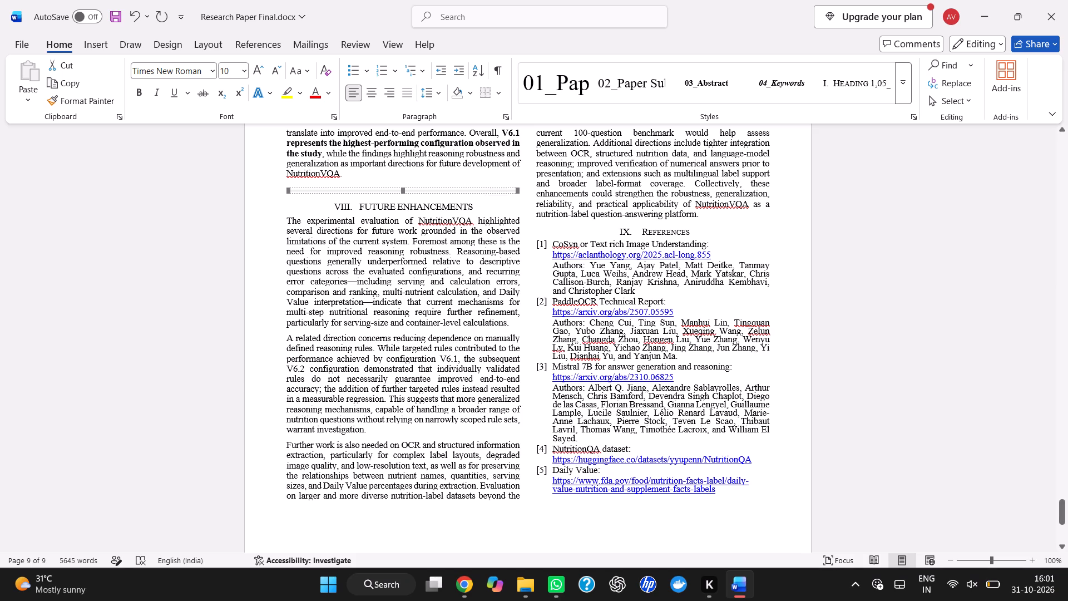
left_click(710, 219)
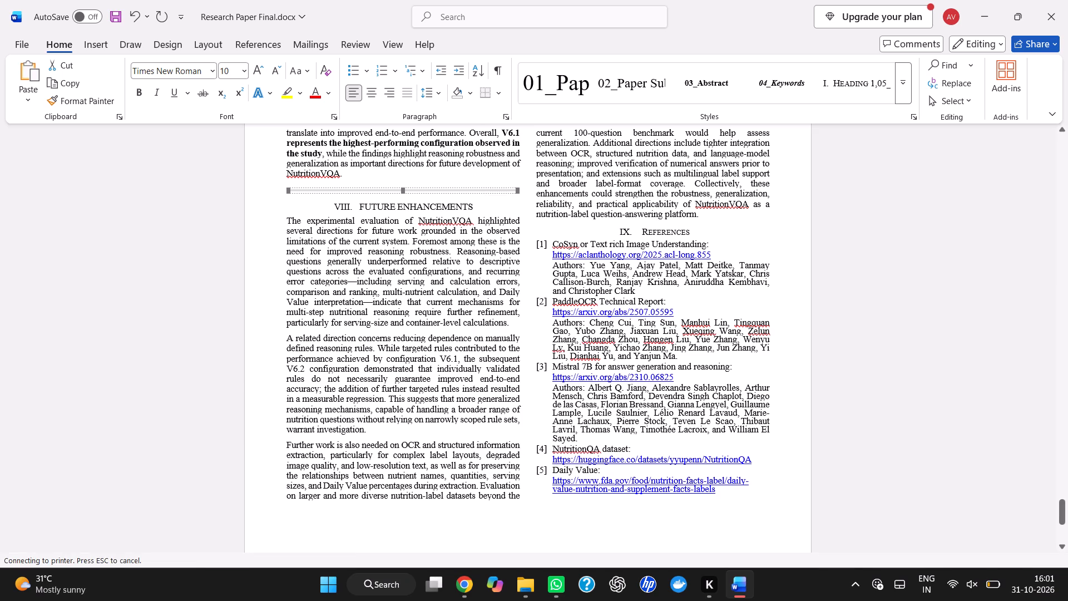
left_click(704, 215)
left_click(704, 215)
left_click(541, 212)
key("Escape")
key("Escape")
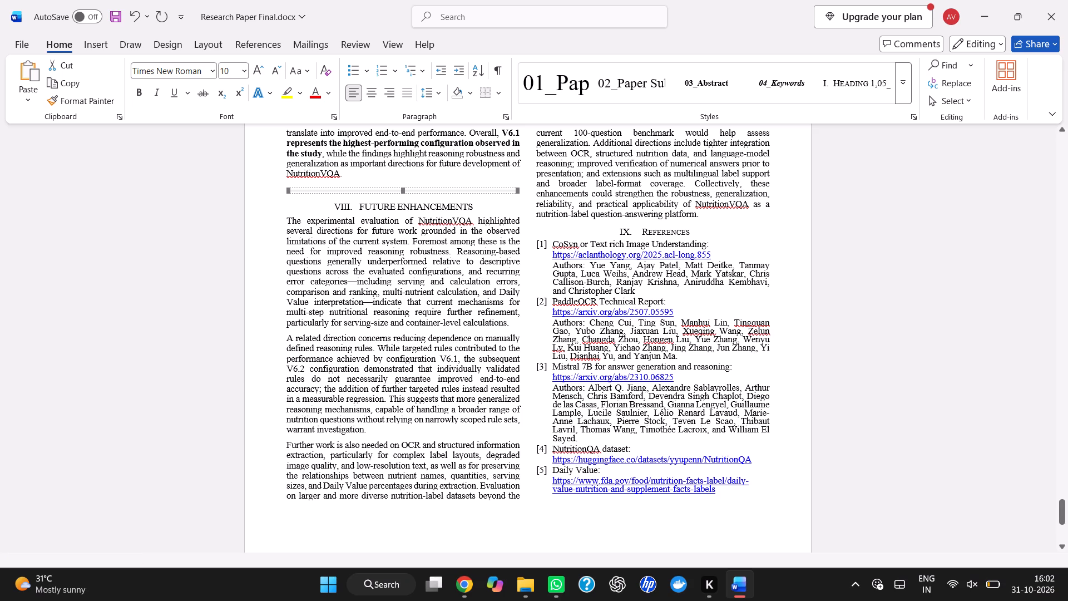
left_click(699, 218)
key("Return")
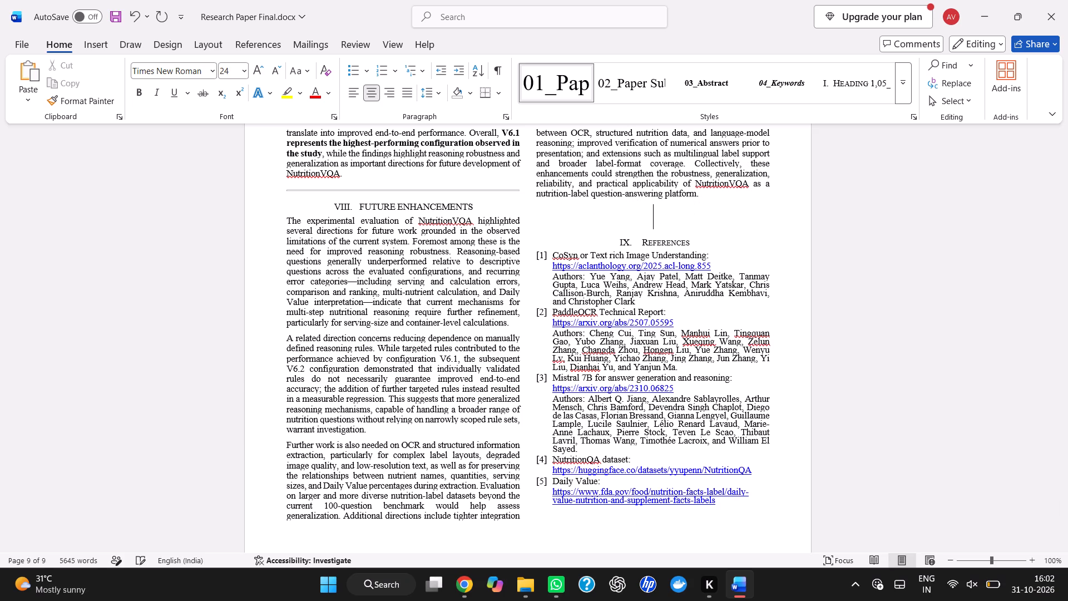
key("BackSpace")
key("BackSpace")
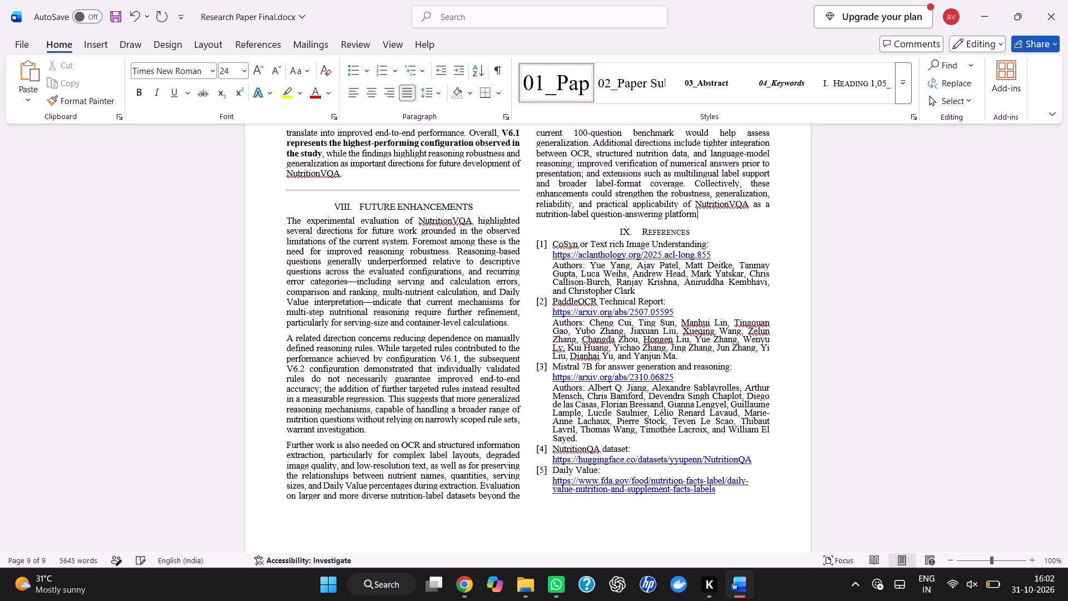
Copy the divider line above "VIII. Future Enhancements" to the end of that section's last paragraph, just before the "IX. References" heading.
left_click(477, 193)
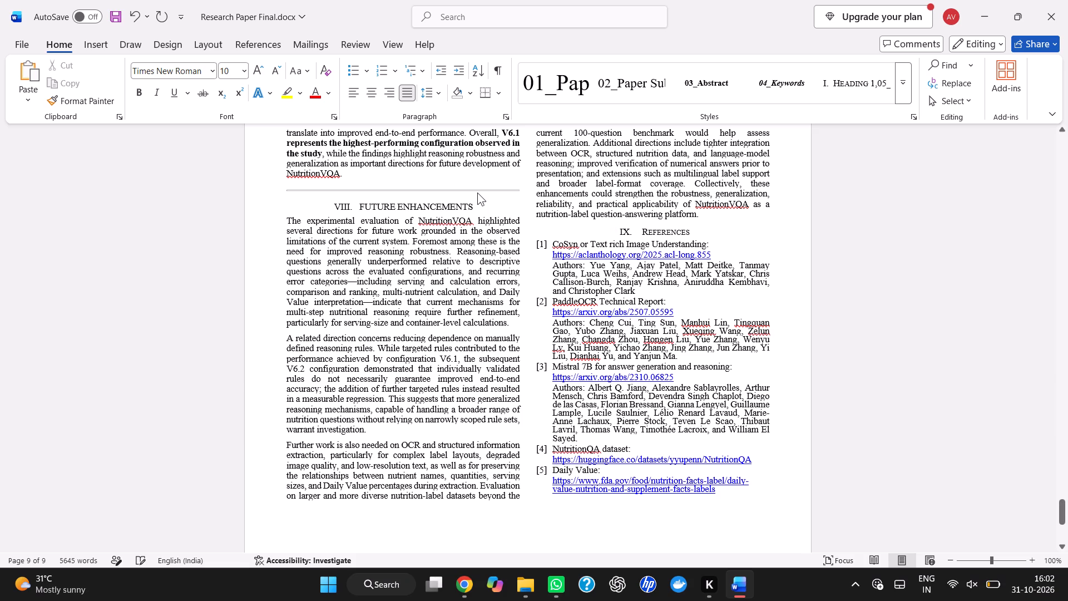
right_click(483, 193)
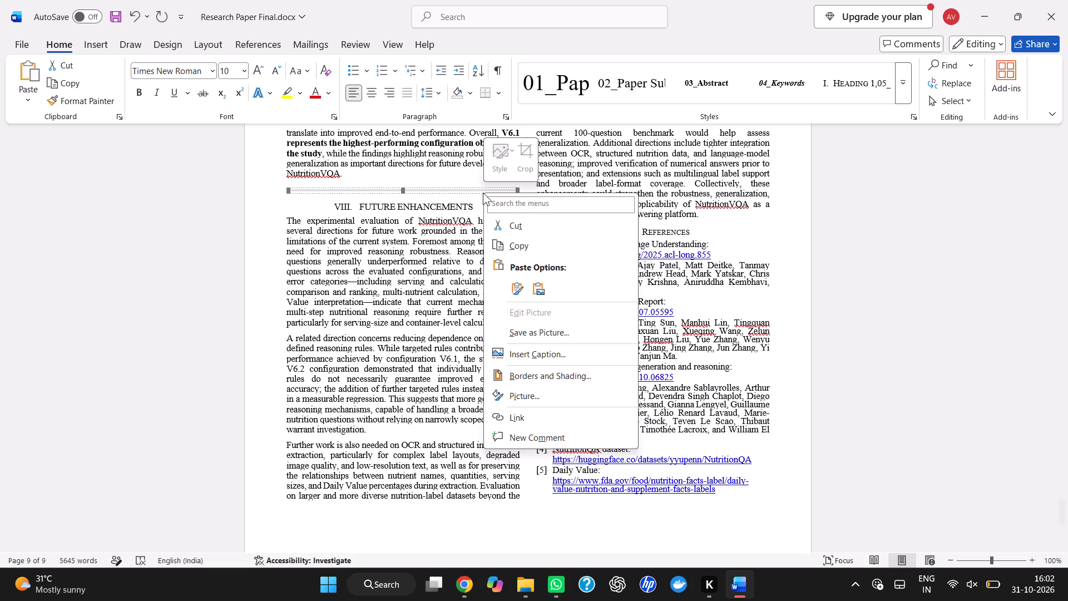
left_click(522, 252)
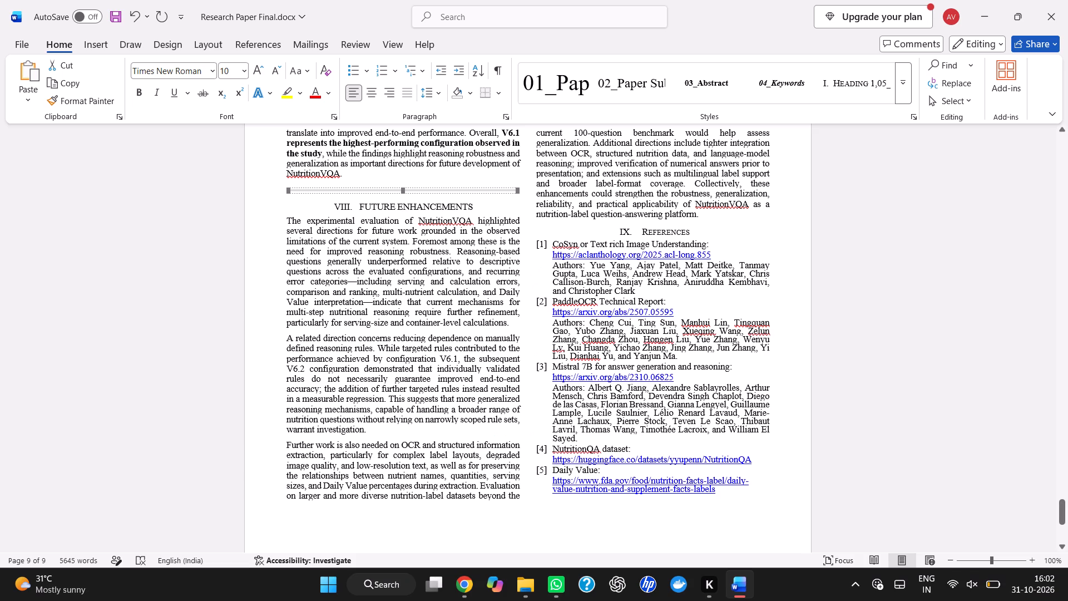
left_click(618, 233)
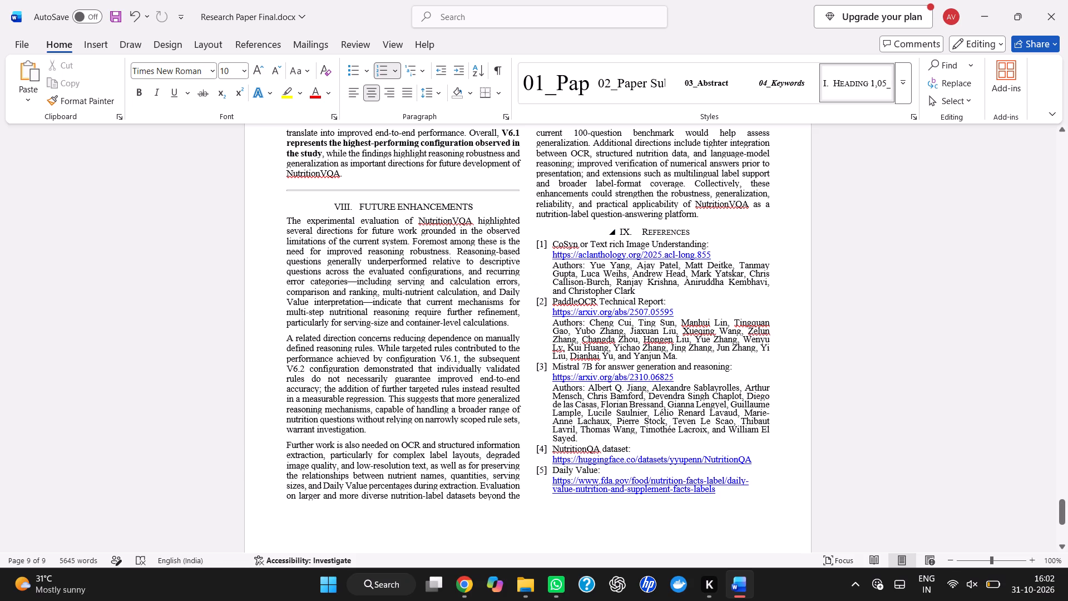
key("Up")
key("End")
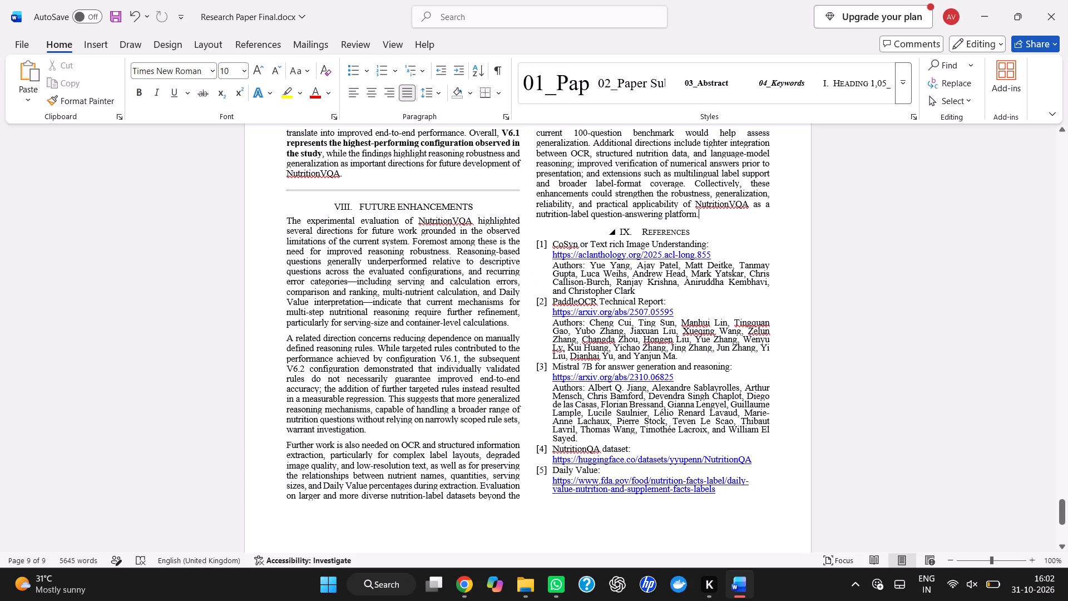
key("ctrl+v")
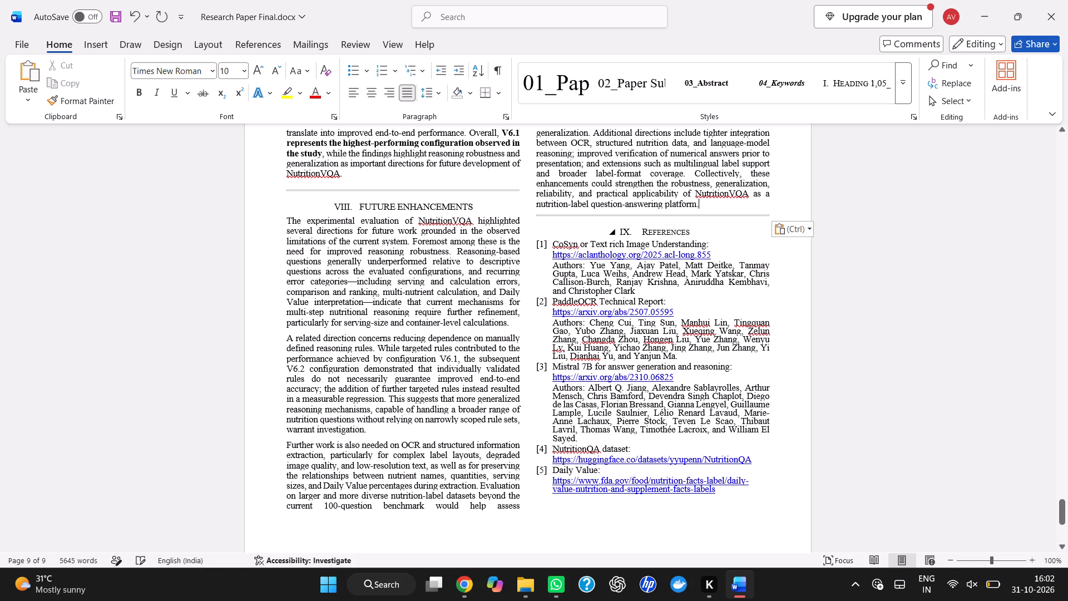
left_click(857, 302)
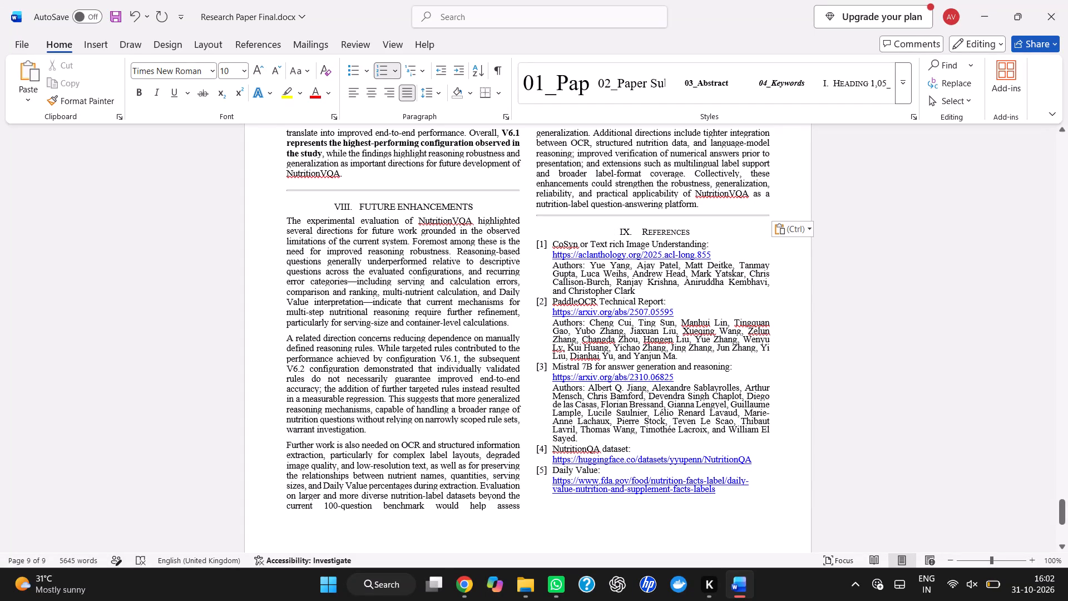
Review the layout, headings, tables and divider lines from the evaluation metrics section through the references.
left_click(379, 182)
key("Down")
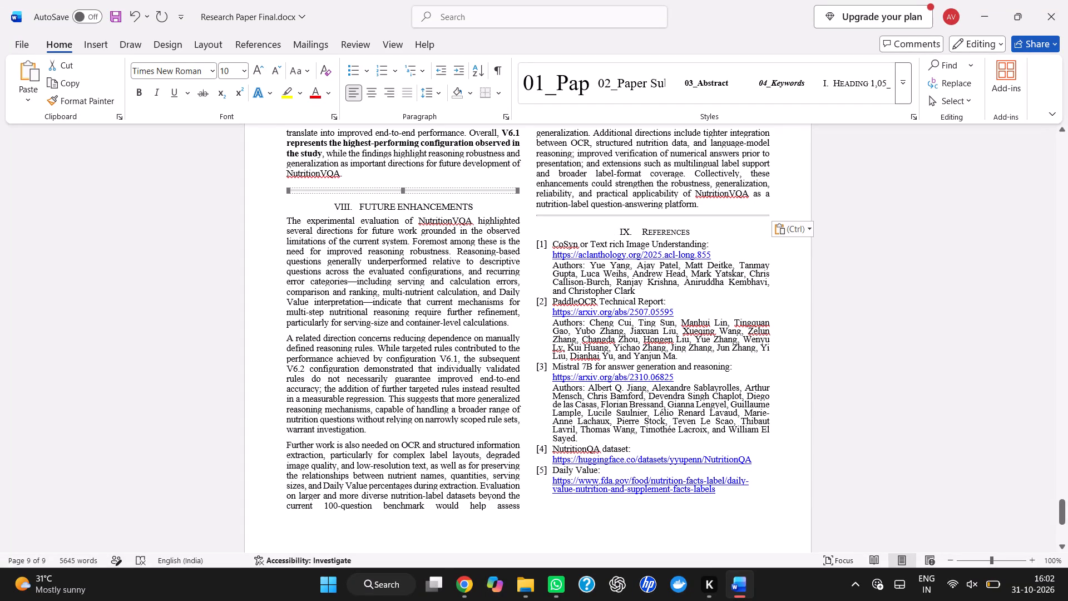
key("Up")
scroll(422, 242, "up", 1)
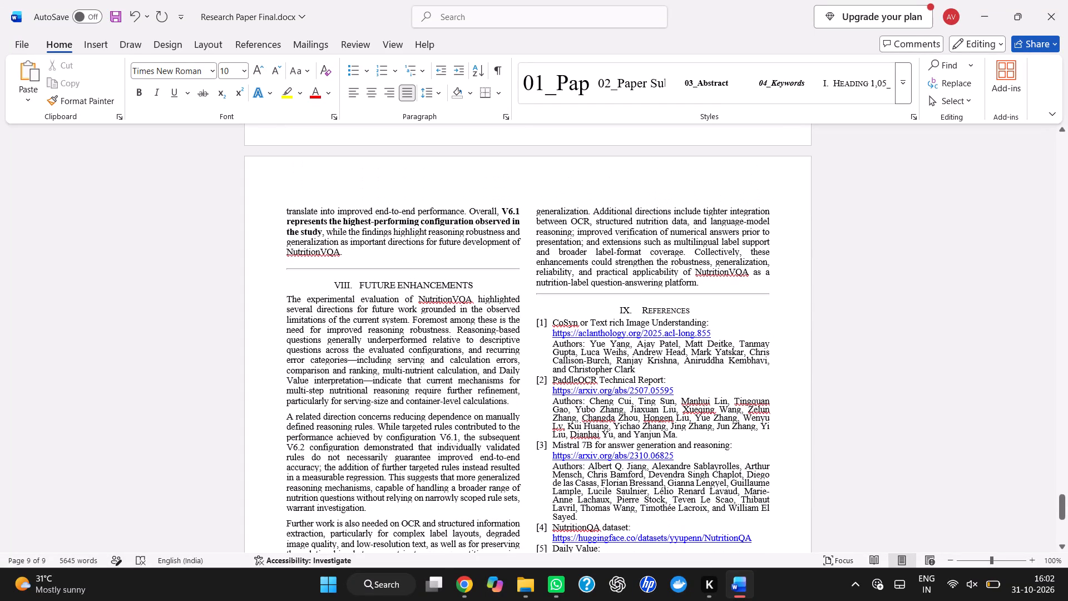
scroll(422, 242, "up", 1)
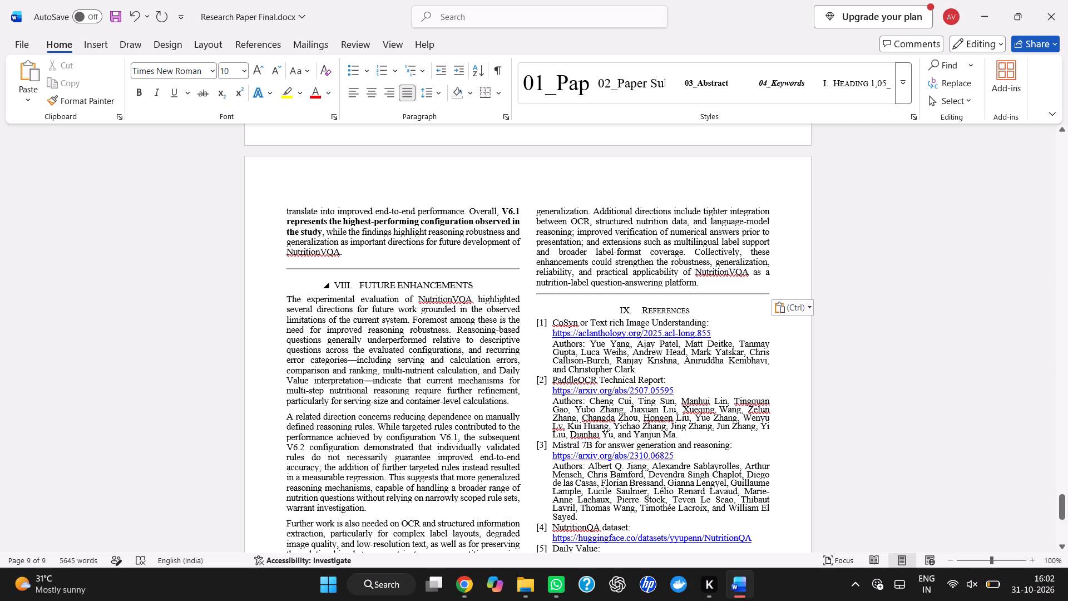
scroll(463, 283, "up", 9)
scroll(512, 308, "down", 3)
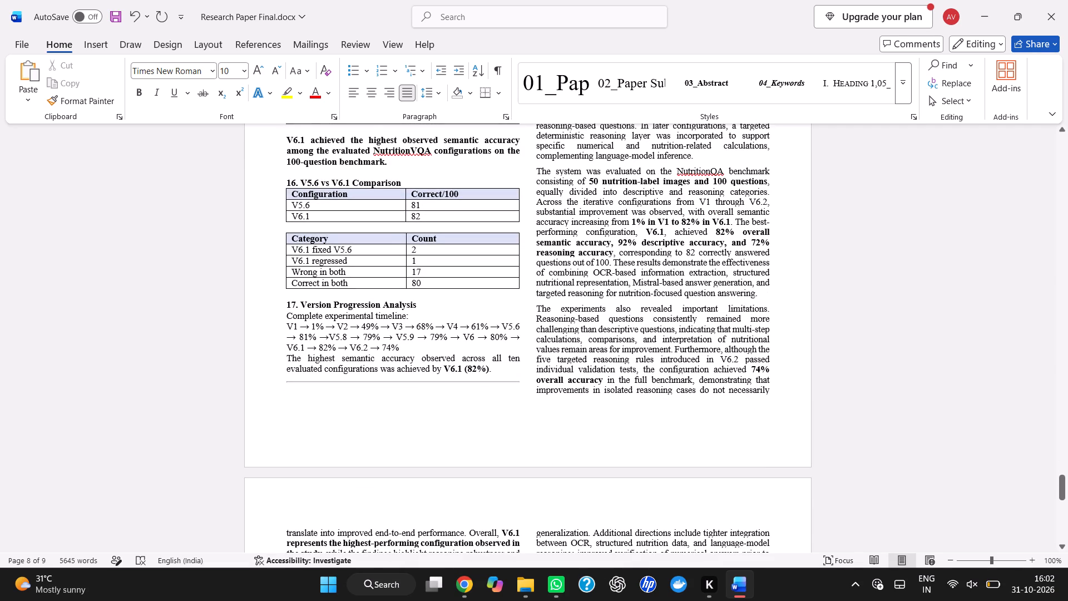
scroll(535, 280, "up", 5)
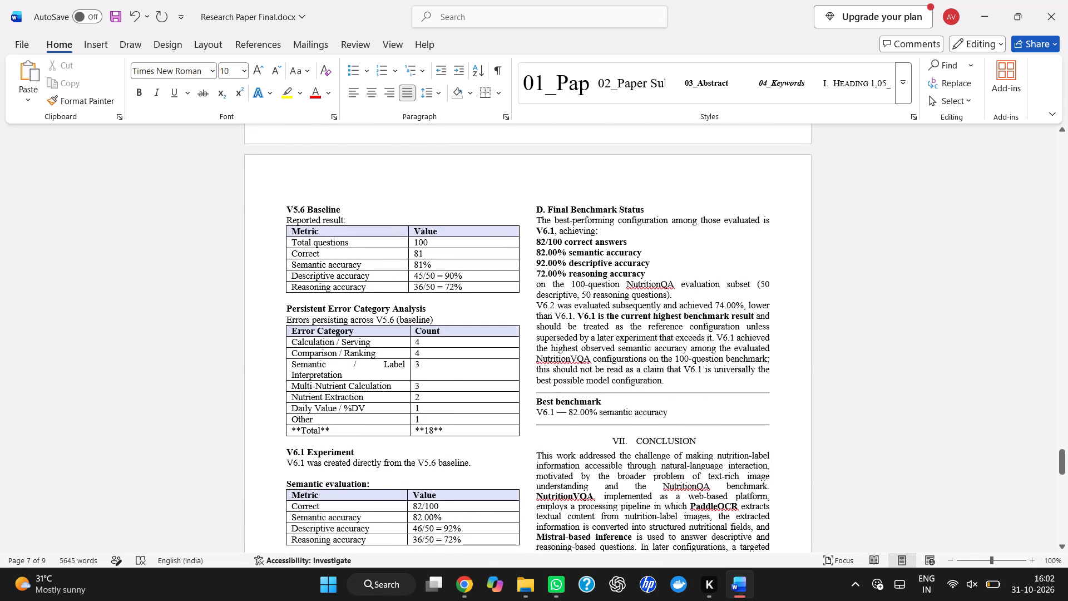
scroll(566, 303, "up", 6)
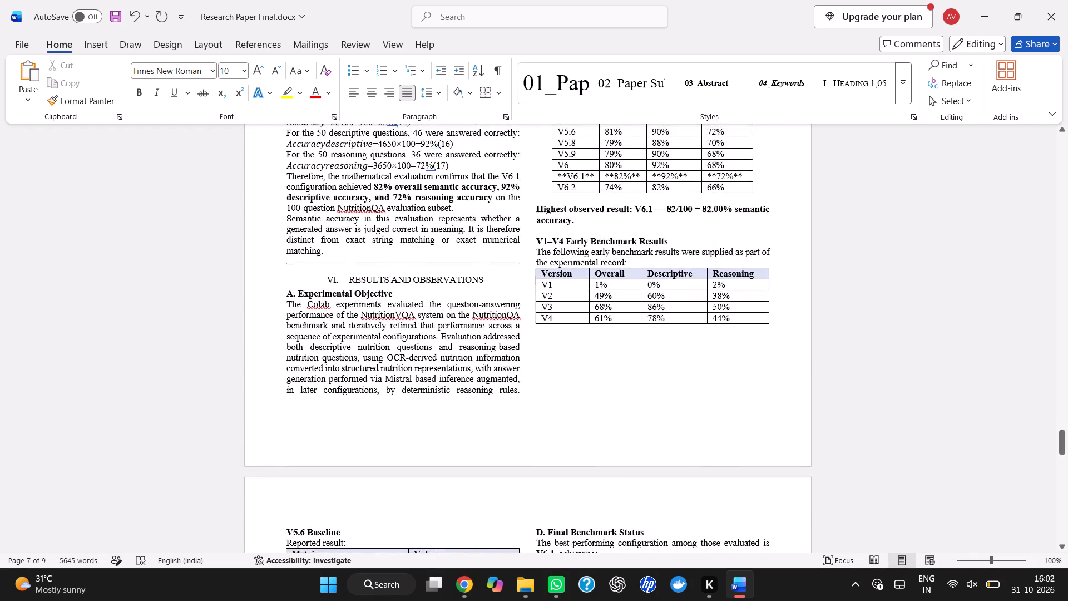
scroll(566, 303, "up", 2)
scroll(566, 303, "down", 3)
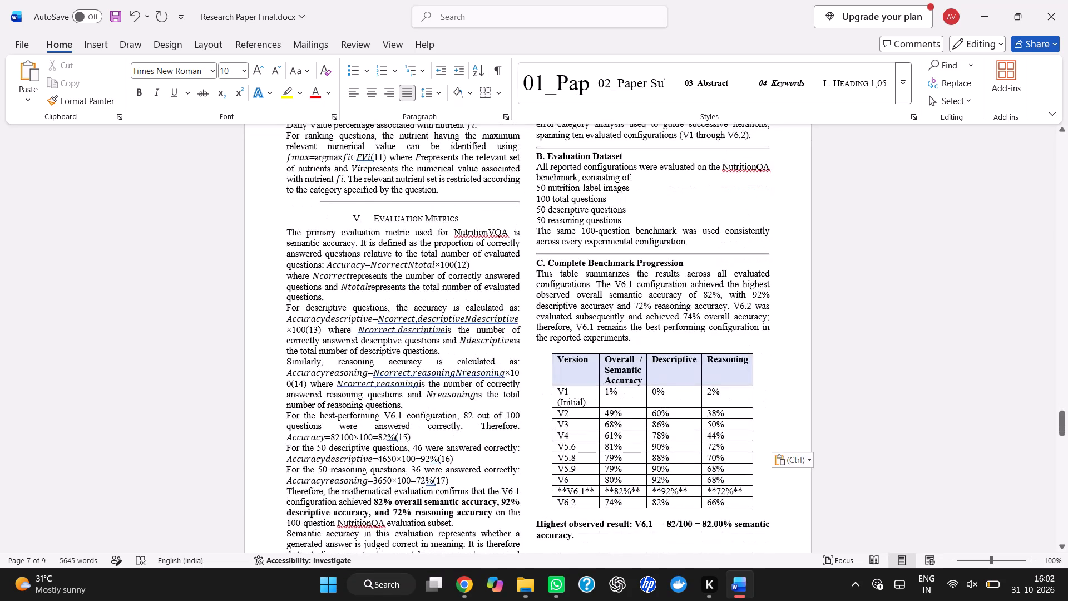
scroll(566, 303, "down", 4)
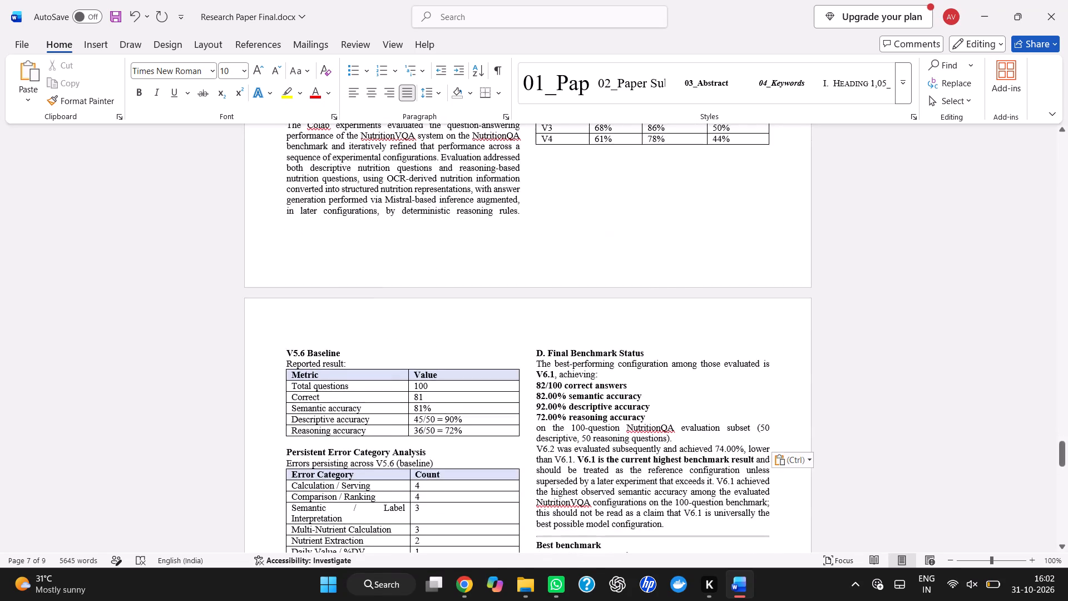
scroll(566, 303, "down", 5)
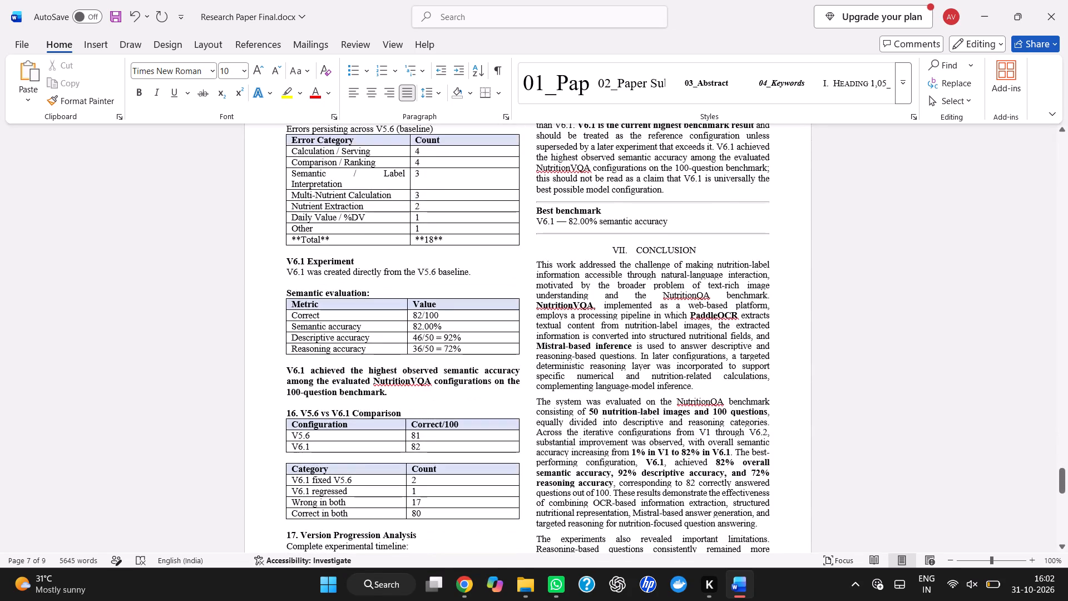
scroll(566, 303, "down", 2)
Save the research paper document.
left_click(118, 22)
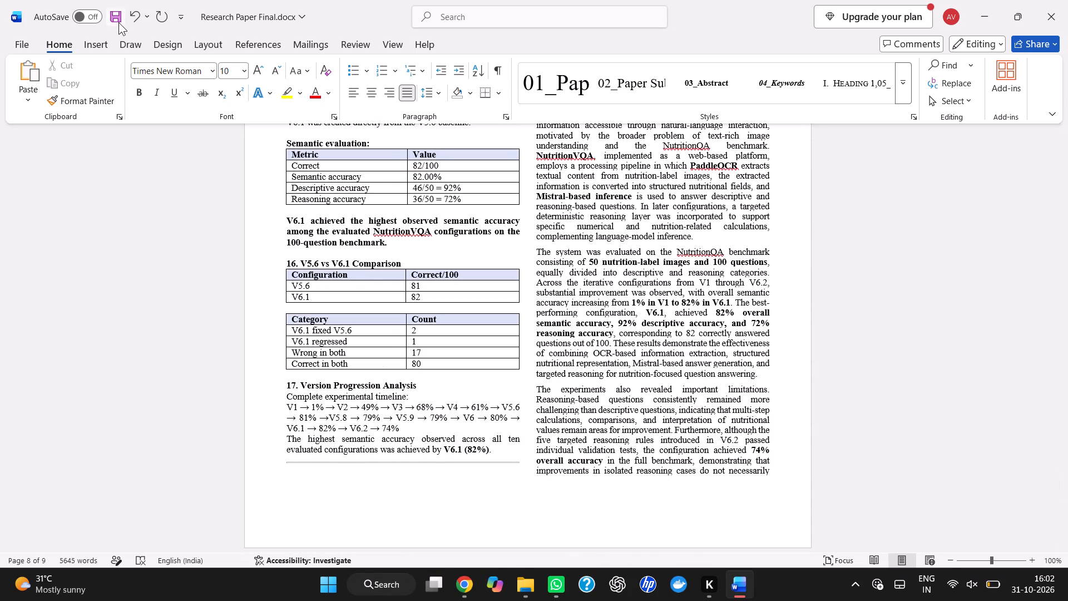
Check the layout of the last two pages, covering the conclusion, future enhancements and references sections.
scroll(403, 225, "down", 2)
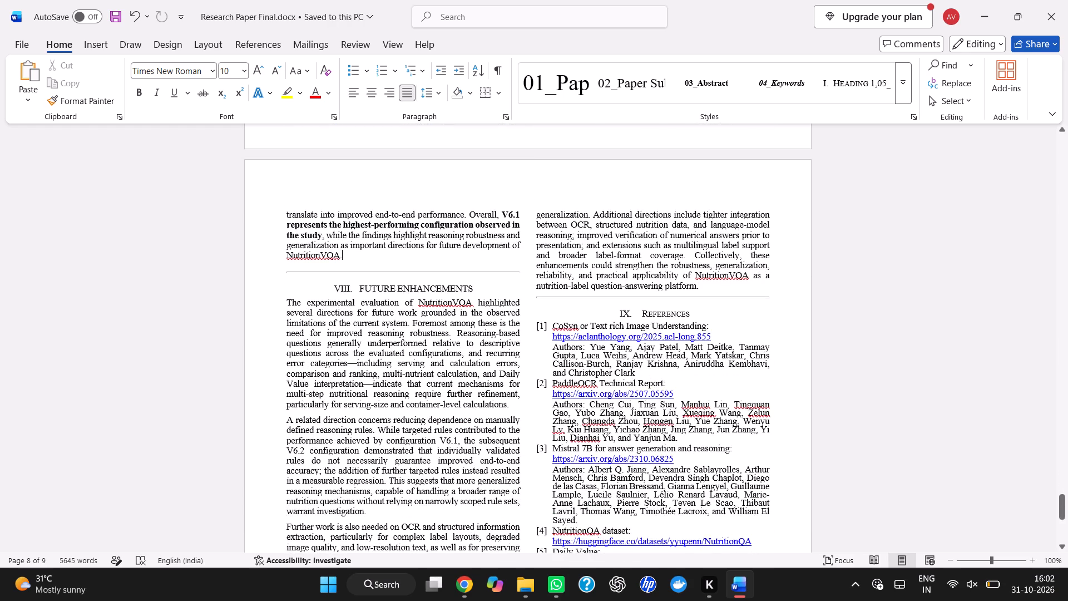
scroll(403, 225, "down", 1)
scroll(403, 225, "right", 2)
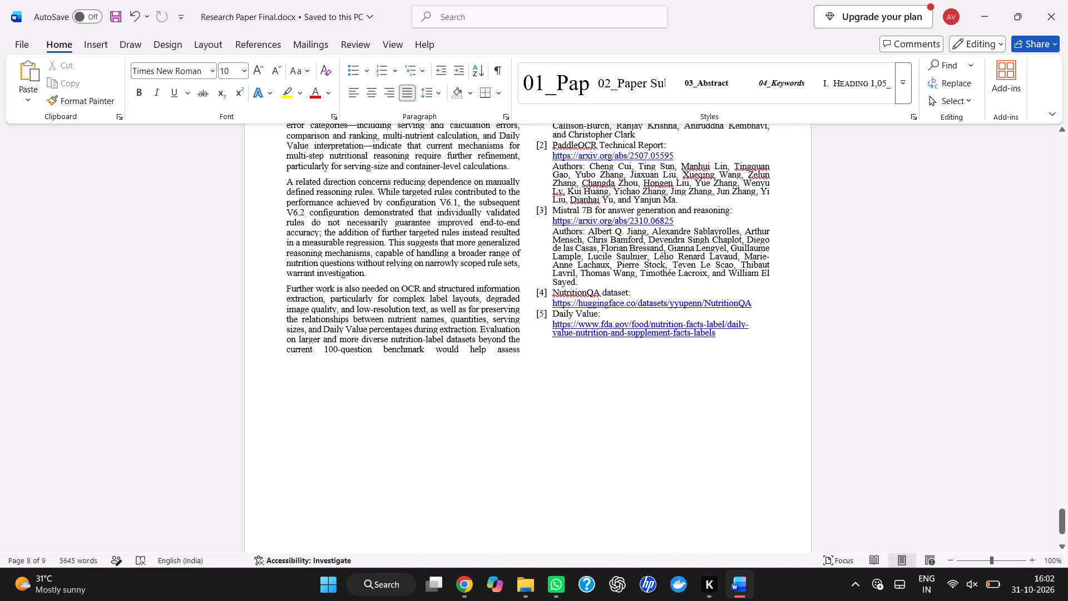
scroll(403, 225, "right", 1)
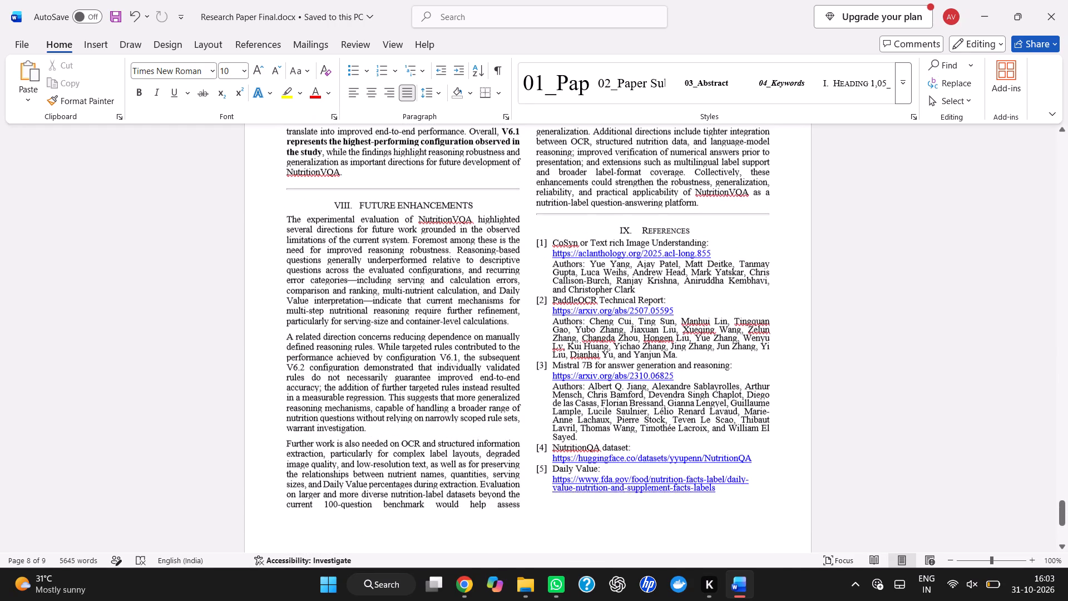
scroll(403, 225, "right", 1)
scroll(403, 225, "up", 4)
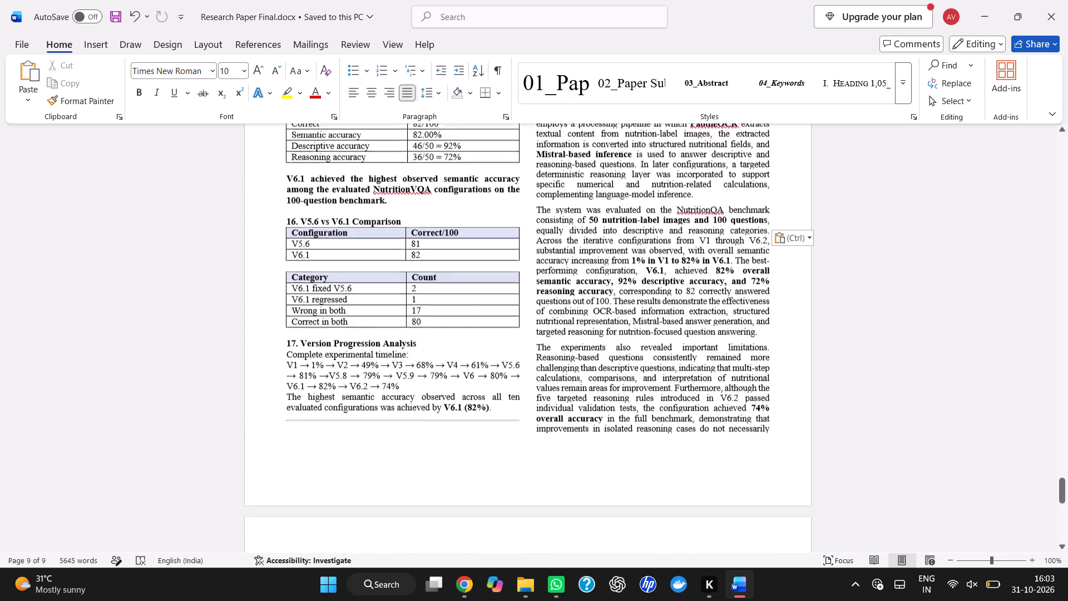
scroll(403, 225, "up", 1)
scroll(403, 225, "down", 6)
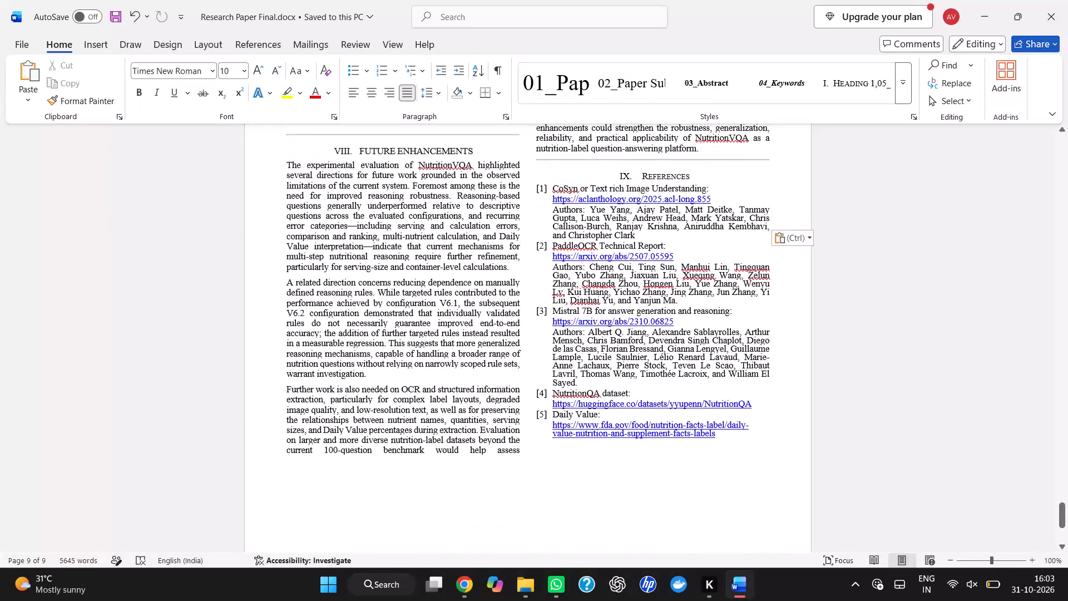
Review the layout, tables and subsection headings backwards from the references to the mathematical formulation section.
scroll(403, 225, "down", 4)
scroll(403, 225, "up", 4)
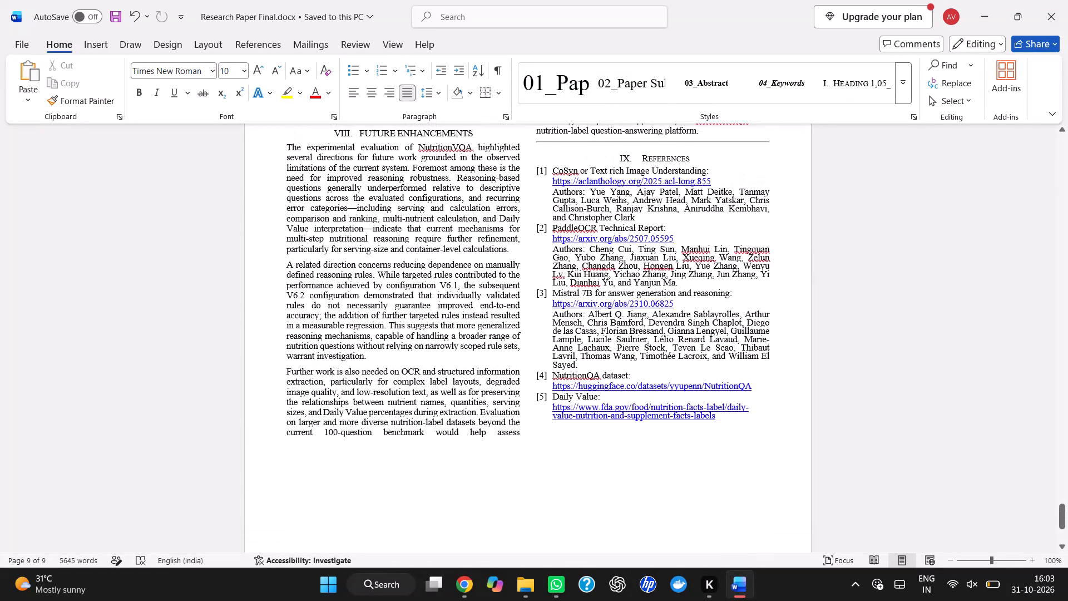
scroll(403, 225, "up", 4)
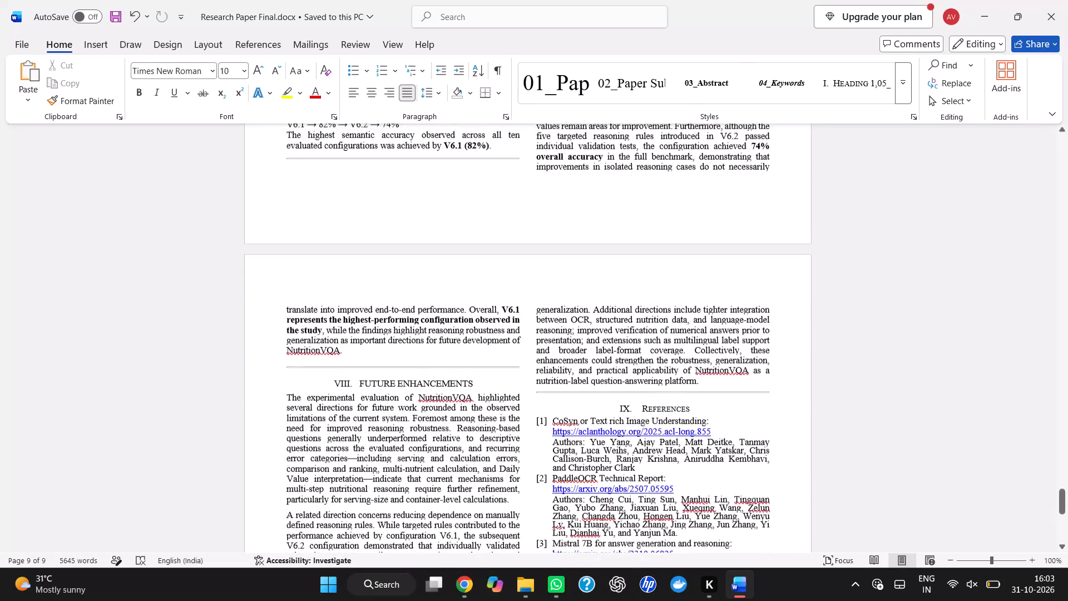
scroll(403, 225, "up", 3)
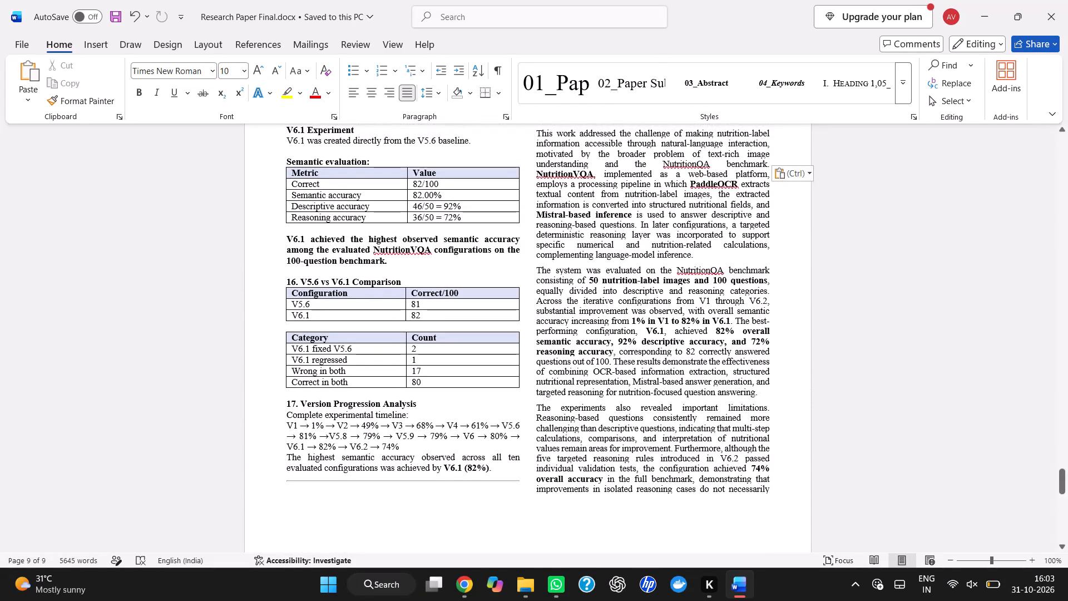
scroll(300, 287, "up", 1)
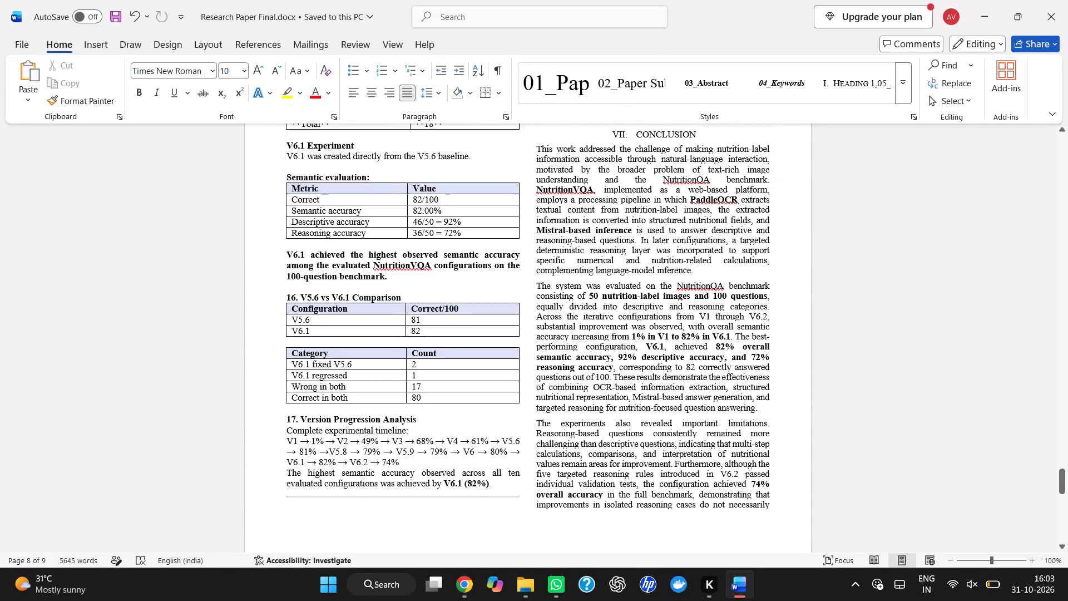
scroll(300, 287, "up", 2)
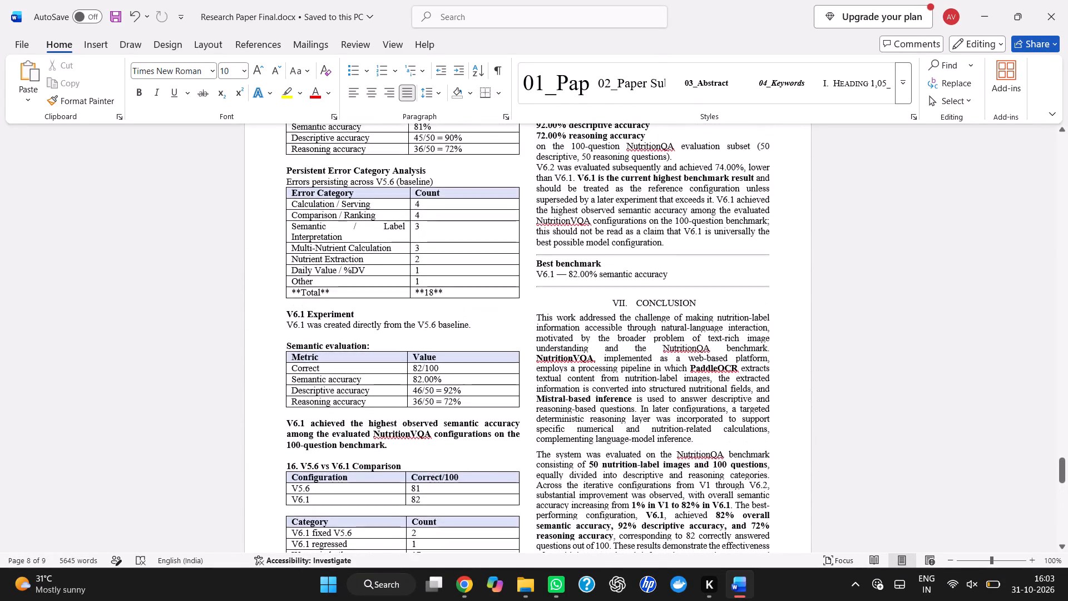
scroll(300, 287, "up", 5)
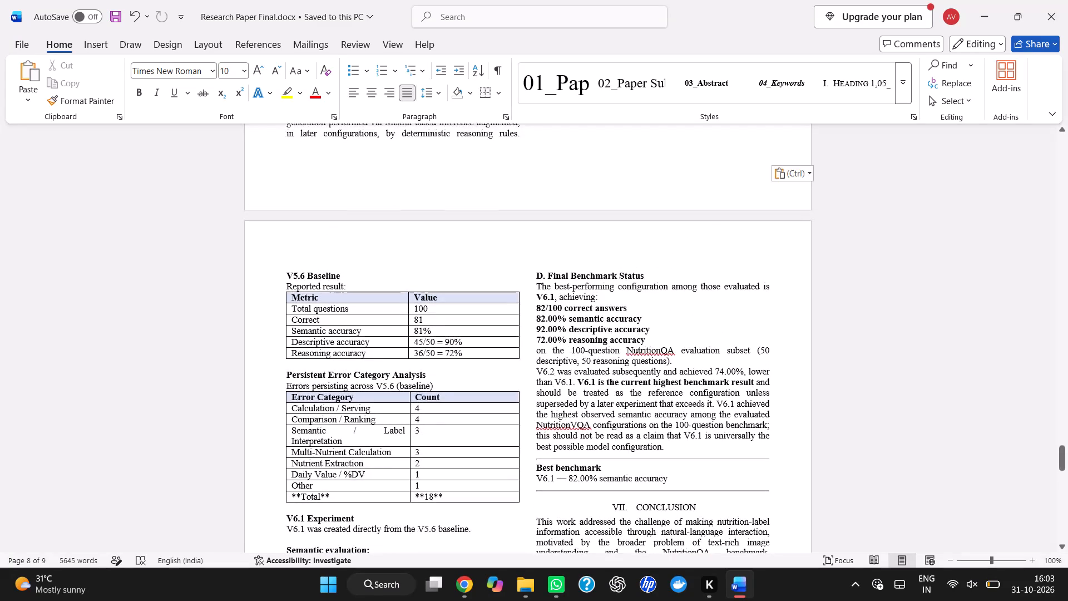
scroll(300, 287, "up", 5)
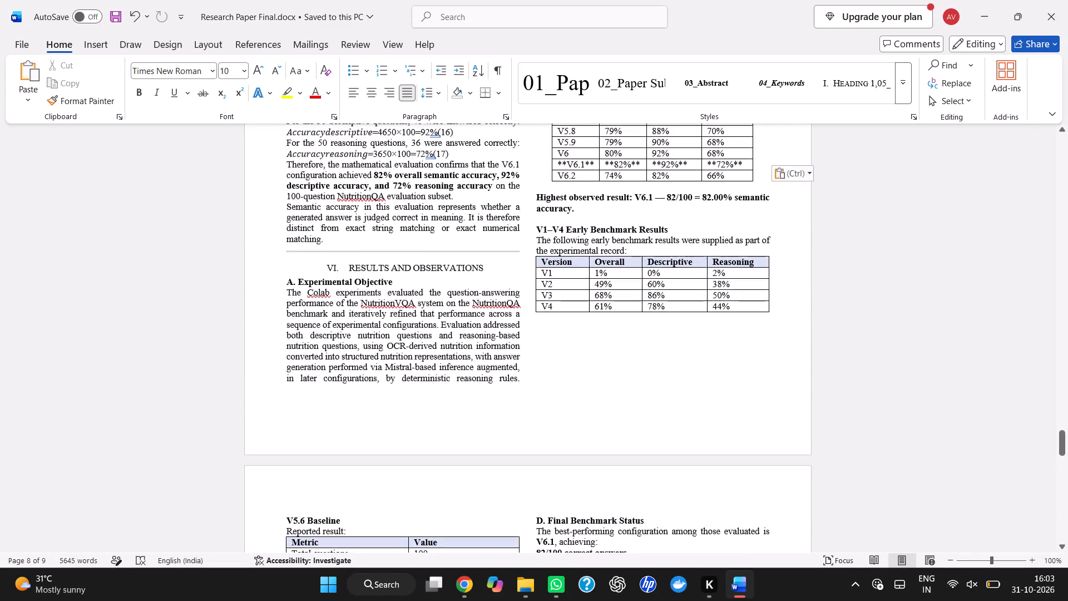
scroll(300, 287, "up", 6)
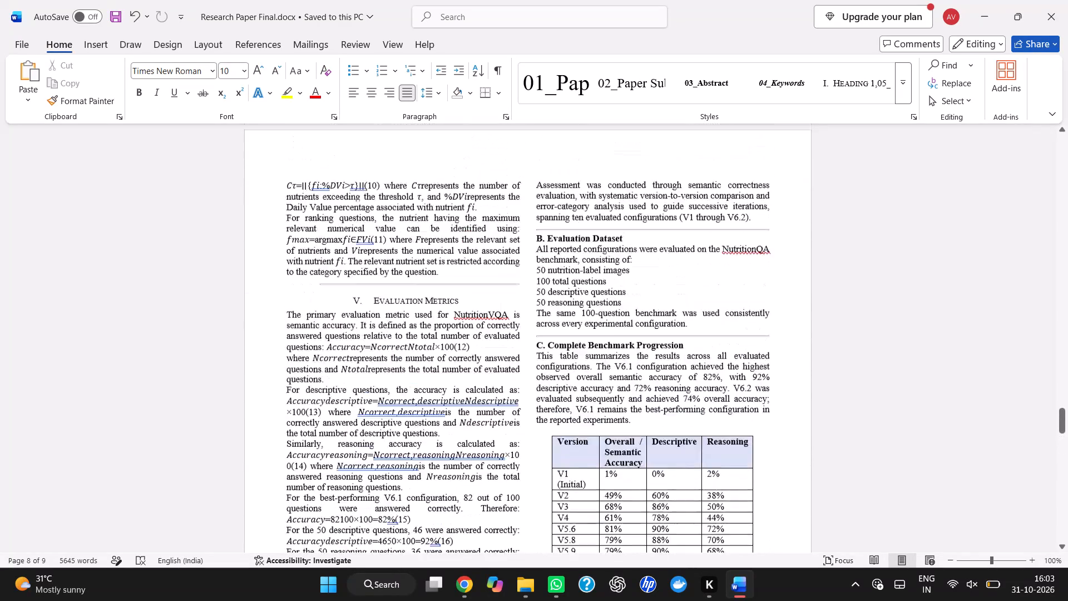
scroll(300, 287, "up", 3)
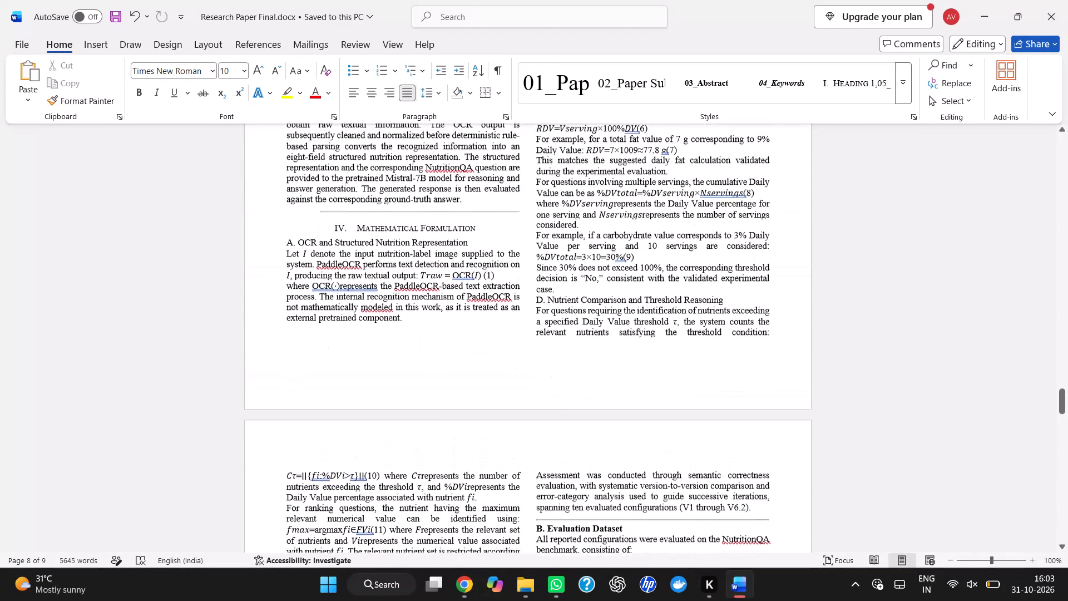
Bold the "A. OCR and Structured Nutrition Representation" and "D. Nutrient Comparison and Threshold Reasoning" headings in the Mathematical Formulation section.
left_click_drag(285, 255, 459, 253)
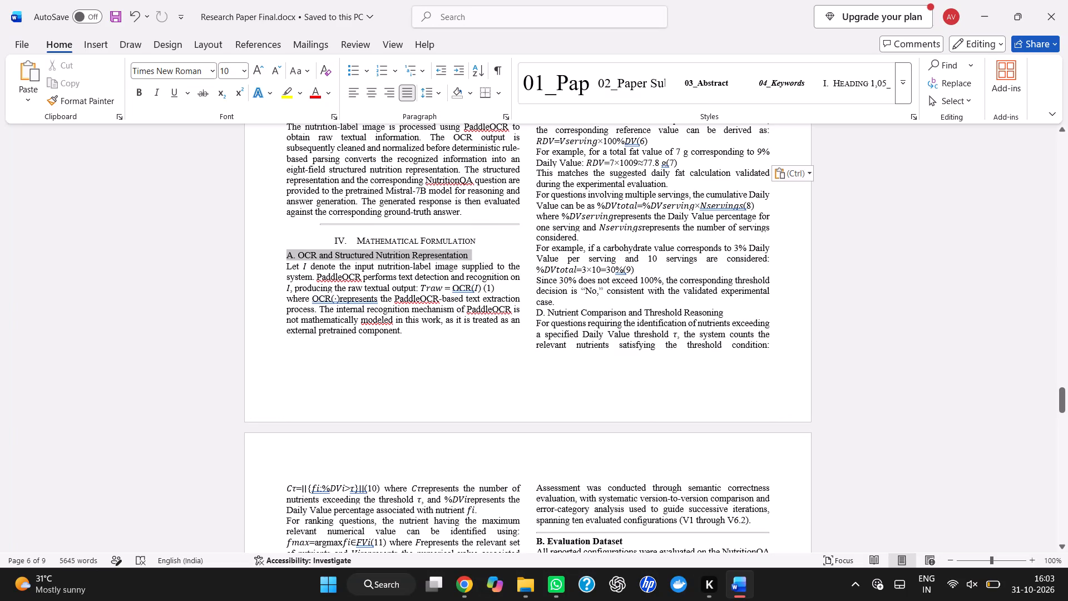
left_click_drag(459, 253, 461, 254)
left_click(141, 97)
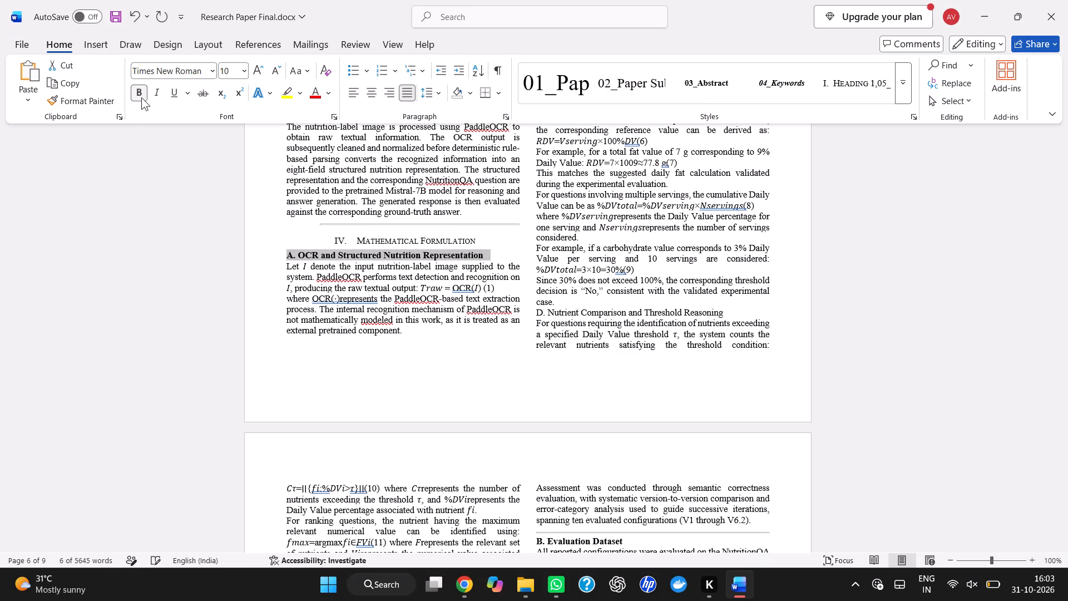
left_click_drag(536, 316, 744, 299)
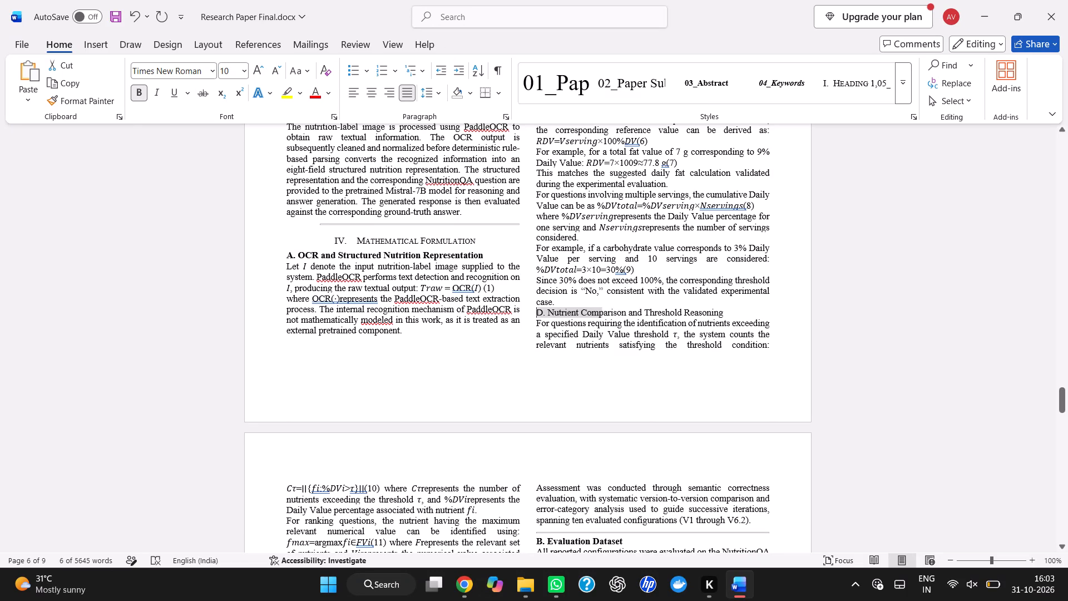
left_click_drag(744, 299, 721, 310)
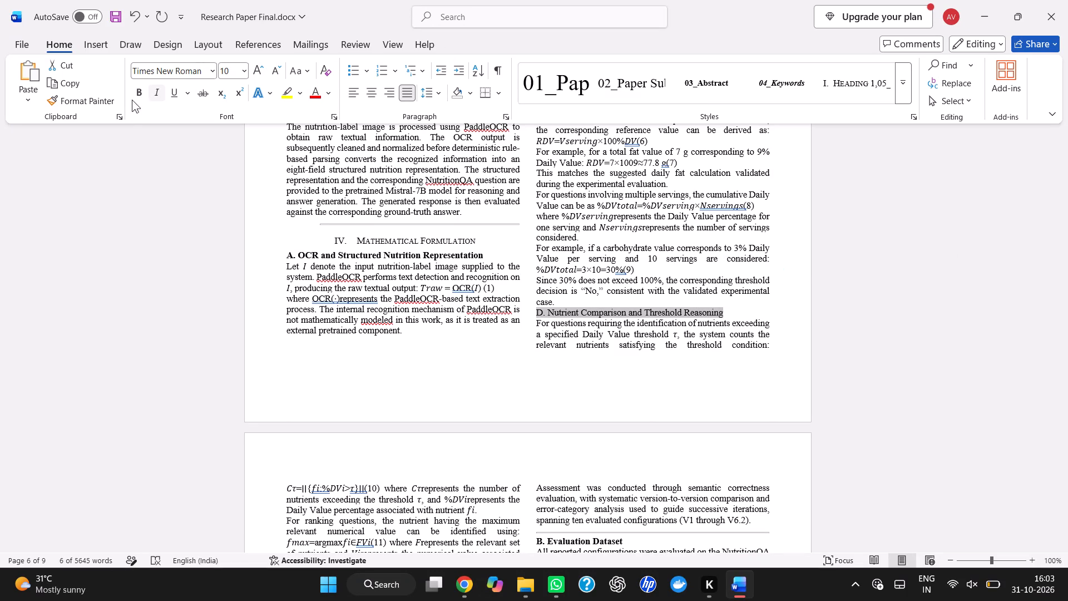
left_click(139, 95)
Bold the "C. Daily Value and Serving-Based Reasoning" and "B. Serving and Container-Level Calculations" headings.
scroll(327, 300, "down", 2)
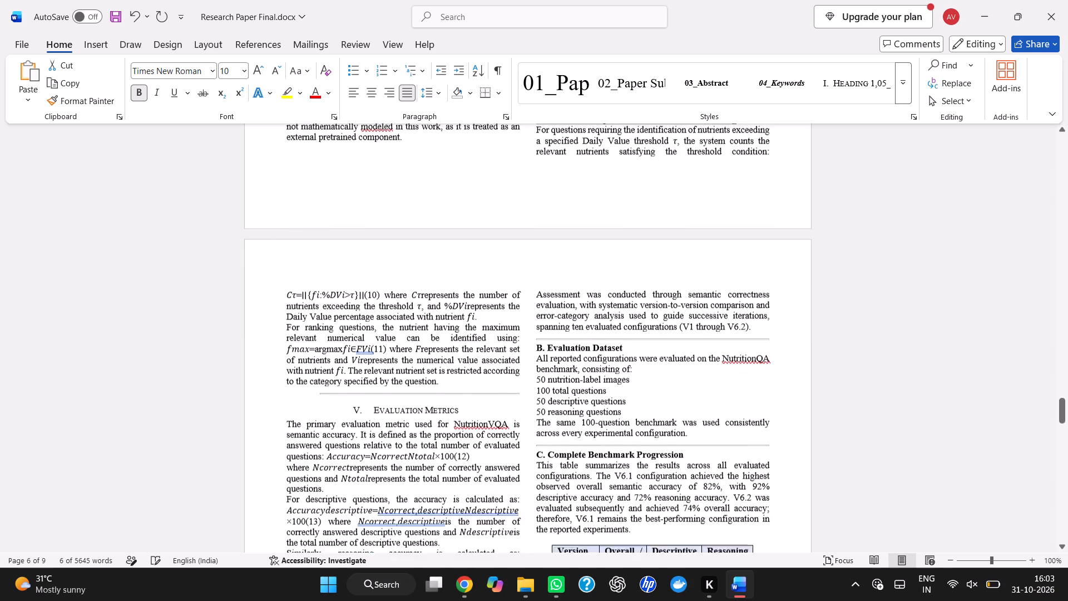
scroll(327, 300, "down", 1)
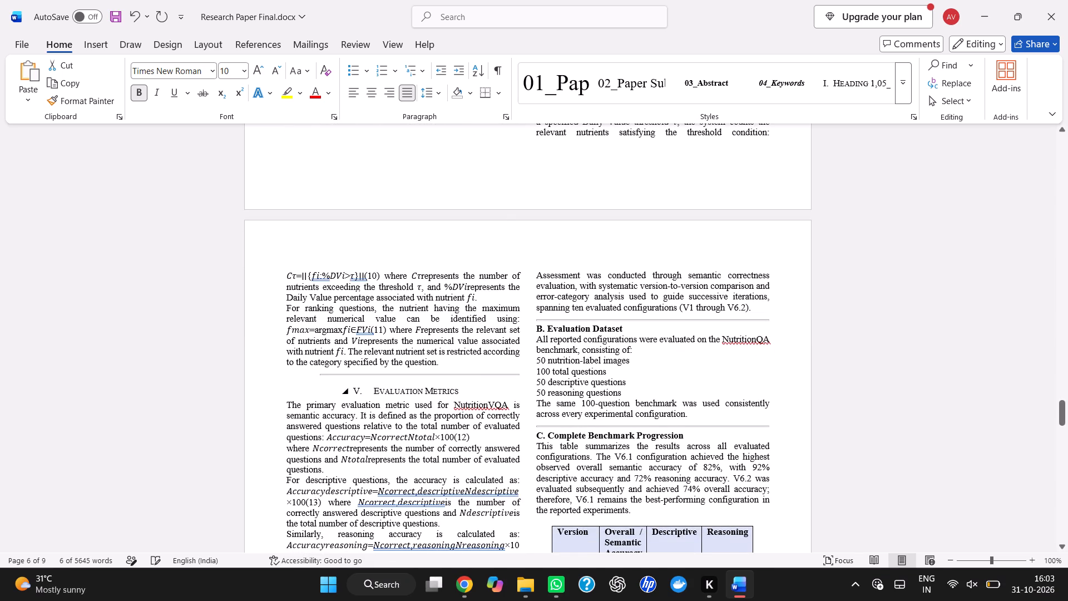
scroll(379, 507, "down", 4)
scroll(379, 507, "up", 1)
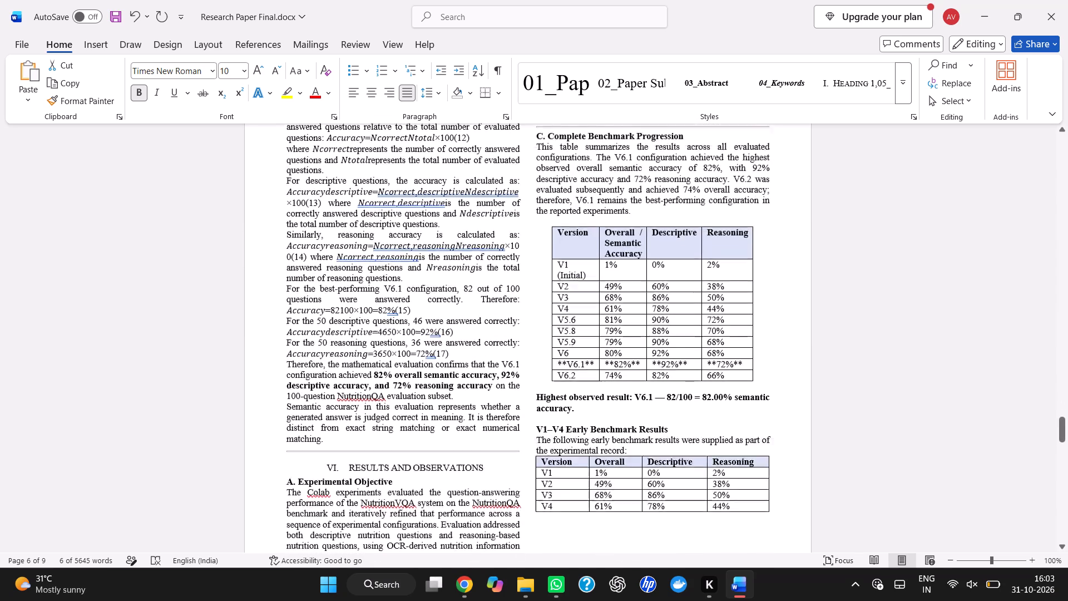
scroll(379, 507, "up", 3)
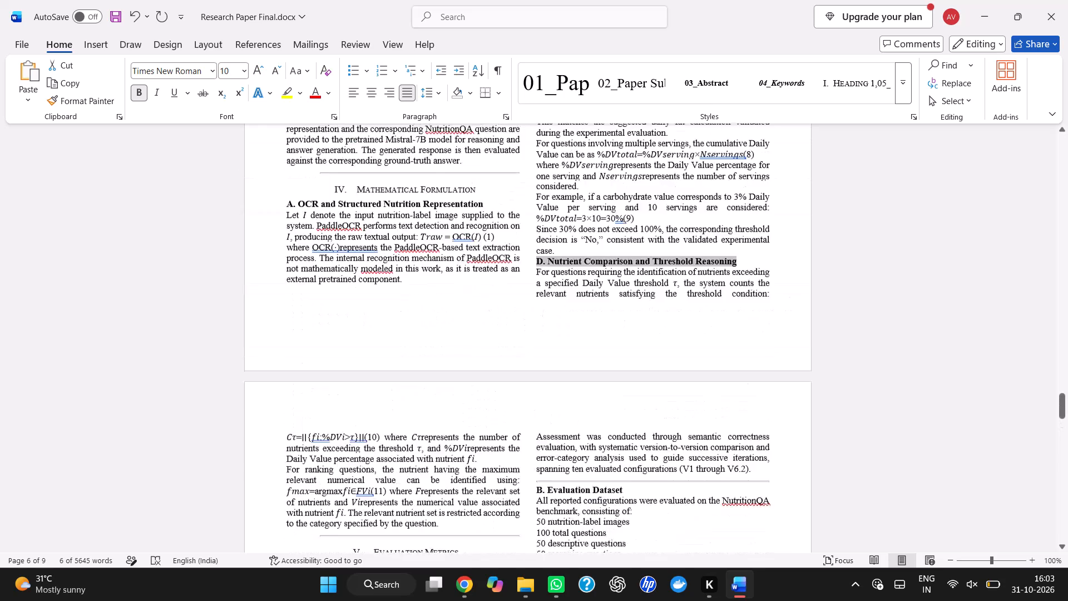
scroll(379, 507, "up", 2)
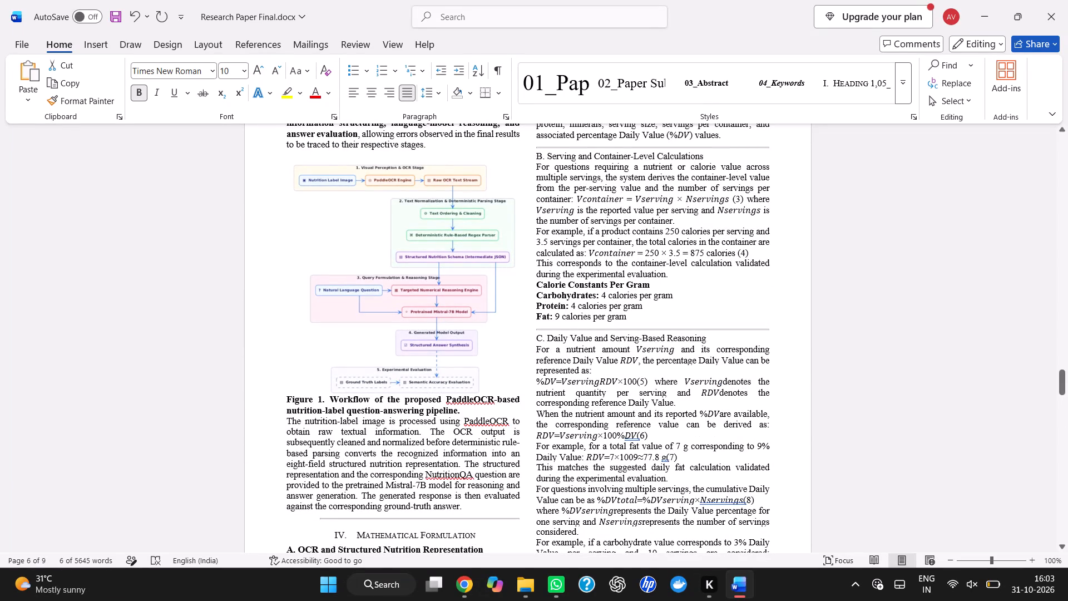
left_click_drag(535, 342, 704, 335)
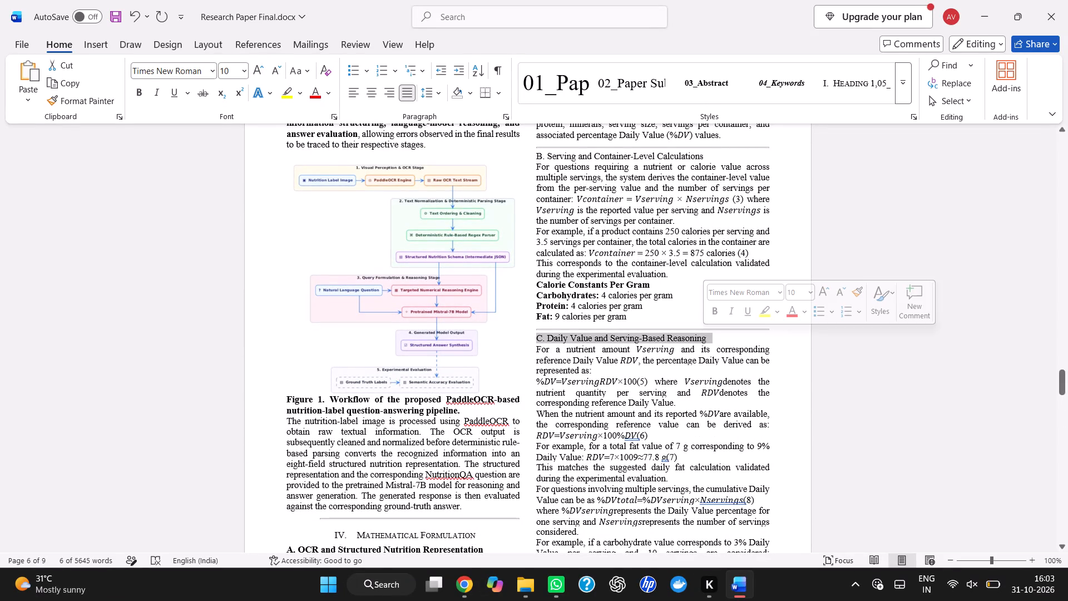
left_click(142, 90)
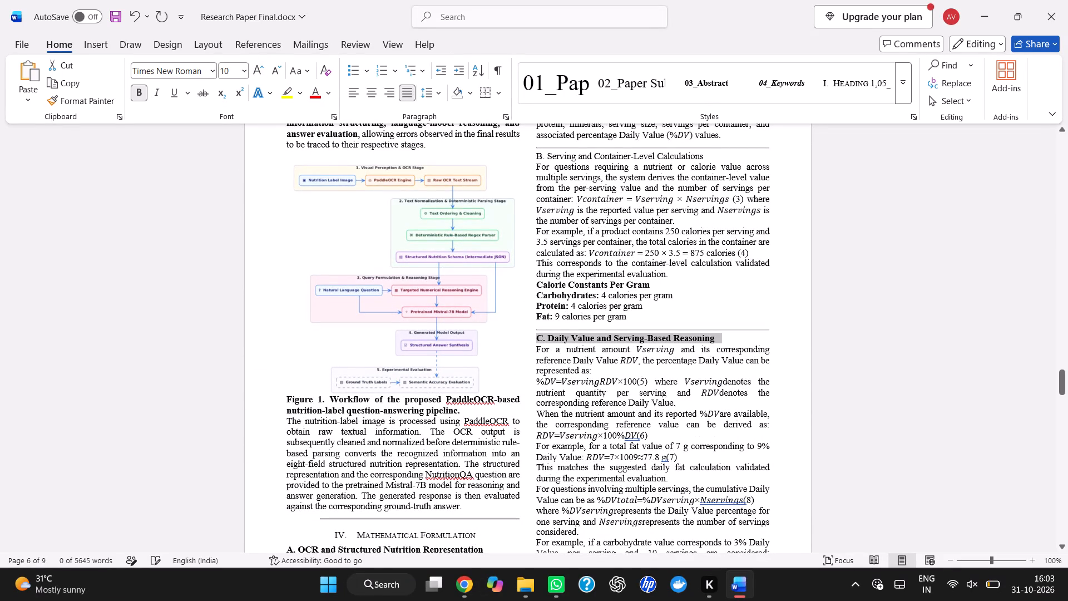
left_click_drag(705, 155, 536, 158)
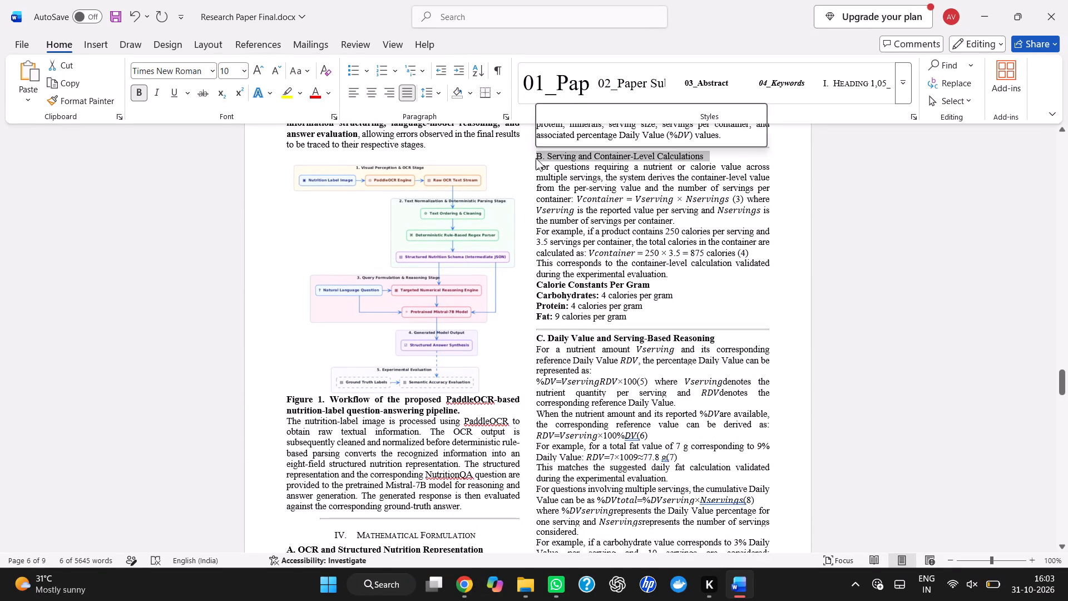
left_click(143, 87)
Copy the divider line above heading "C. Daily Value and Serving-Based Reasoning" to the end of that subsection, just before heading D.
scroll(533, 260, "down", 3)
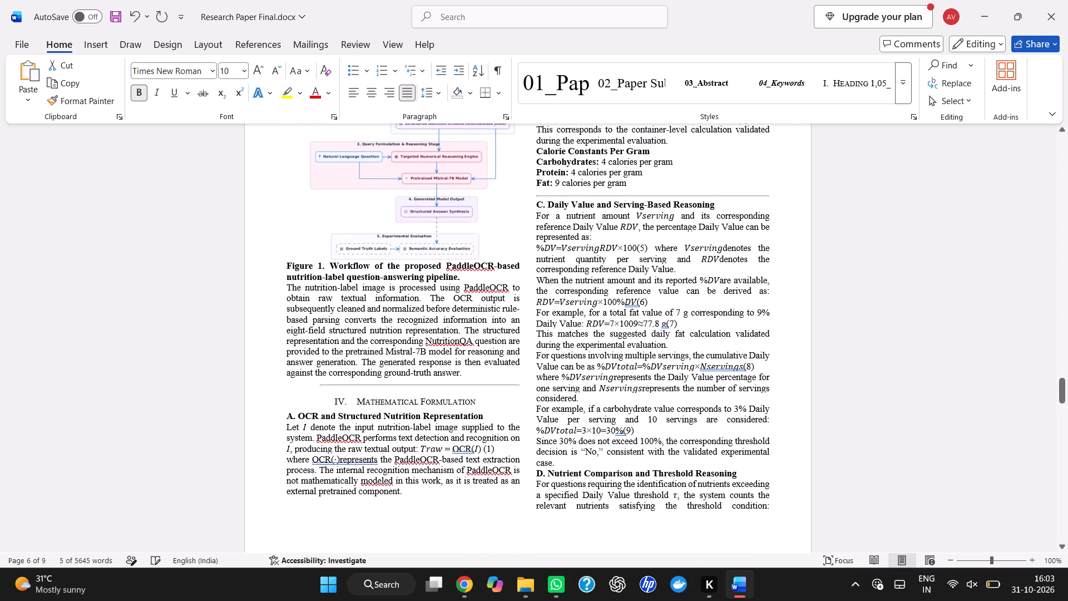
left_click(565, 197)
right_click(565, 197)
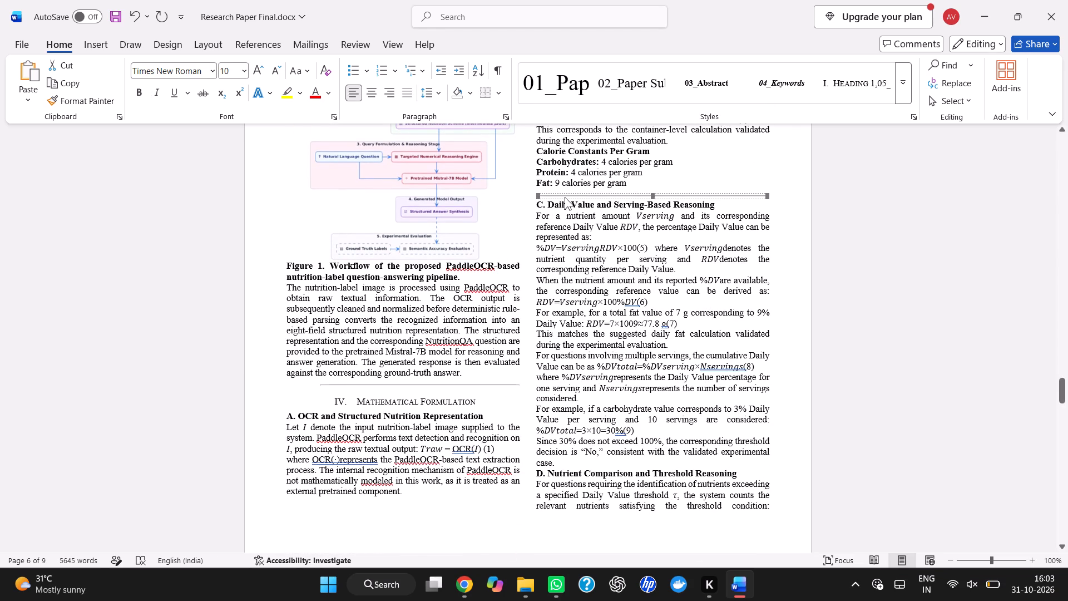
left_click(603, 255)
left_click(608, 466)
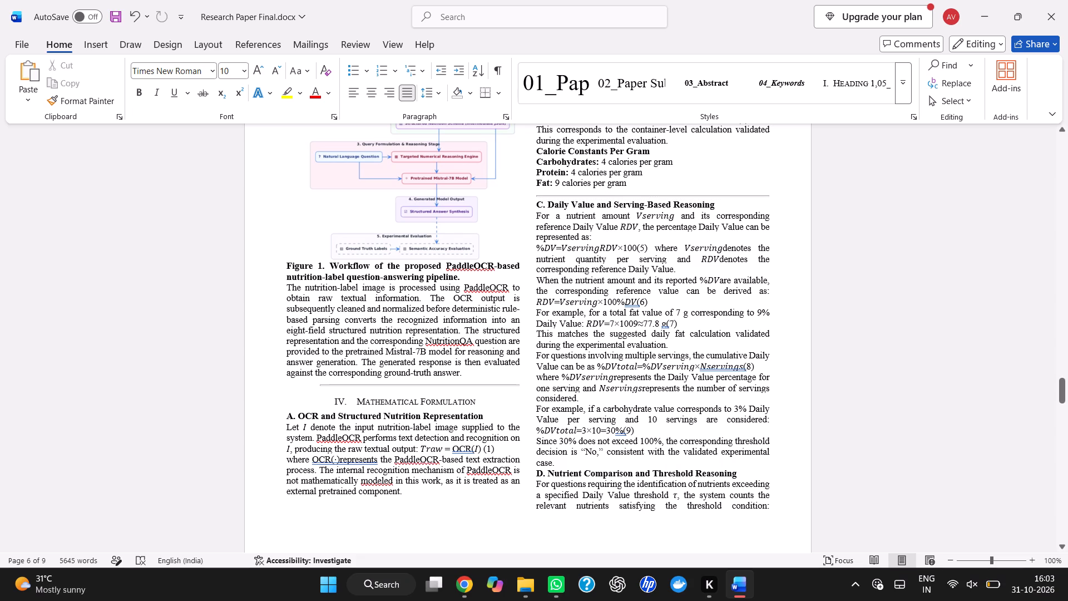
key("ctrl+v")
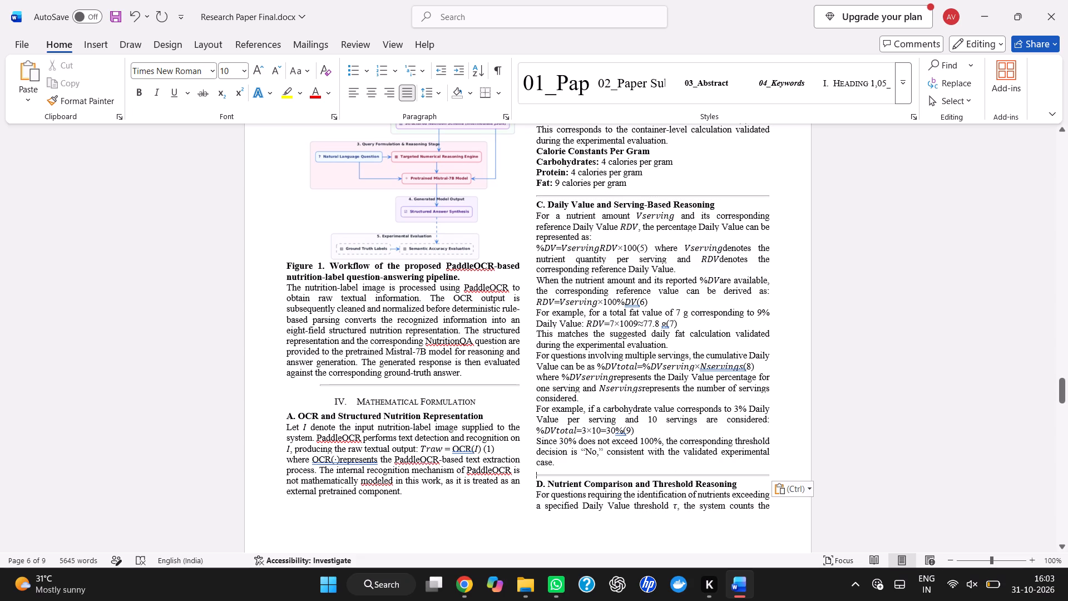
Bold the "F. Schema-Coverage Handling" and "I. Final Answer Generation and Recording" headings on page 5.
scroll(602, 402, "up", 3)
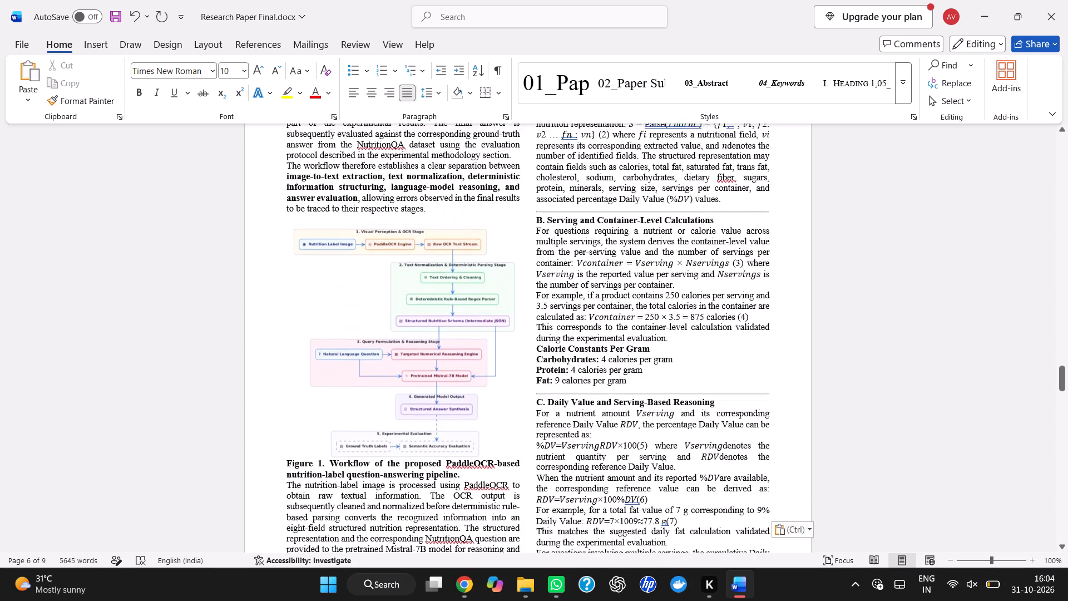
scroll(602, 402, "up", 2)
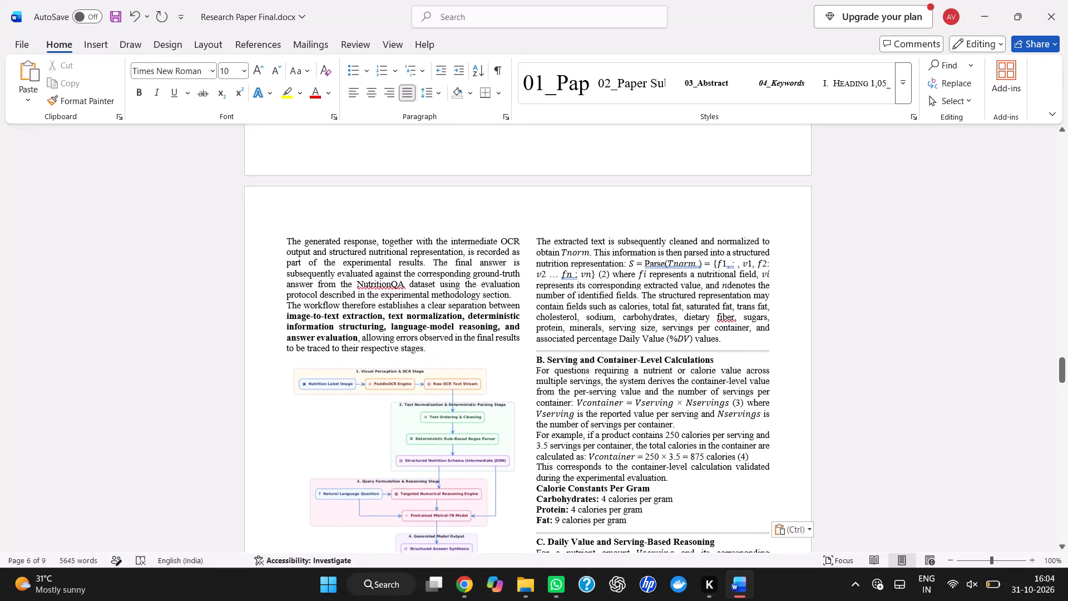
scroll(602, 402, "up", 3)
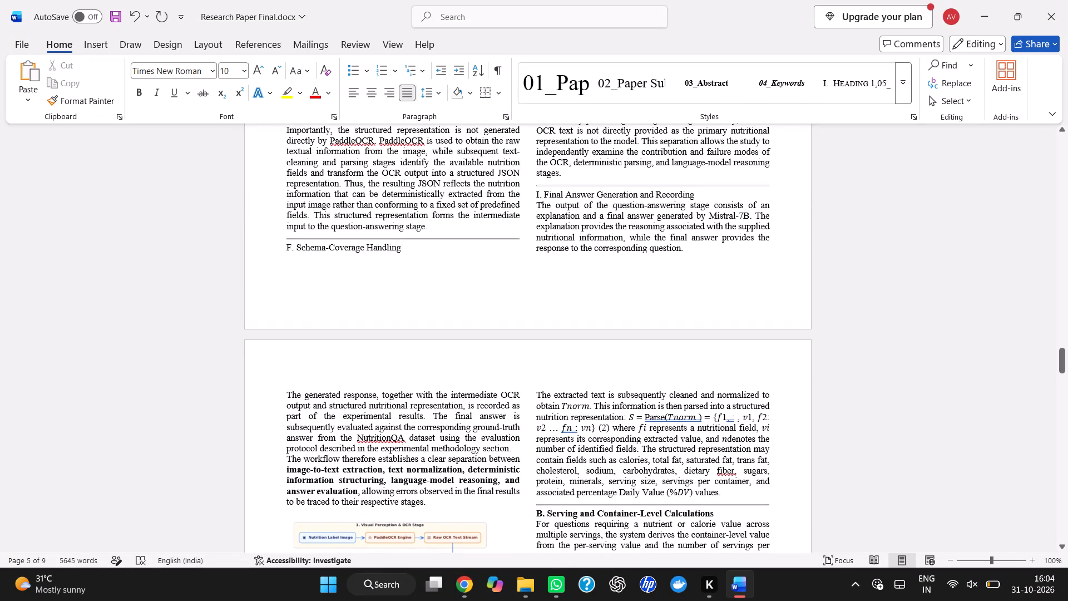
left_click_drag(402, 246, 291, 260)
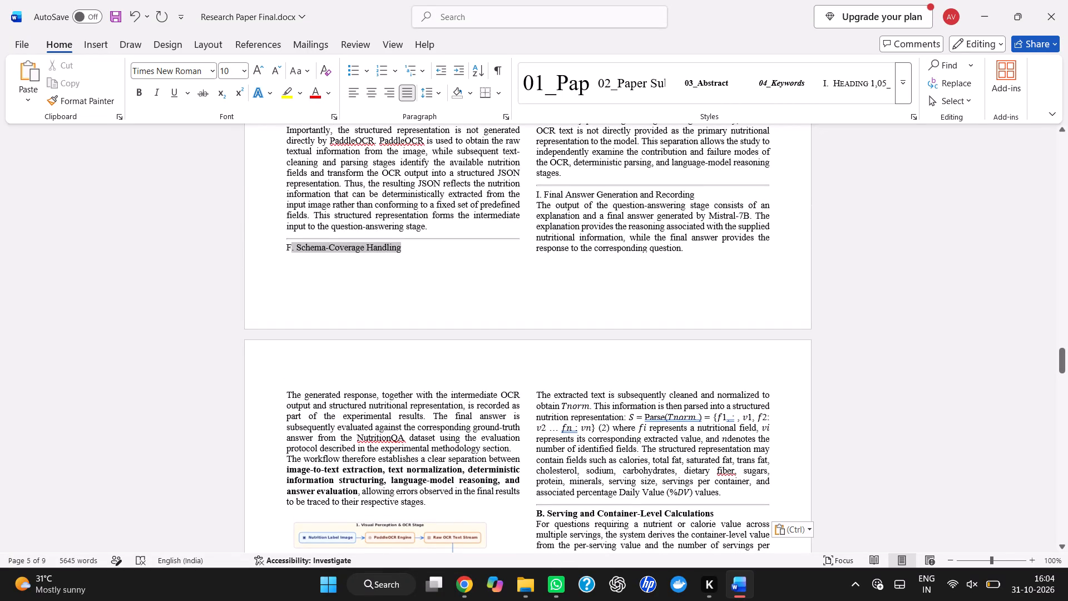
left_click_drag(291, 260, 286, 258)
left_click(135, 91)
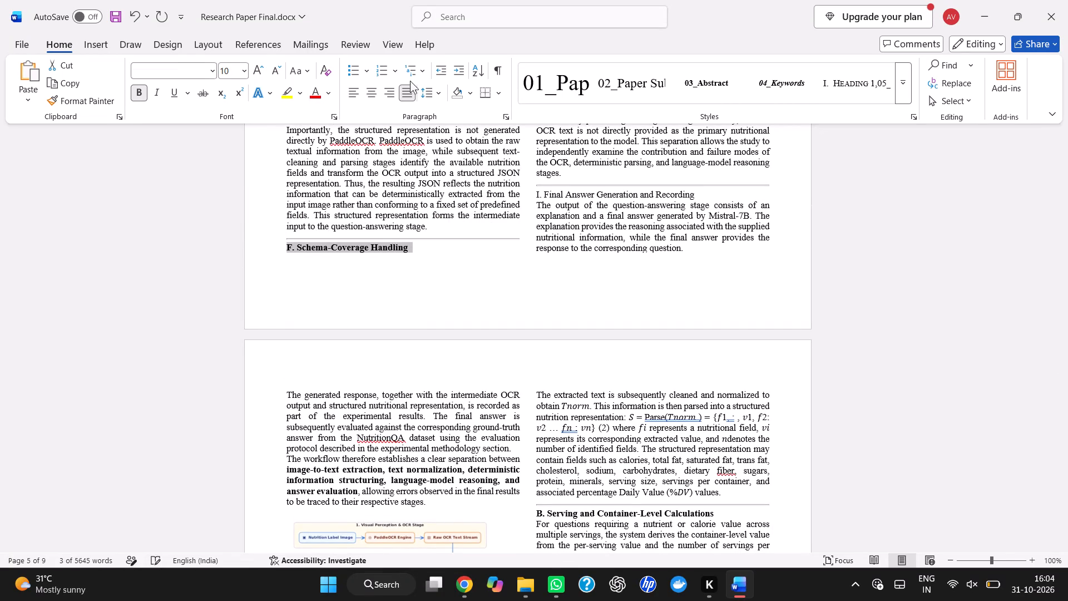
left_click_drag(693, 195, 554, 192)
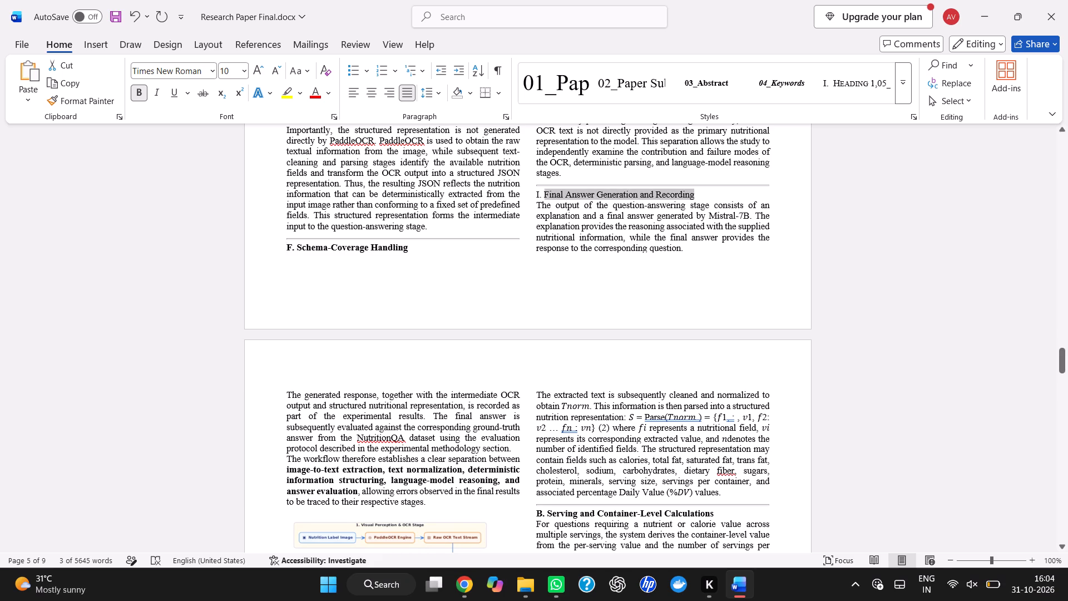
left_click_drag(554, 192, 534, 192)
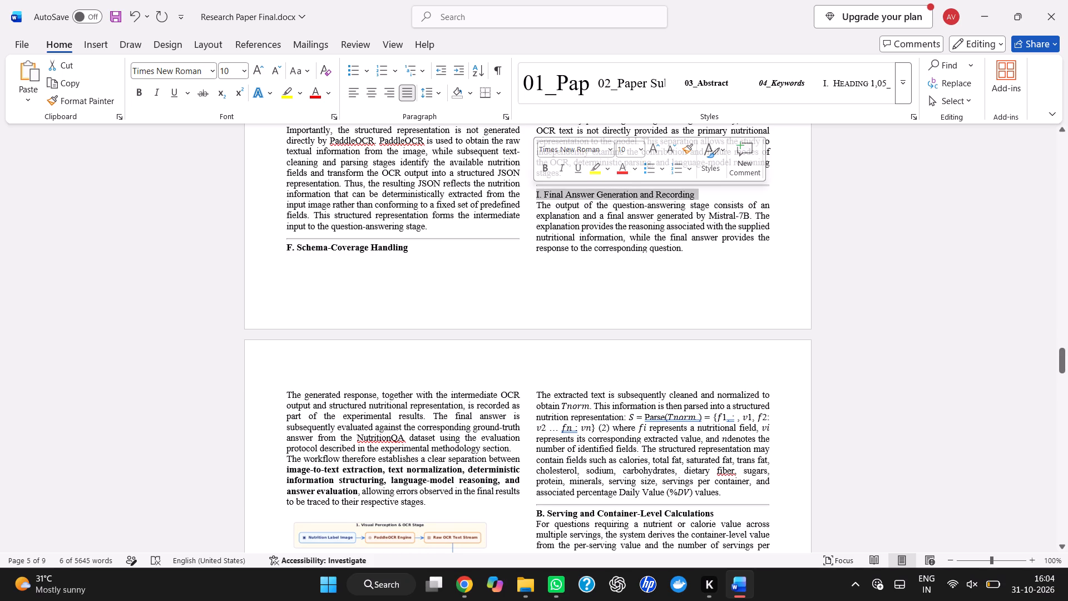
left_click(145, 90)
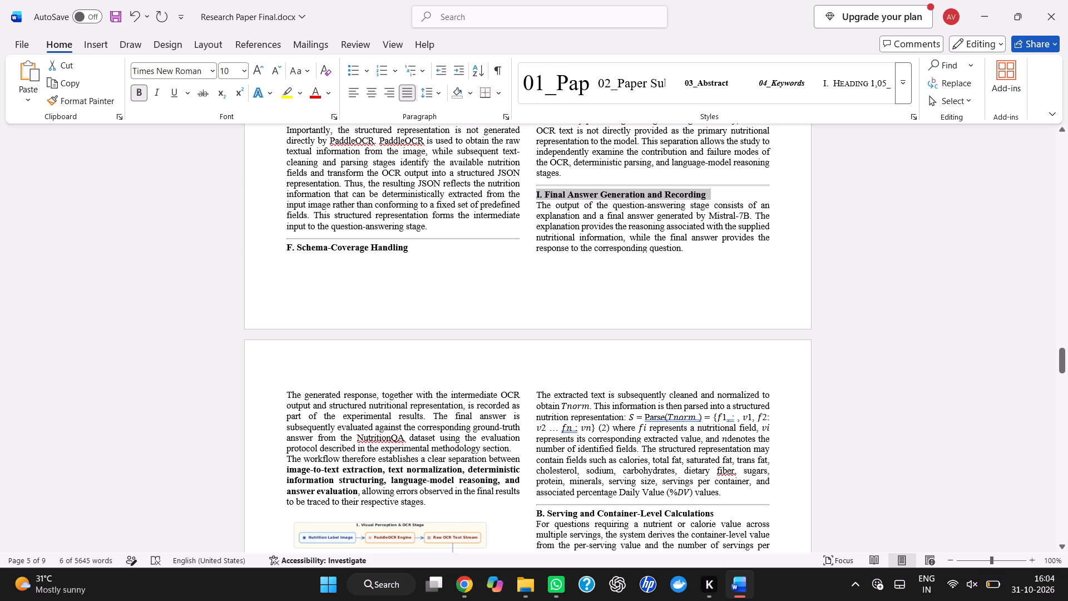
scroll(657, 304, "up", 1)
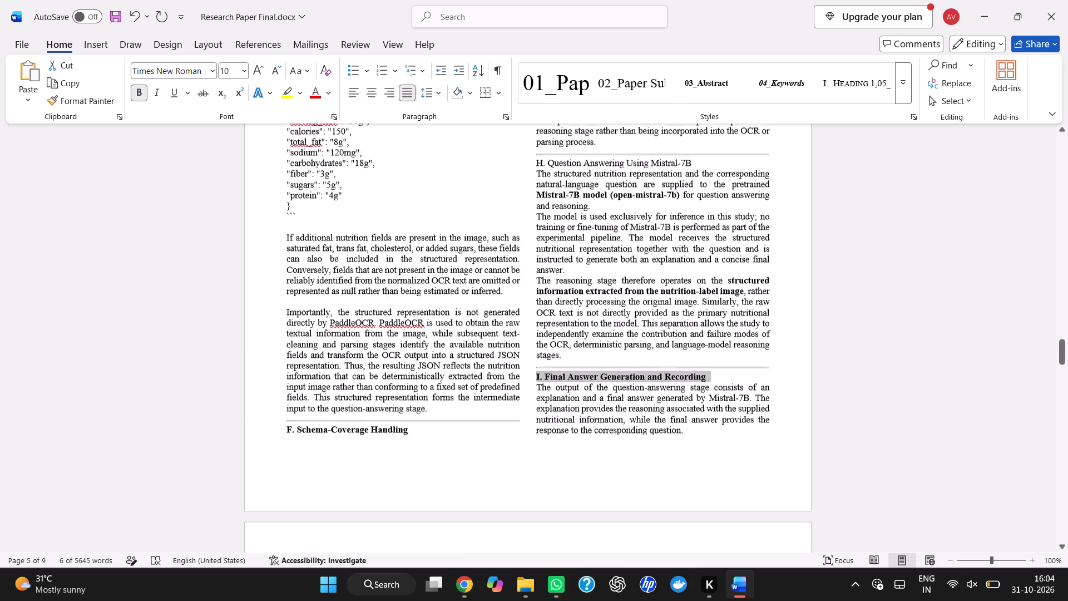
Review the subsection headings and dividers from page 5 back to the paper's title page.
scroll(657, 304, "up", 2)
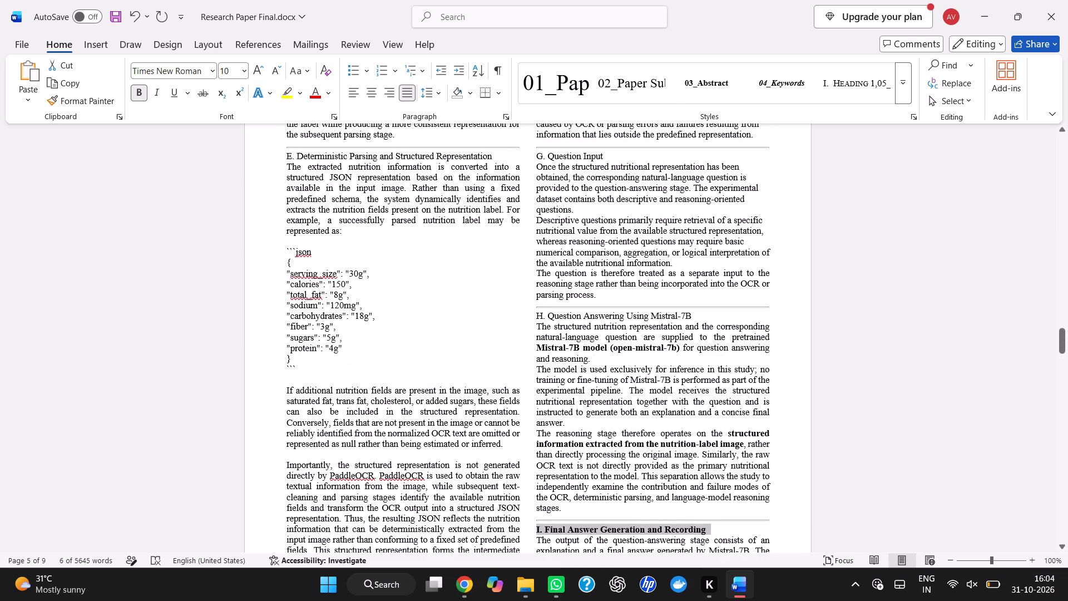
scroll(657, 304, "up", 3)
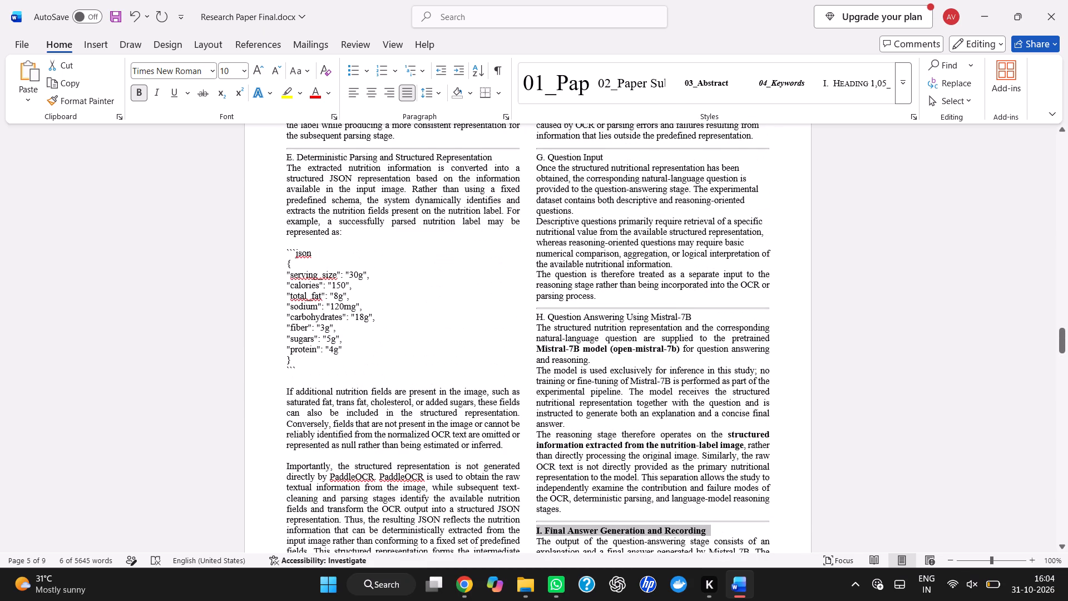
scroll(657, 304, "up", 5)
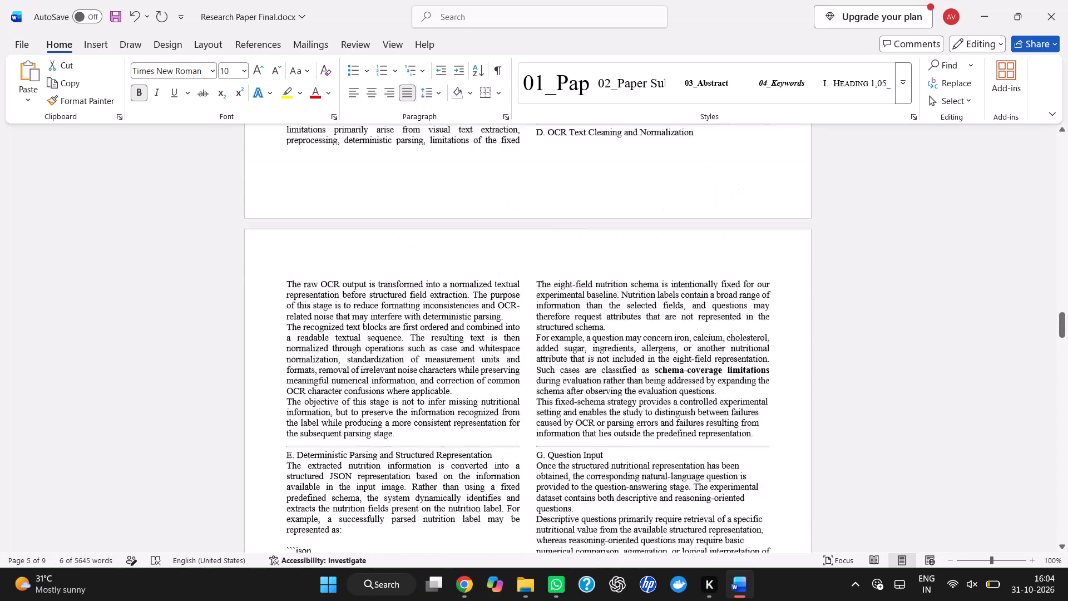
scroll(657, 304, "up", 3)
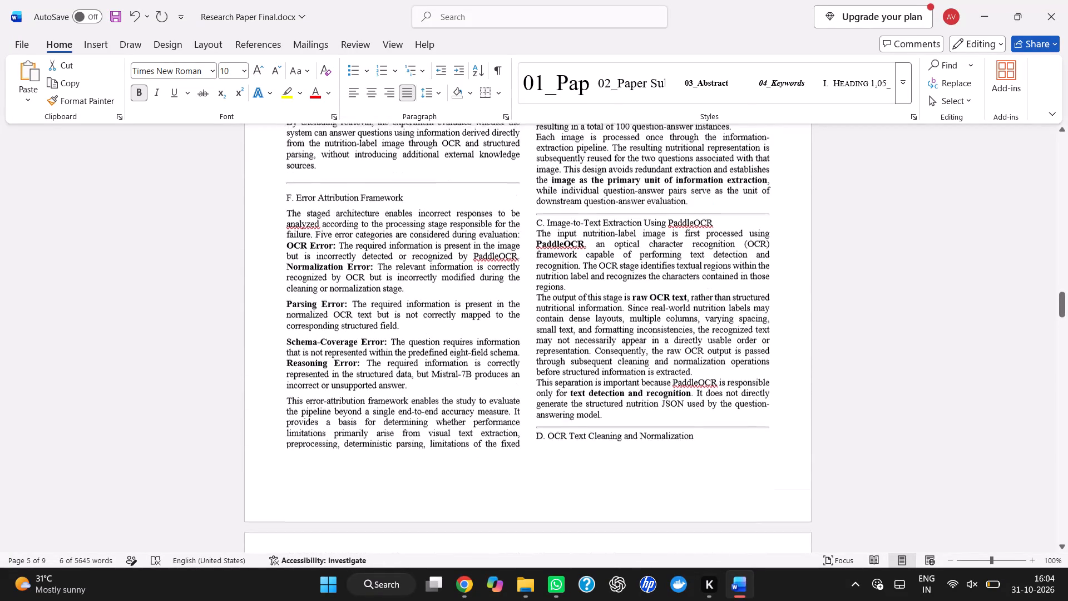
scroll(657, 304, "up", 4)
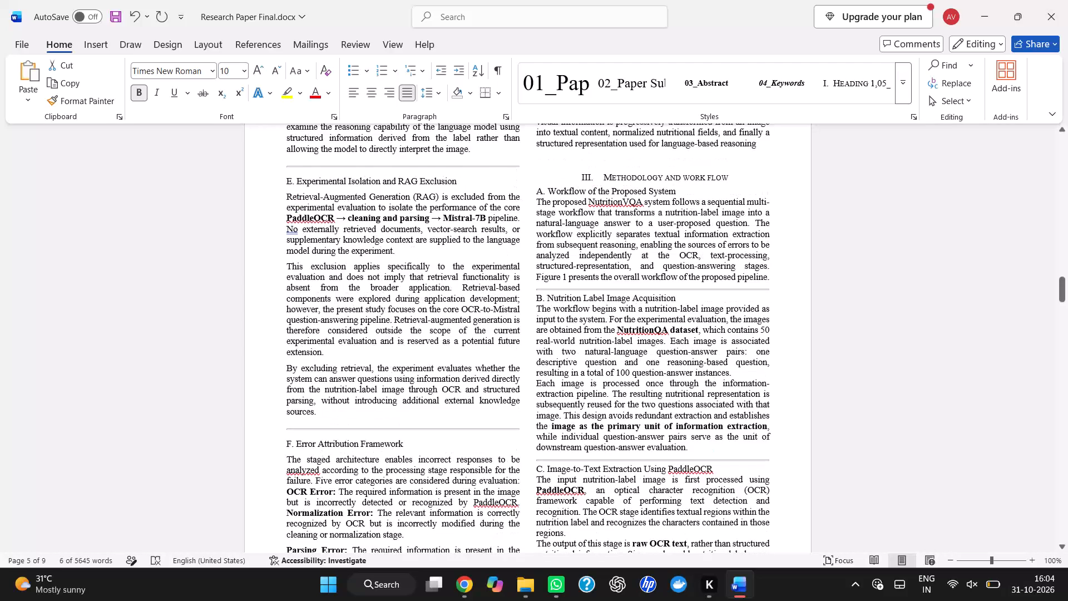
scroll(657, 304, "up", 2)
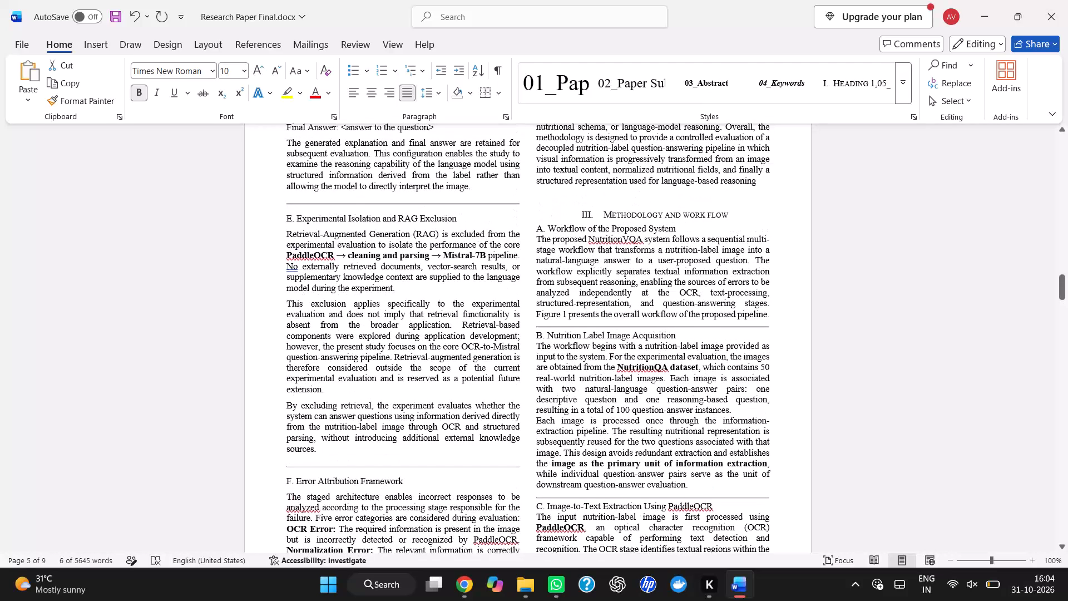
scroll(657, 304, "up", 2)
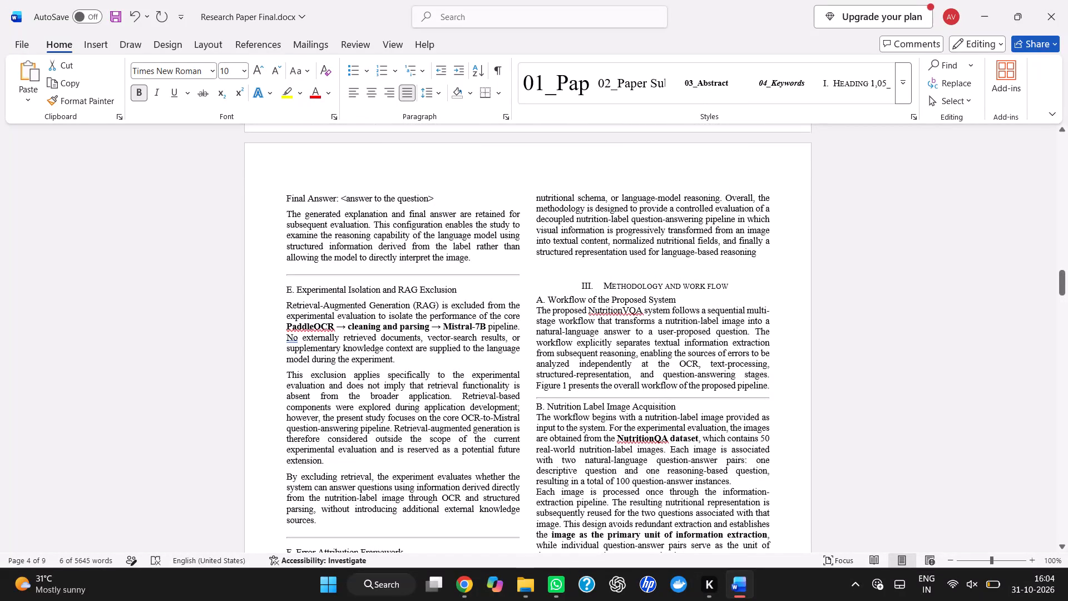
scroll(657, 304, "up", 2)
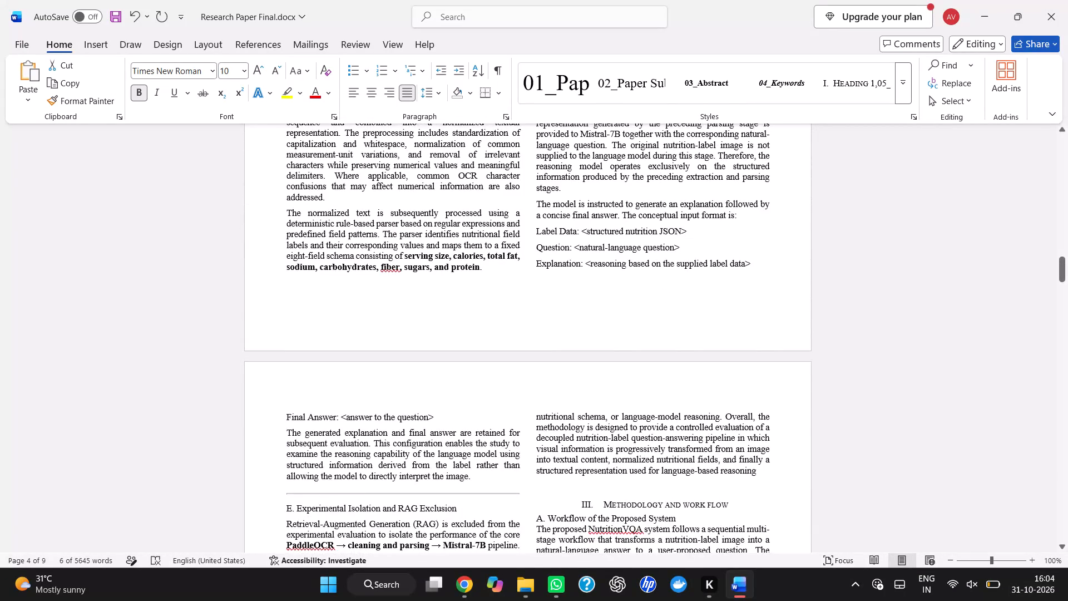
scroll(657, 304, "up", 4)
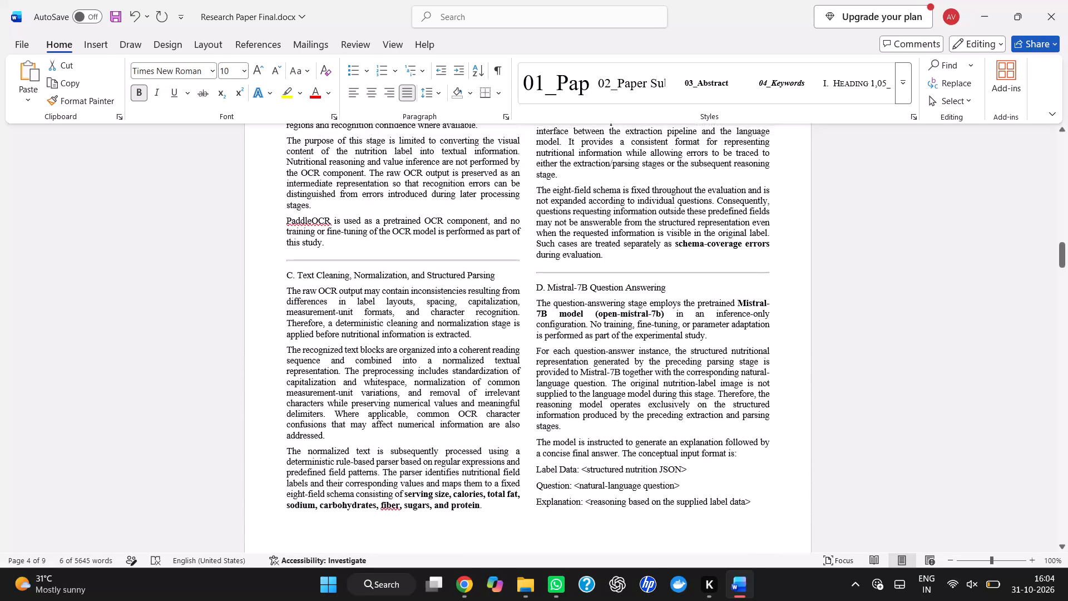
scroll(657, 304, "up", 10)
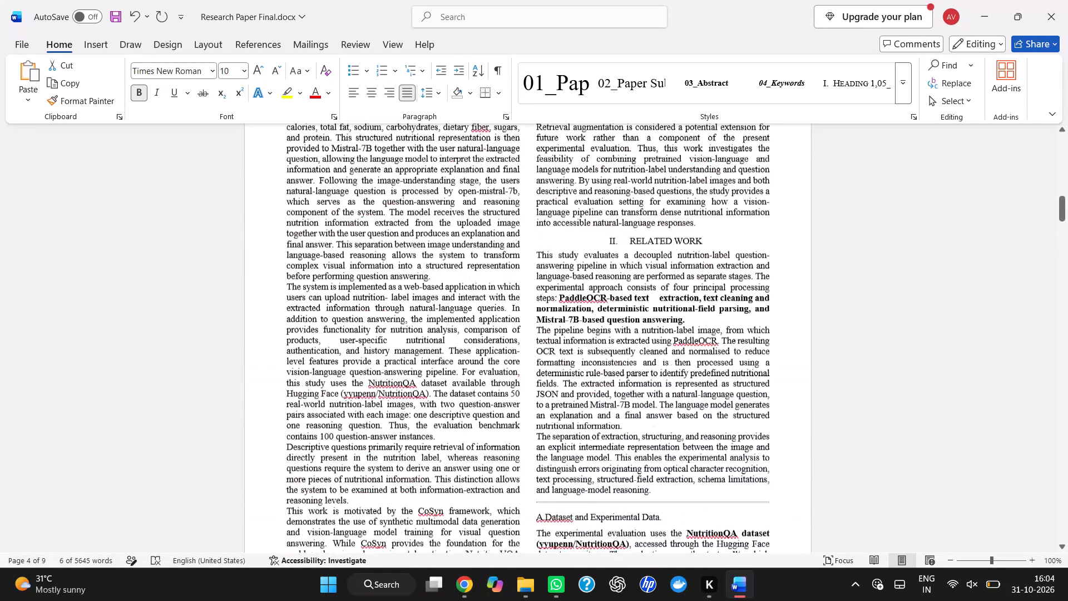
scroll(657, 304, "up", 7)
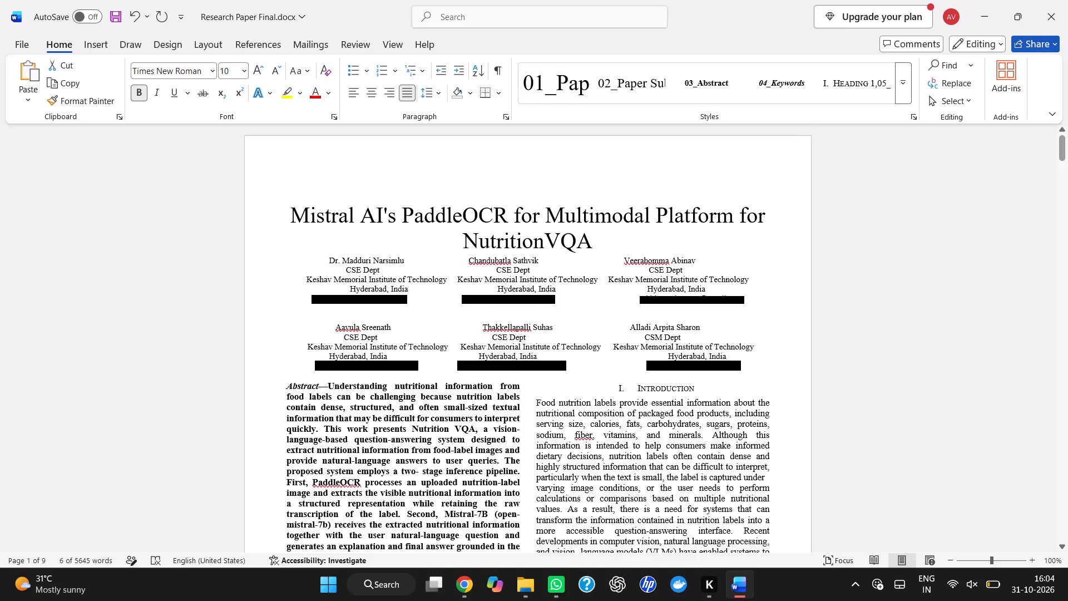
Bold the "A.Dataset and Experimental Data." heading in the Related Work section.
scroll(369, 344, "down", 5)
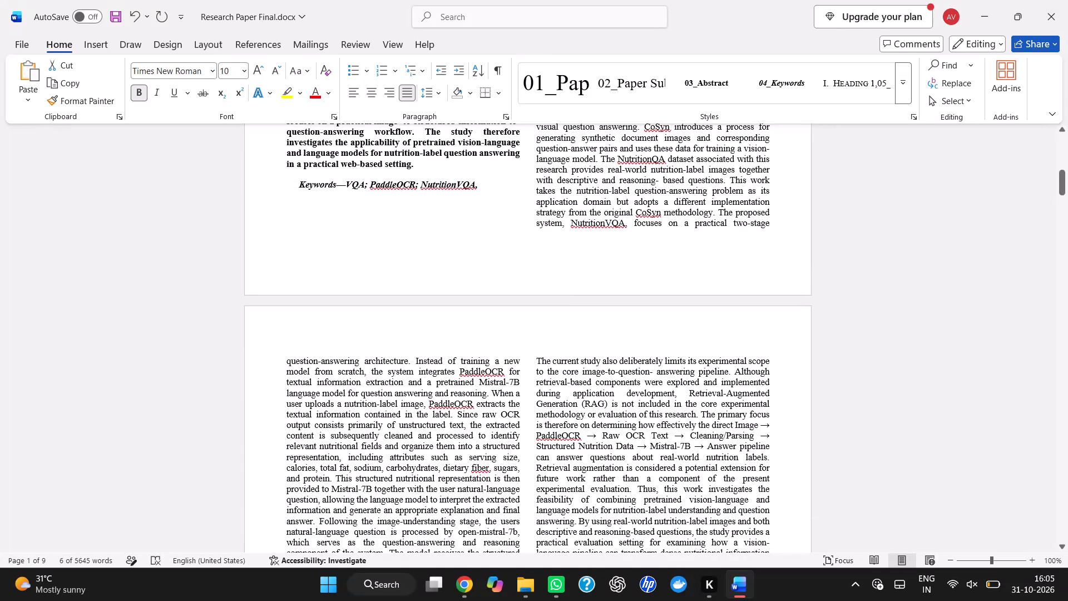
scroll(369, 344, "down", 7)
scroll(552, 284, "down", 1)
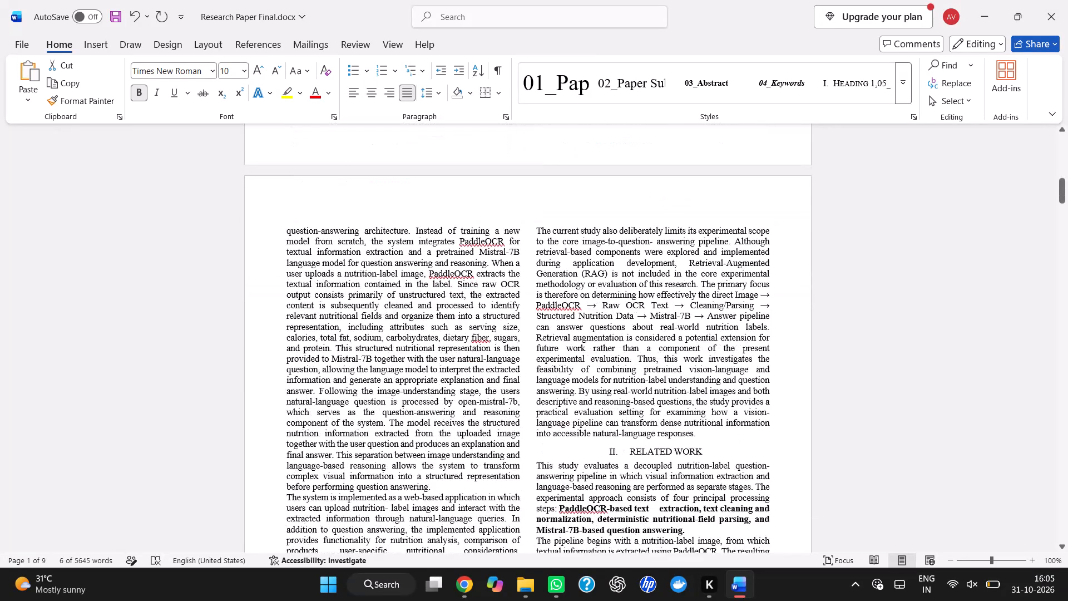
scroll(552, 284, "down", 2)
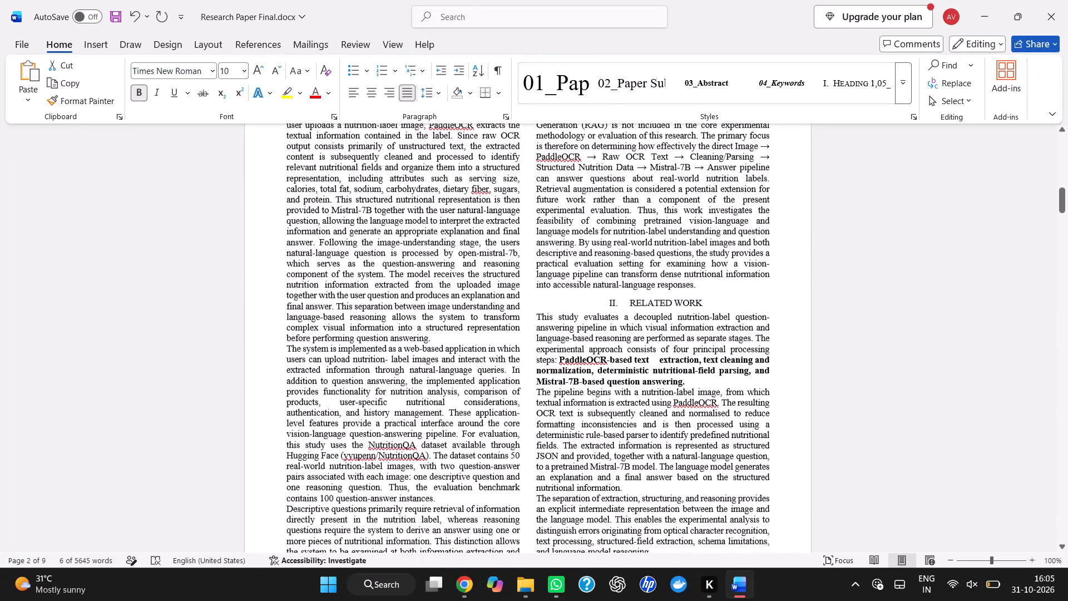
scroll(552, 284, "down", 2)
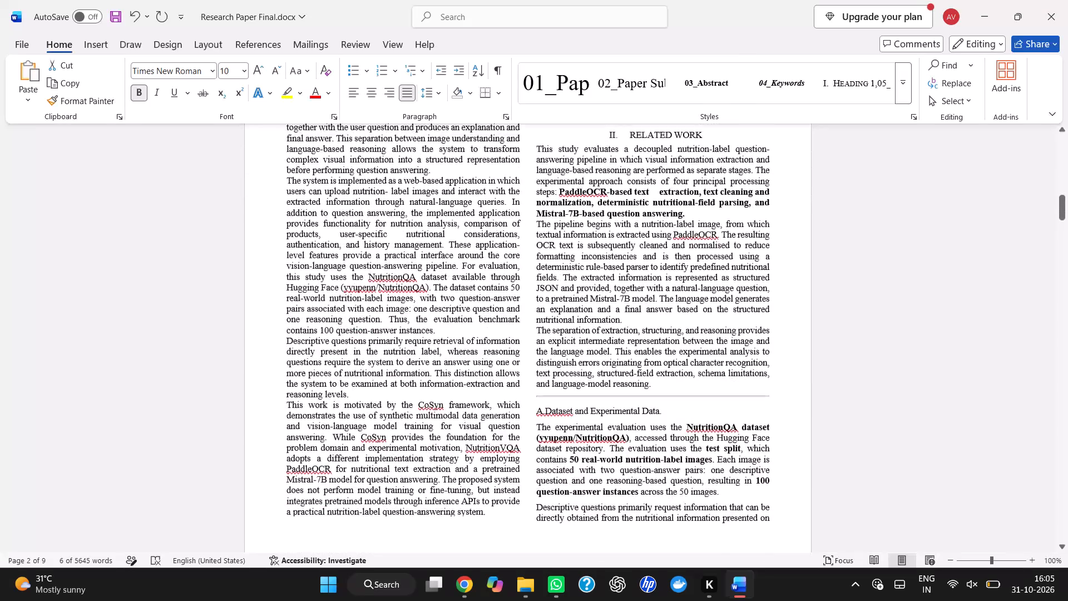
scroll(552, 284, "down", 4)
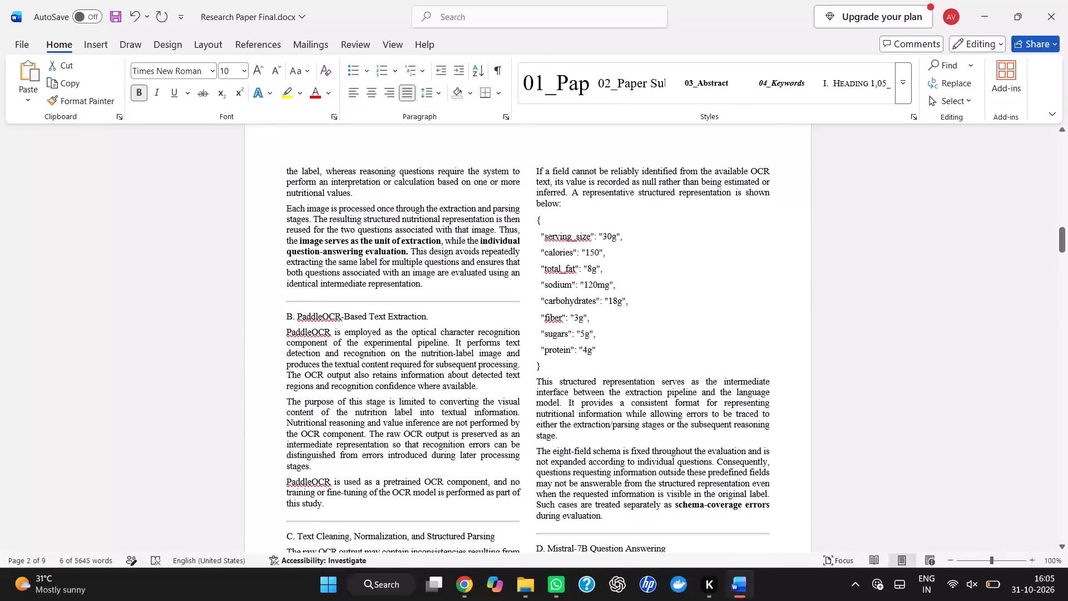
scroll(354, 261, "up", 4)
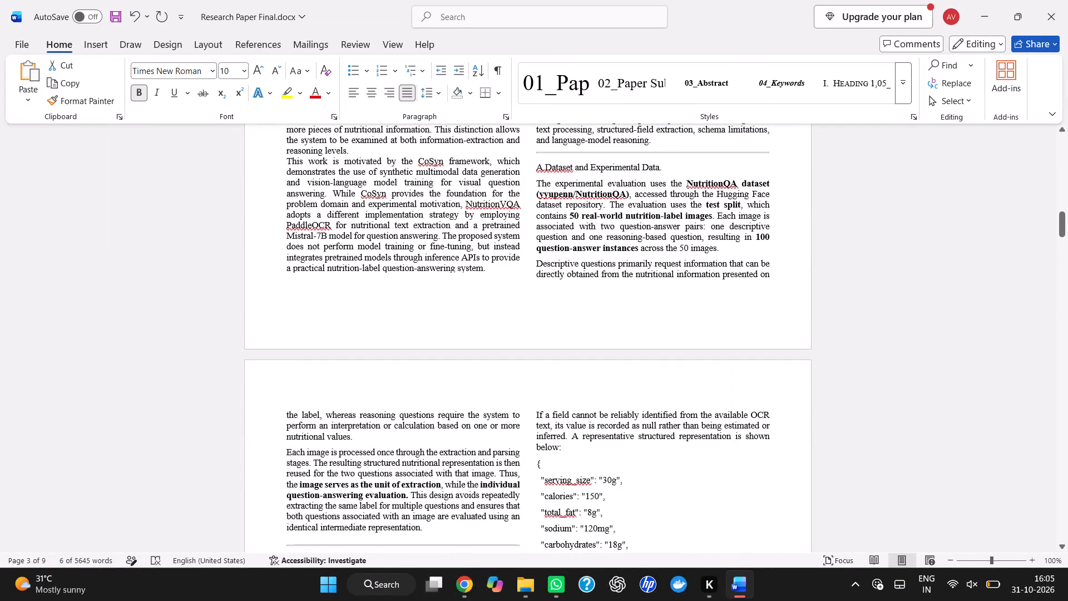
left_click_drag(535, 166, 666, 174)
left_click(144, 93)
Examine the divider above heading A in Related Work and the layout of the preceding Introduction and Abstract pages.
scroll(560, 222, "up", 4)
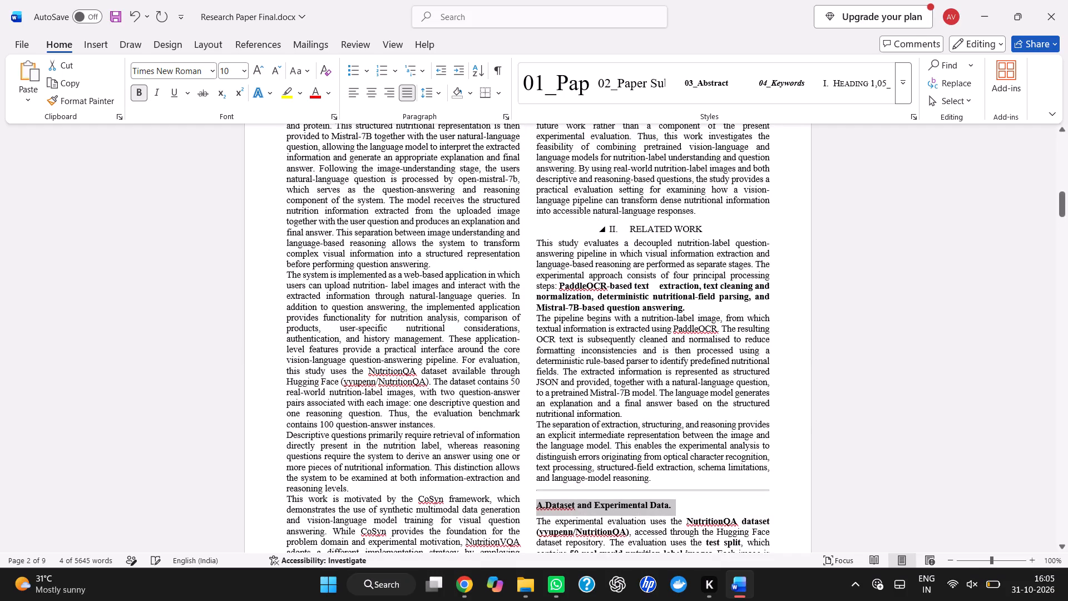
scroll(649, 457, "up", 6)
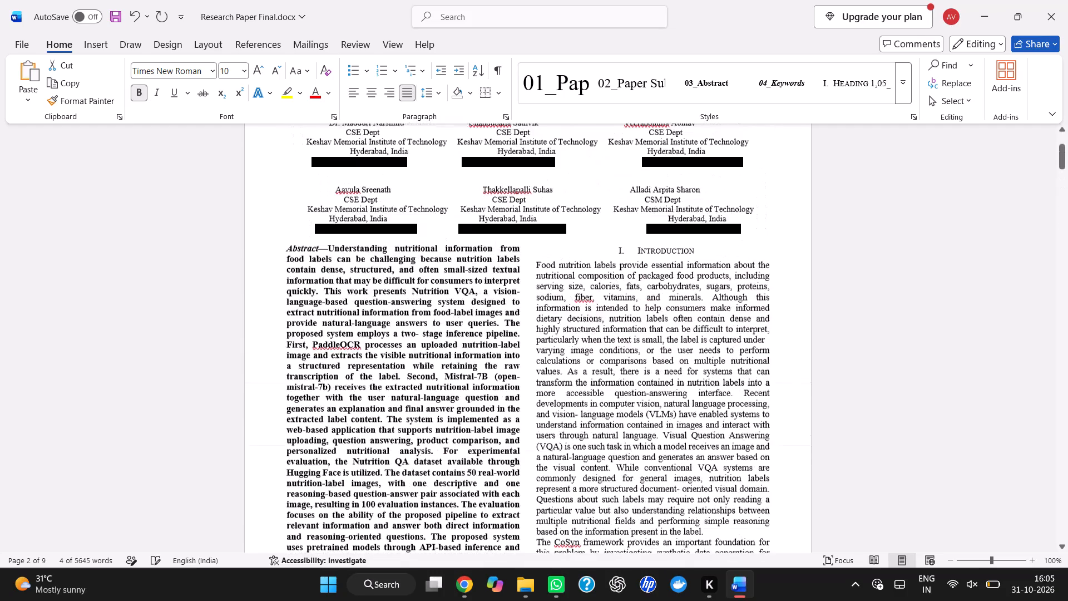
scroll(649, 457, "down", 5)
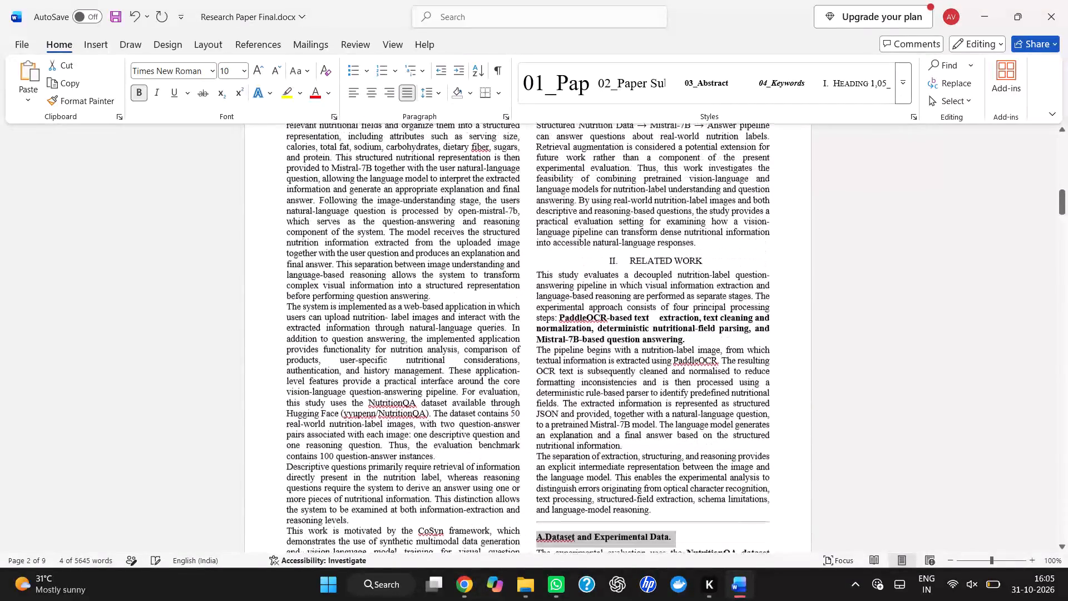
left_click(696, 521)
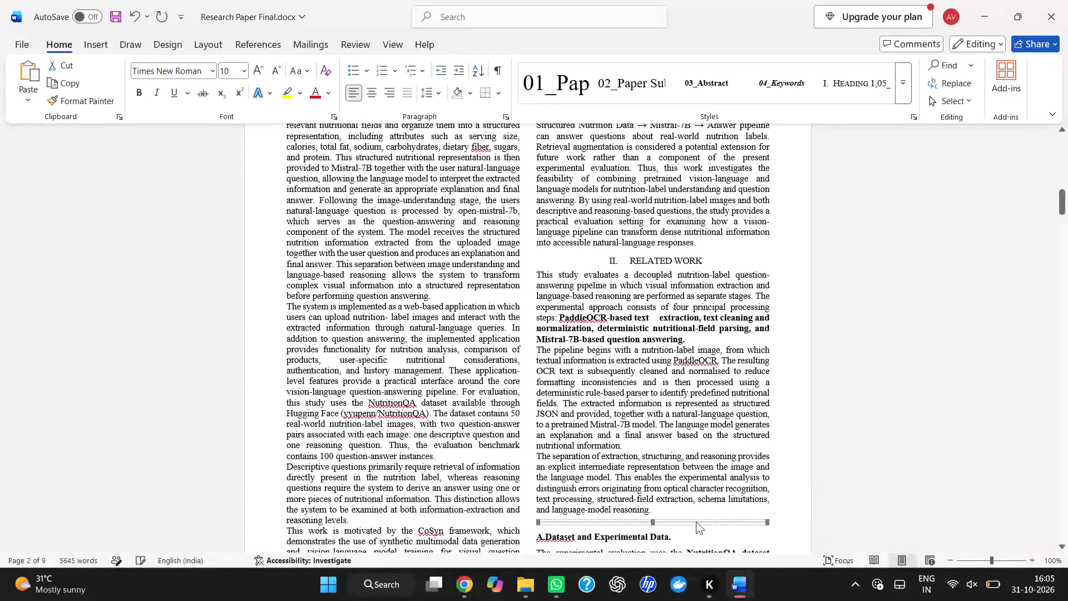
scroll(684, 351, "up", 3)
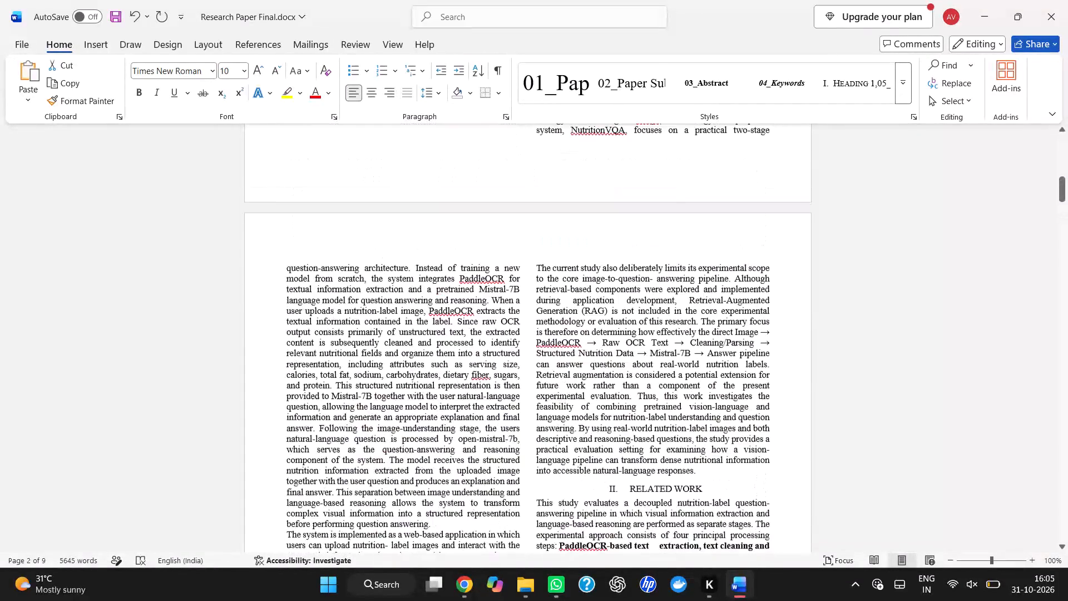
scroll(684, 351, "up", 6)
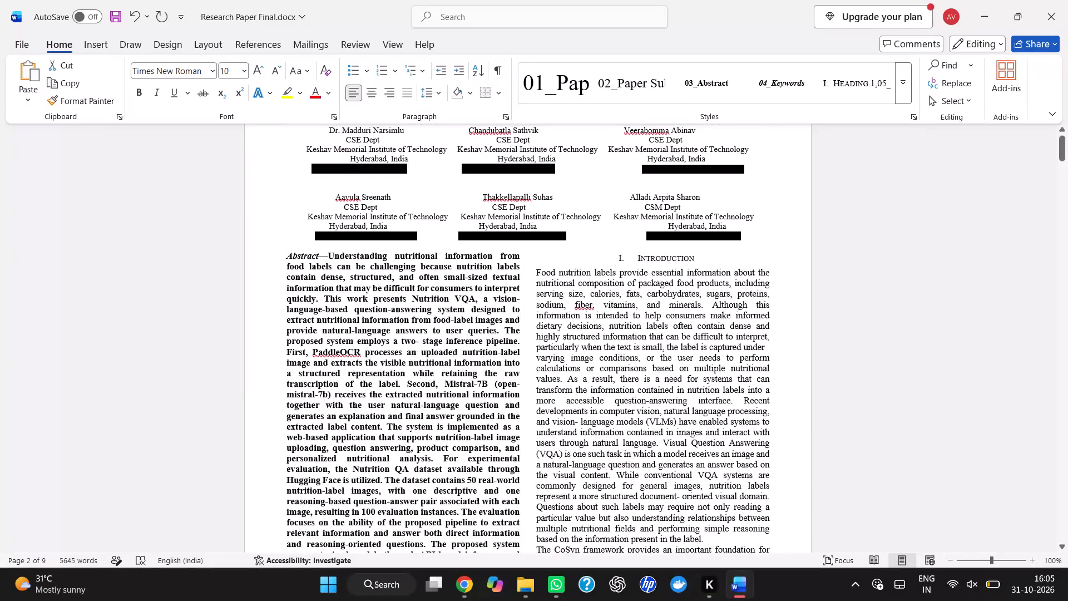
scroll(684, 351, "up", 2)
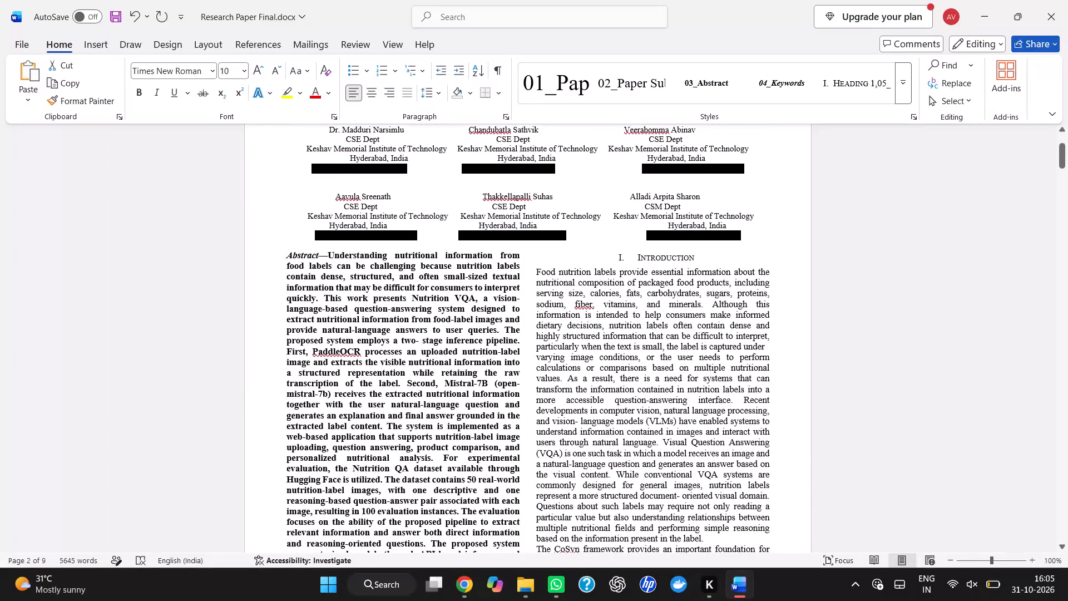
scroll(684, 351, "up", 1)
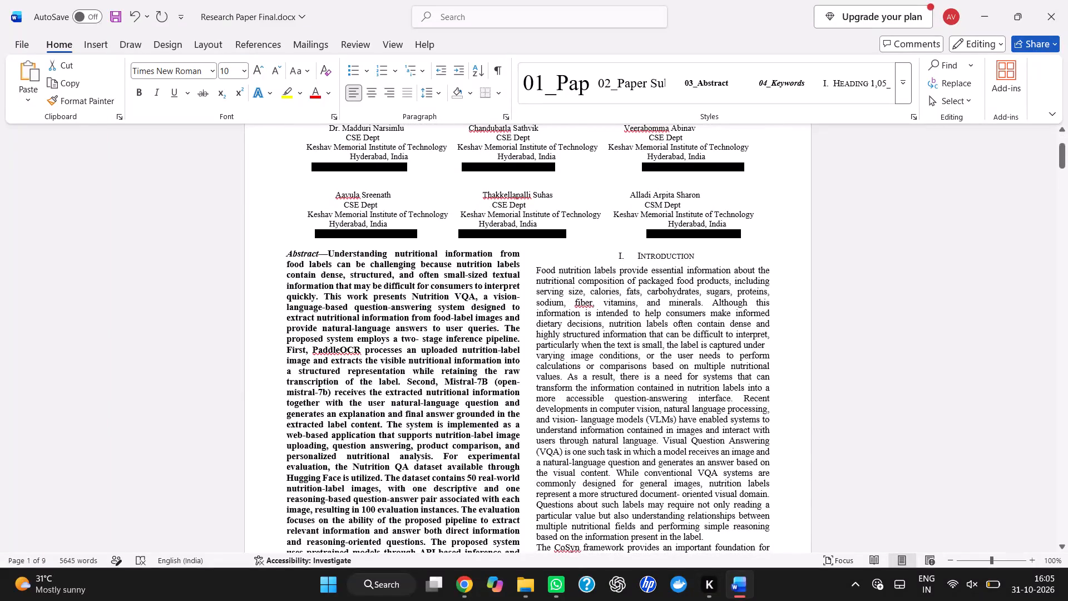
scroll(684, 351, "up", 1)
Bold the "B. PaddleOCR-Based Text Extraction" and "C. Text Cleaning, Normalization, and Structured Parsing" headings on page 3.
scroll(684, 351, "down", 2)
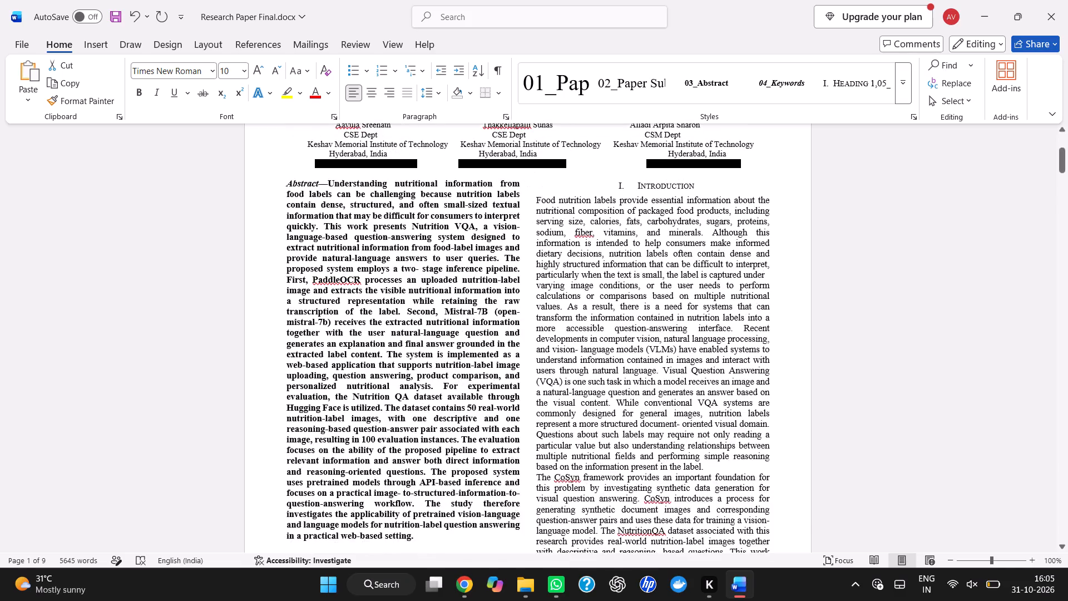
scroll(684, 351, "down", 6)
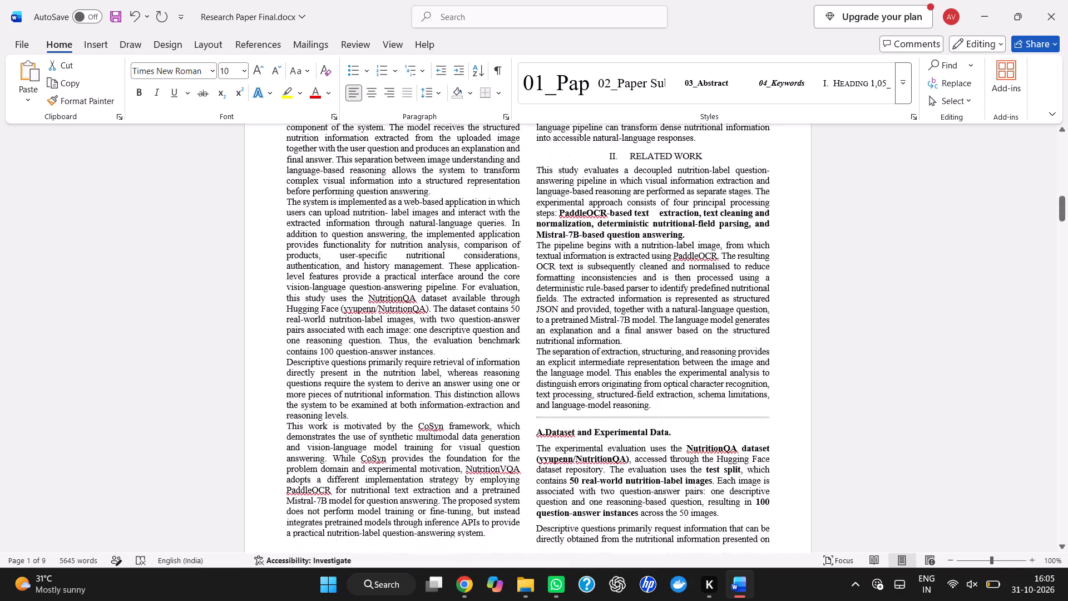
scroll(684, 351, "down", 4)
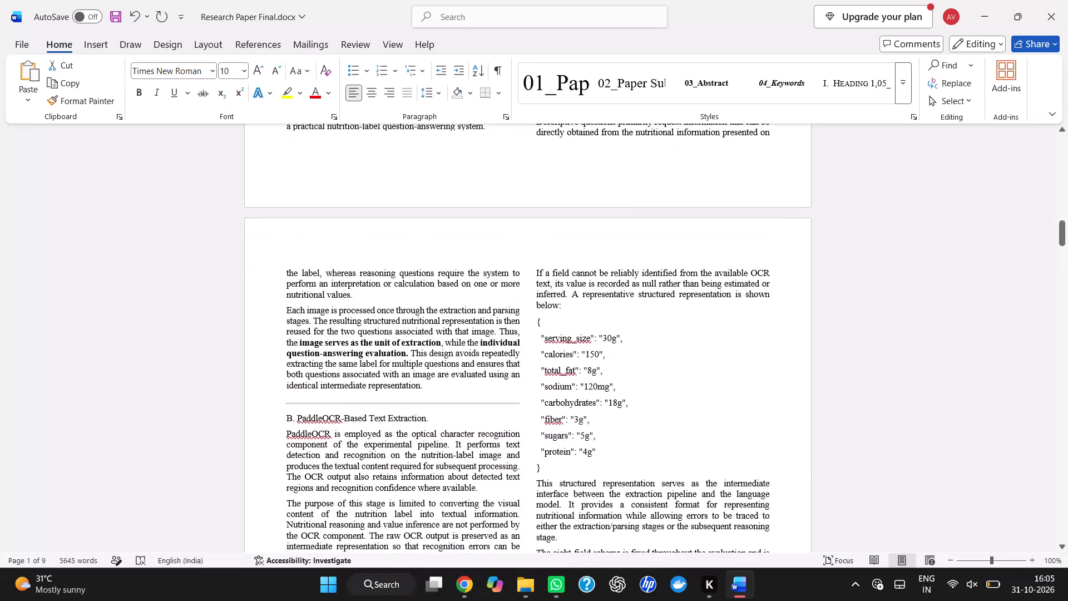
scroll(684, 351, "up", 3)
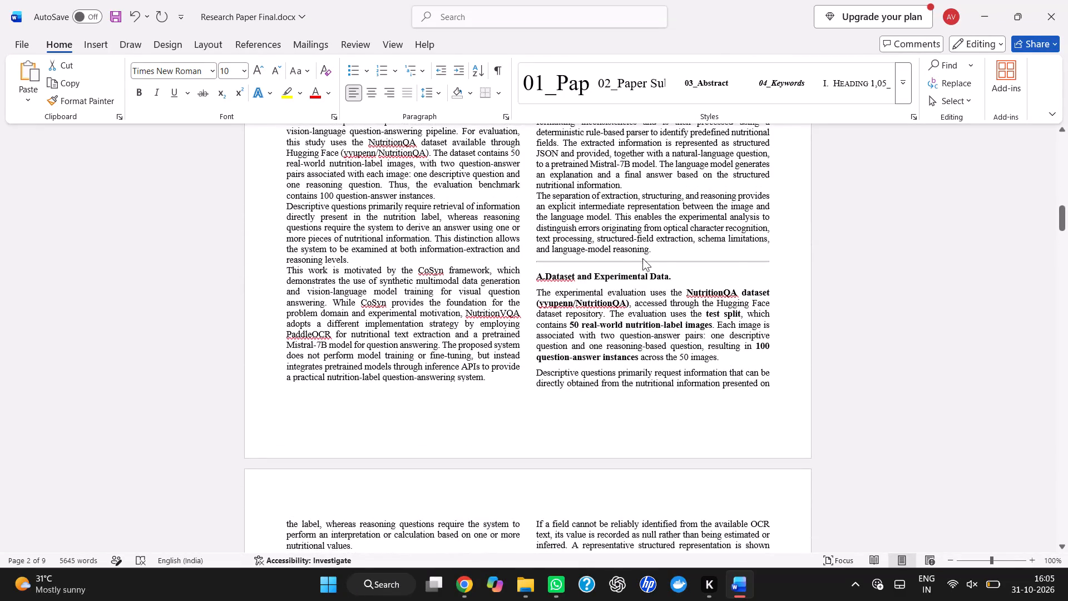
scroll(533, 387, "down", 1)
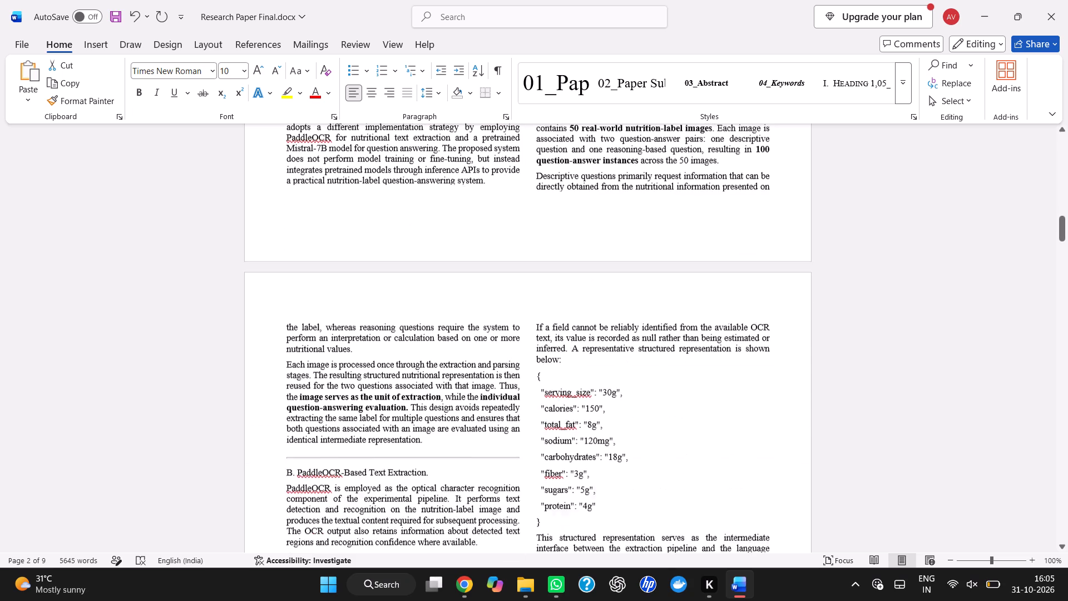
scroll(533, 387, "down", 1)
left_click_drag(426, 472, 288, 475)
left_click(139, 91)
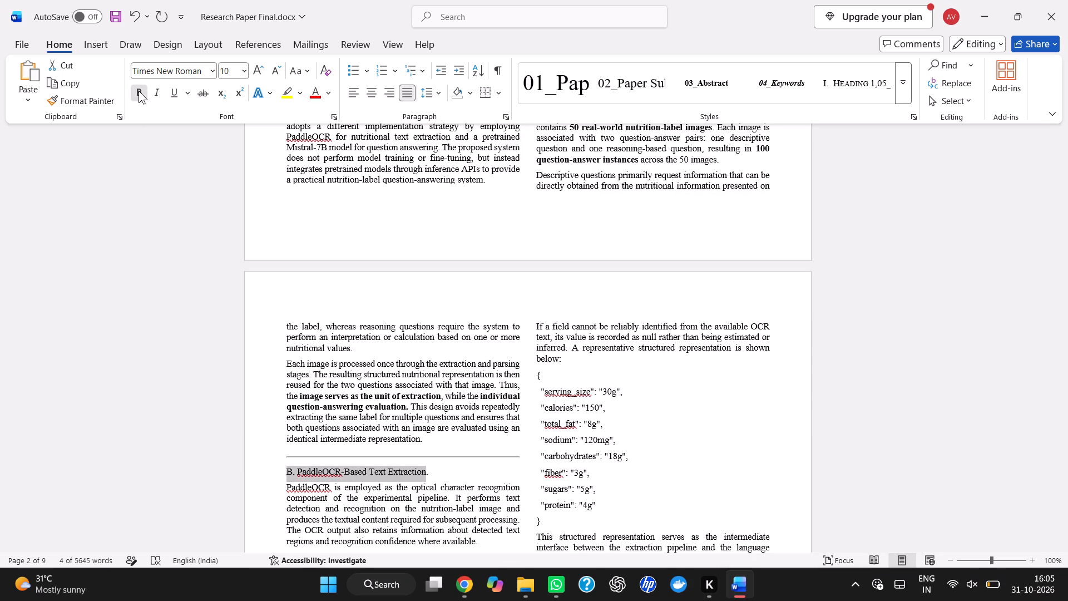
scroll(414, 300, "down", 3)
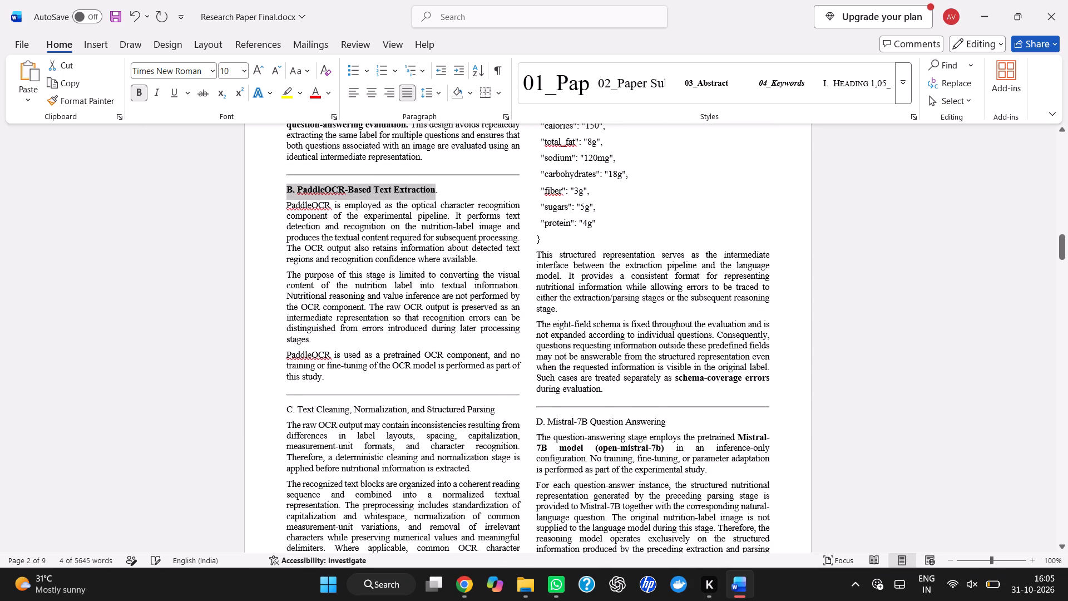
left_click_drag(495, 409, 285, 407)
left_click(293, 386)
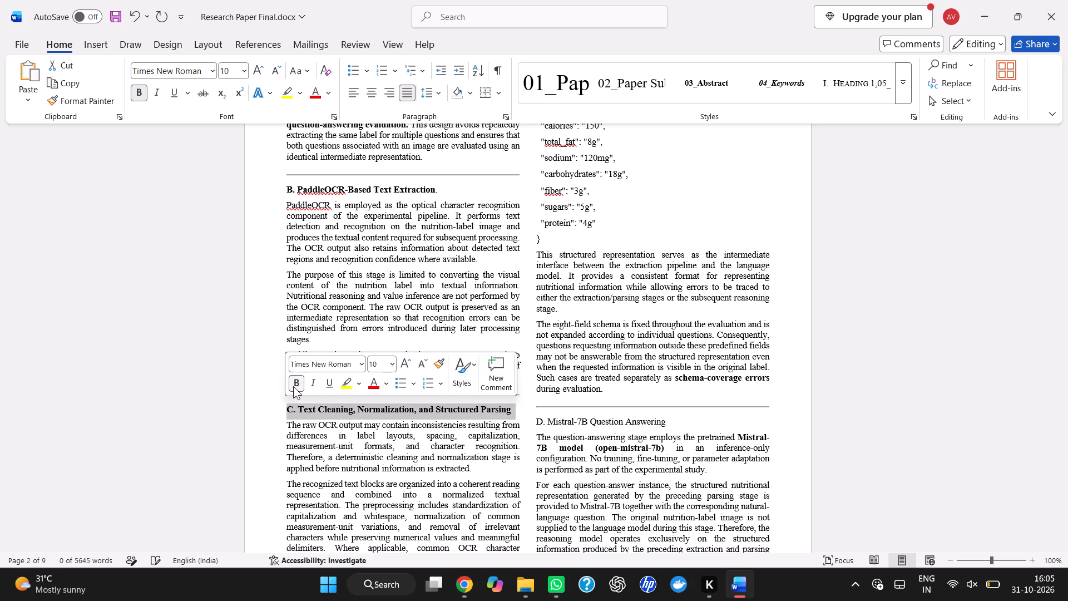
Bold the "D. Mistral-7B Question Answering" and "E. Experimental Isolation and RAG Exclusion" headings on pages 3 and 4.
scroll(293, 386, "down", 2)
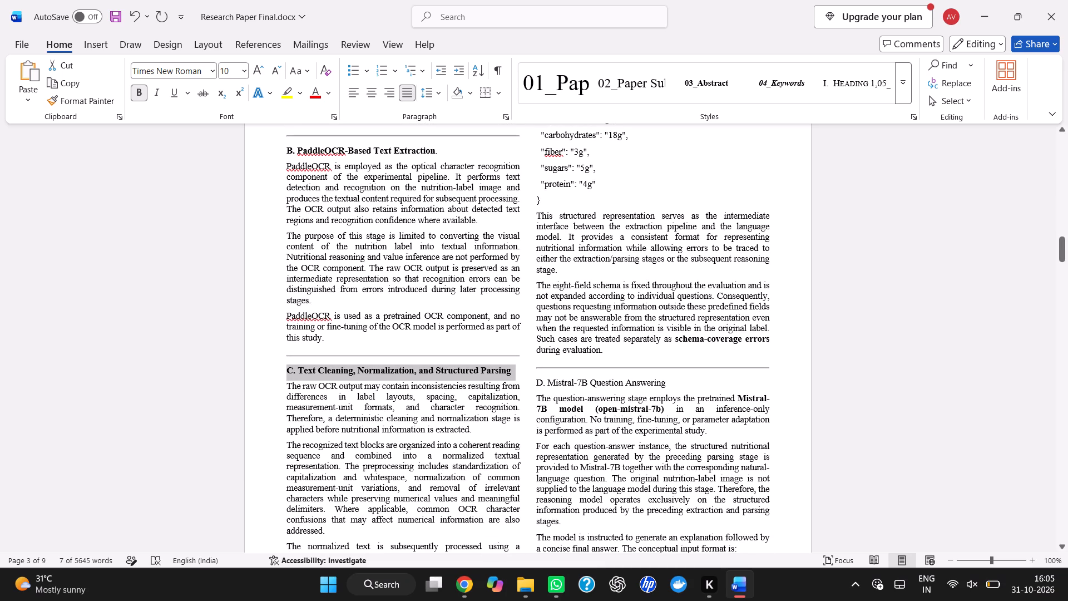
left_click_drag(664, 385, 537, 382)
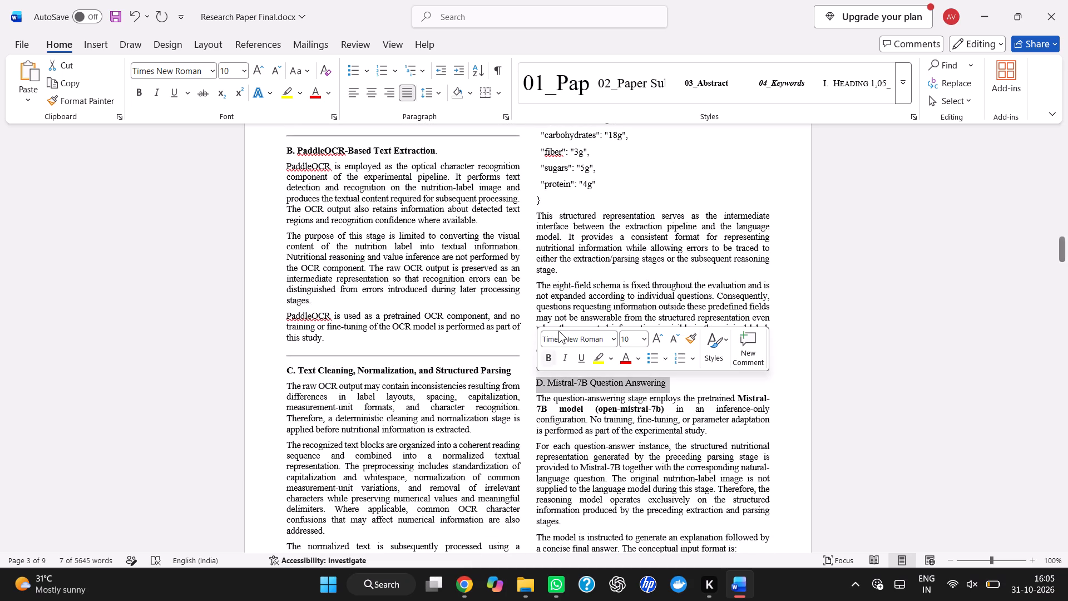
left_click(550, 356)
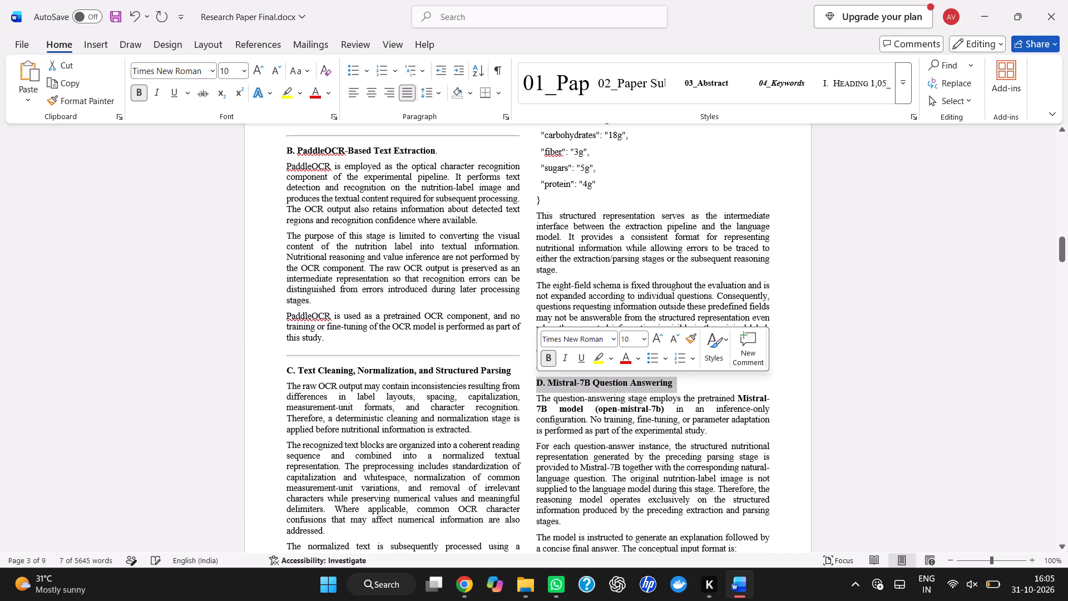
scroll(438, 442, "up", 1)
scroll(500, 359, "down", 2)
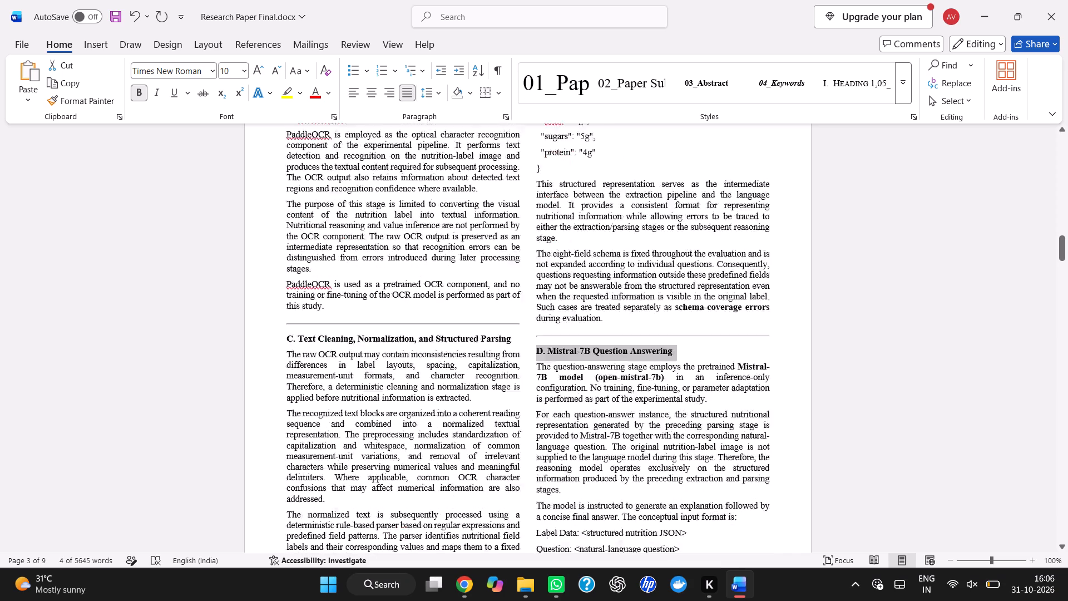
scroll(500, 359, "down", 8)
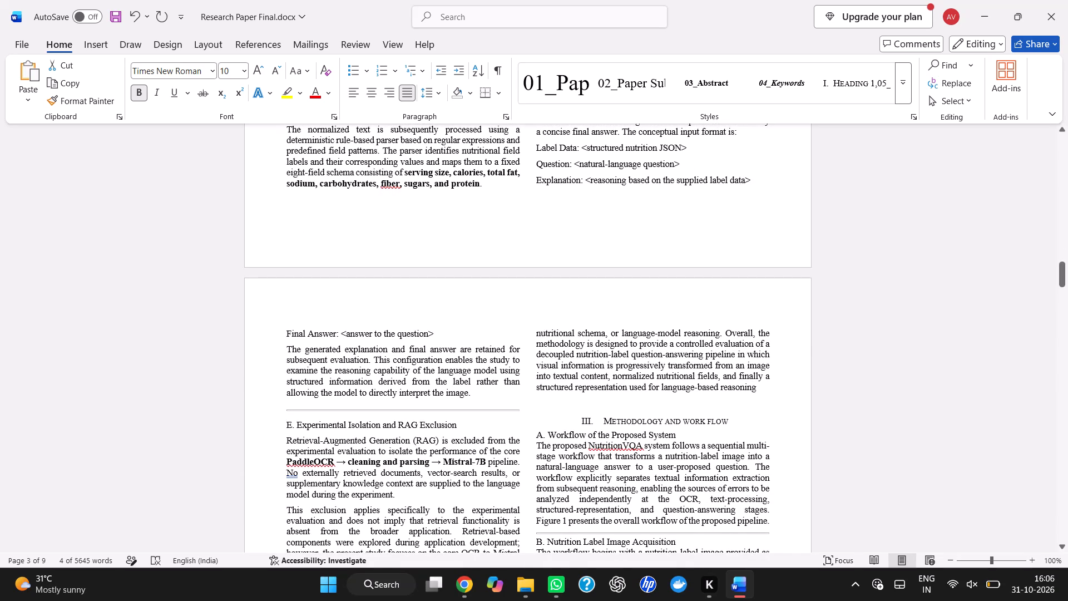
left_click_drag(459, 424, 283, 425)
left_click(299, 401)
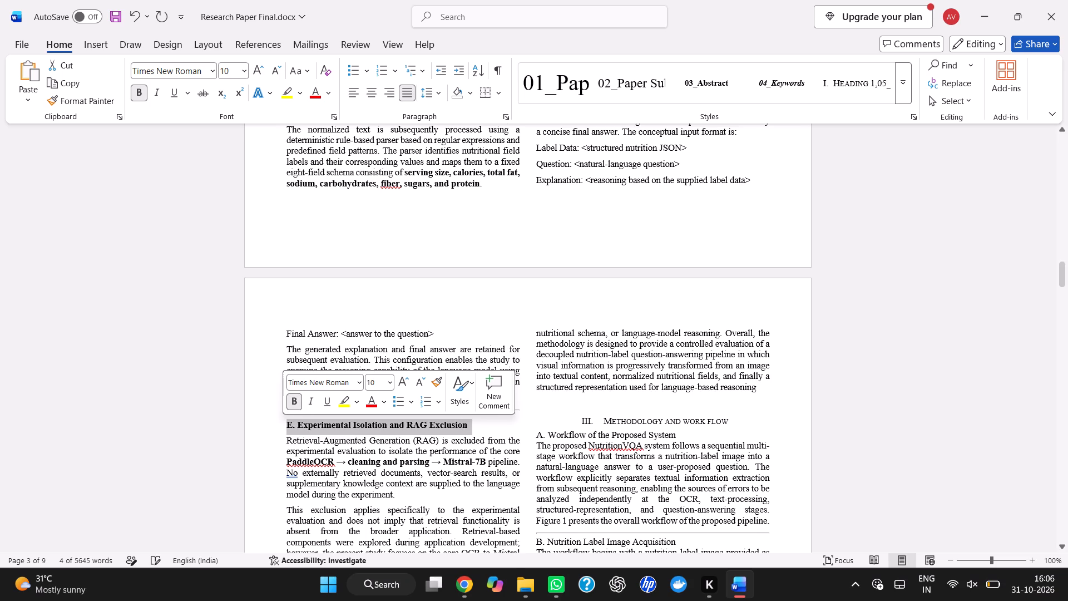
Bold the "A. Workflow of the Proposed System" heading in the Methodology and Work Flow section.
scroll(589, 401, "down", 1)
left_click_drag(676, 337, 565, 339)
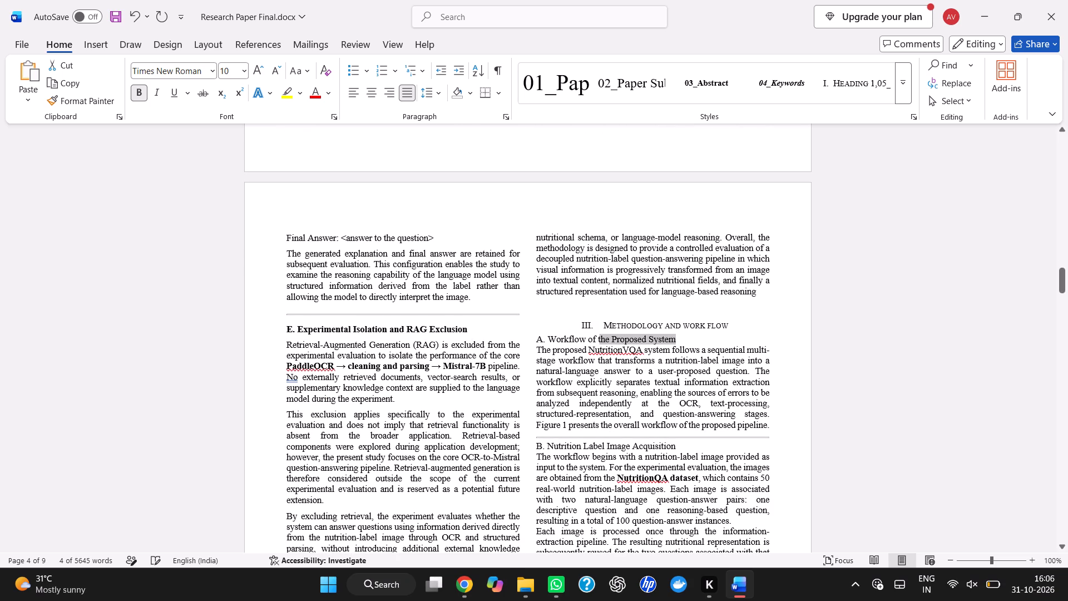
left_click_drag(565, 339, 537, 339)
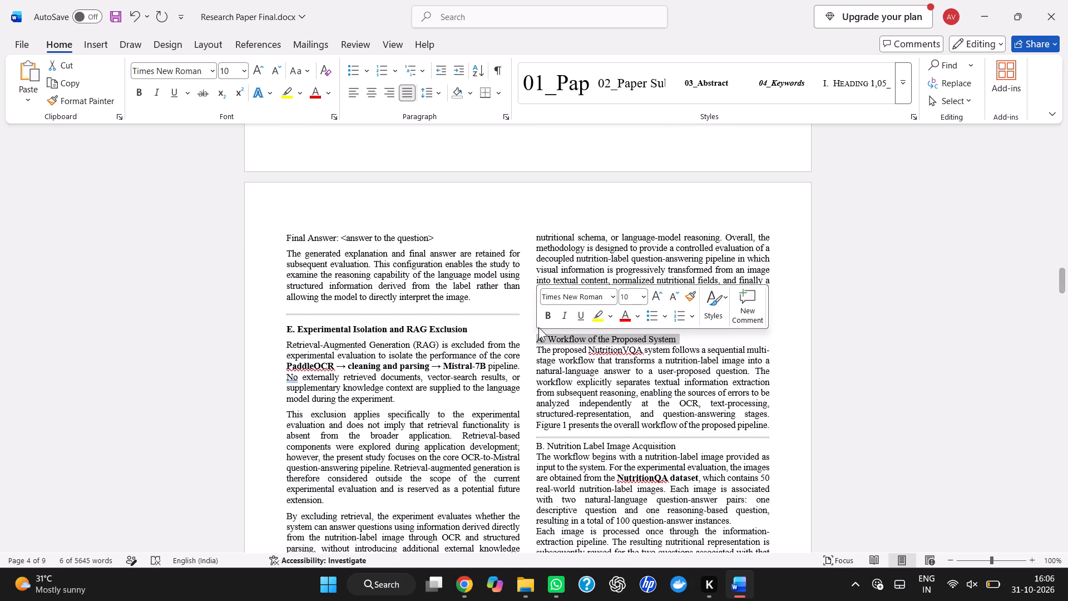
left_click(541, 321)
left_click(776, 348)
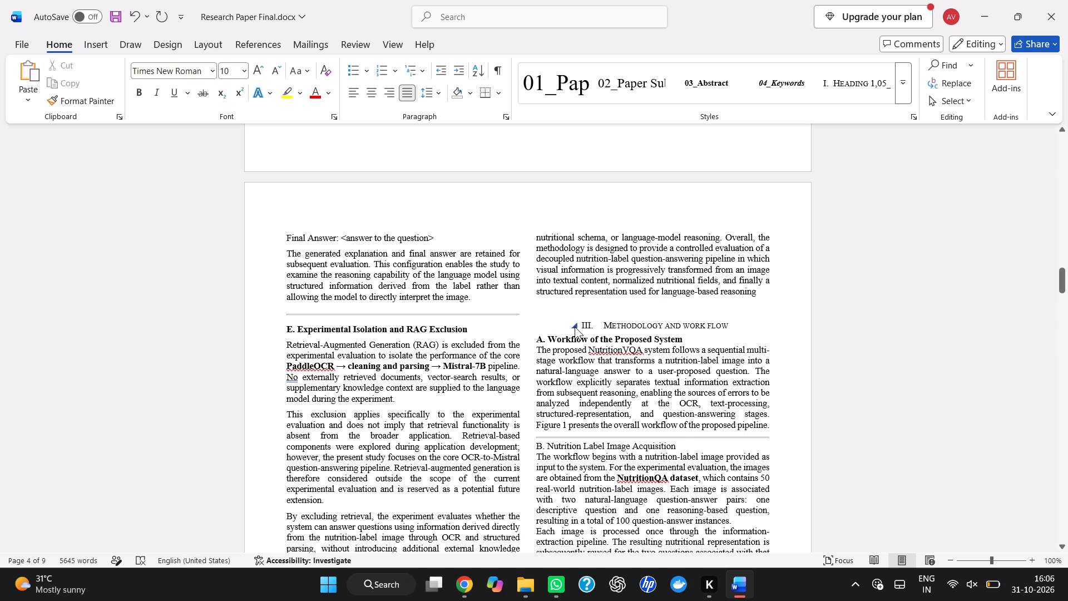
Bold the "F. Error Attribution Framework" heading on page 4.
scroll(575, 327, "down", 1)
scroll(601, 279, "down", 1)
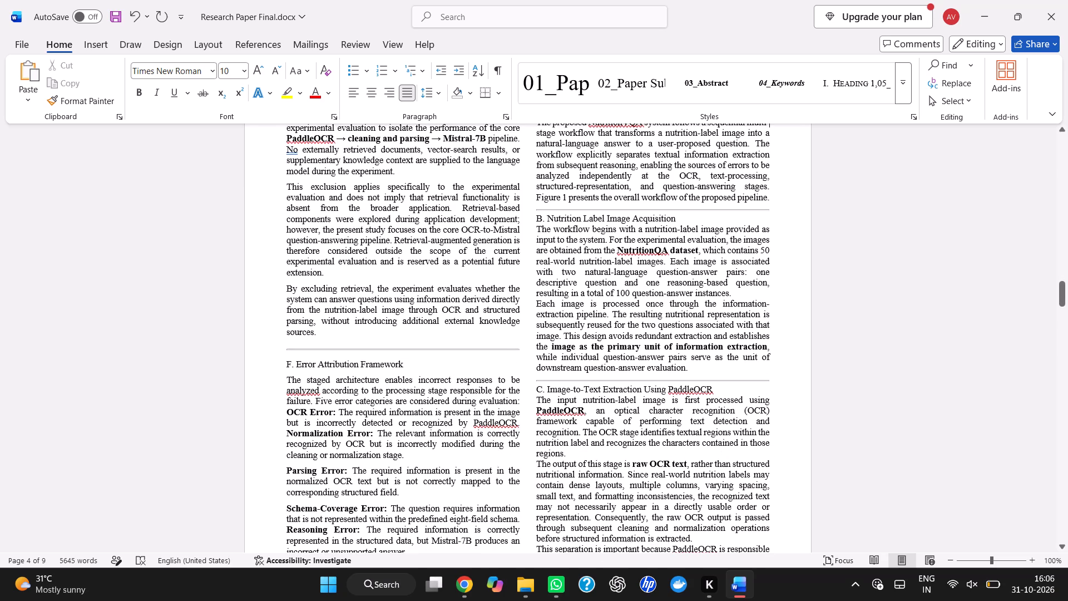
left_click_drag(406, 366, 279, 367)
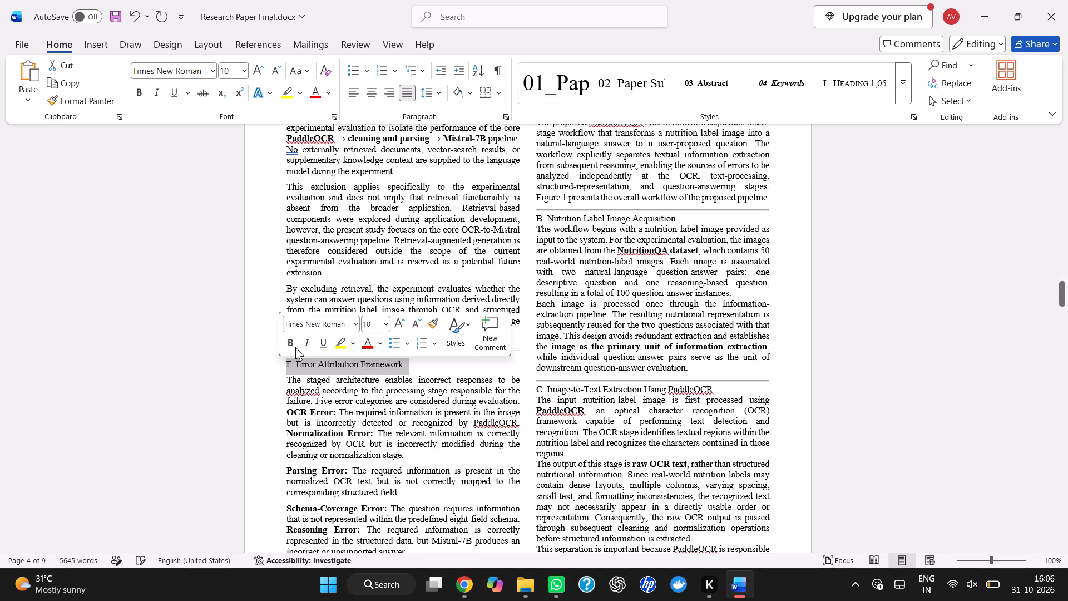
left_click(289, 344)
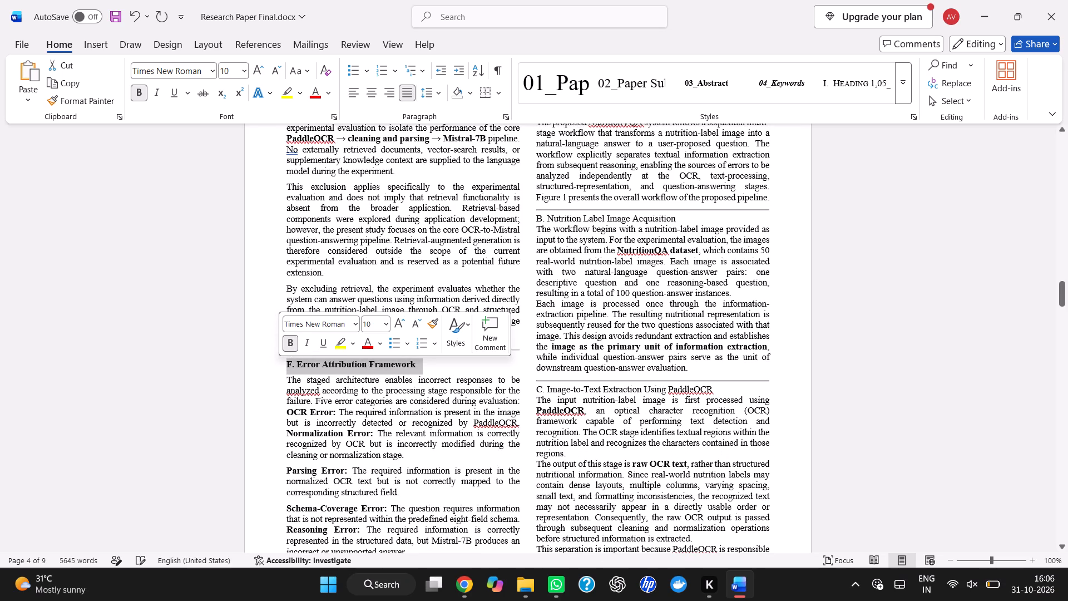
Bold the "C. Image-to-Text Extraction Using PaddleOCR" and "B. Nutrition Label Image Acquisition" headings on page 4.
left_click_drag(712, 386, 533, 393)
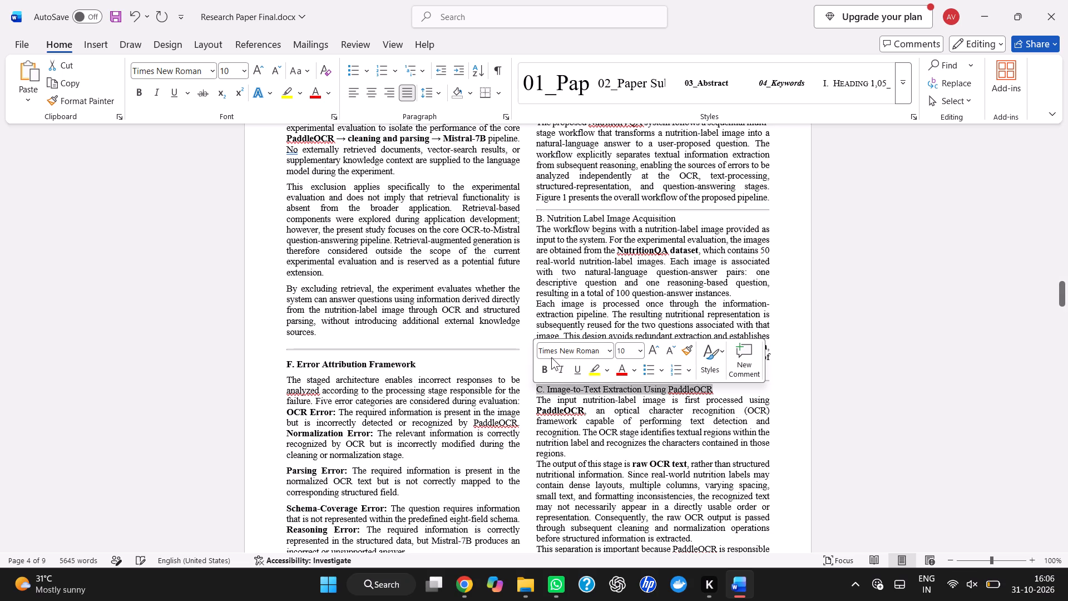
left_click(544, 368)
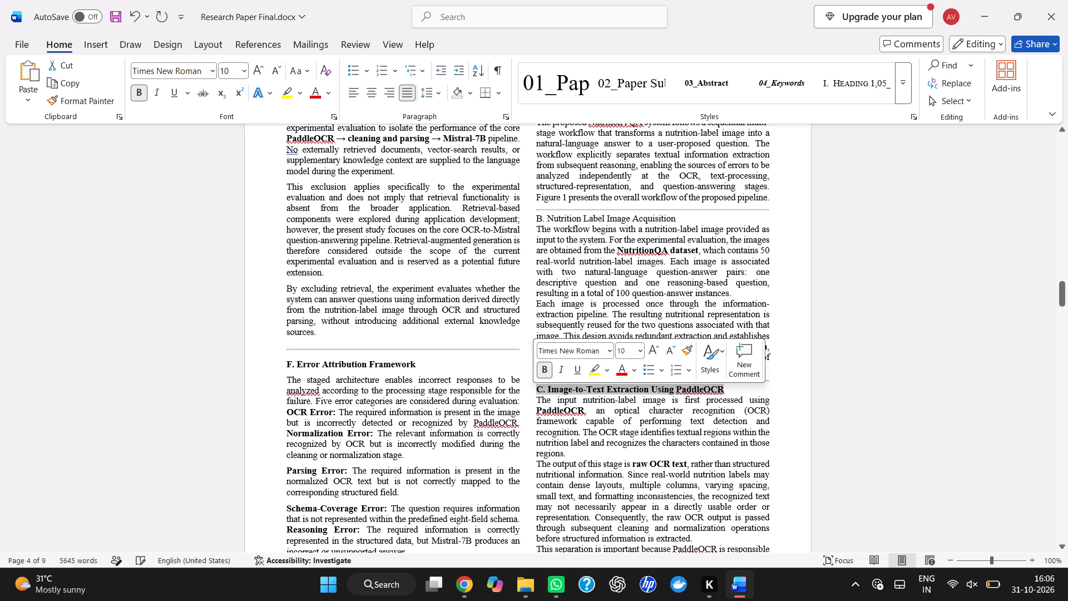
left_click_drag(678, 219, 538, 219)
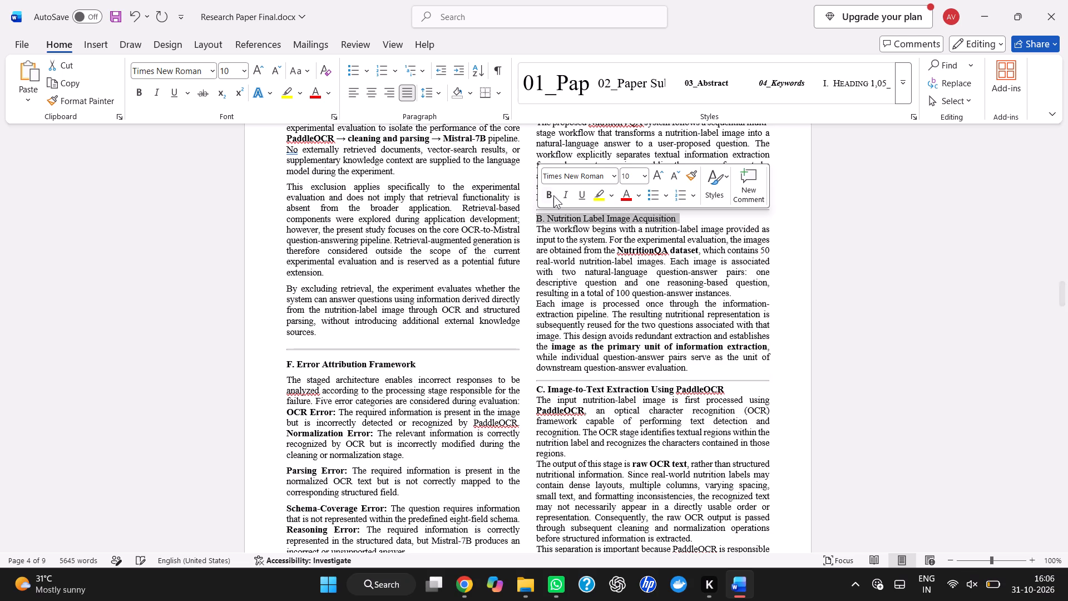
left_click(553, 195)
Bold the "D. OCR Text Cleaning and Normalization" heading at the end of page 4.
scroll(615, 396, "down", 1)
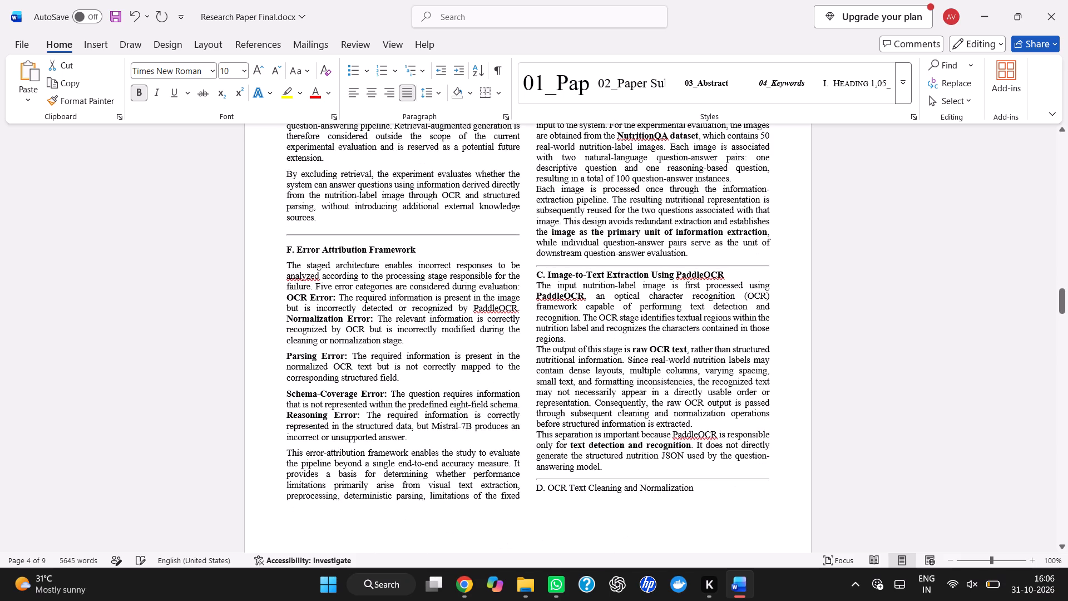
scroll(615, 396, "down", 1)
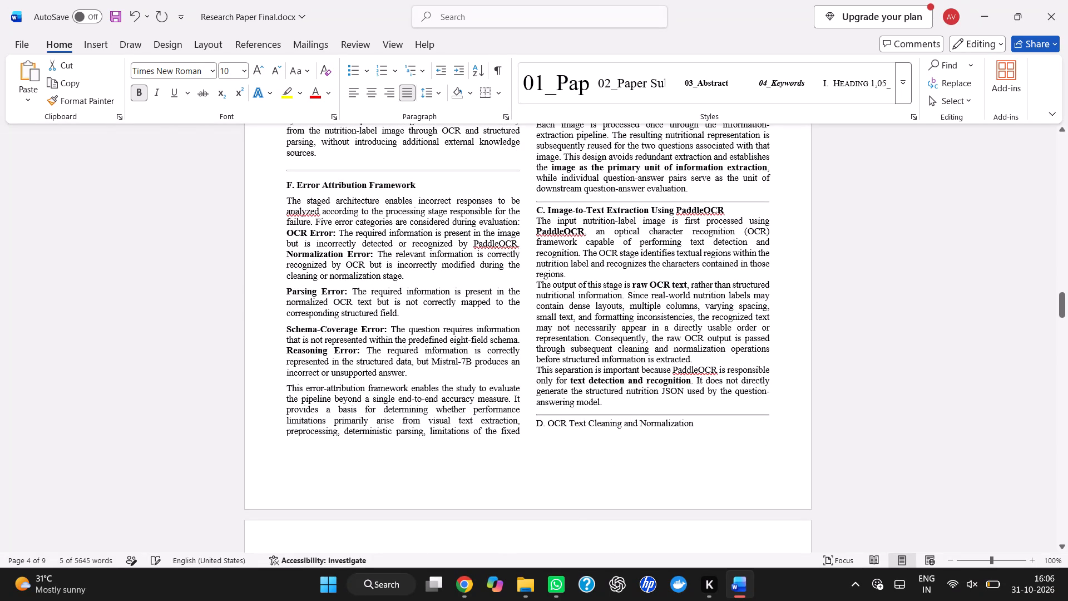
left_click_drag(694, 427, 533, 427)
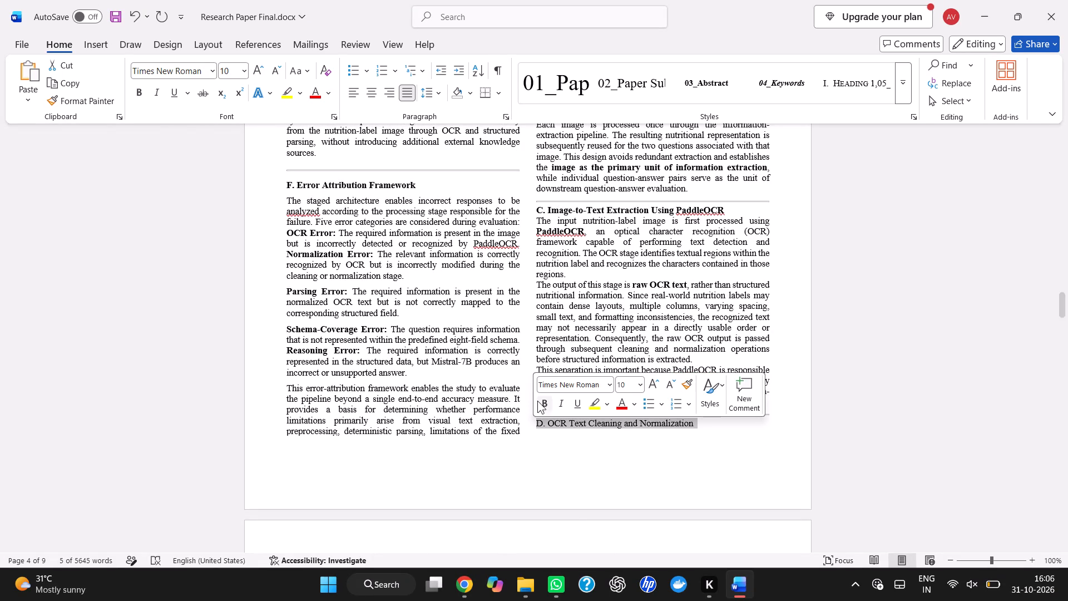
left_click(538, 402)
Insert two line breaks after the divider above "D. OCR Text Cleaning and Normalization" to move that heading onto page 5.
left_click(779, 415)
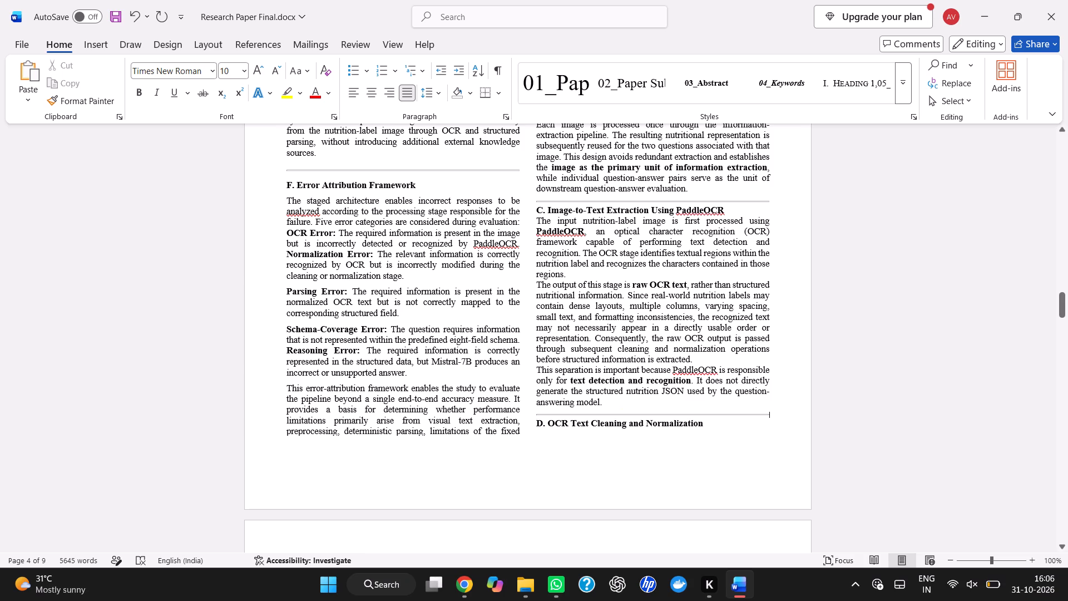
key("Return")
key("Return")
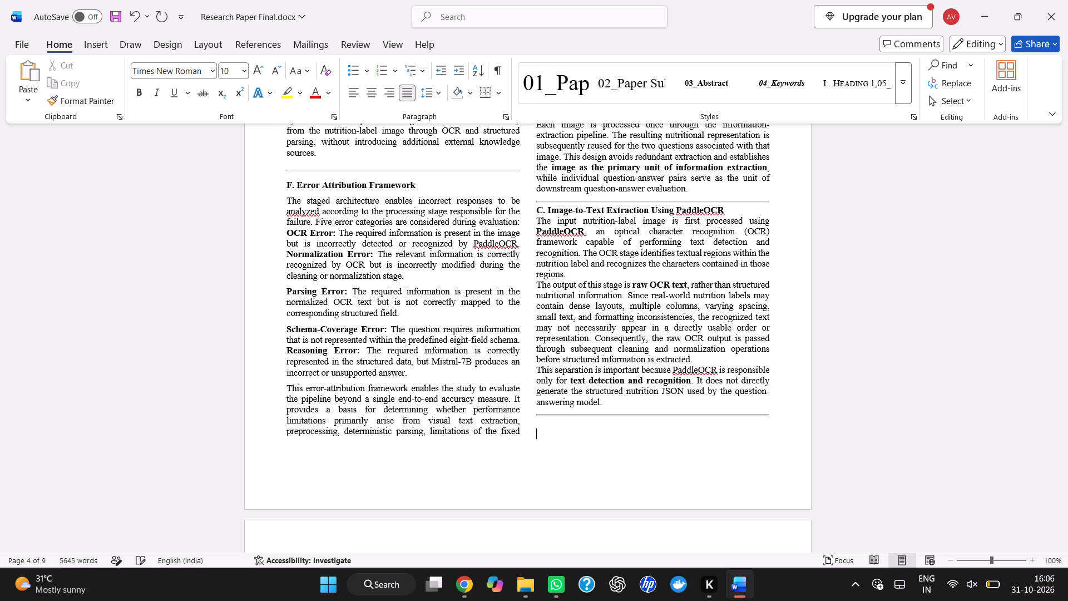
scroll(779, 415, "down", 2)
scroll(657, 357, "down", 1)
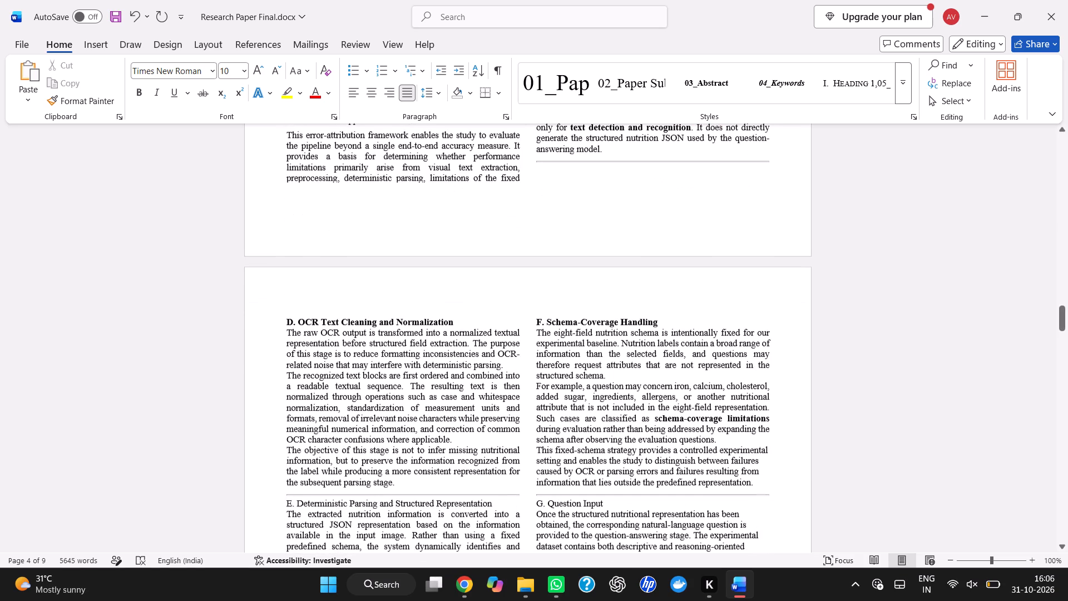
Bold the "E. Deterministic Parsing and Structured Representation" heading on page 5.
scroll(657, 357, "down", 1)
scroll(517, 433, "down", 2)
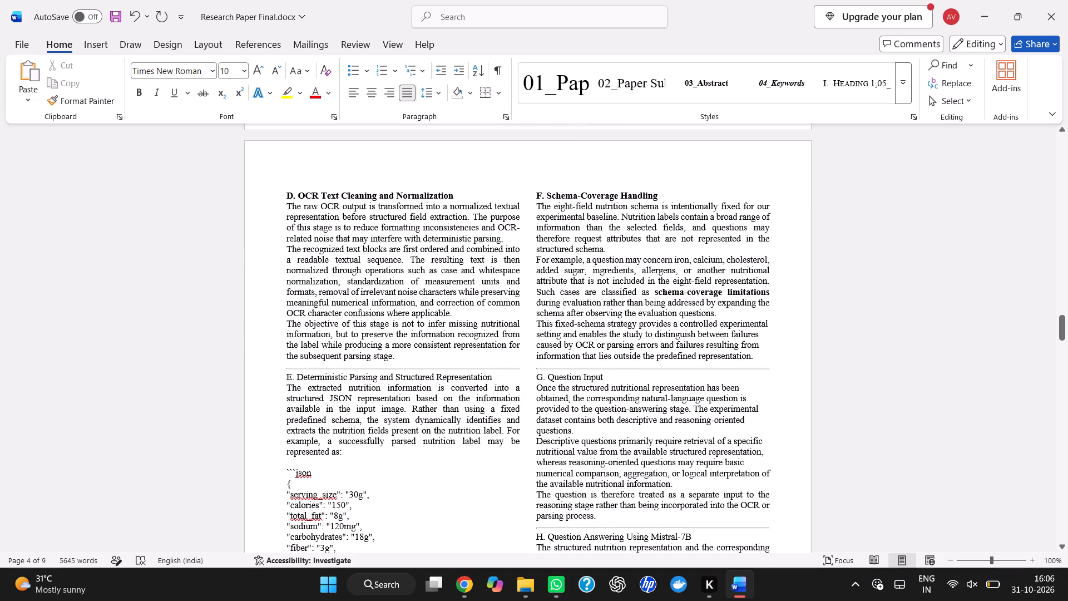
left_click_drag(493, 380, 301, 381)
left_click_drag(301, 381, 274, 375)
left_click(287, 348)
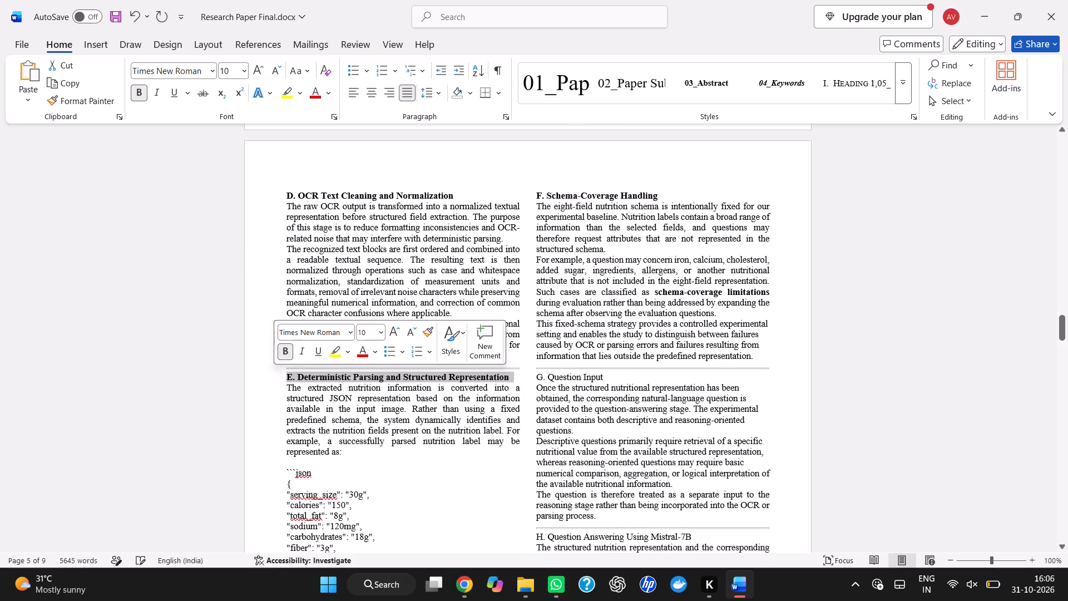
Bold the "G. Question Input" and "H. Question Answering Using Mistral-7B" headings on page 5.
left_click_drag(604, 377, 531, 375)
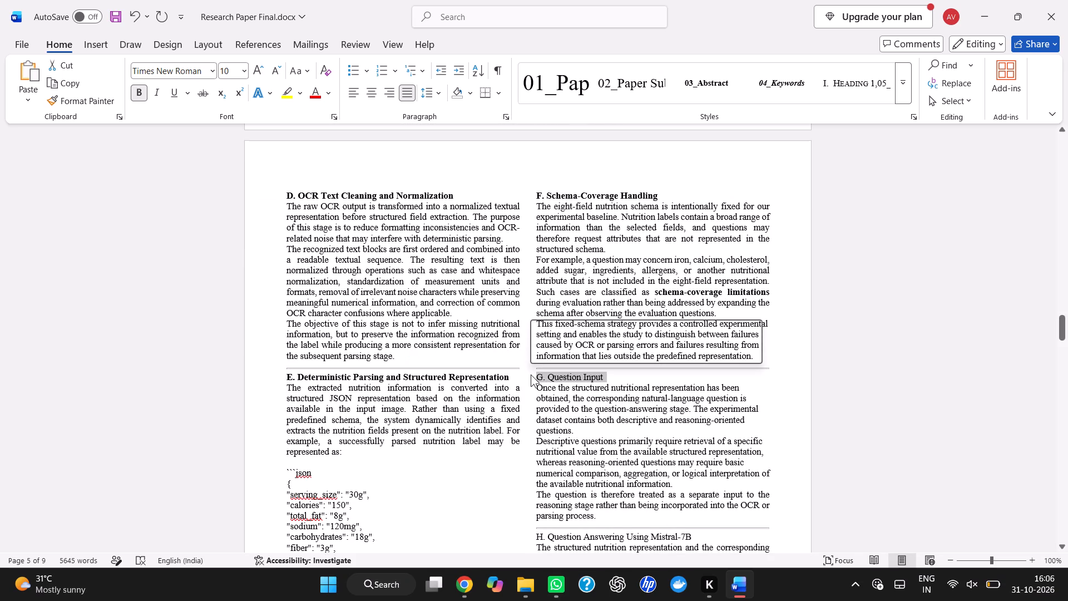
left_click(536, 357)
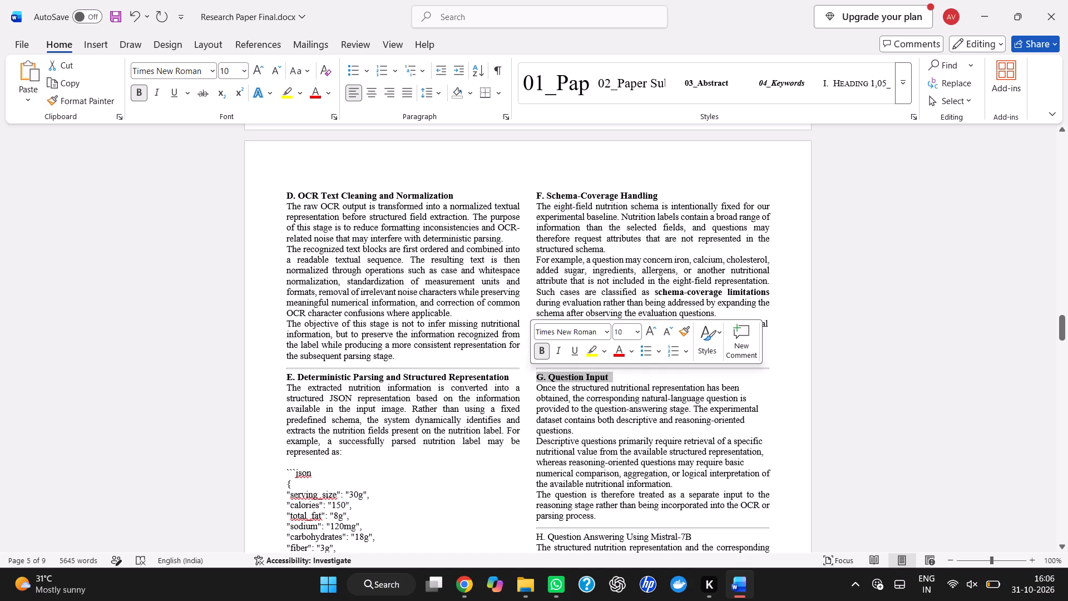
left_click_drag(691, 538, 533, 539)
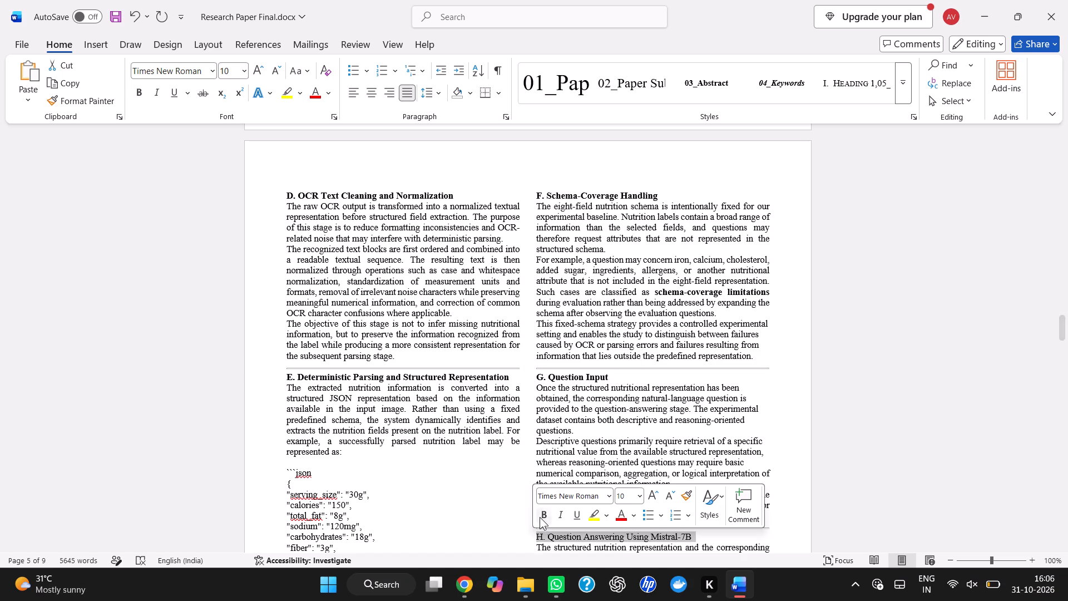
left_click(539, 516)
left_click(479, 516)
Remove the blank line between the JSON example and the paragraph starting "If additional nutrition fields" on page 5.
scroll(479, 516, "down", 1)
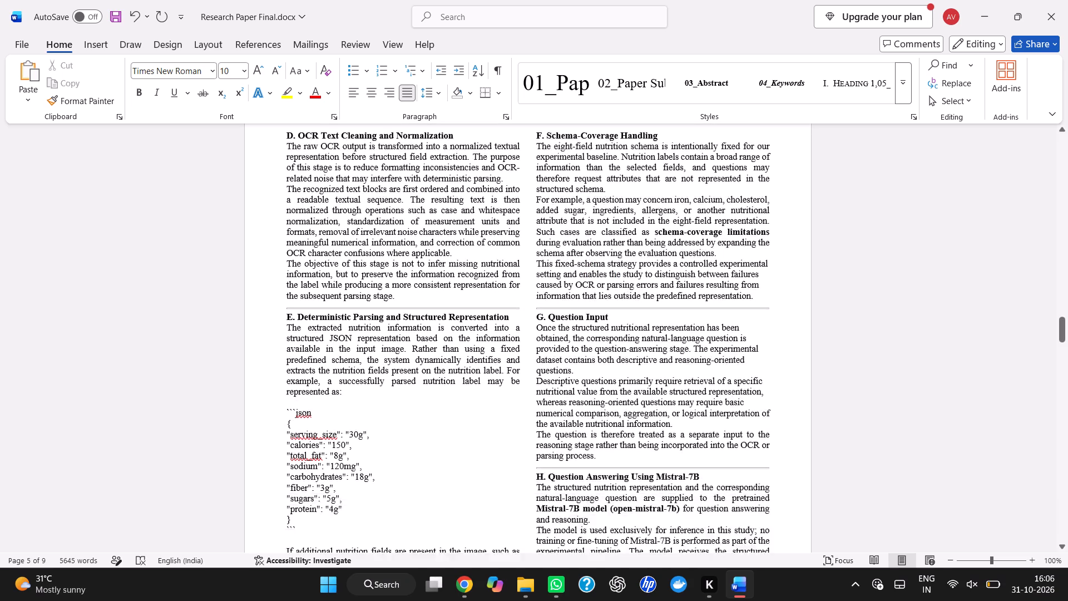
scroll(479, 516, "down", 4)
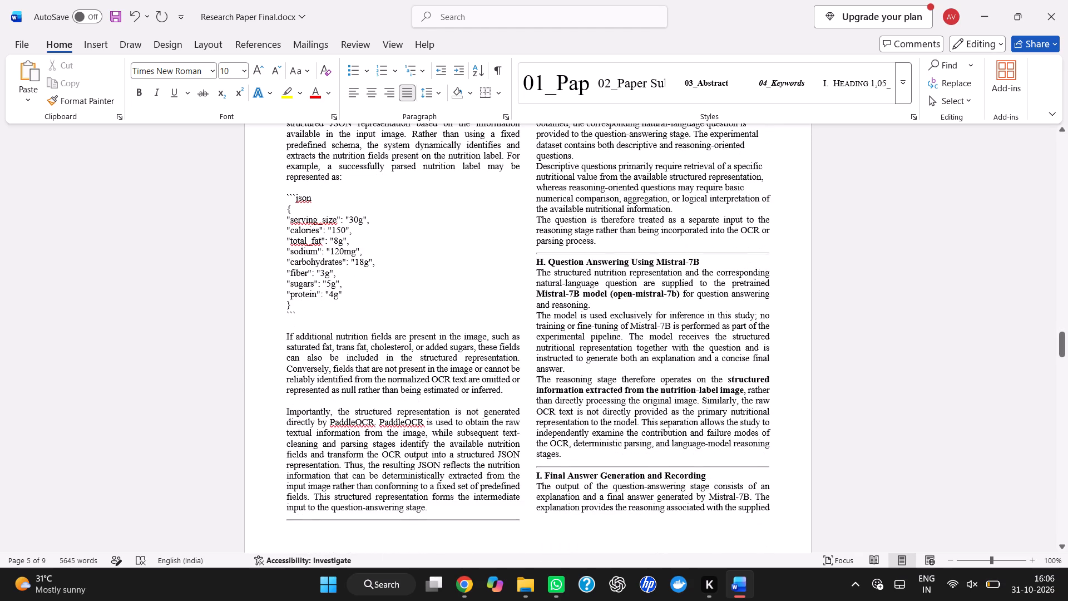
scroll(479, 516, "down", 4)
left_click(311, 327)
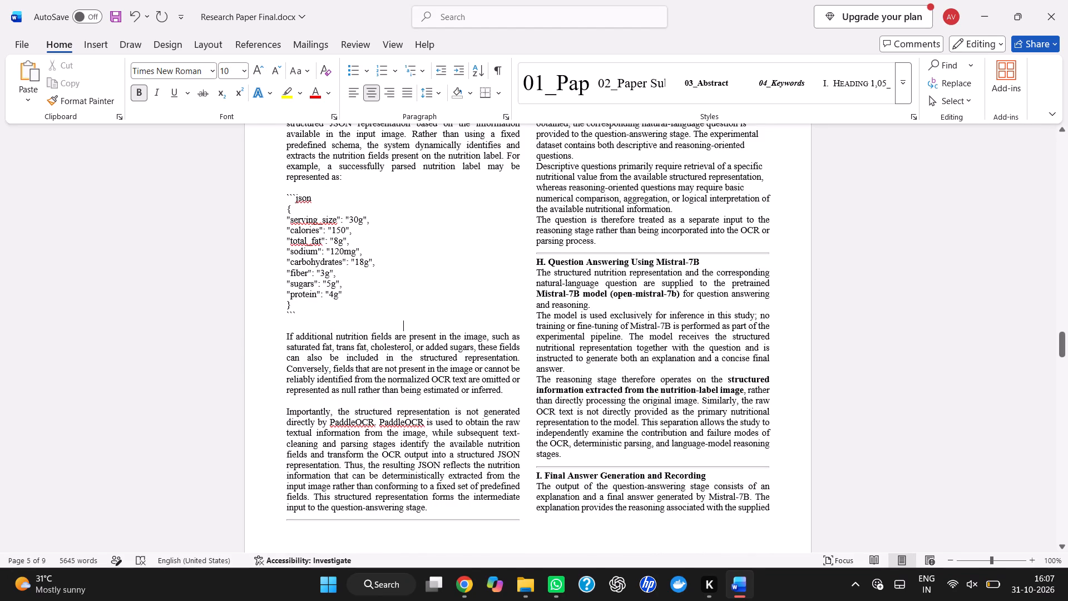
key("BackSpace")
key("BackSpace")
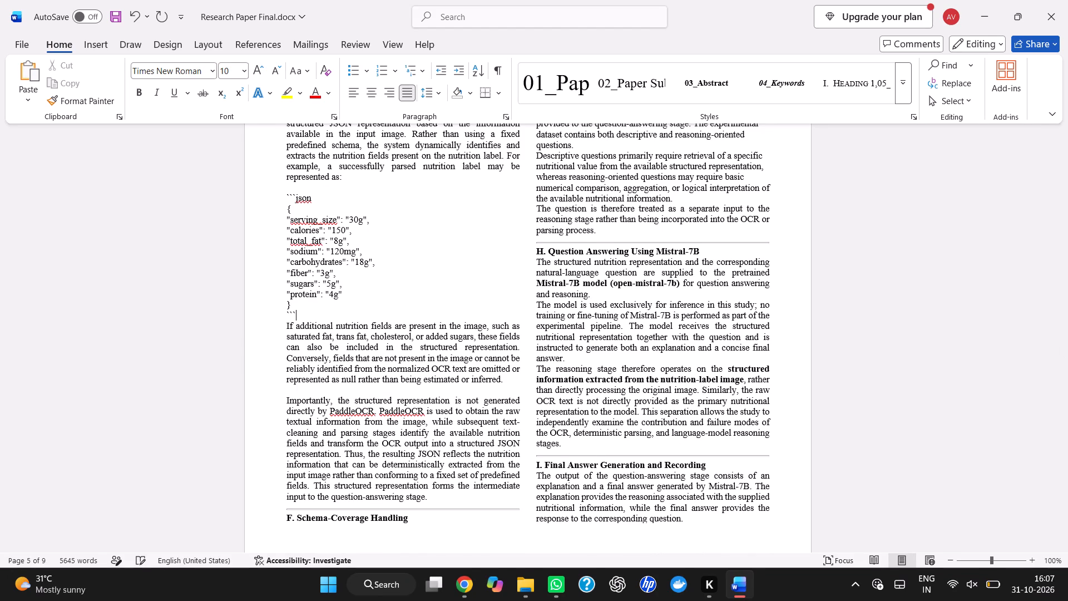
scroll(311, 327, "right", 1)
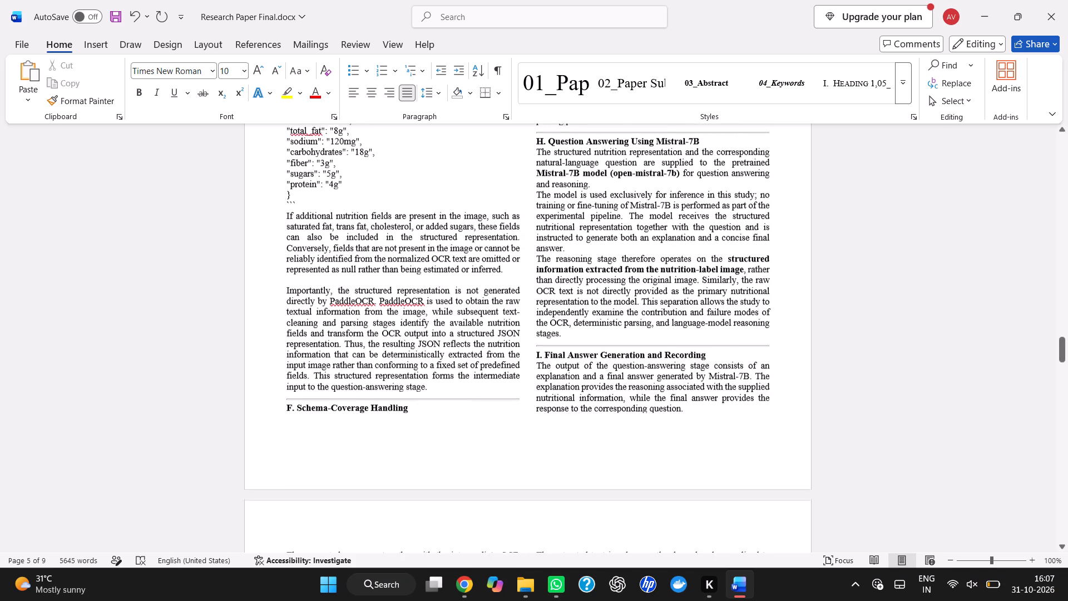
scroll(311, 327, "right", 2)
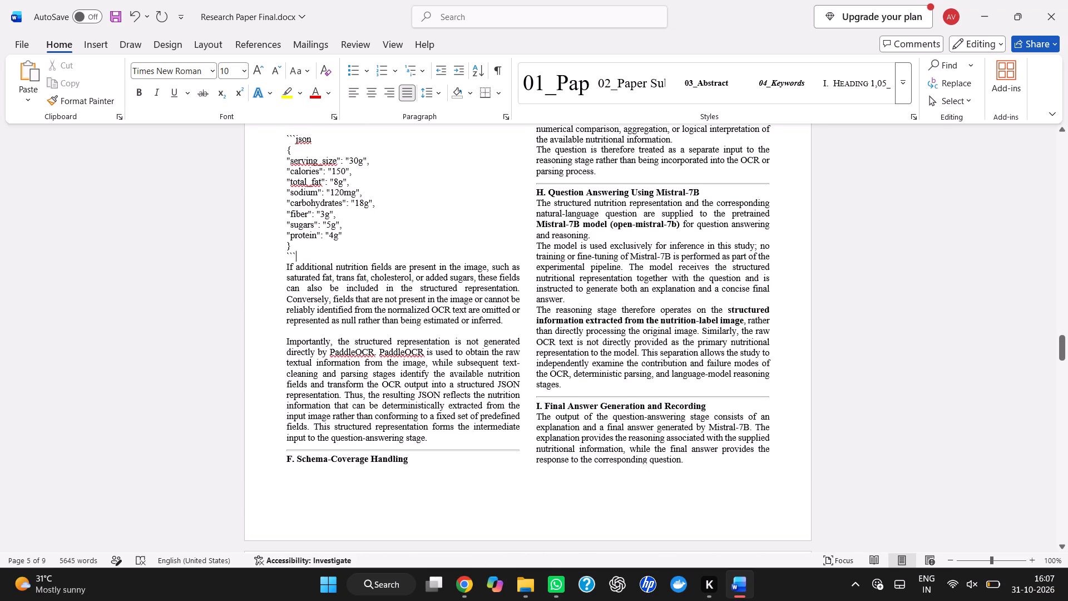
Insert a line break before the "F. Schema-Coverage Handling" heading on page 5 to move it into the second column.
left_click(522, 454)
key("Home")
key("Return")
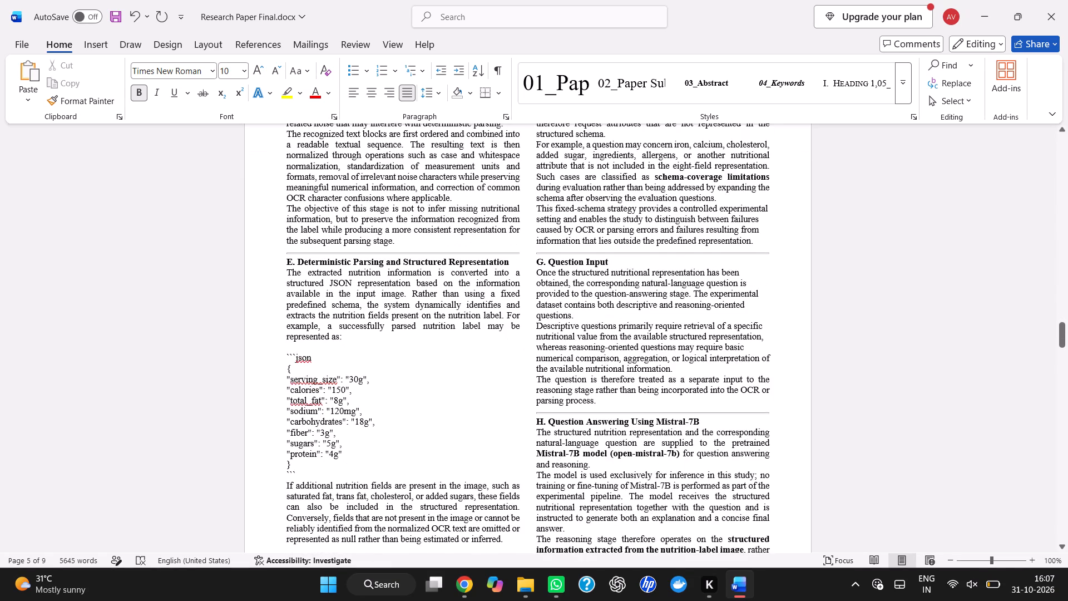
Review pages 5 to 9 for stranded headings, uneven spacing and inconsistent section dividers.
scroll(672, 333, "down", 4)
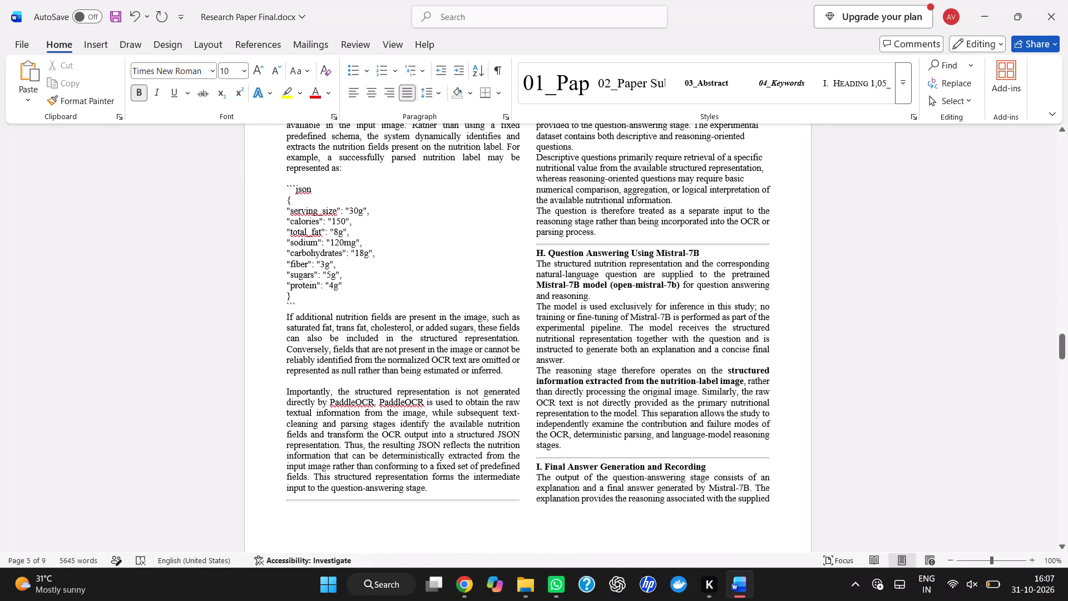
scroll(672, 333, "down", 2)
scroll(636, 441, "up", 1)
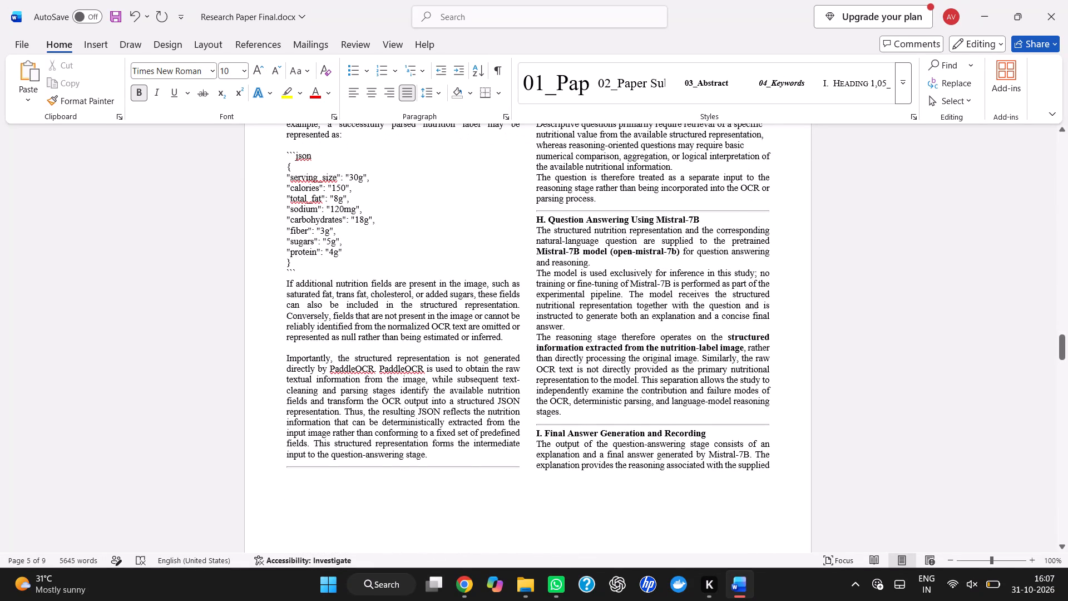
scroll(636, 441, "up", 1)
scroll(630, 364, "down", 1)
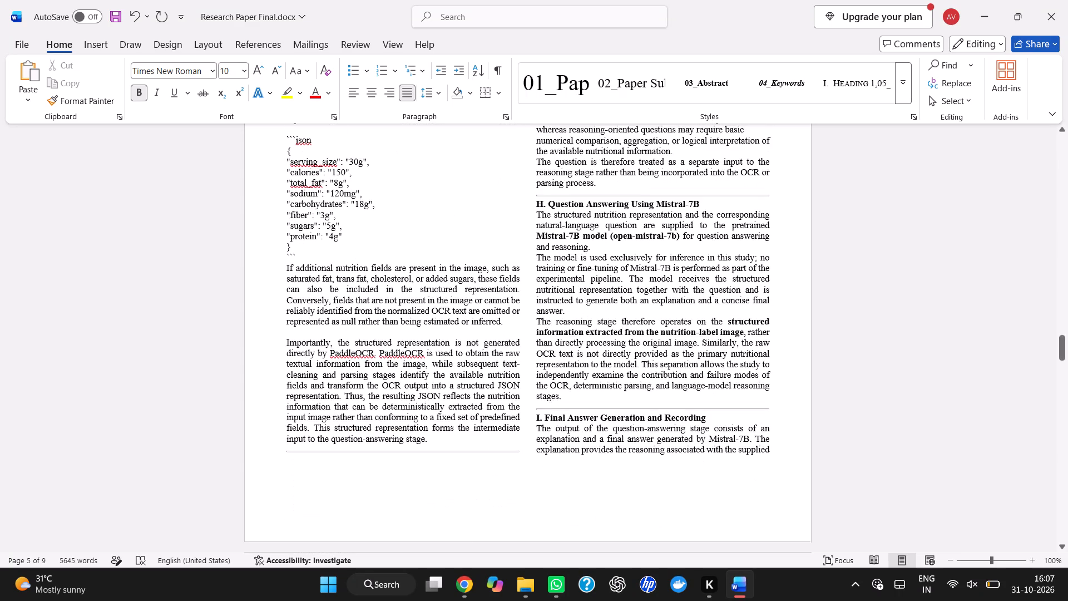
scroll(630, 364, "down", 13)
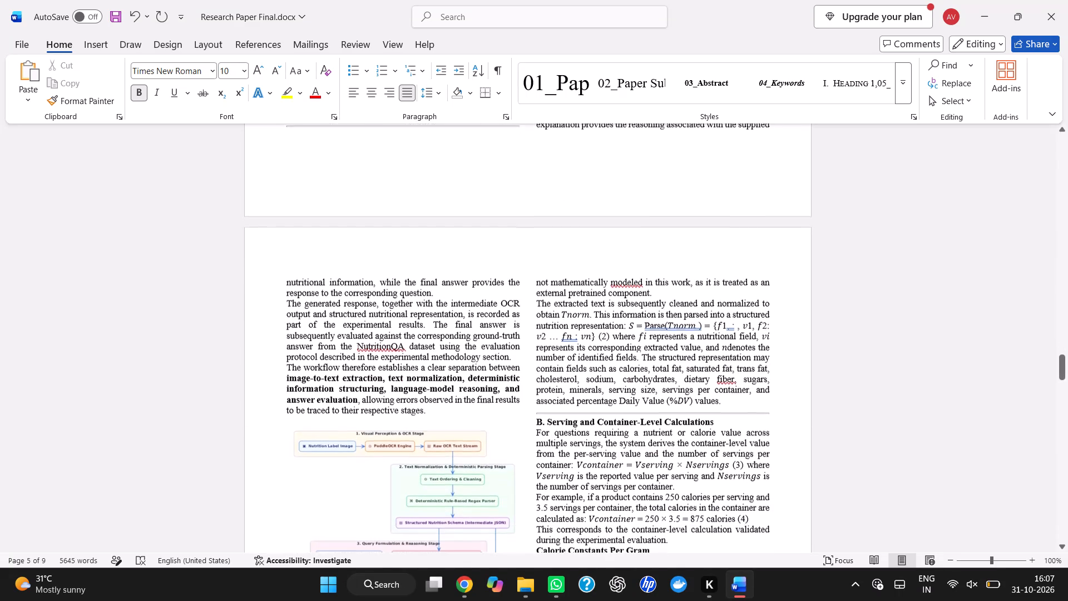
scroll(630, 364, "down", 3)
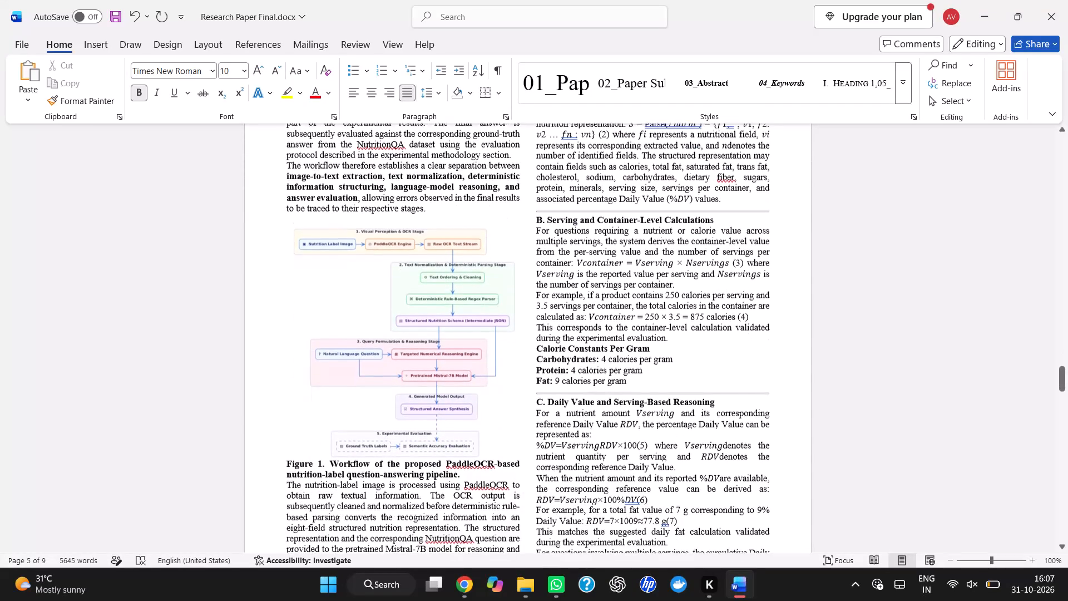
scroll(630, 364, "down", 2)
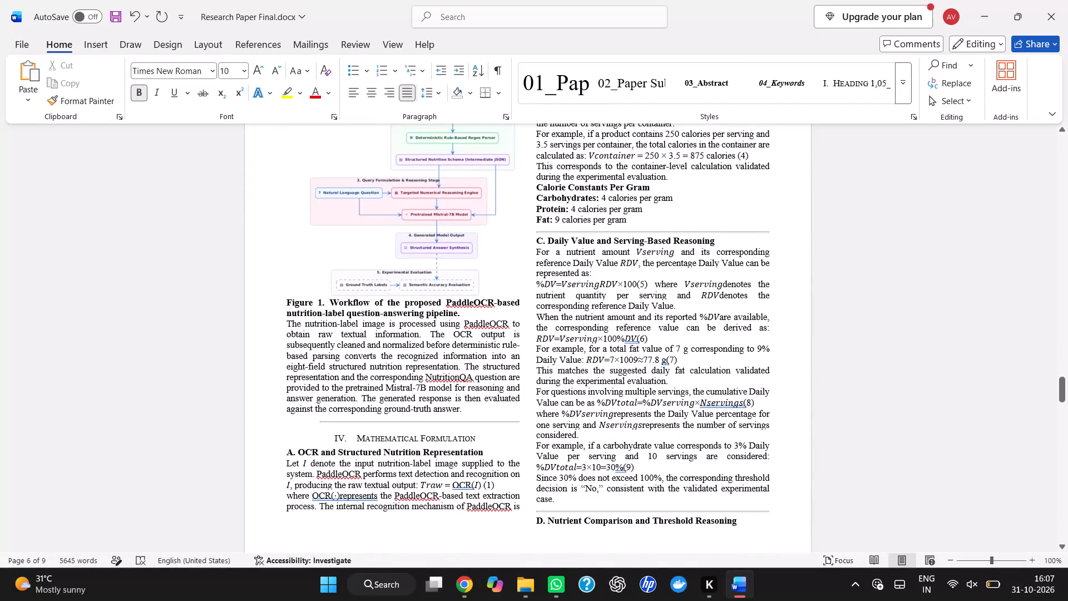
scroll(592, 406, "down", 3)
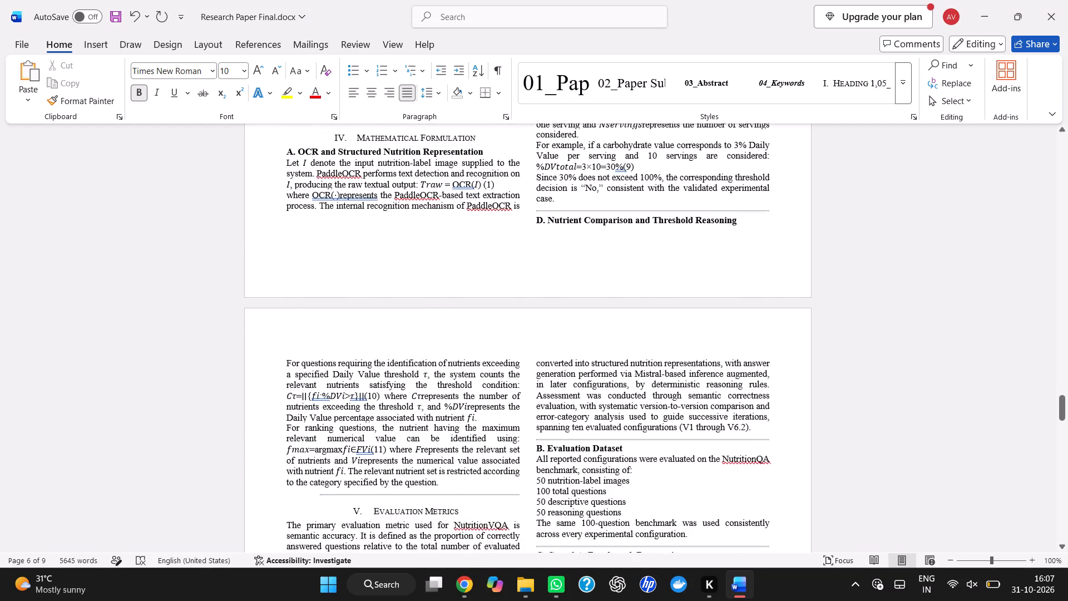
scroll(592, 406, "down", 2)
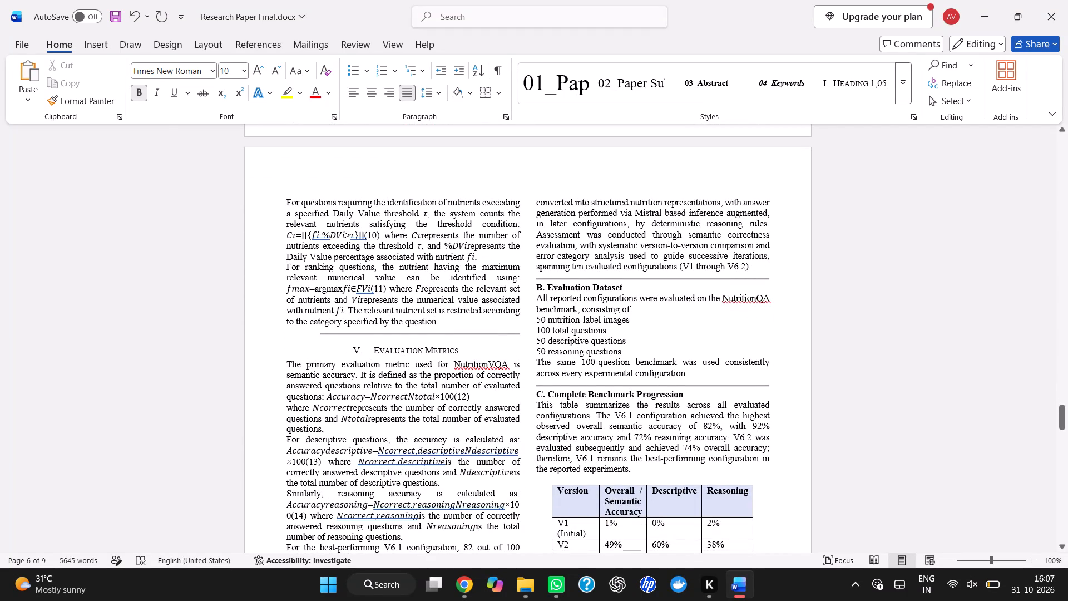
scroll(483, 334, "down", 3)
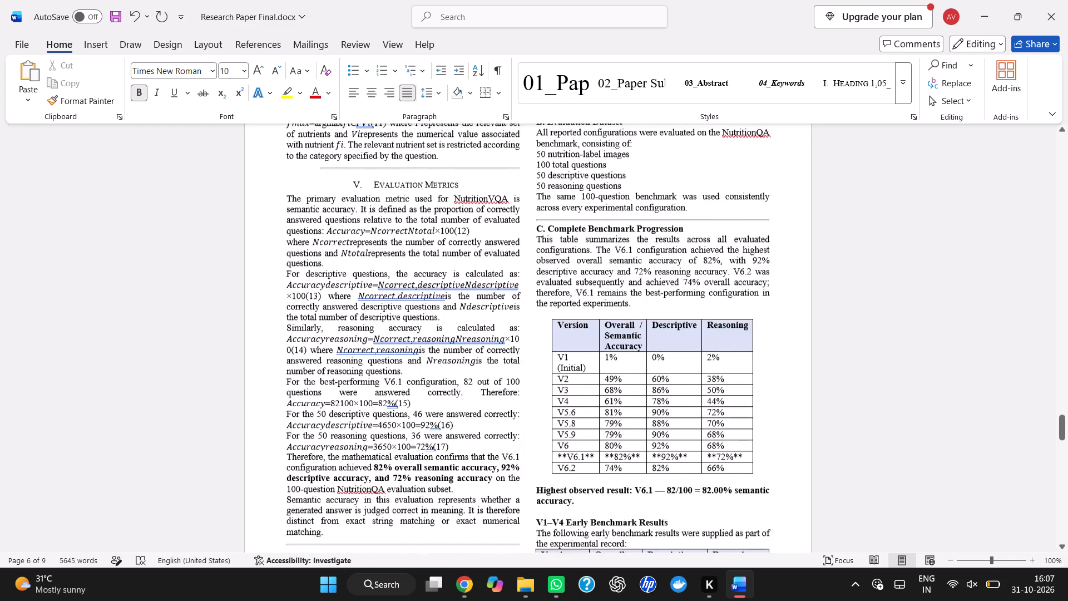
scroll(483, 334, "down", 1)
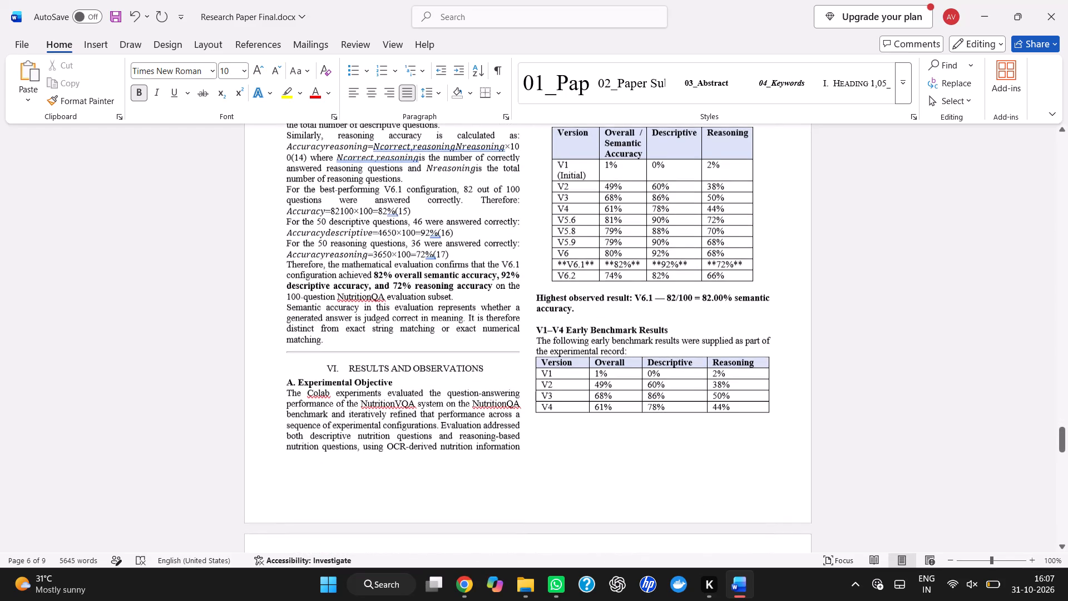
scroll(483, 334, "down", 1)
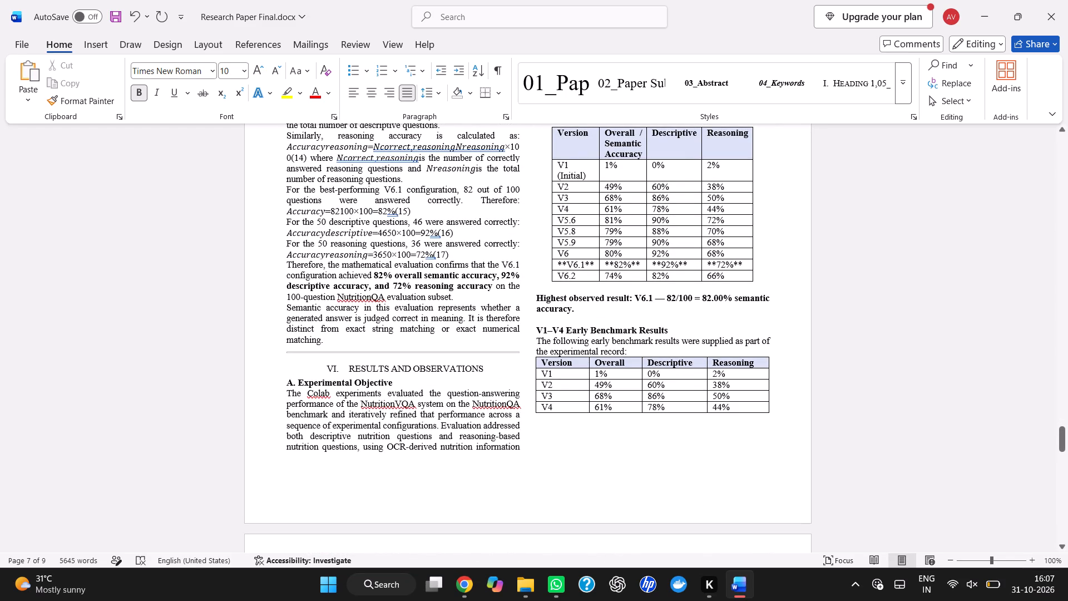
scroll(446, 352, "down", 3)
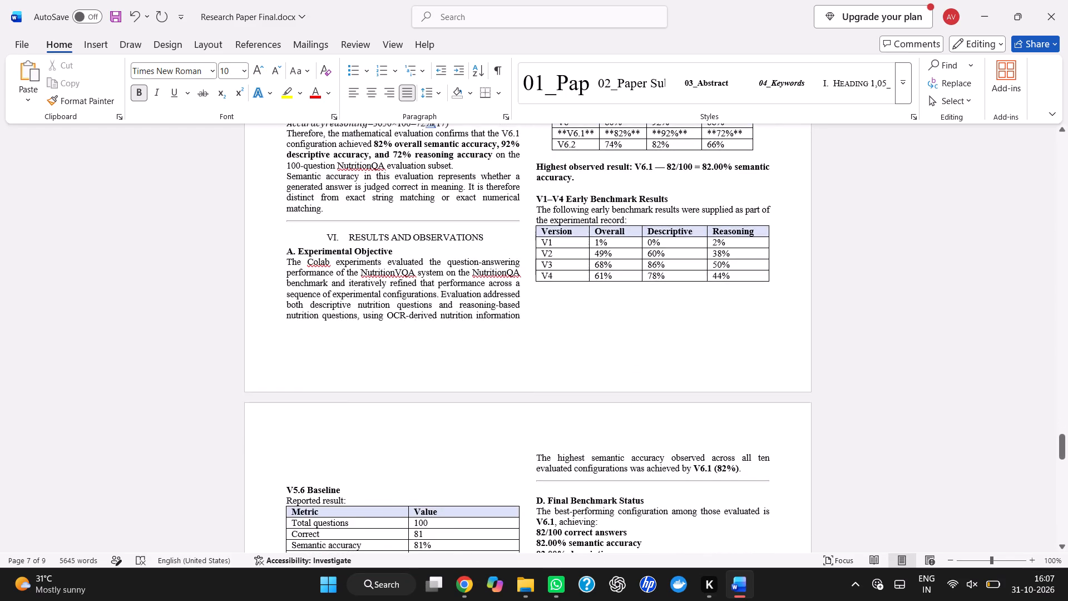
scroll(446, 352, "down", 9)
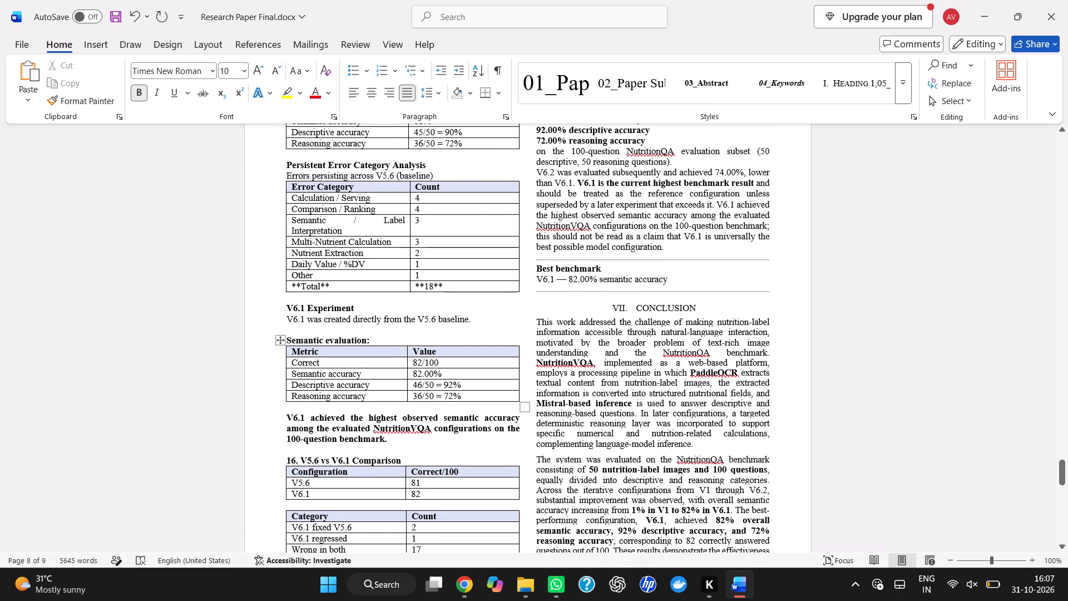
scroll(659, 295, "down", 3)
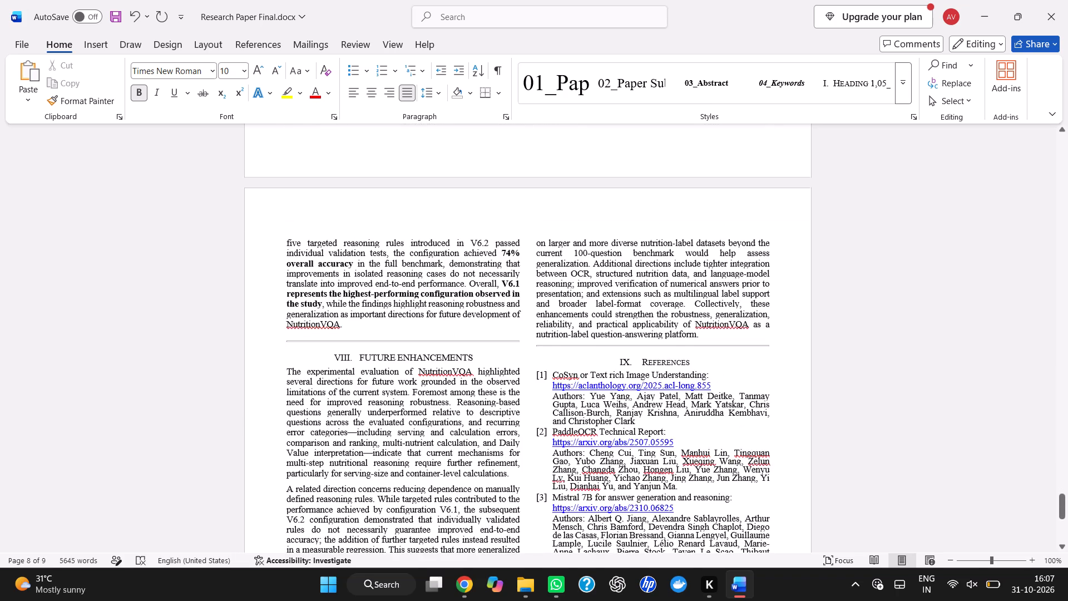
scroll(659, 295, "down", 4)
scroll(659, 295, "up", 6)
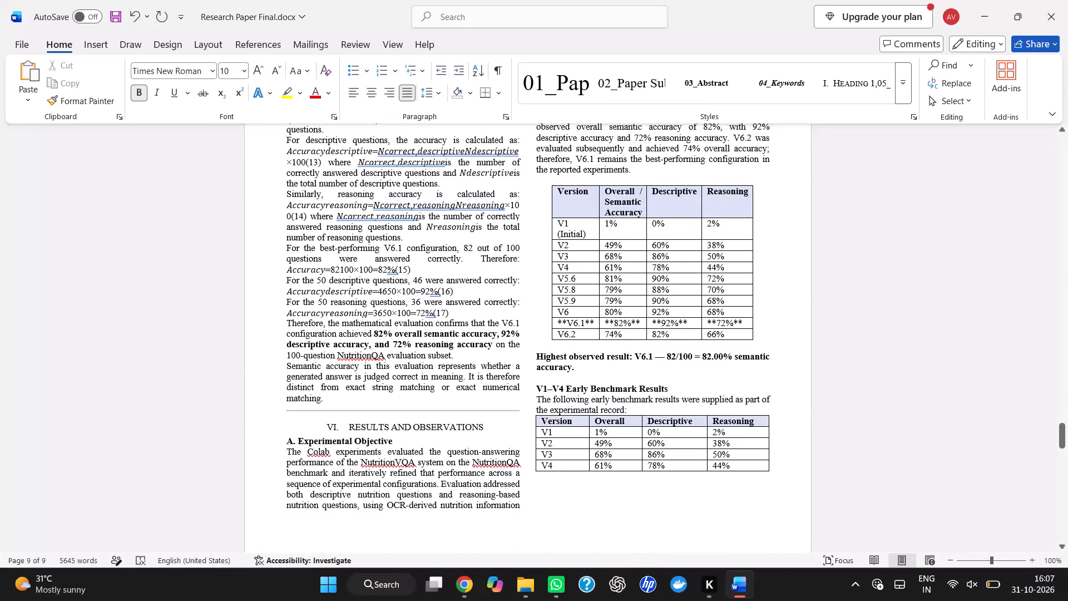
Copy the divider above "VI. Results and Observations" and replace the shorter divider above "V. Evaluation Metrics" with it.
left_click(515, 408)
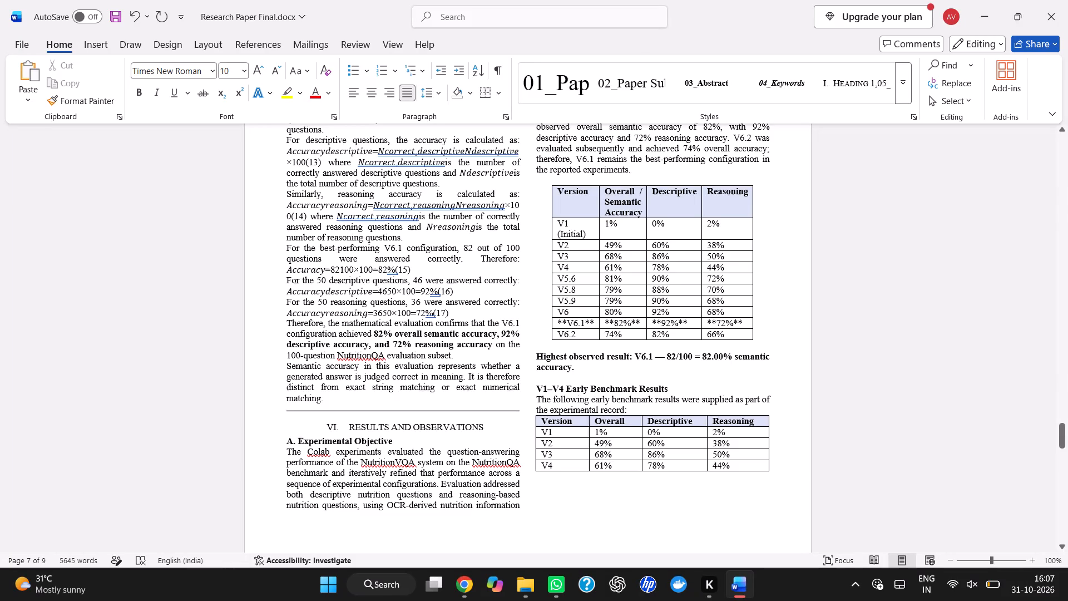
left_click(494, 412)
right_click(494, 412)
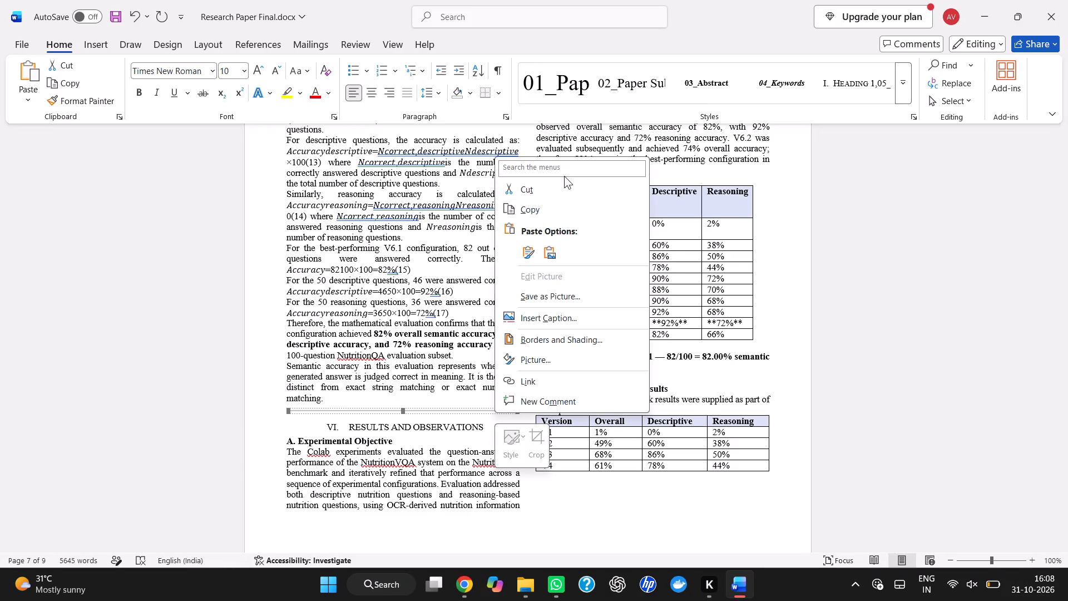
left_click(532, 210)
scroll(463, 215, "up", 3)
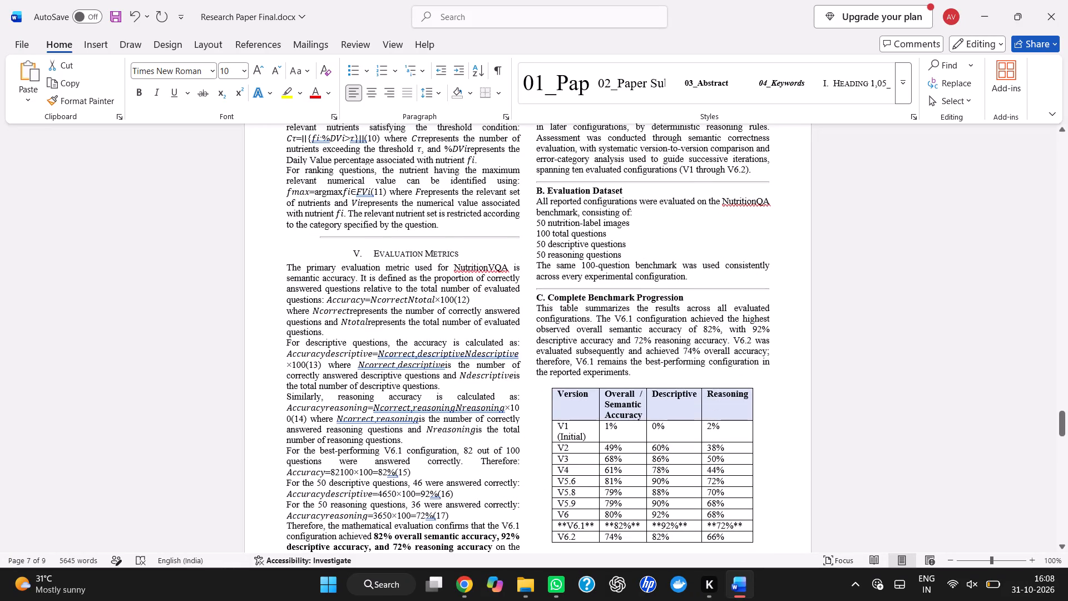
left_click(472, 235)
key("BackSpace")
key("ctrl+v")
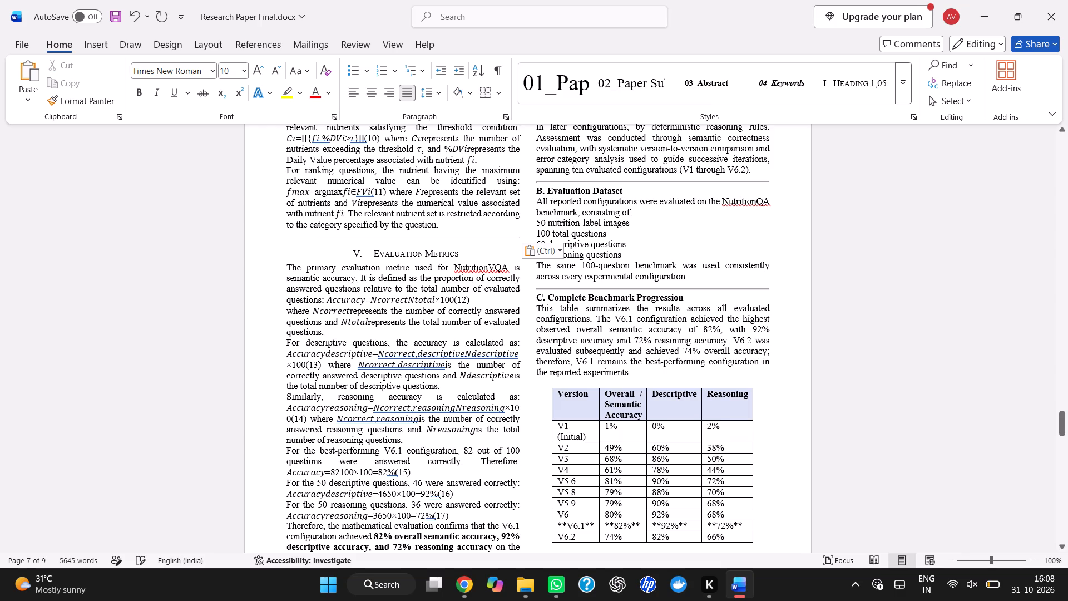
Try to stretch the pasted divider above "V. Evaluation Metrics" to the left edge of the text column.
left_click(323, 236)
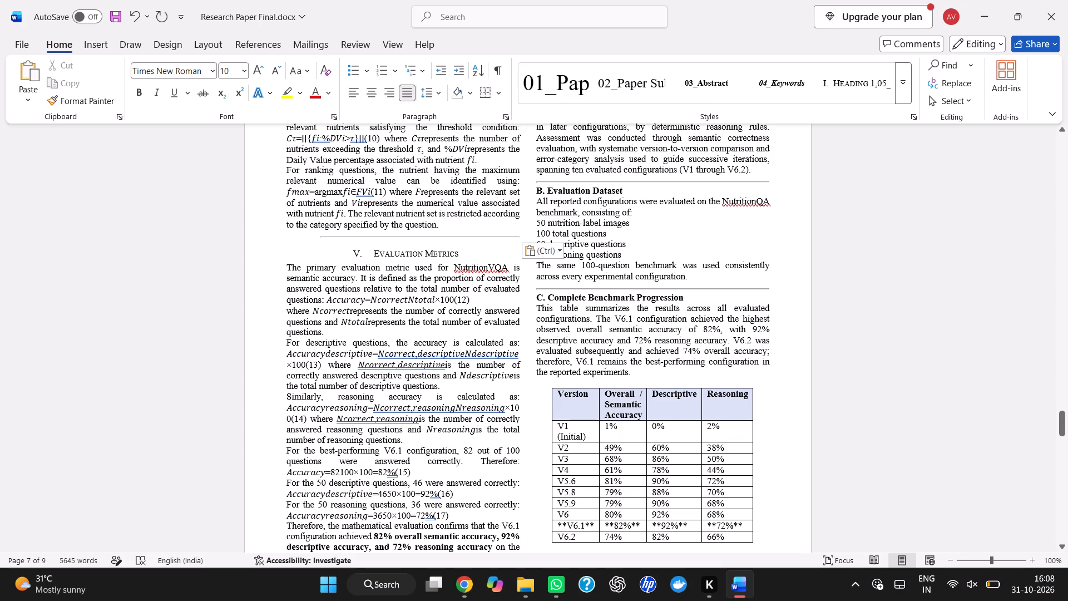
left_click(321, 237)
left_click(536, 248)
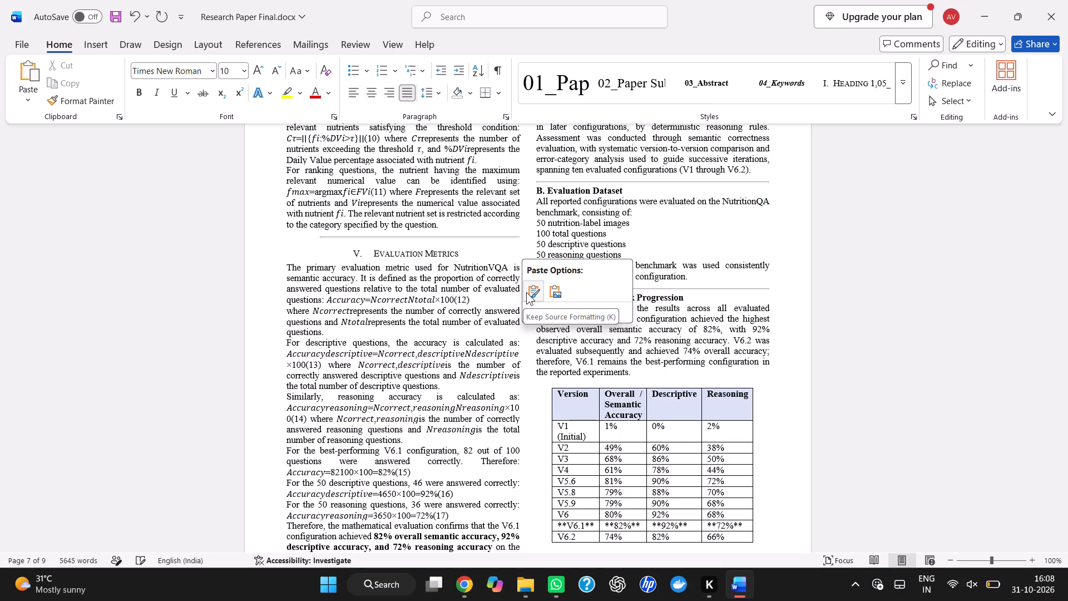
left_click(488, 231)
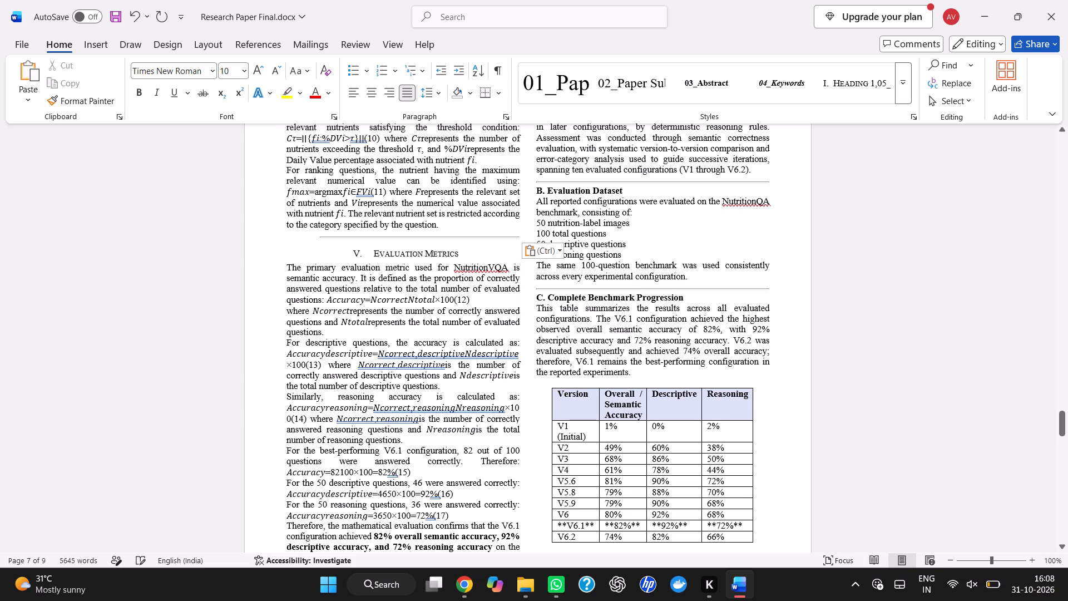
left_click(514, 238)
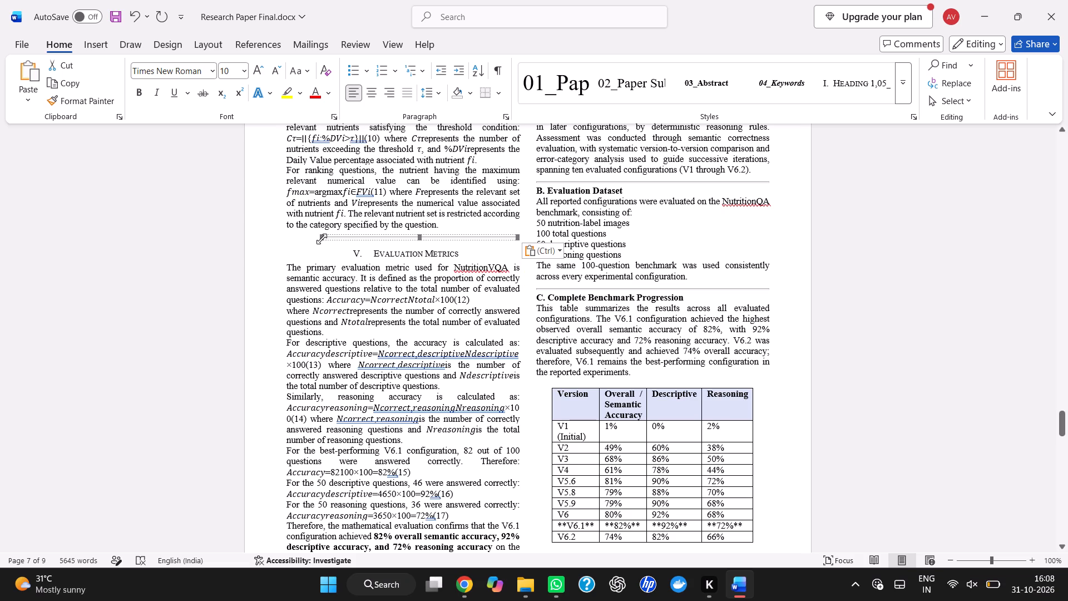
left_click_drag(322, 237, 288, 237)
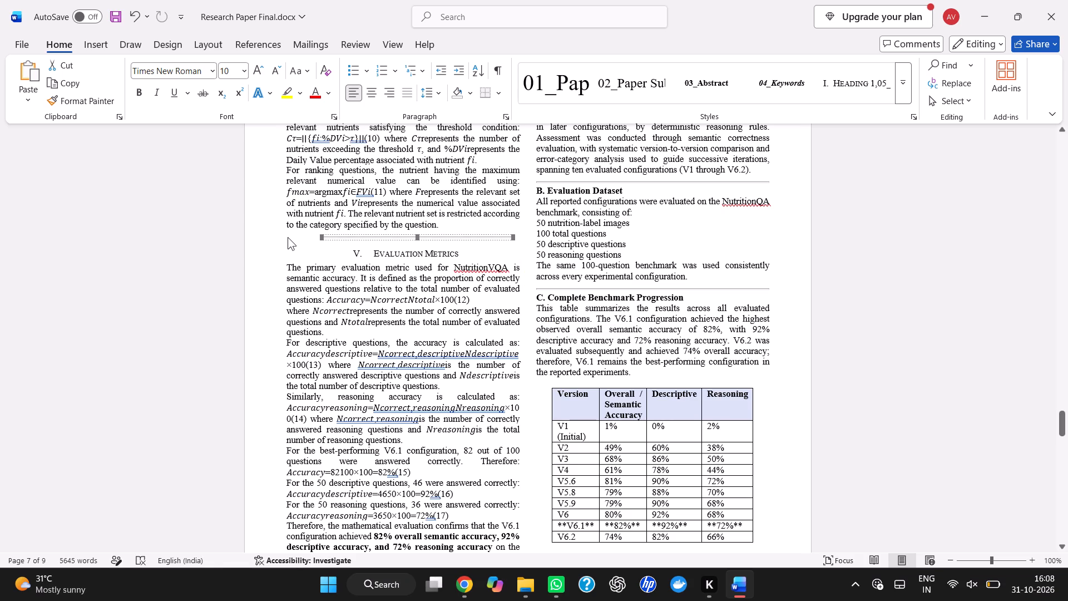
Delete the divider above "V. Evaluation Metrics" along with its indent, and paste the copied divider there at full column width.
key("BackSpace")
key("BackSpace")
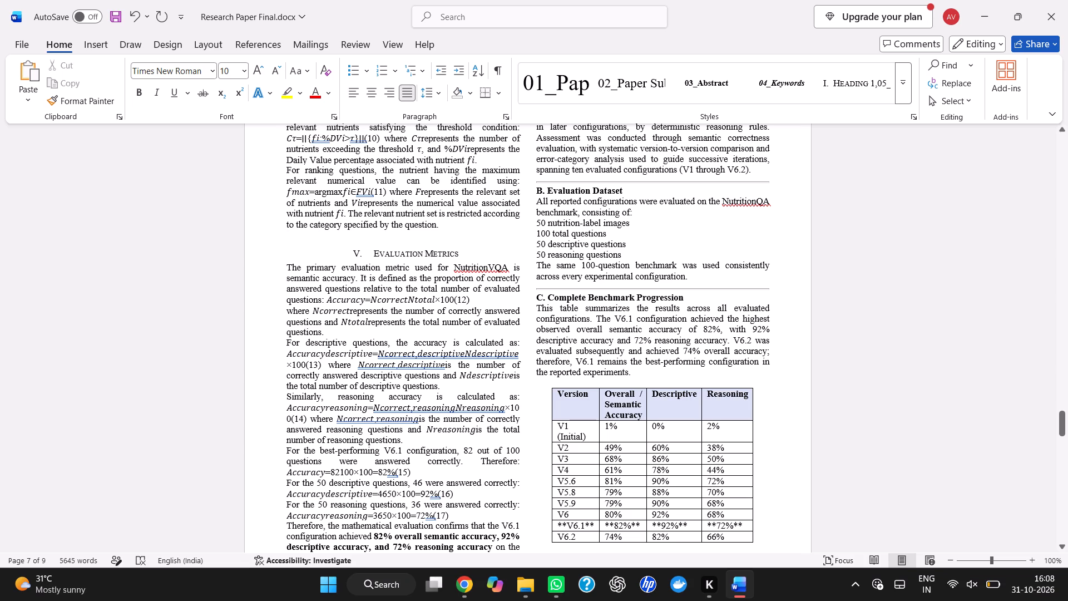
key("ctrl+v")
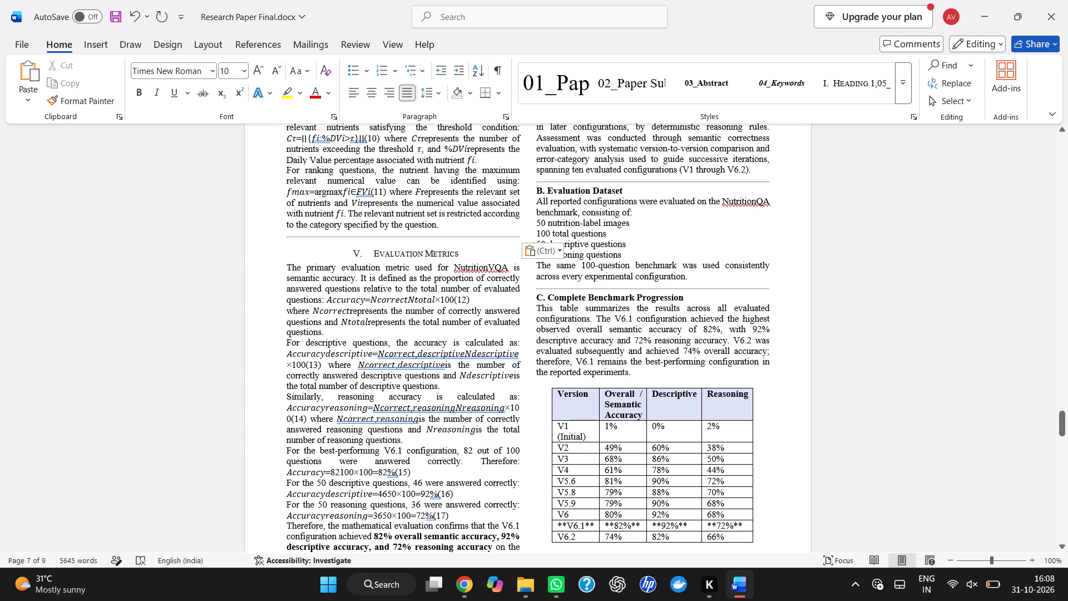
left_click(439, 228)
Insert a line break after the divider above "D. Nutrient Comparison and Threshold Reasoning" to move that heading onto page 7.
scroll(439, 228, "up", 1)
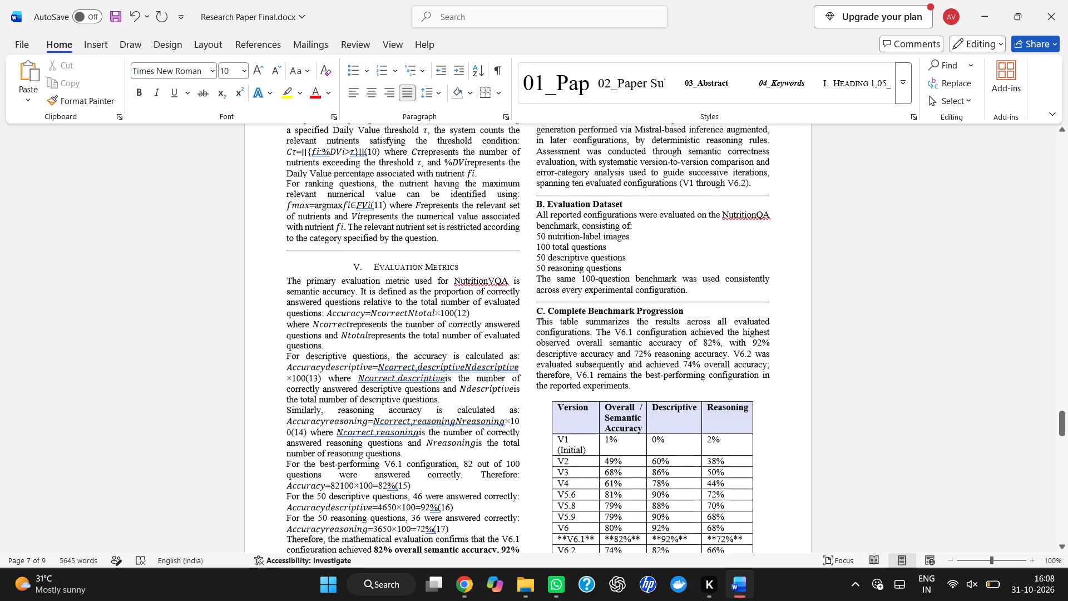
scroll(439, 228, "up", 4)
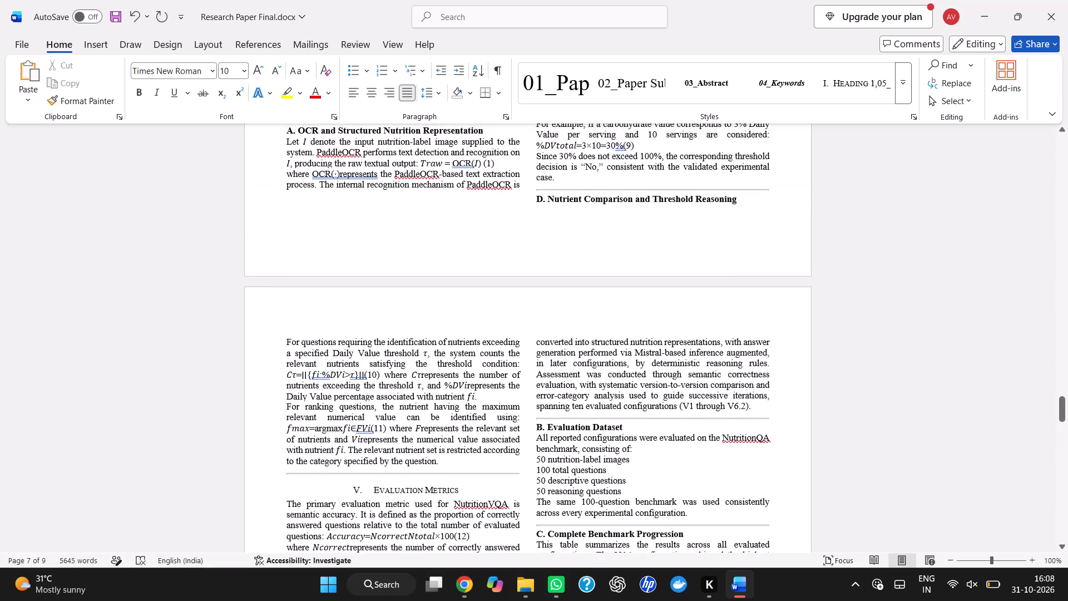
scroll(439, 228, "up", 2)
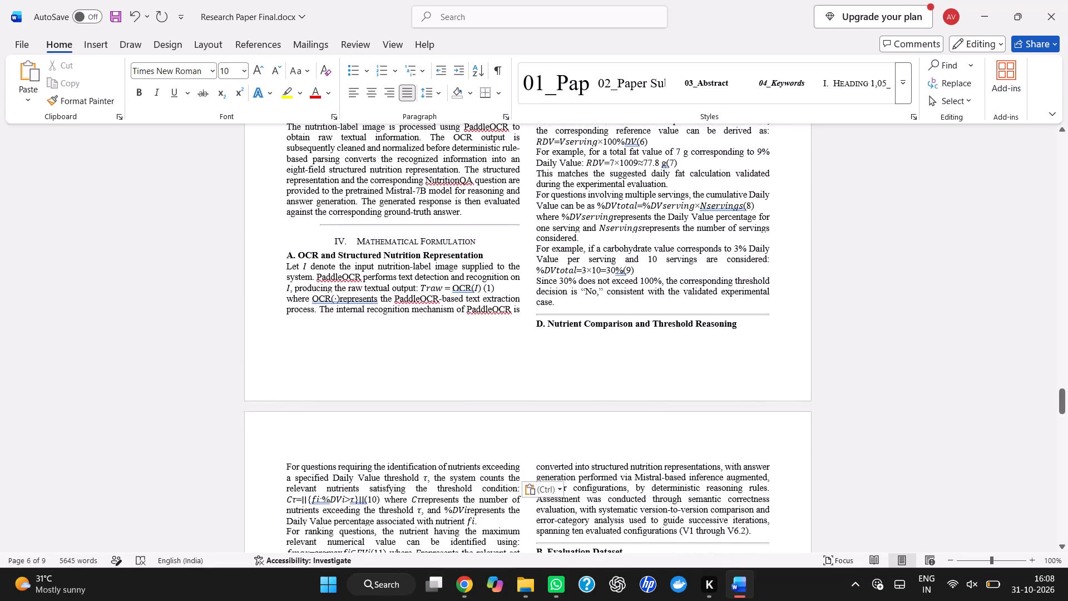
left_click(568, 306)
key("Down")
key("End")
key("Return")
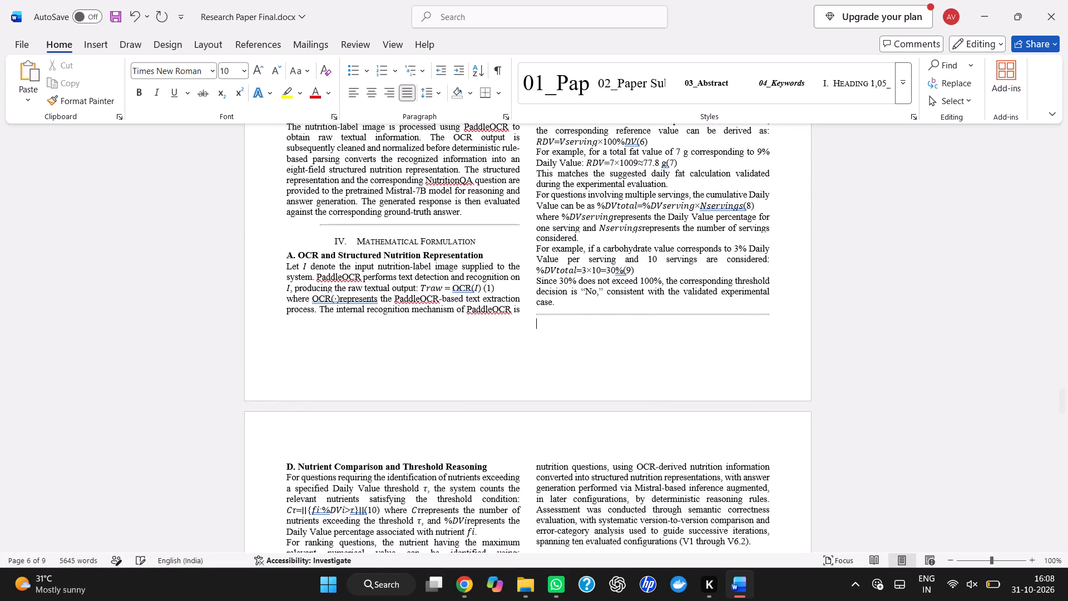
Replace the shorter divider above "IV. Mathematical Formulation" with the copied full-column-width divider, removing its indent.
scroll(536, 412, "down", 2)
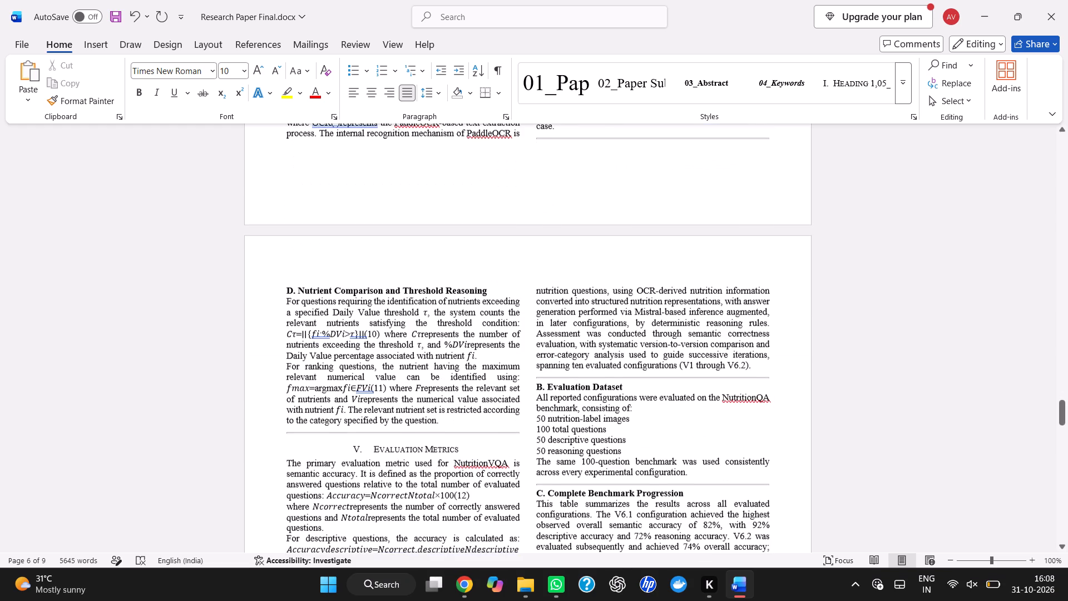
scroll(536, 412, "down", 2)
scroll(536, 412, "right", 1)
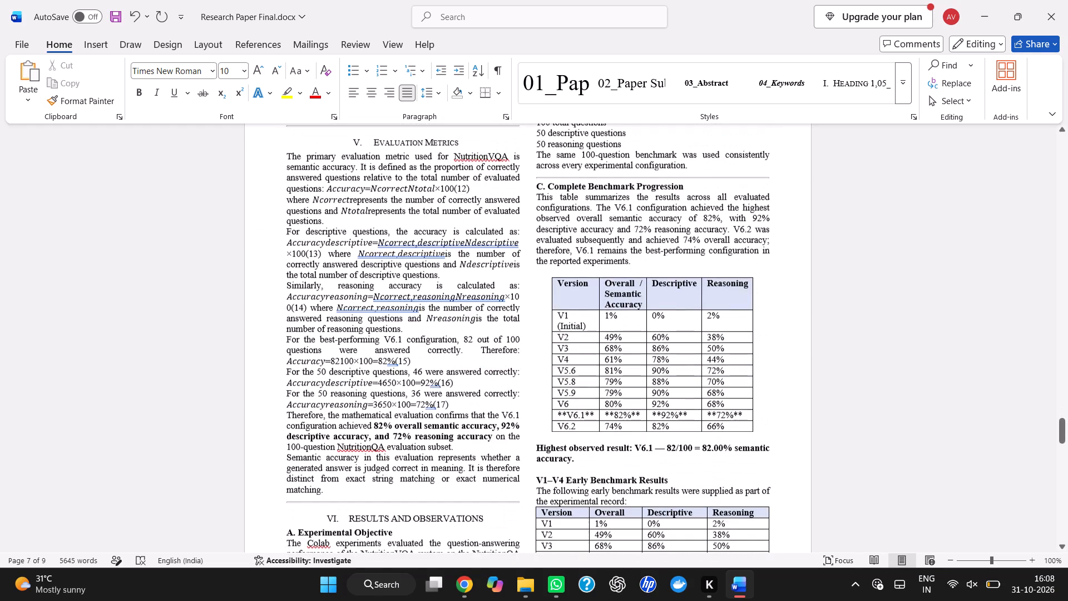
scroll(536, 412, "right", 2)
scroll(536, 412, "up", 1)
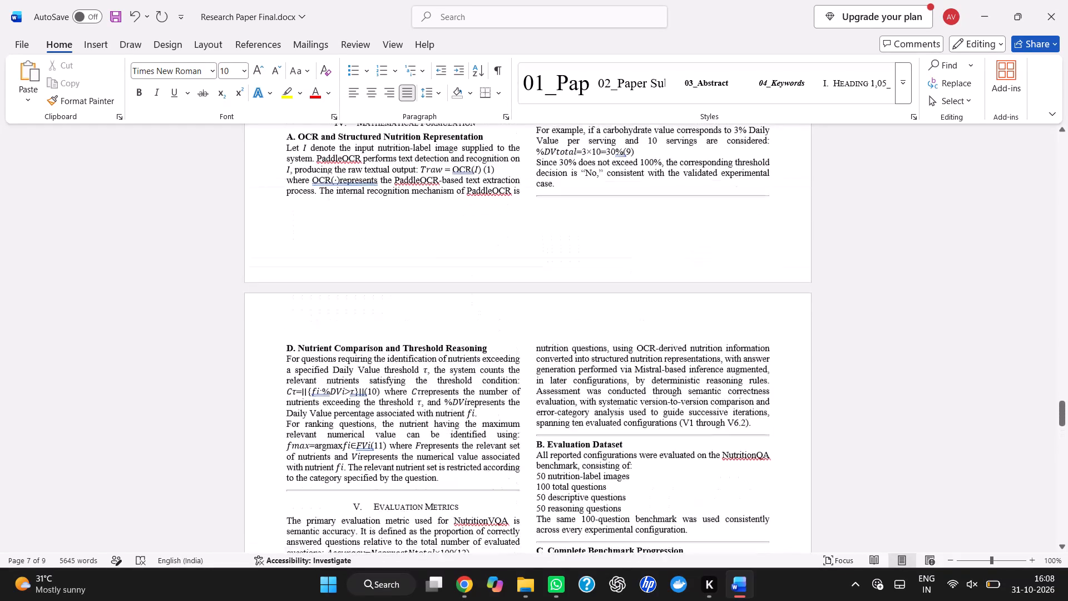
scroll(536, 412, "up", 3)
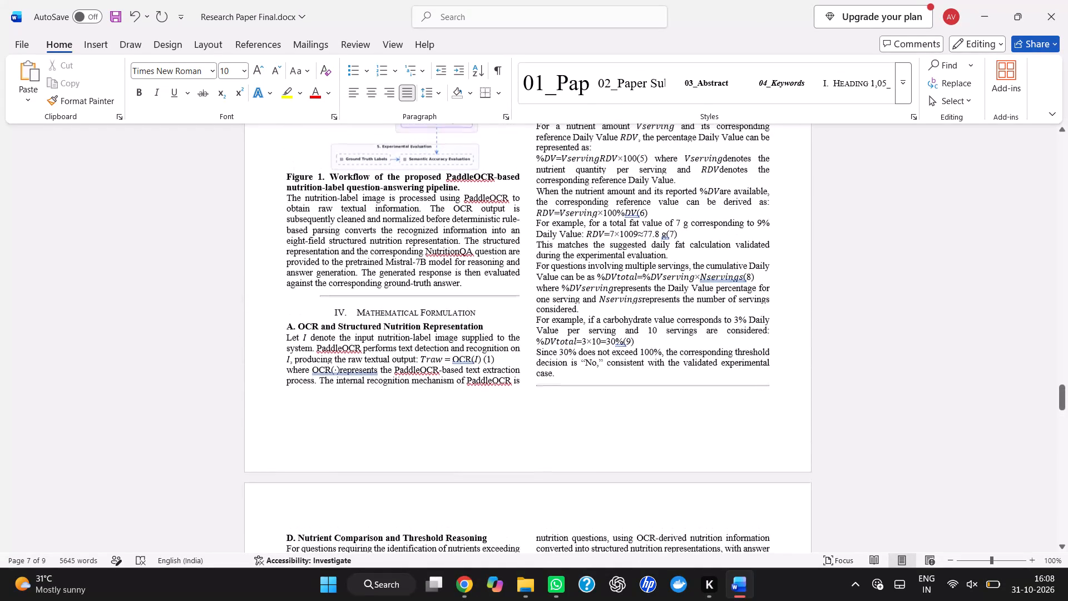
left_click(378, 296)
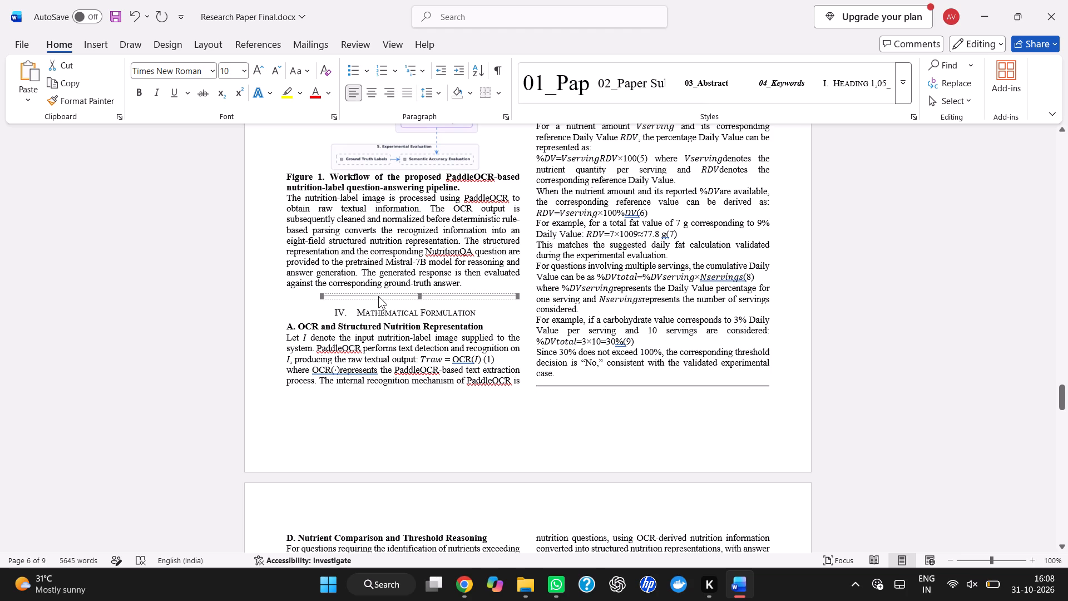
key("BackSpace")
key("BackSpace")
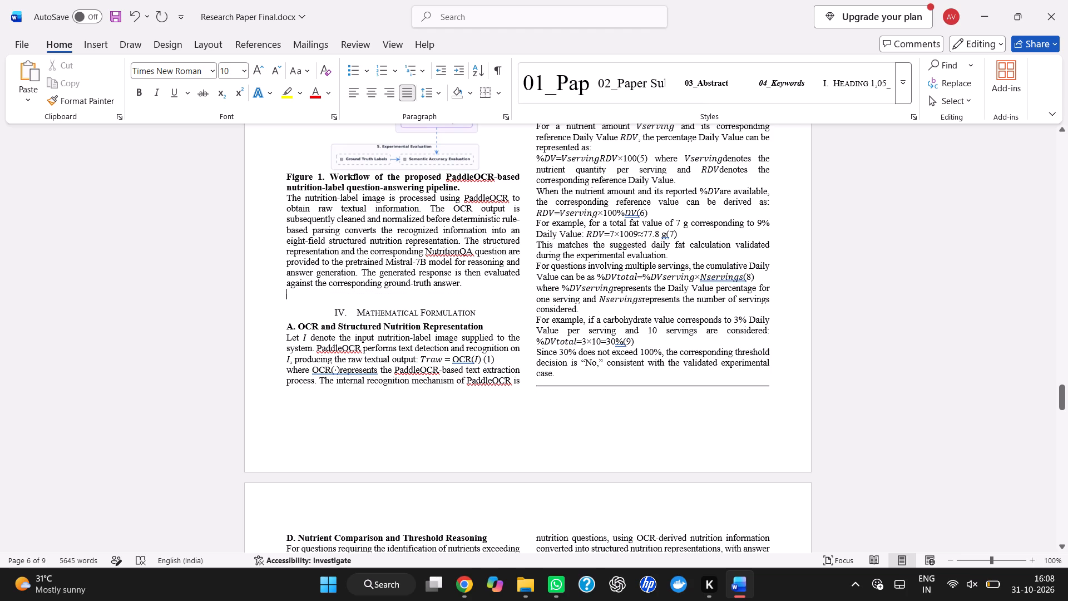
key("ctrl+v")
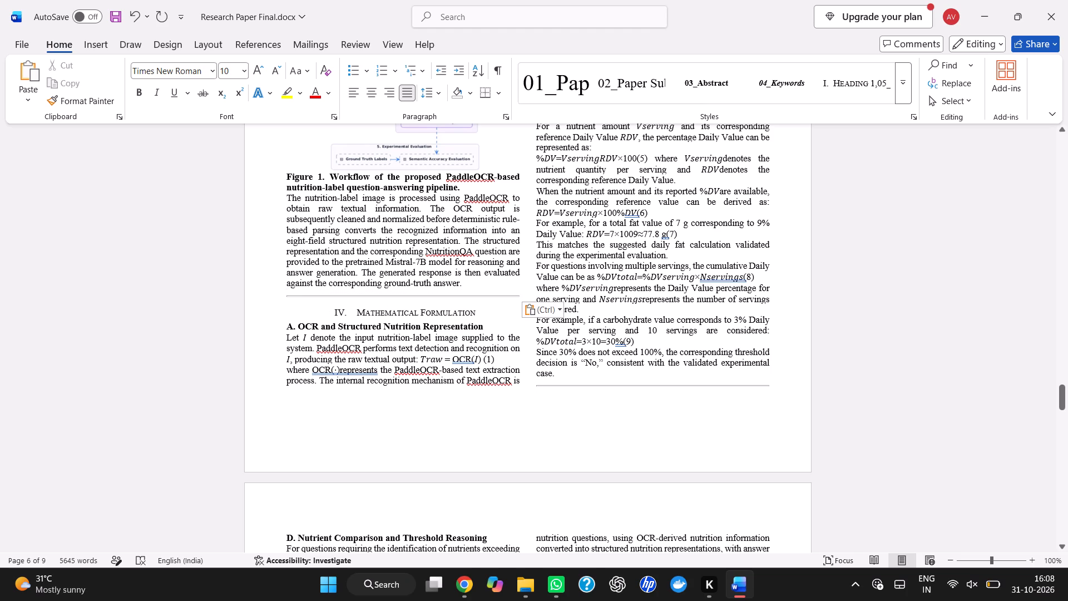
Correct the spelling of "modeled" to "modelled" in the "not mathematically modeled in this work" sentence on page 6.
scroll(703, 290, "up", 3)
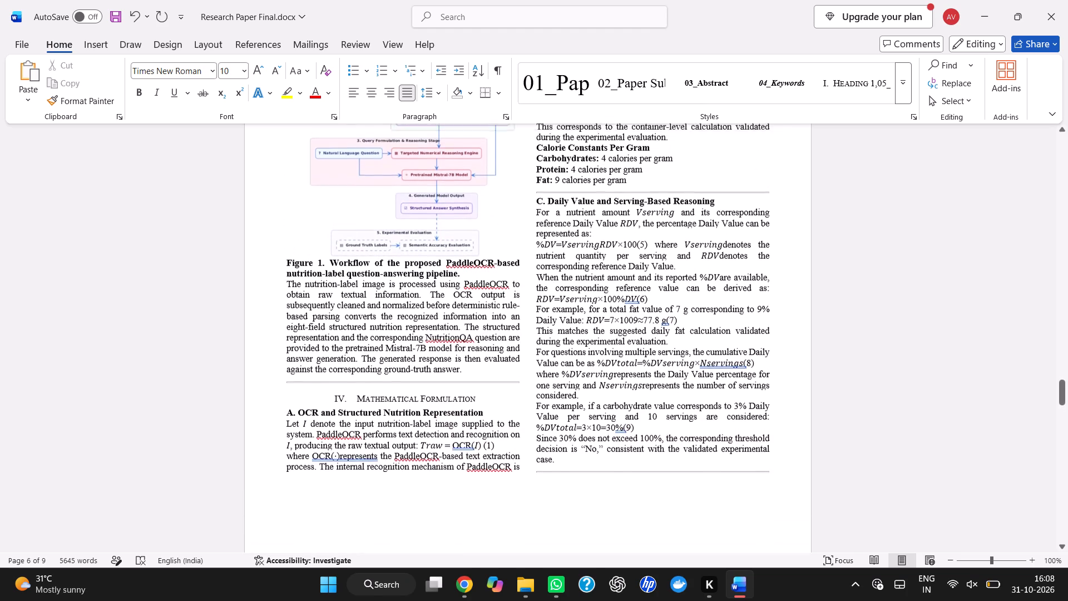
scroll(703, 290, "up", 7)
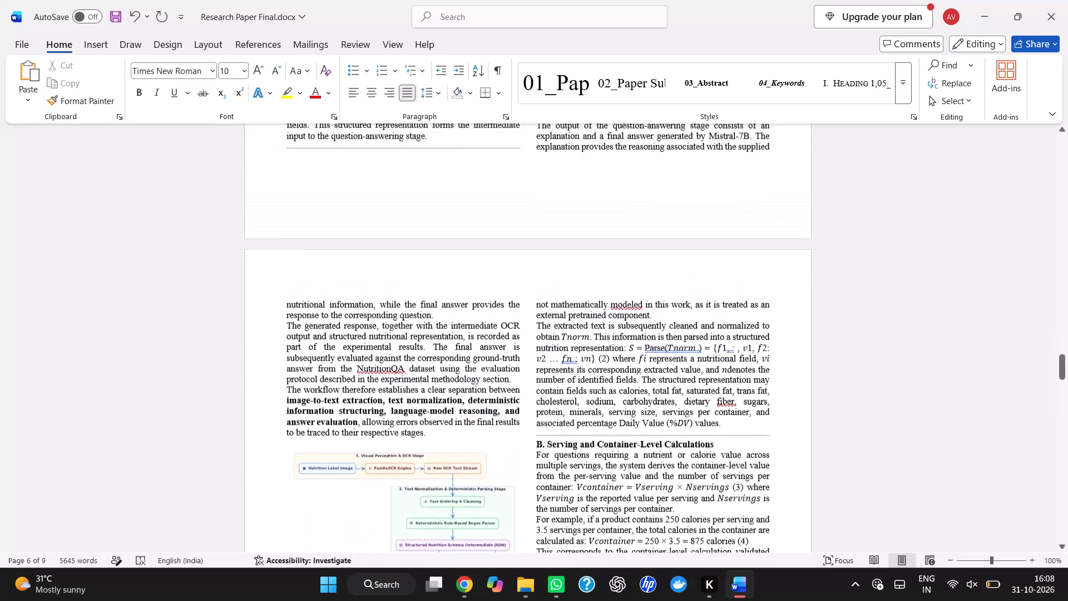
scroll(703, 290, "up", 2)
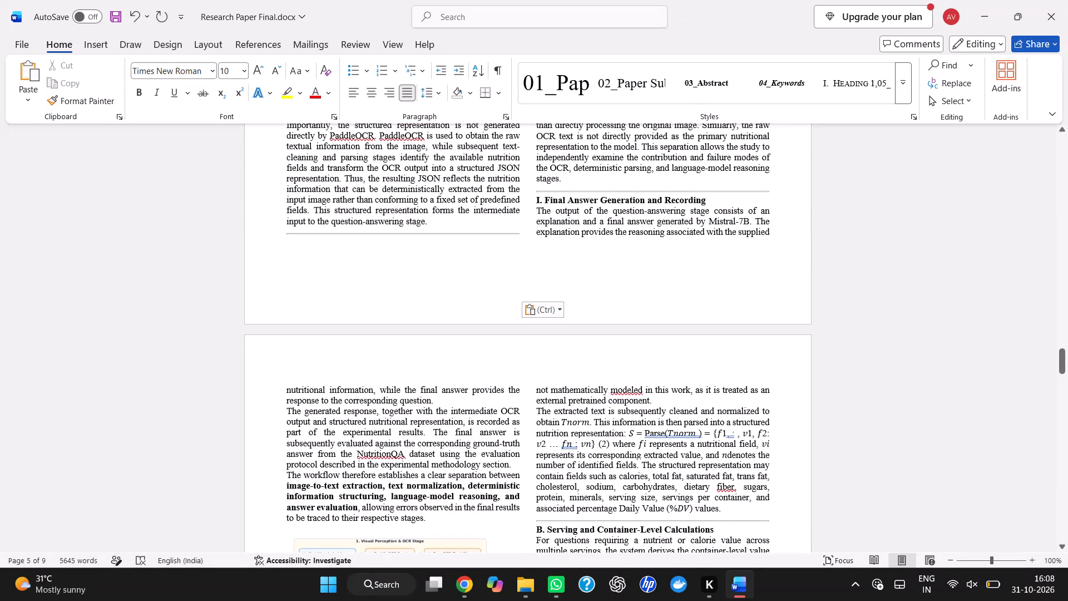
left_click(635, 391)
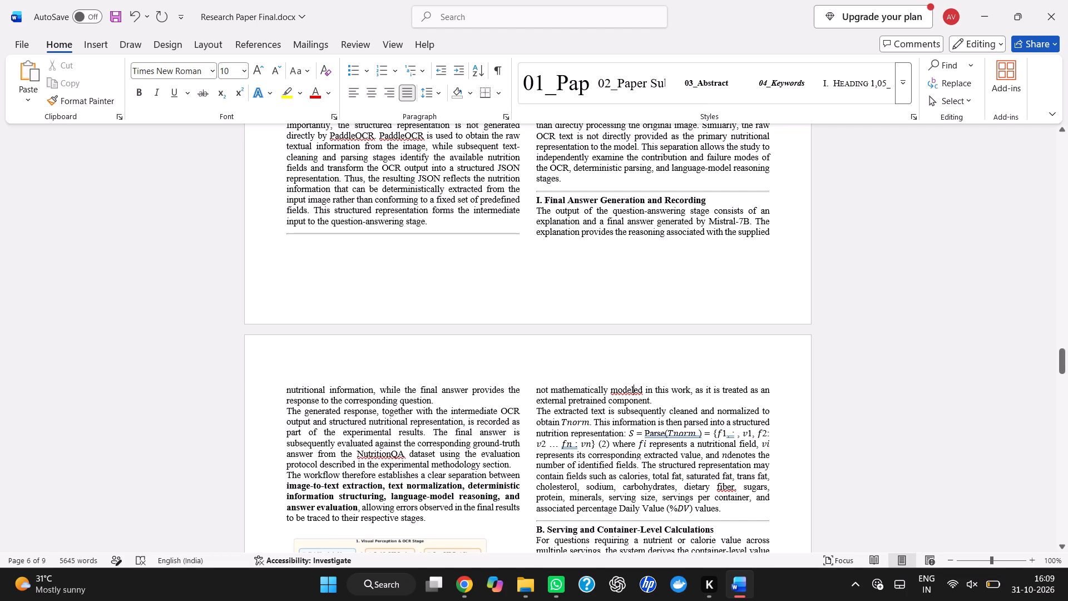
key("l")
Paste the copied full-width divider on the blank line above the "III. Methodology and Work Flow" heading on page 4.
scroll(652, 253, "up", 1)
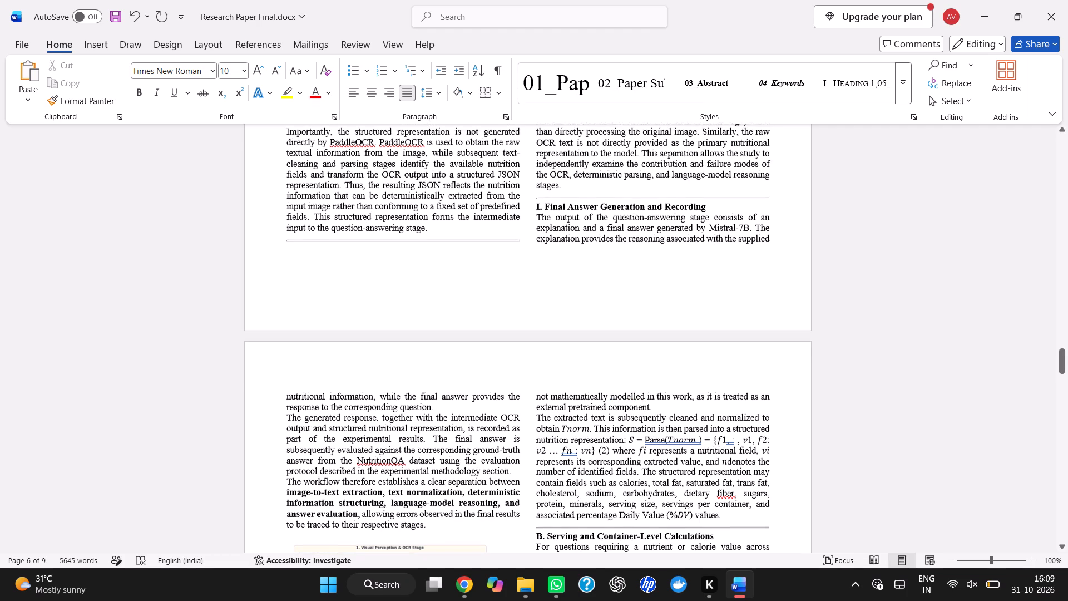
scroll(652, 253, "up", 2)
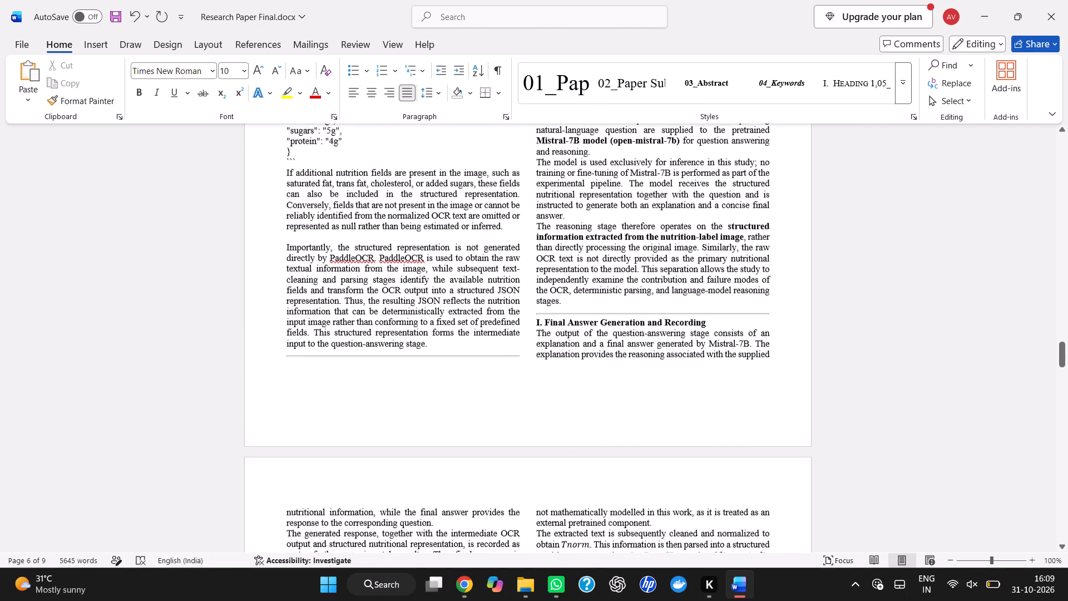
scroll(652, 253, "up", 6)
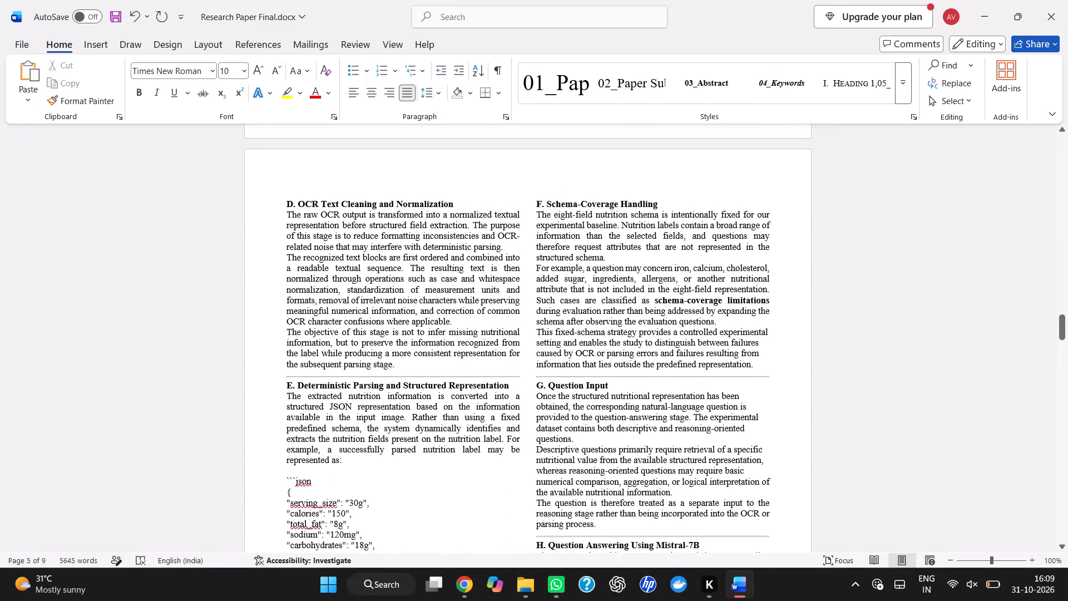
scroll(652, 253, "up", 1)
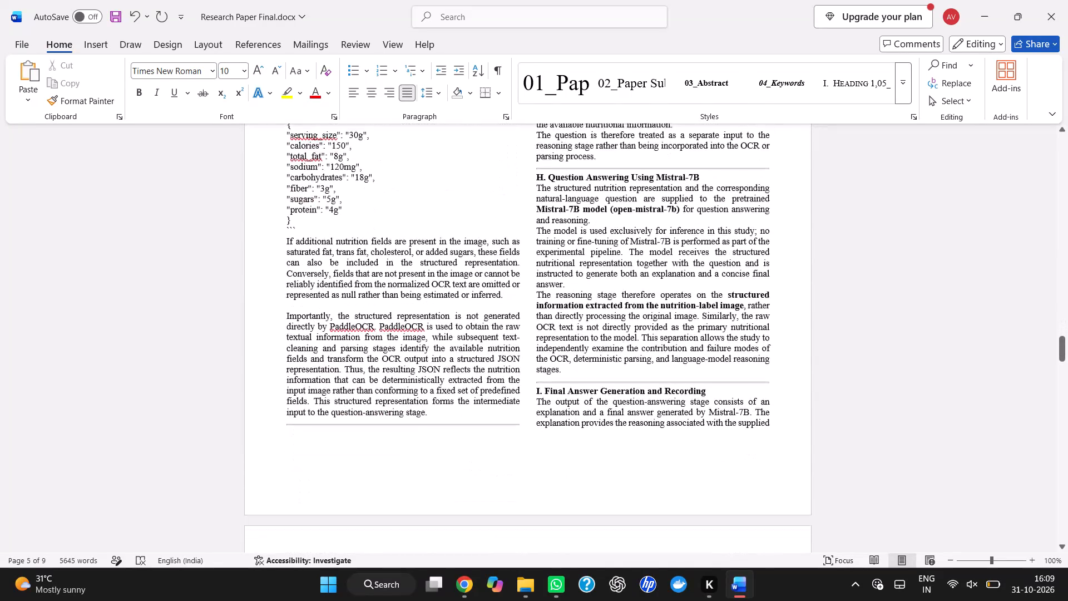
scroll(652, 253, "up", 1)
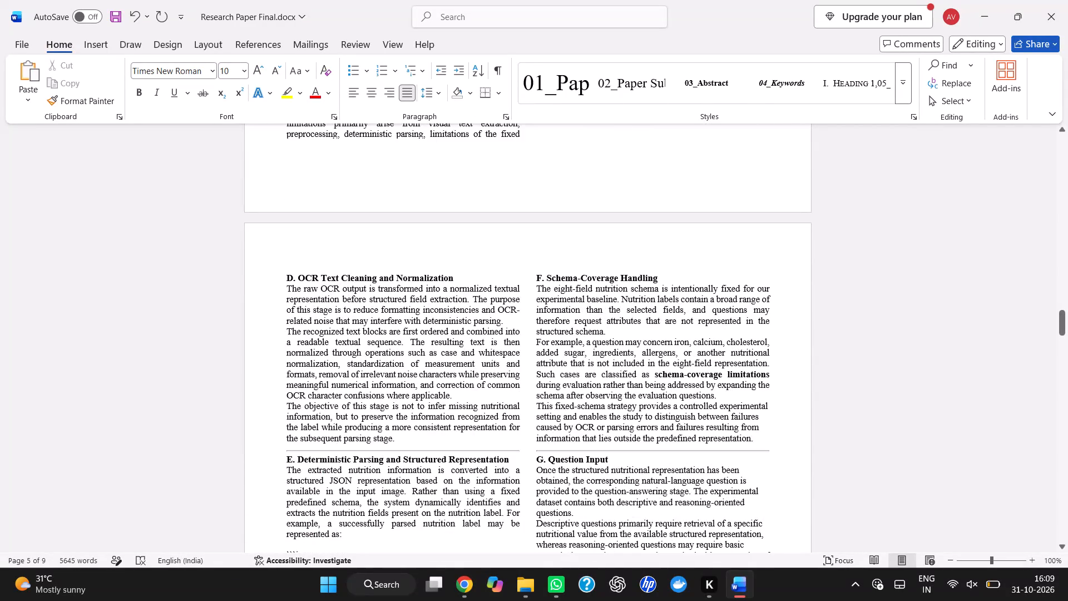
scroll(652, 253, "up", 4)
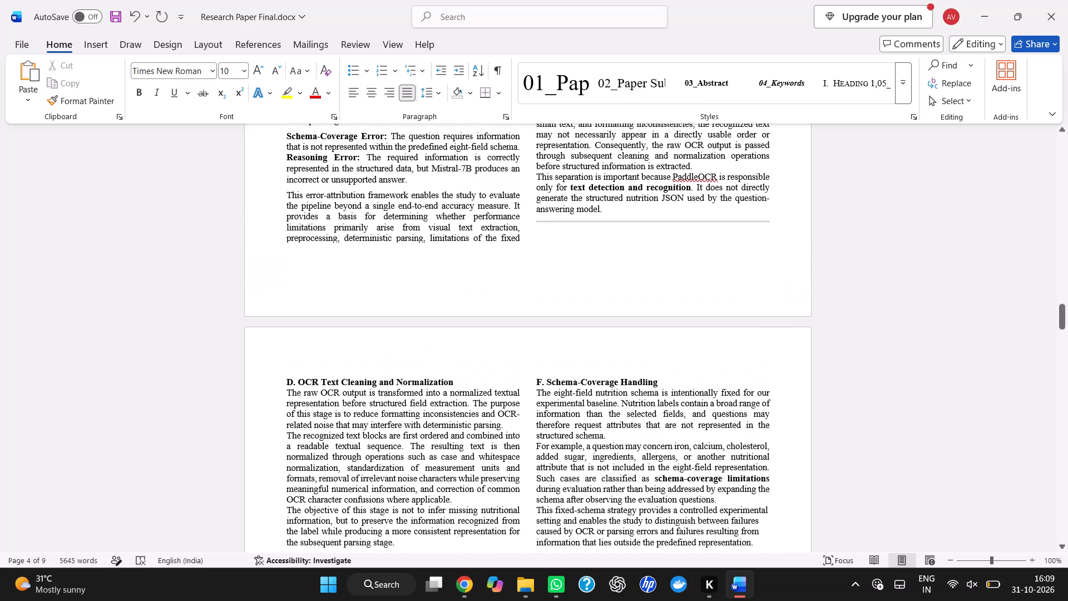
scroll(652, 253, "up", 3)
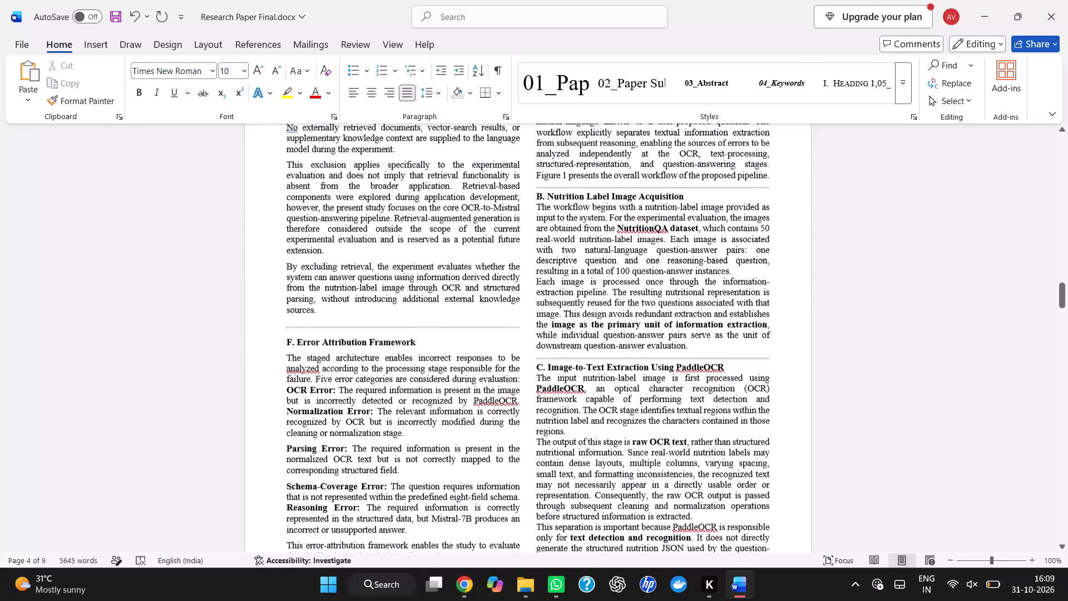
scroll(652, 253, "up", 2)
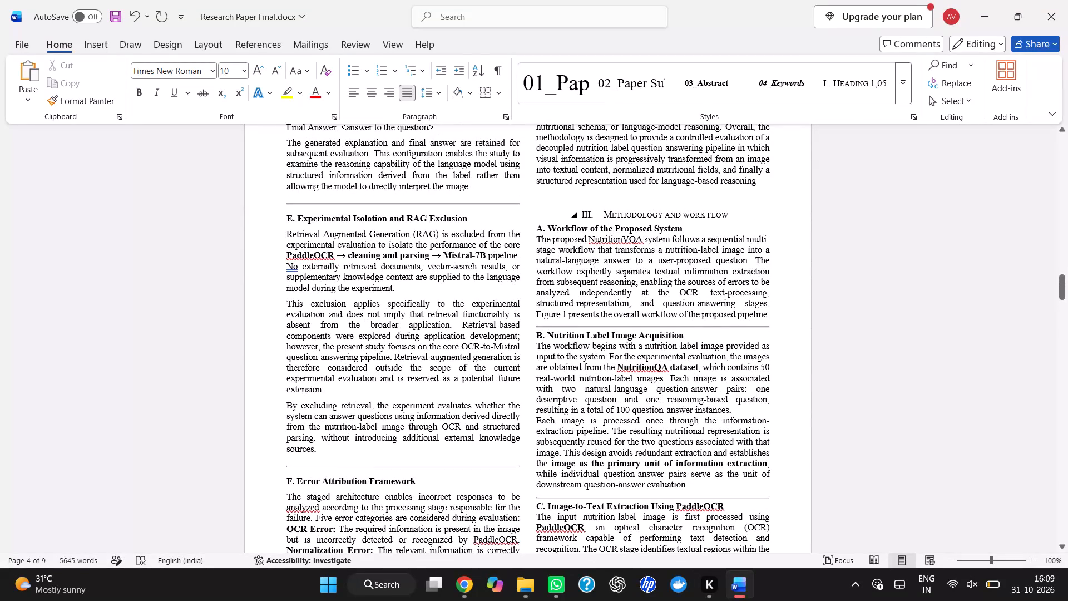
left_click(614, 199)
key("BackSpace")
key("ctrl+v")
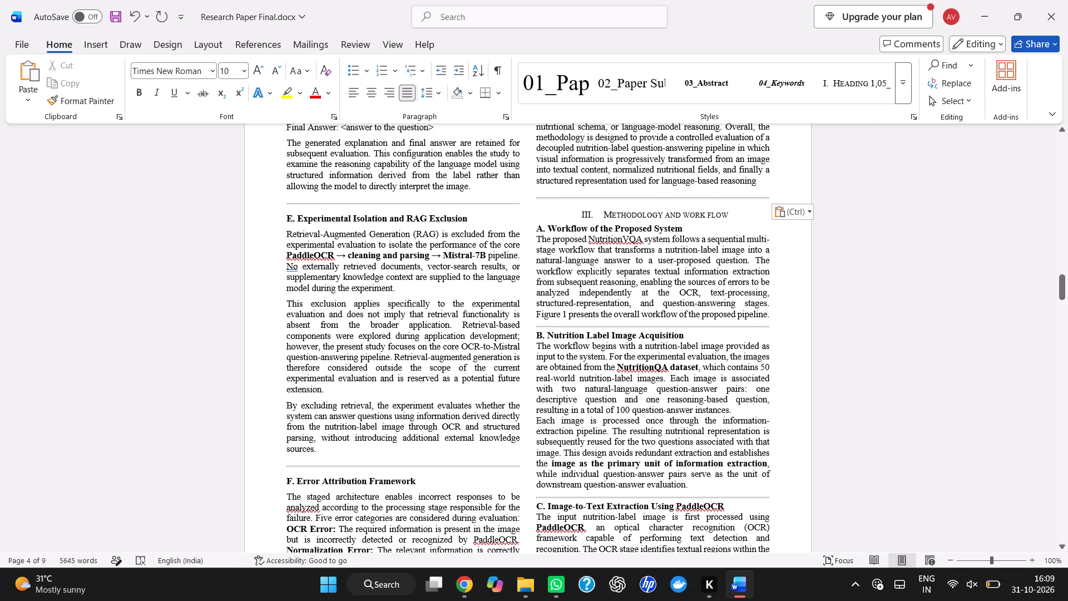
Add a new line after "into accessible natural-language responses." and paste the copied divider there, above "II. Related Work".
scroll(650, 255, "down", 3)
scroll(650, 255, "up", 1)
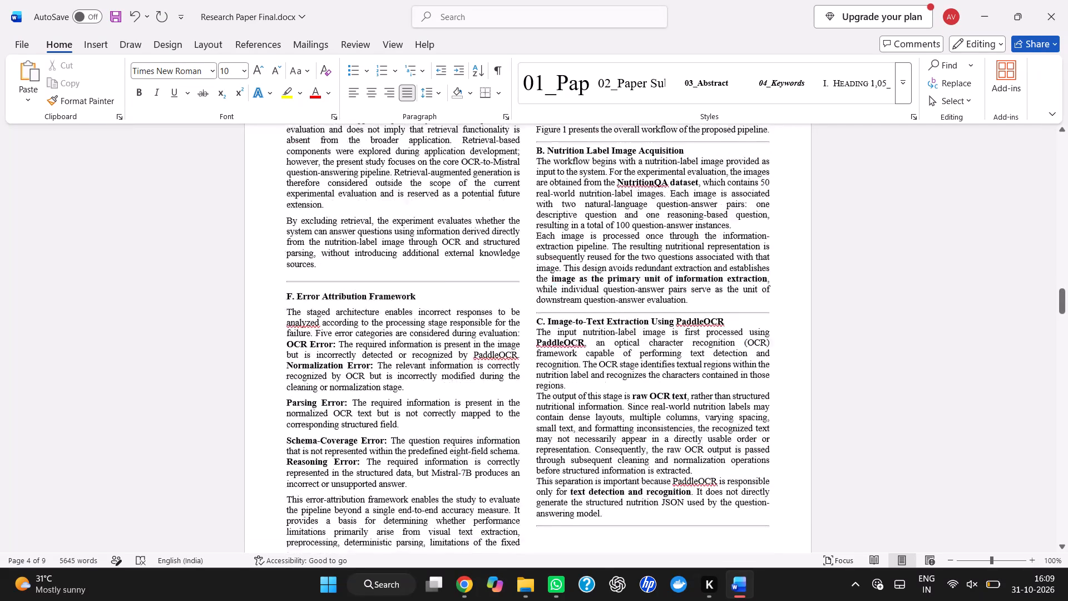
scroll(650, 255, "up", 6)
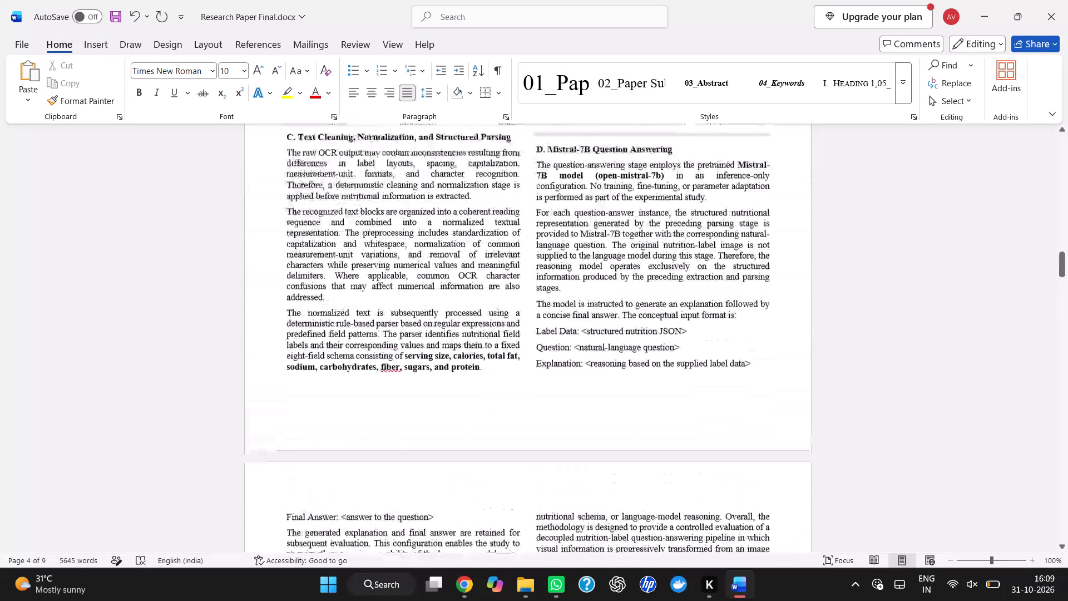
scroll(650, 255, "up", 2)
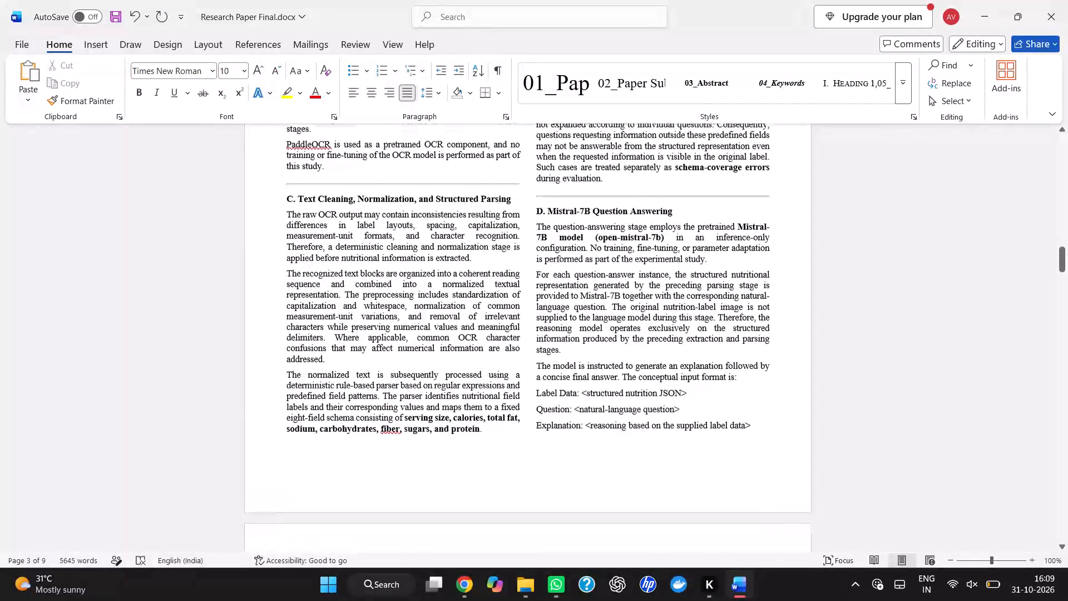
scroll(650, 255, "up", 3)
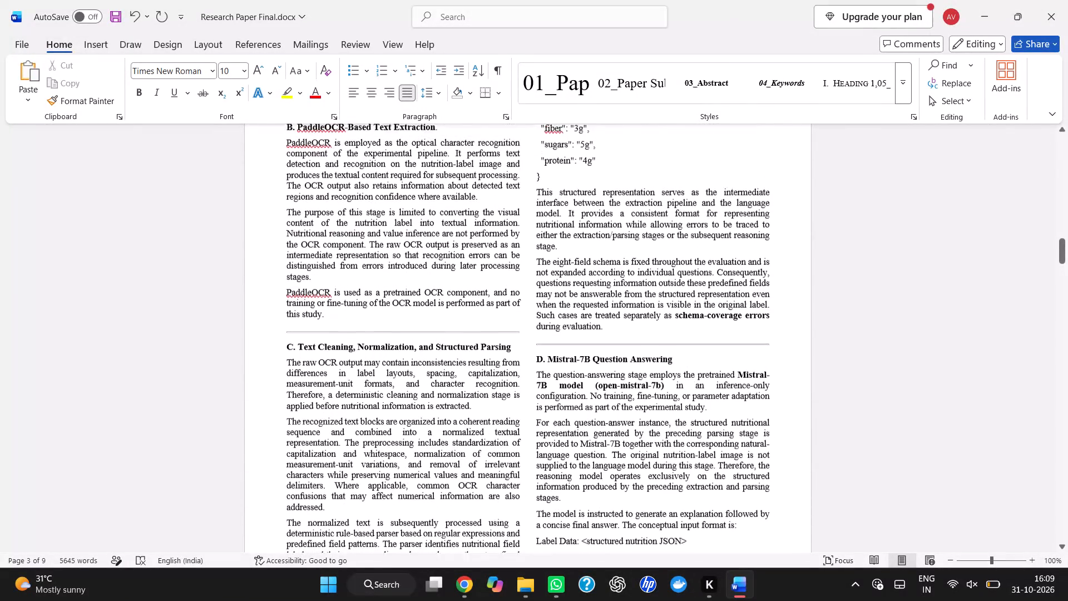
scroll(650, 255, "up", 5)
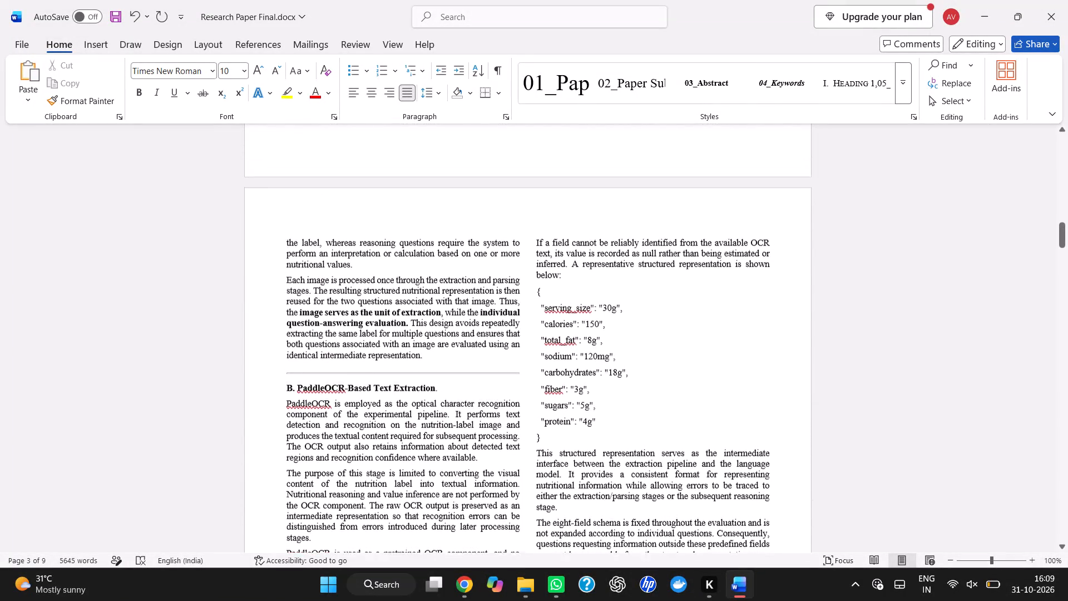
scroll(650, 255, "up", 7)
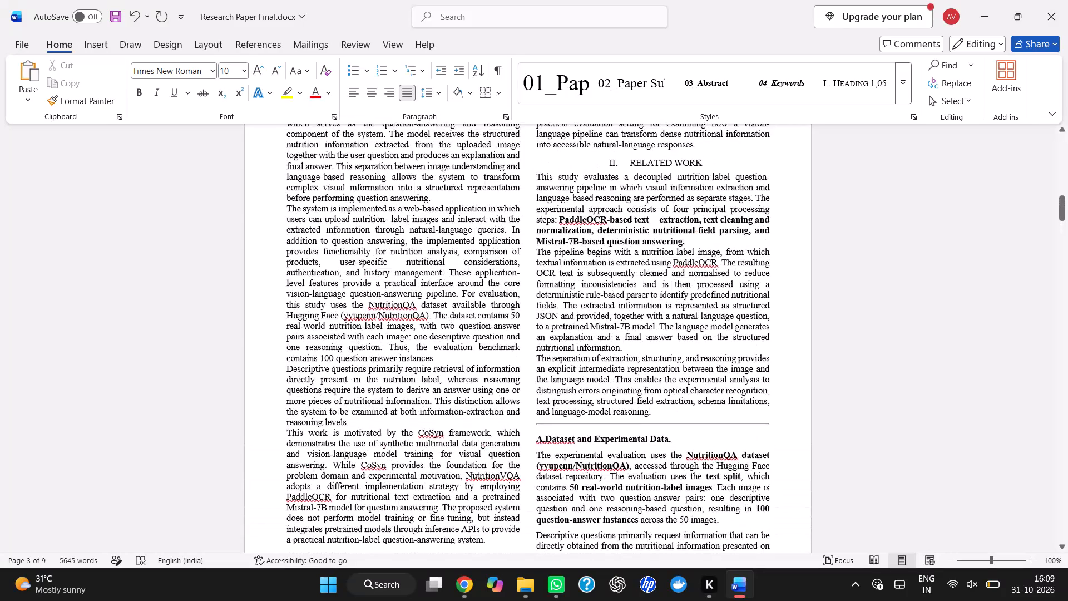
scroll(650, 255, "up", 1)
left_click(699, 222)
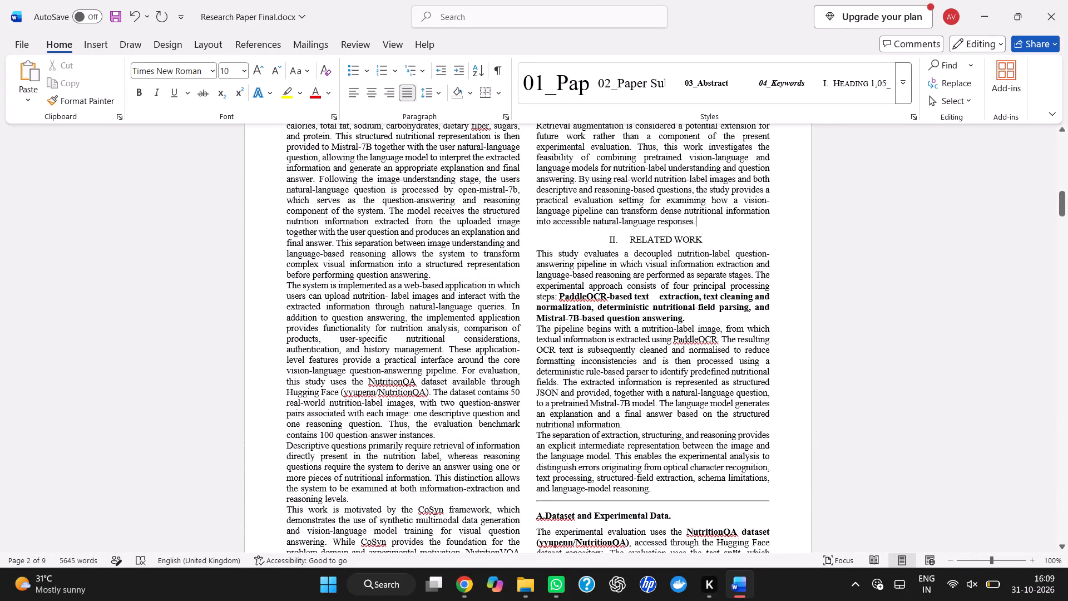
key("Return")
key("ctrl+v")
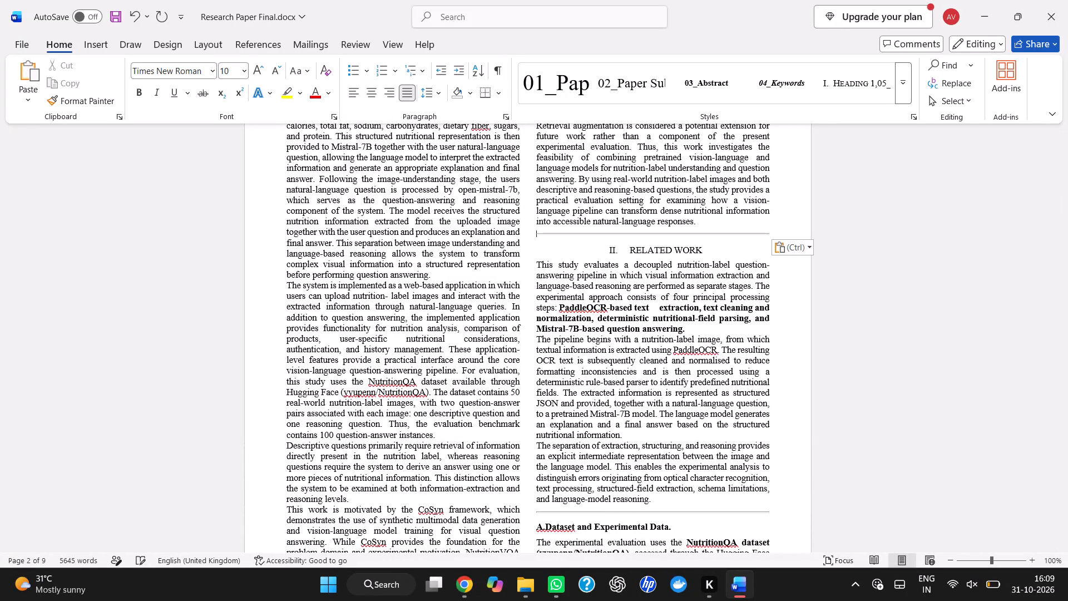
Review the layout of pages 1 and 2 around the keywords, introduction text and "II. Related Work" divider.
scroll(734, 216, "up", 5)
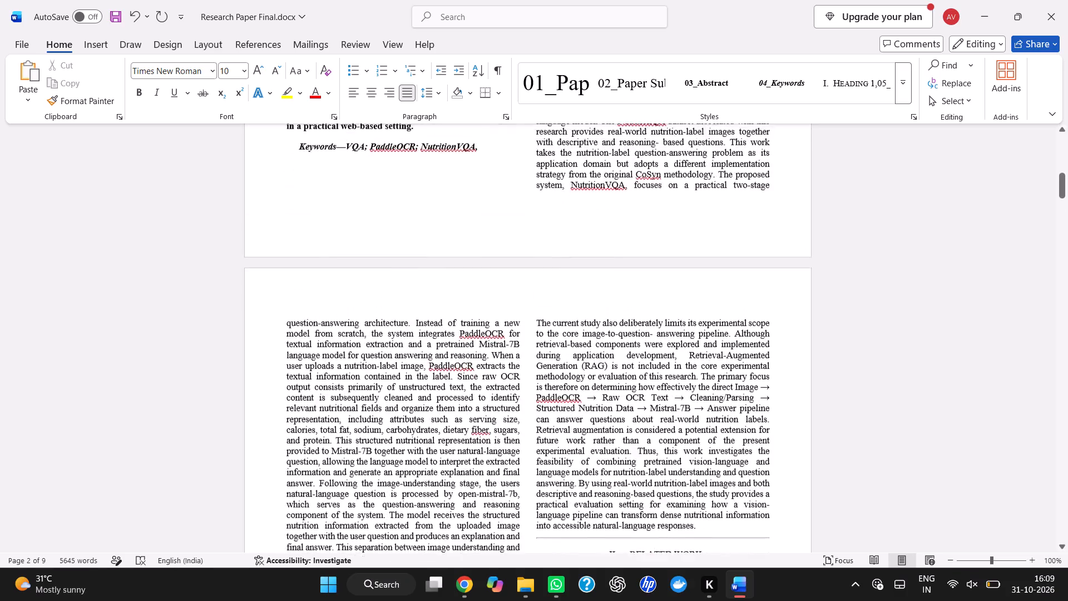
scroll(734, 216, "up", 5)
scroll(734, 216, "down", 5)
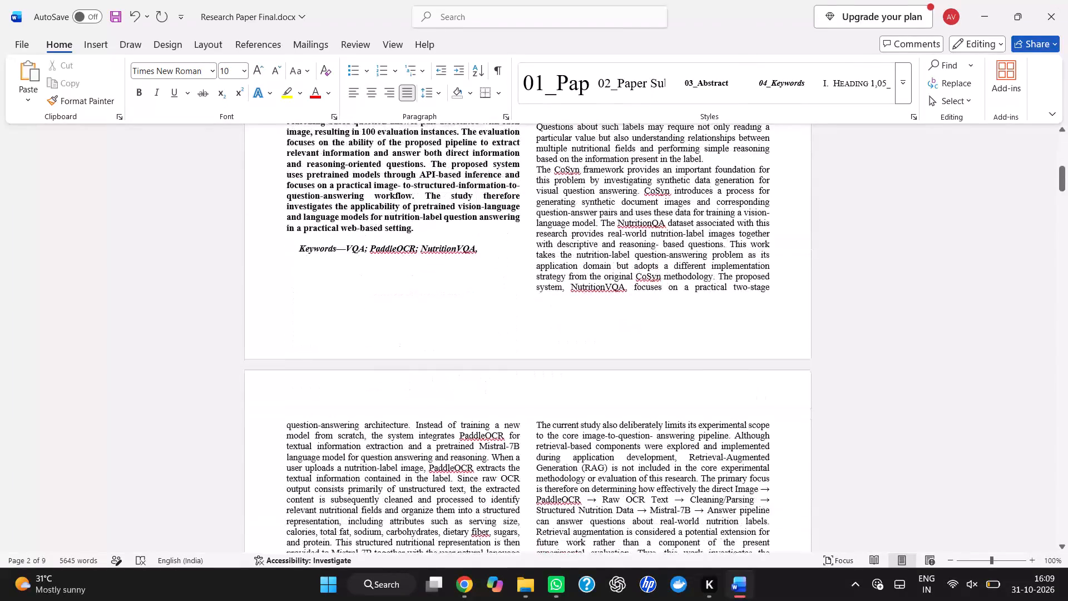
scroll(734, 216, "down", 6)
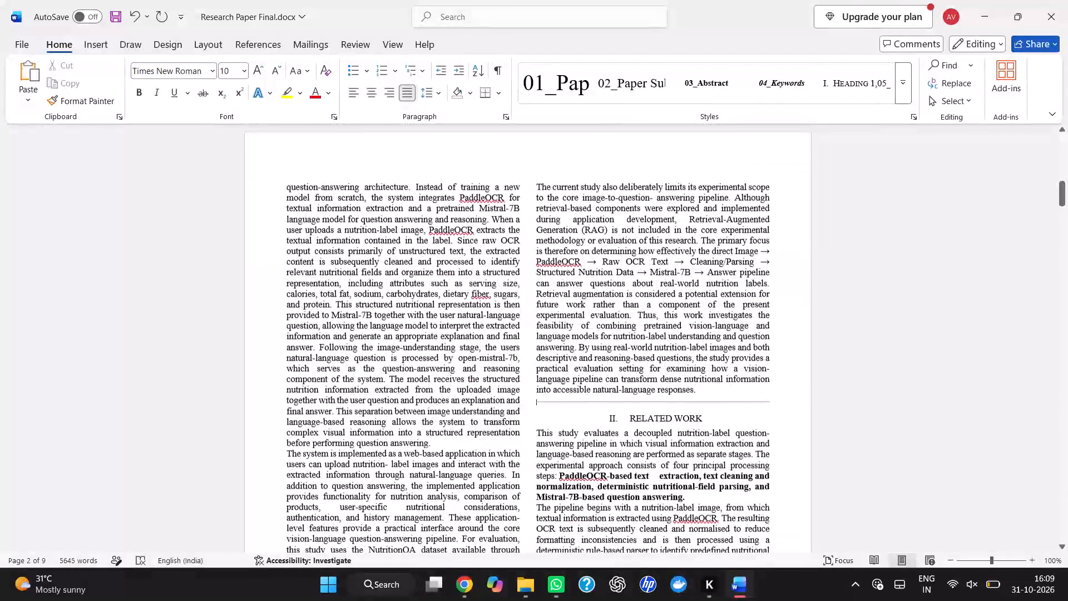
scroll(609, 267, "right", 1)
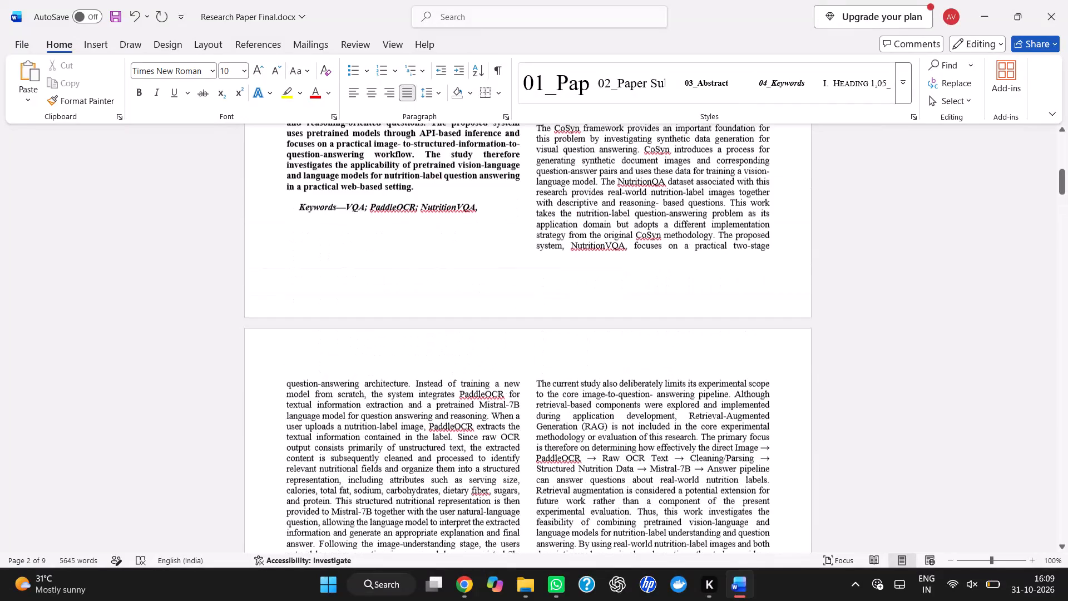
scroll(609, 267, "right", 2)
scroll(609, 267, "down", 1)
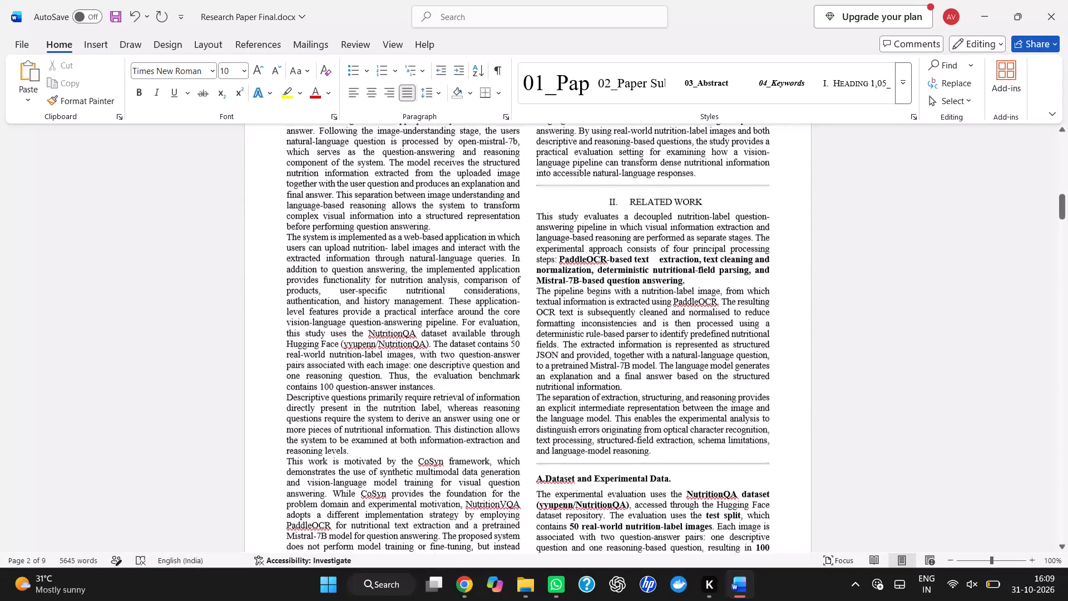
Review the layout, subsection headings and dividers from "II. Related Work" on page 2 through the methodology subsections on page 5.
scroll(609, 262, "down", 2)
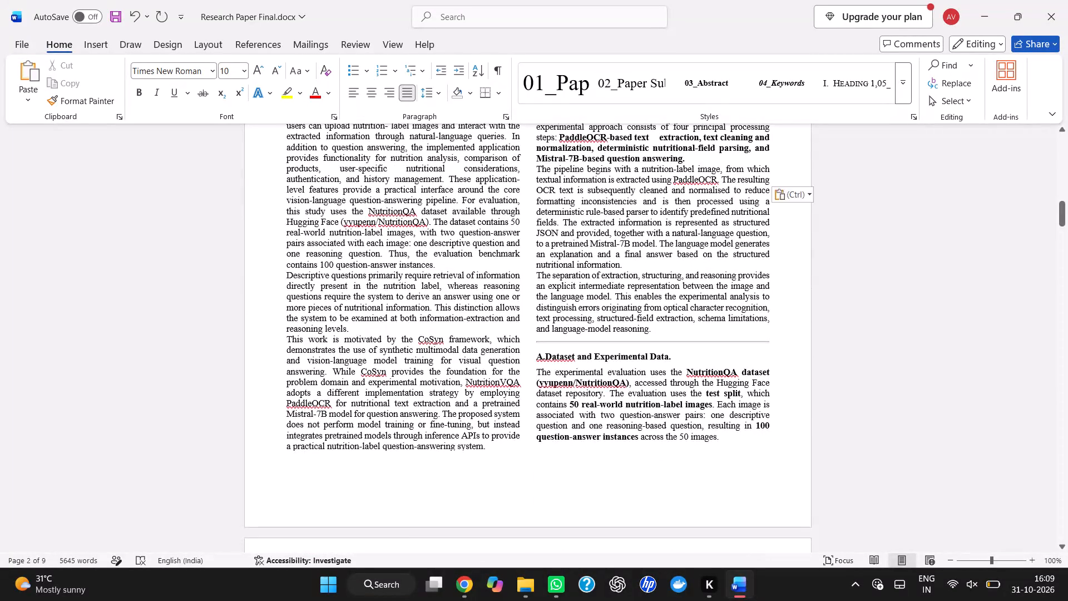
left_click(557, 366)
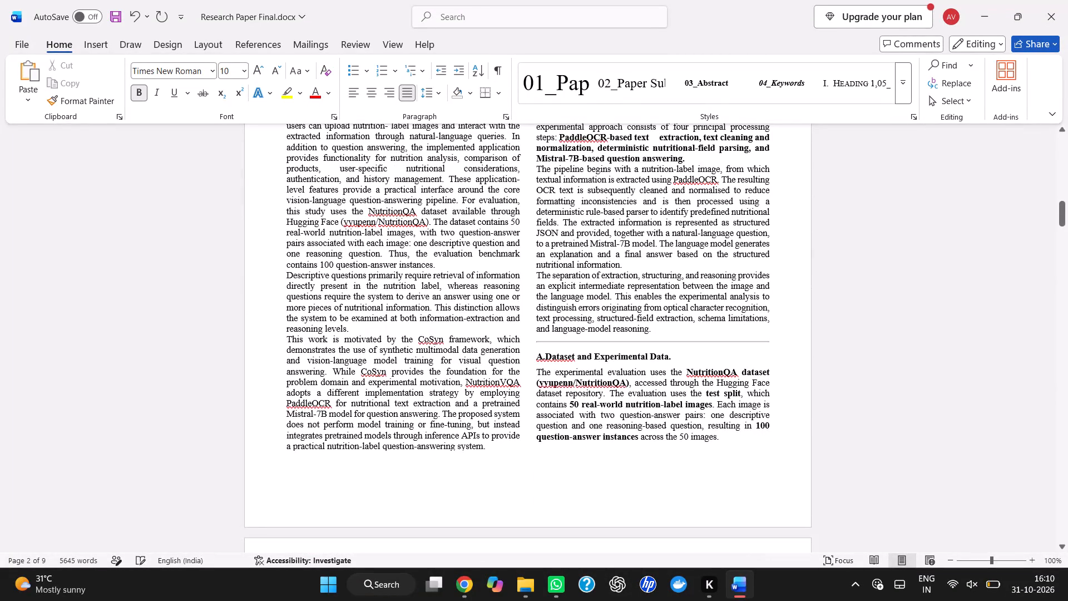
scroll(557, 366, "down", 3)
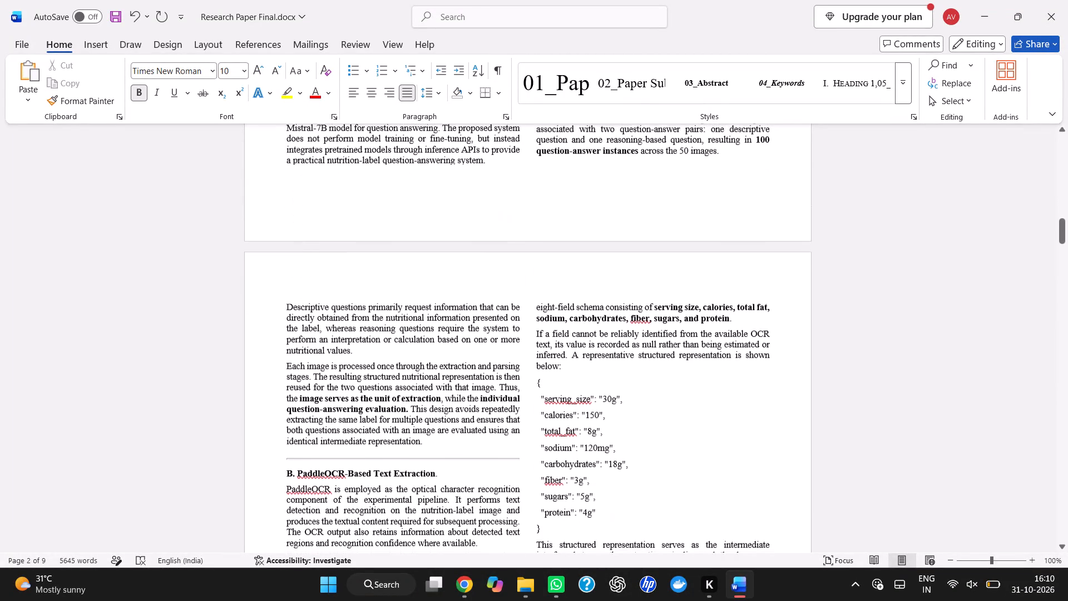
scroll(557, 366, "down", 3)
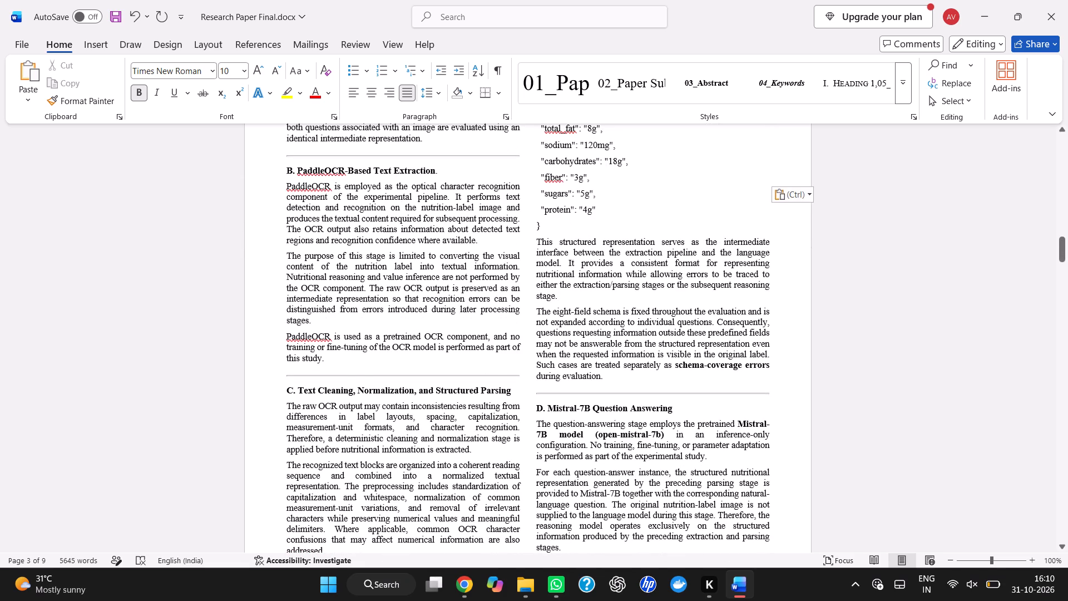
scroll(557, 366, "down", 4)
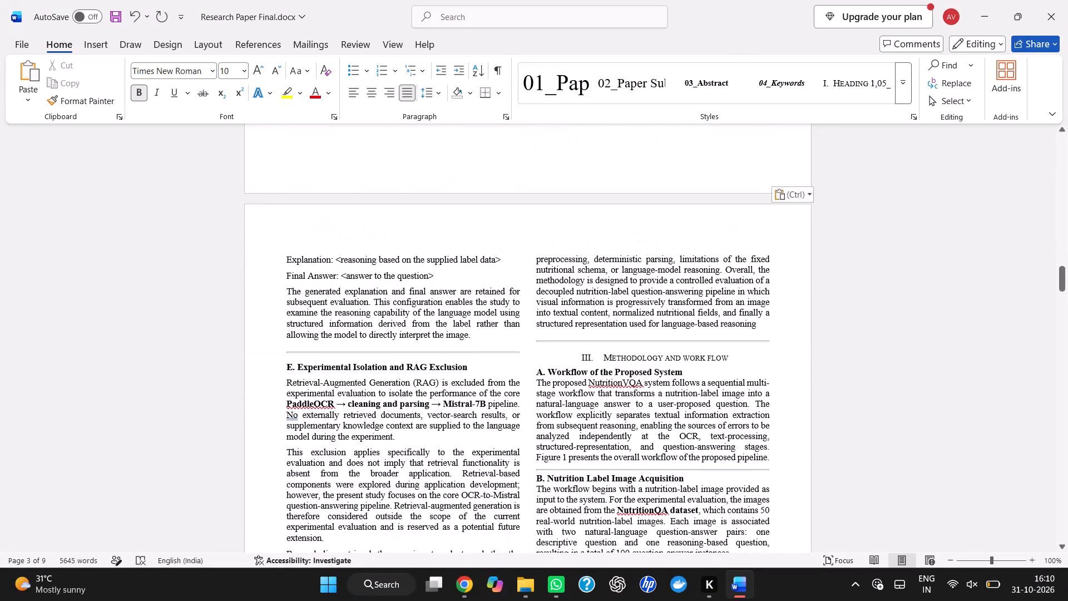
scroll(557, 366, "down", 4)
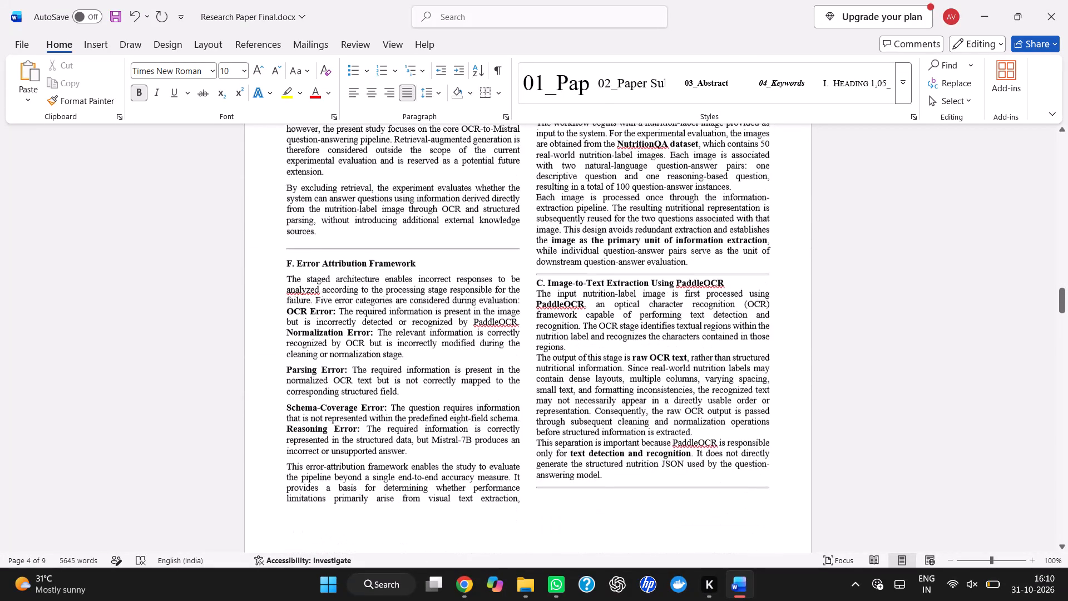
scroll(557, 366, "down", 4)
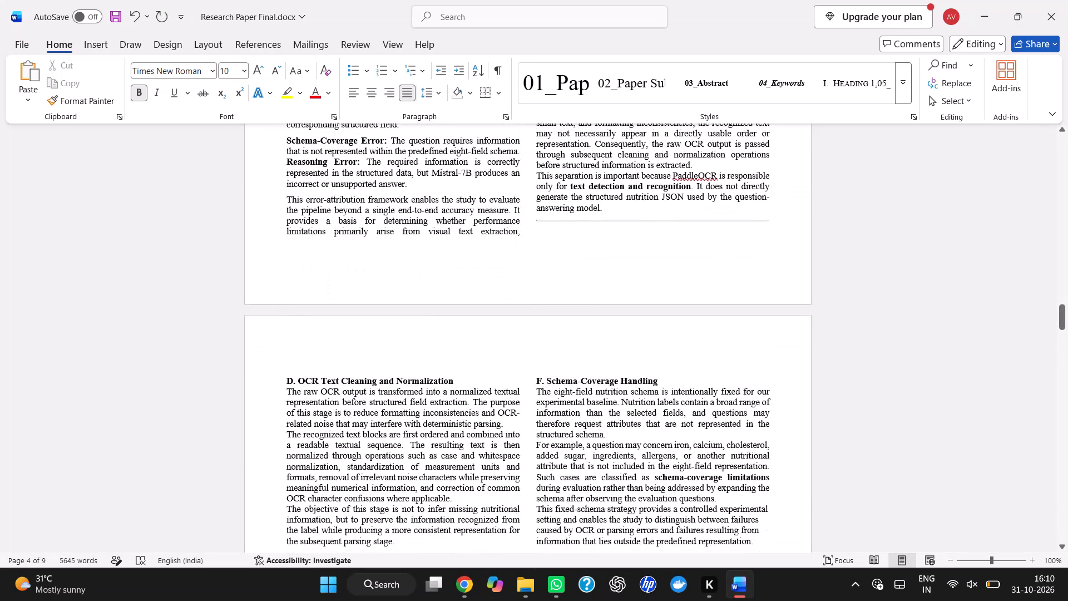
scroll(557, 366, "down", 3)
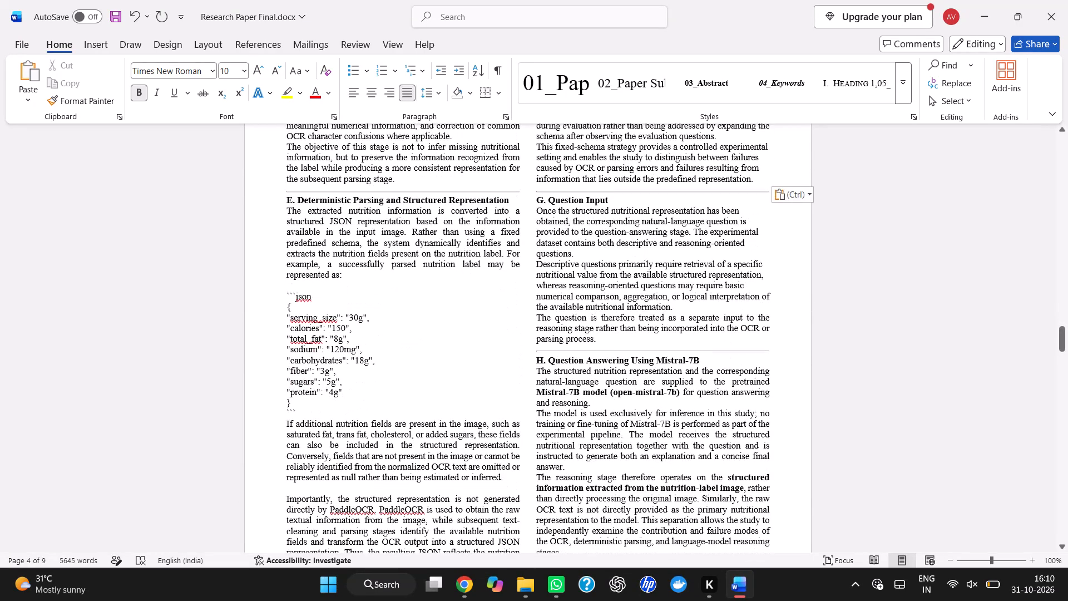
scroll(557, 366, "down", 2)
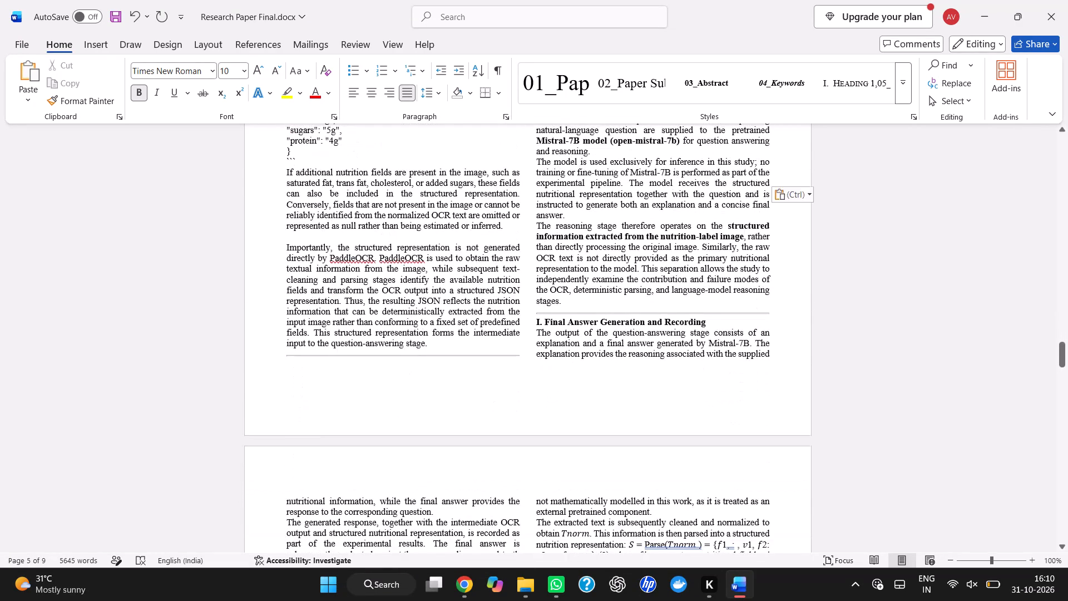
Review the workflow figure, "IV. Mathematical Formulation", "V. Evaluation Metrics" and "VI. Results and Observations" layout on pages 6 and 7.
scroll(557, 366, "down", 3)
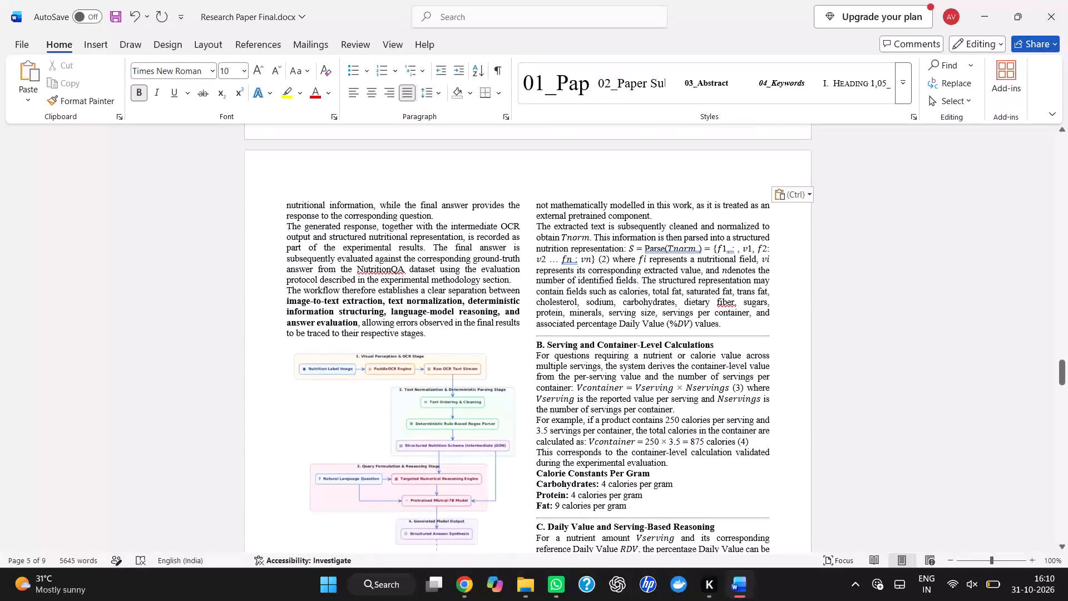
scroll(557, 366, "down", 2)
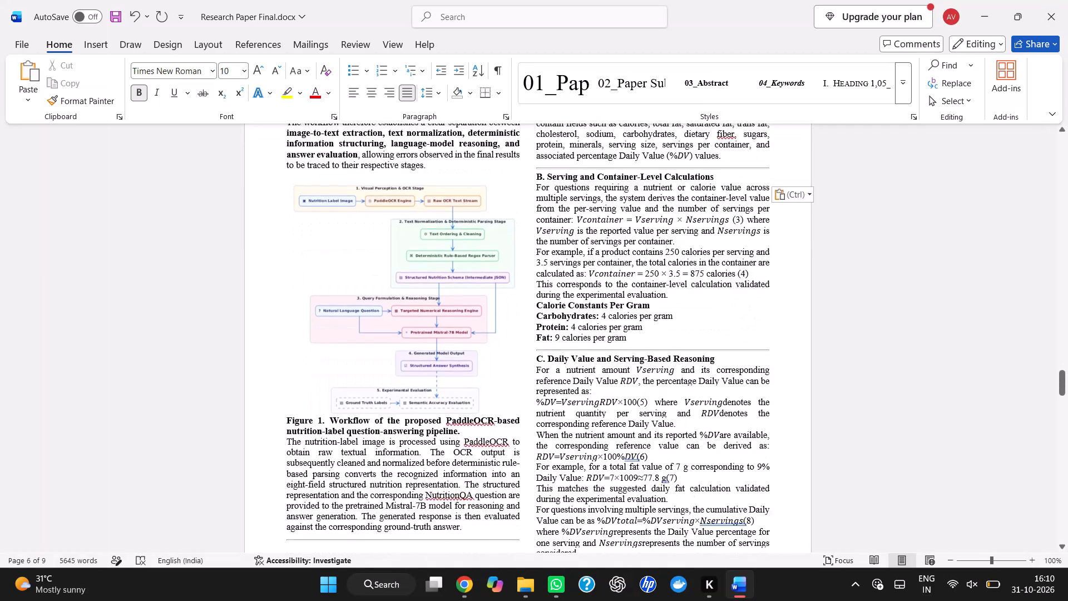
scroll(557, 366, "down", 4)
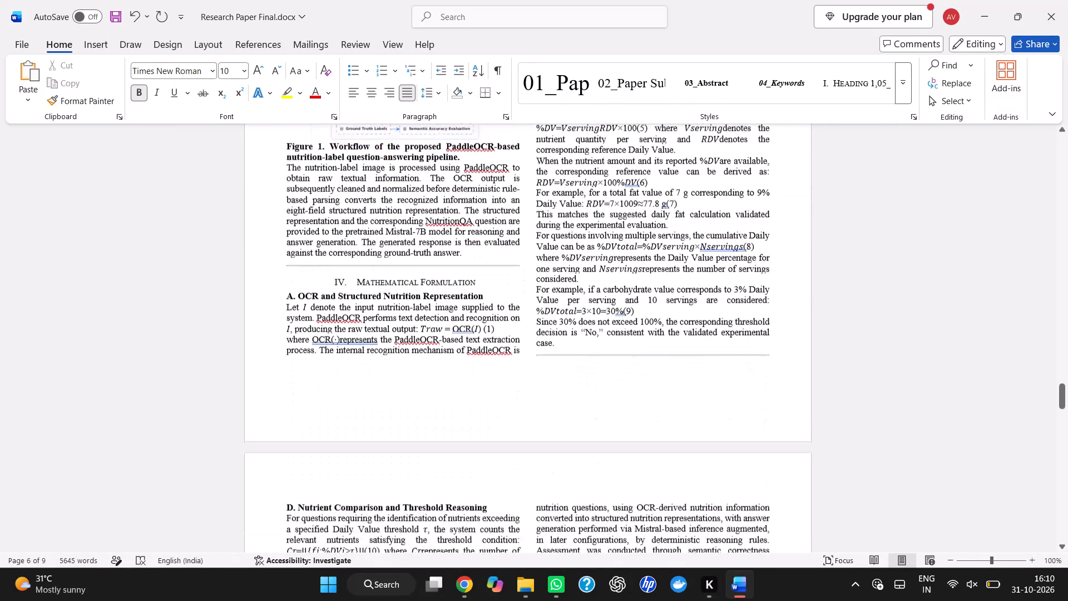
scroll(557, 366, "down", 2)
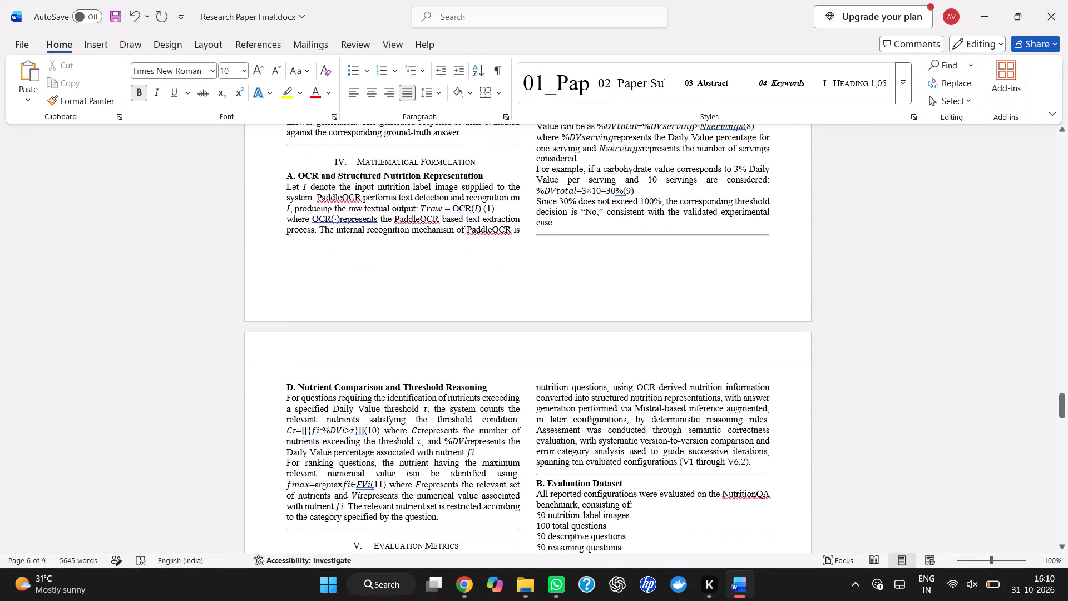
scroll(557, 366, "down", 3)
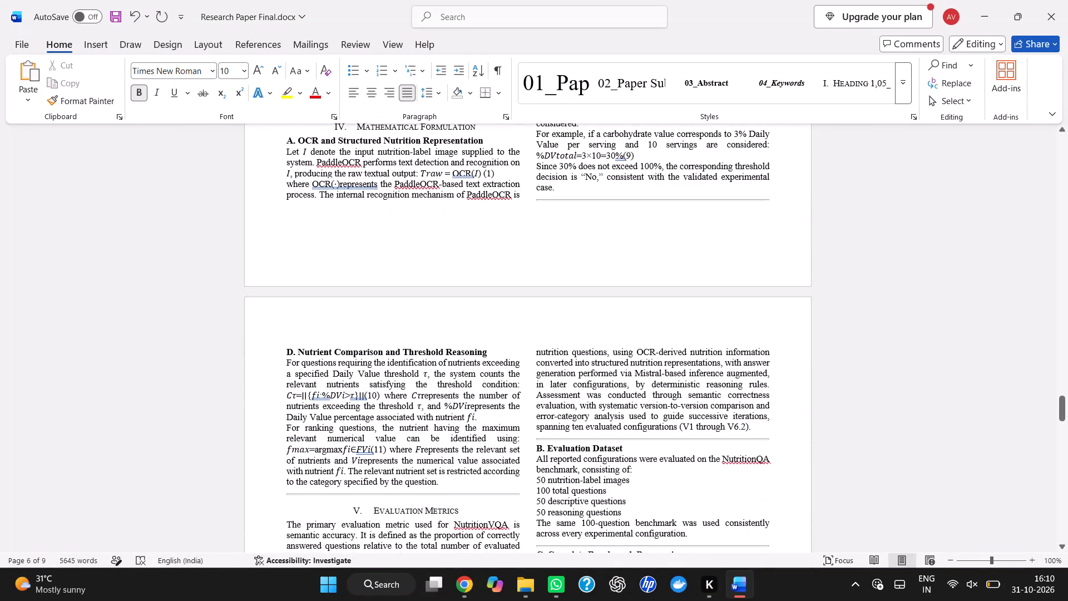
scroll(557, 366, "down", 3)
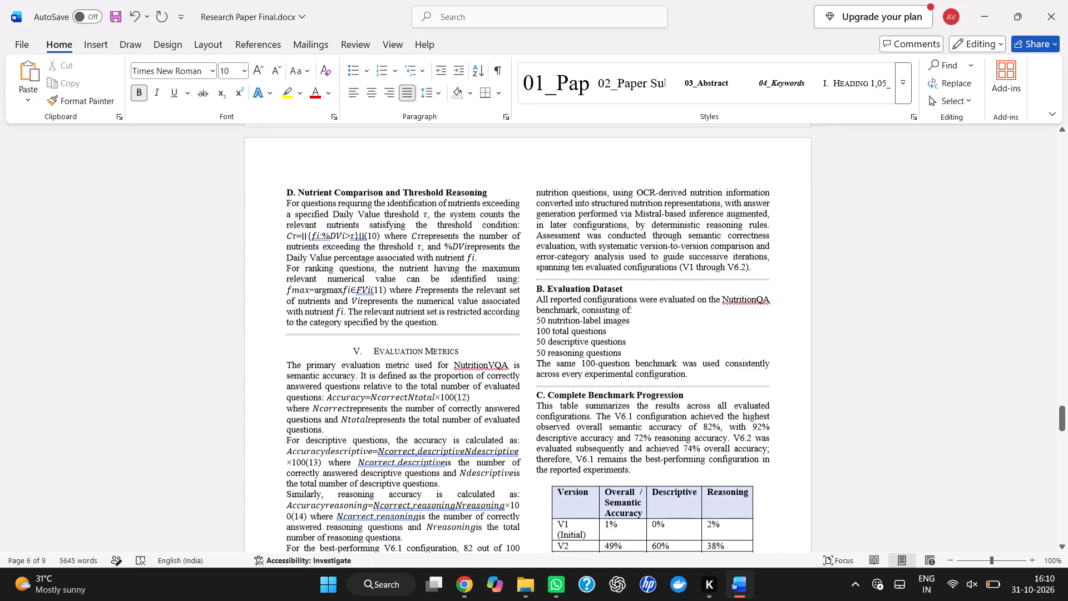
scroll(557, 366, "down", 2)
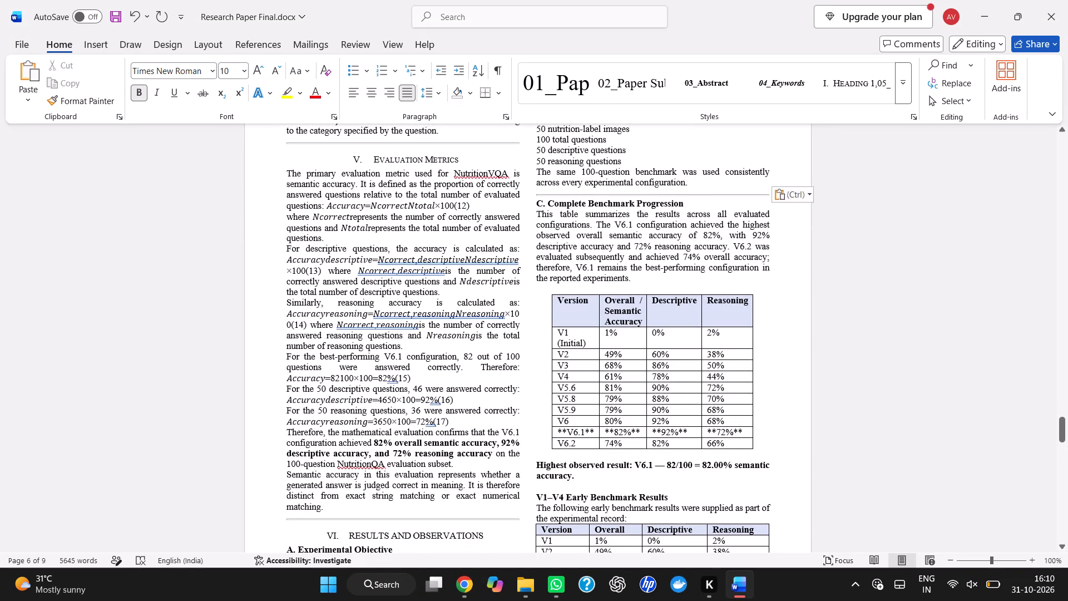
scroll(531, 444, "down", 4)
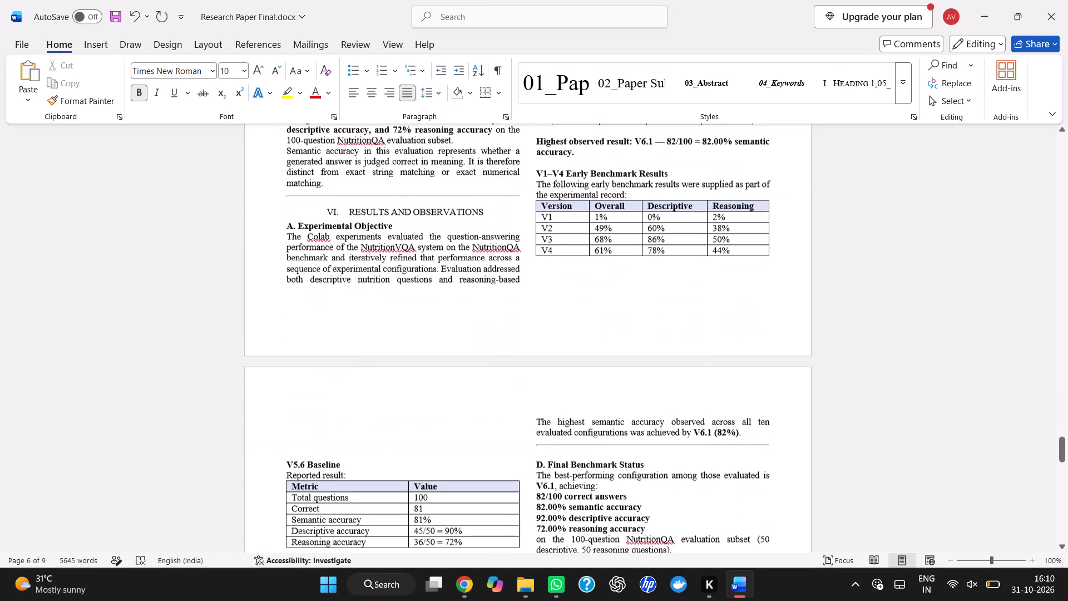
Remove the extra blank lines above "V5.6 Baseline", keeping the heading at the top of page 8 with its table.
scroll(531, 444, "down", 1)
left_click(429, 447)
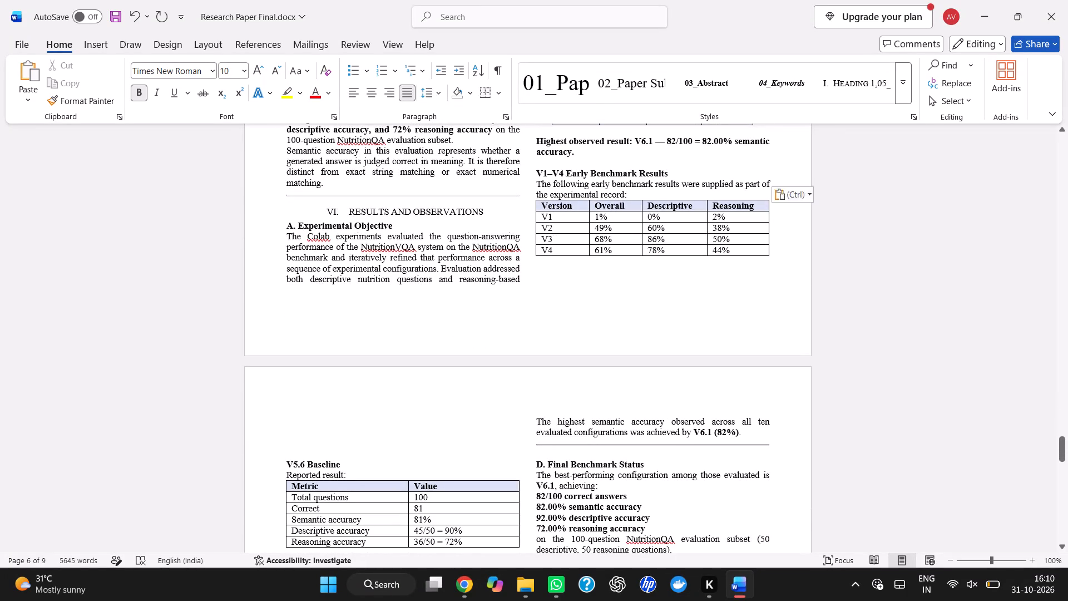
key("backslash")
key("BackSpace")
key("BackSpace")
key("BackSpace")
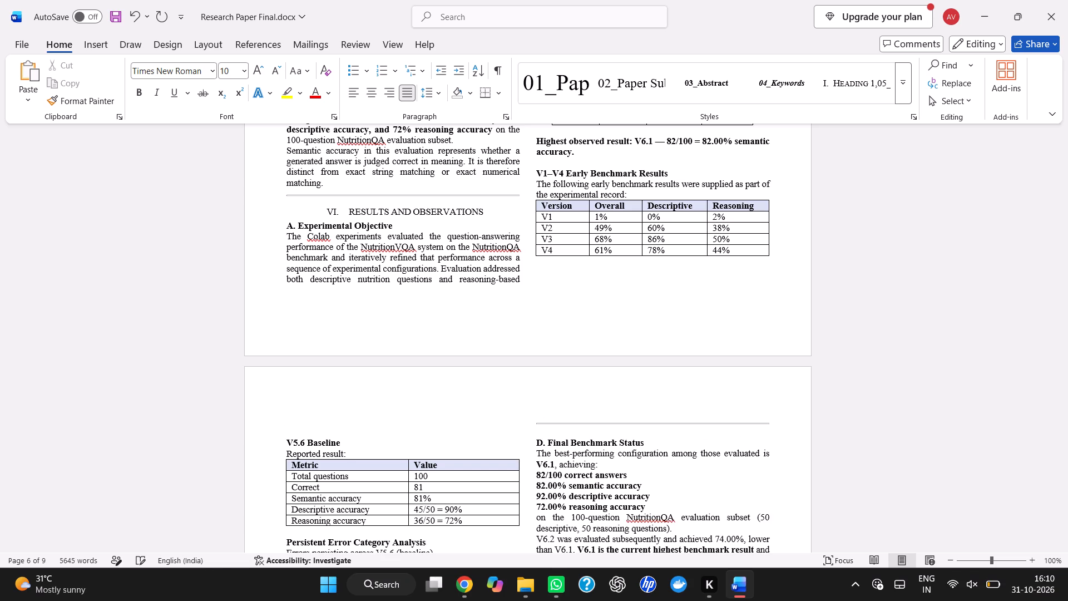
key("BackSpace")
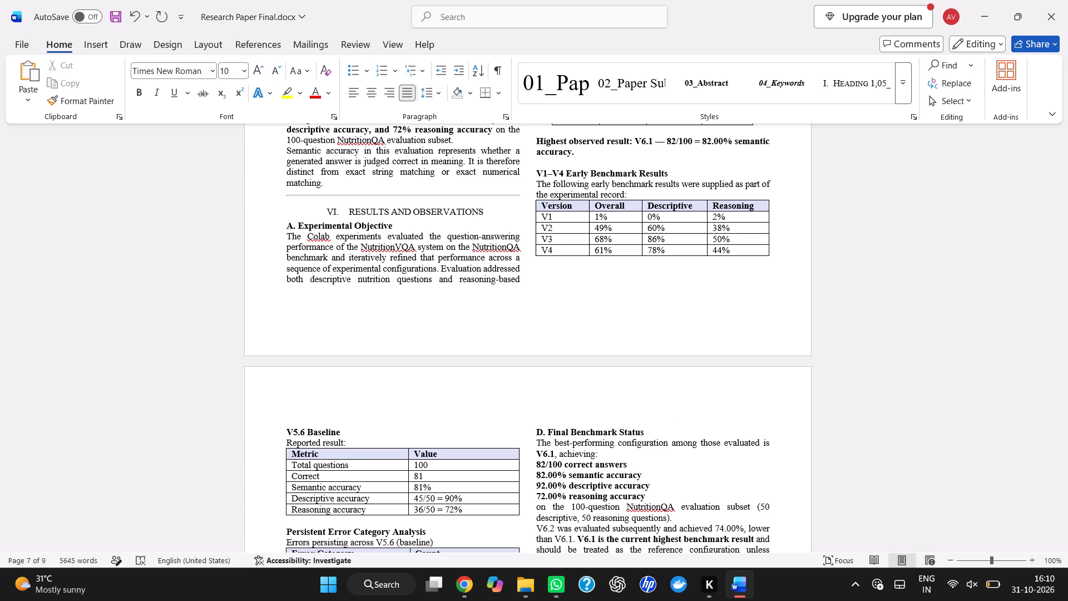
key("BackSpace")
key("BackSpace")
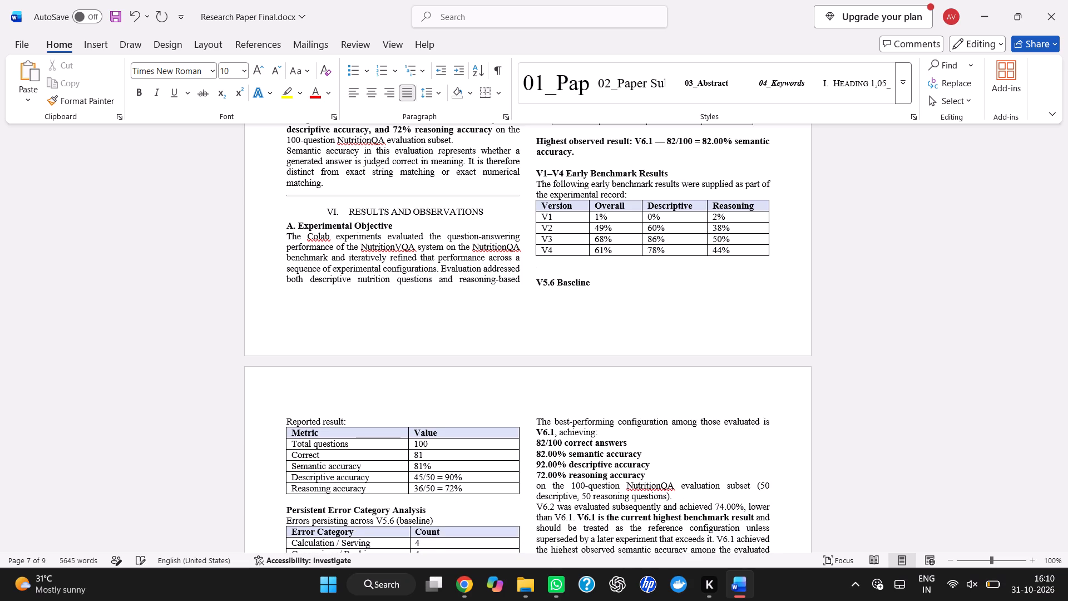
key("Return")
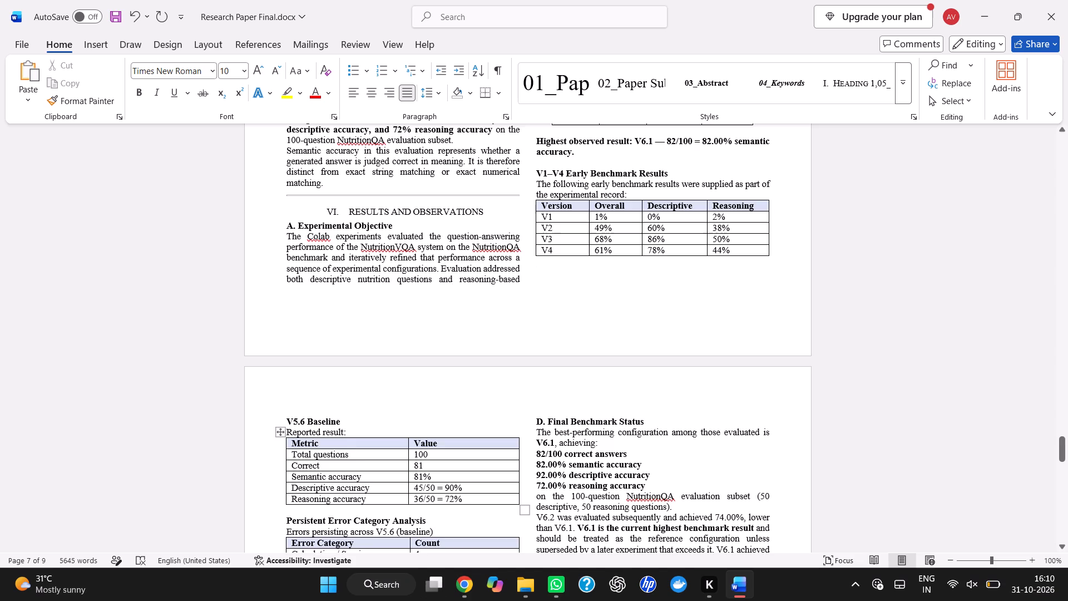
Remove the "16." numbering from the "V5.6 vs V6.1 Comparison" heading on page 8.
scroll(479, 427, "down", 3)
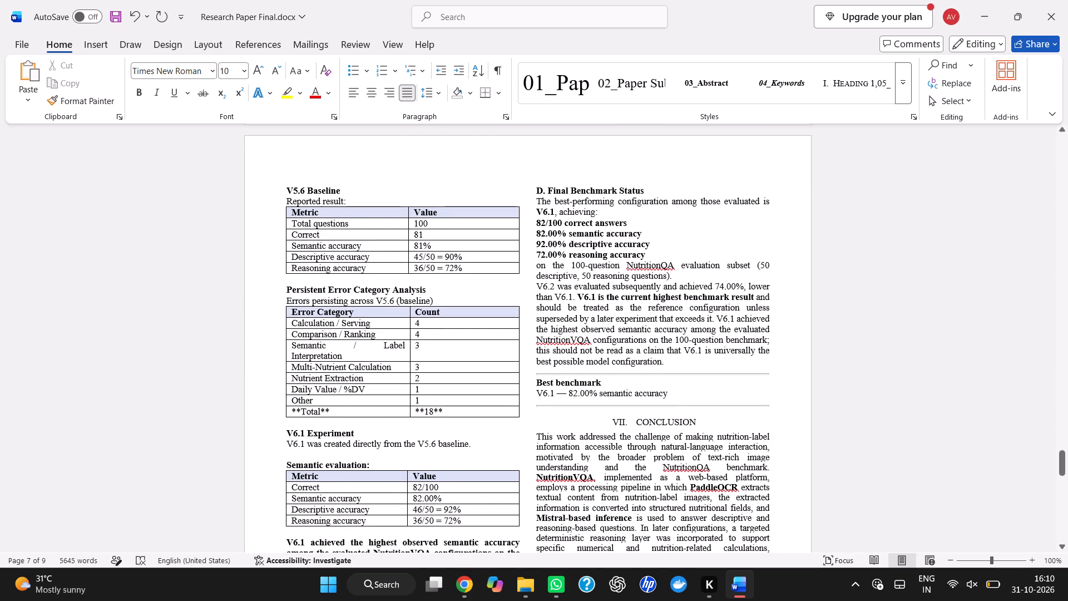
scroll(479, 427, "down", 2)
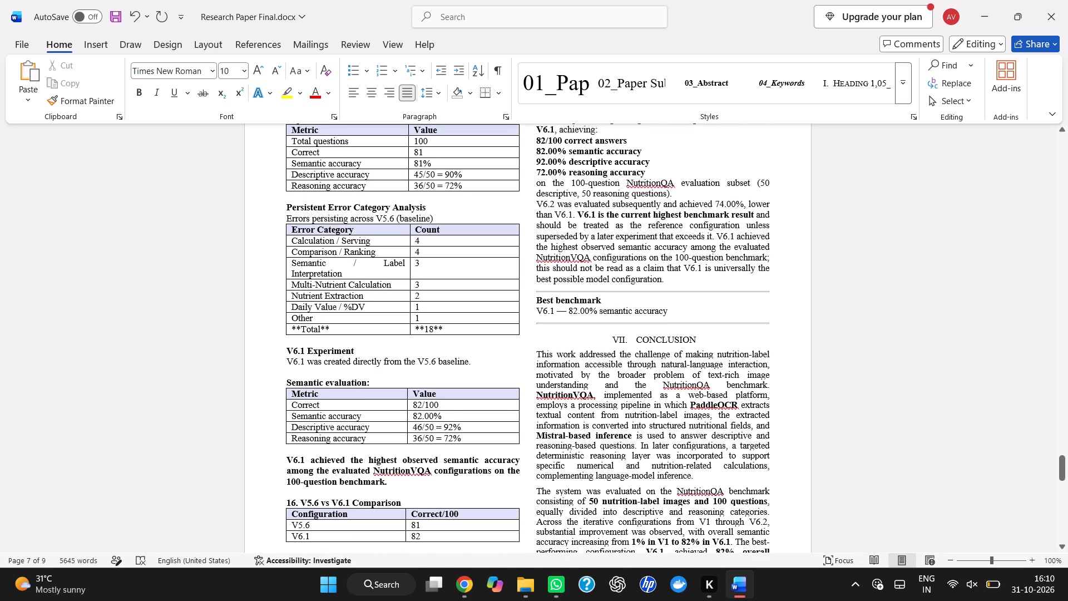
scroll(479, 427, "down", 2)
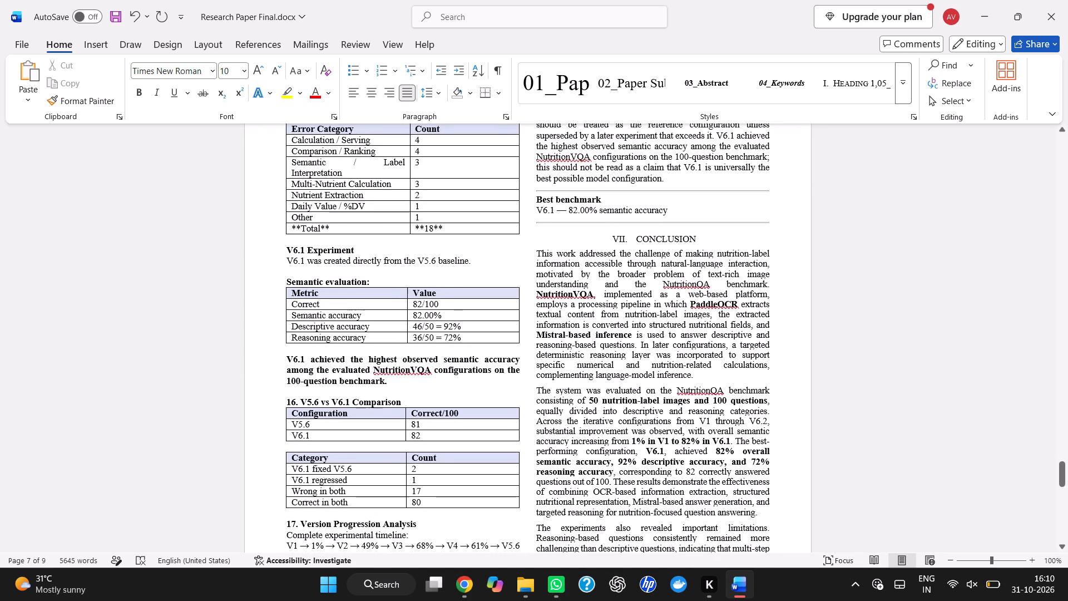
scroll(479, 427, "down", 4)
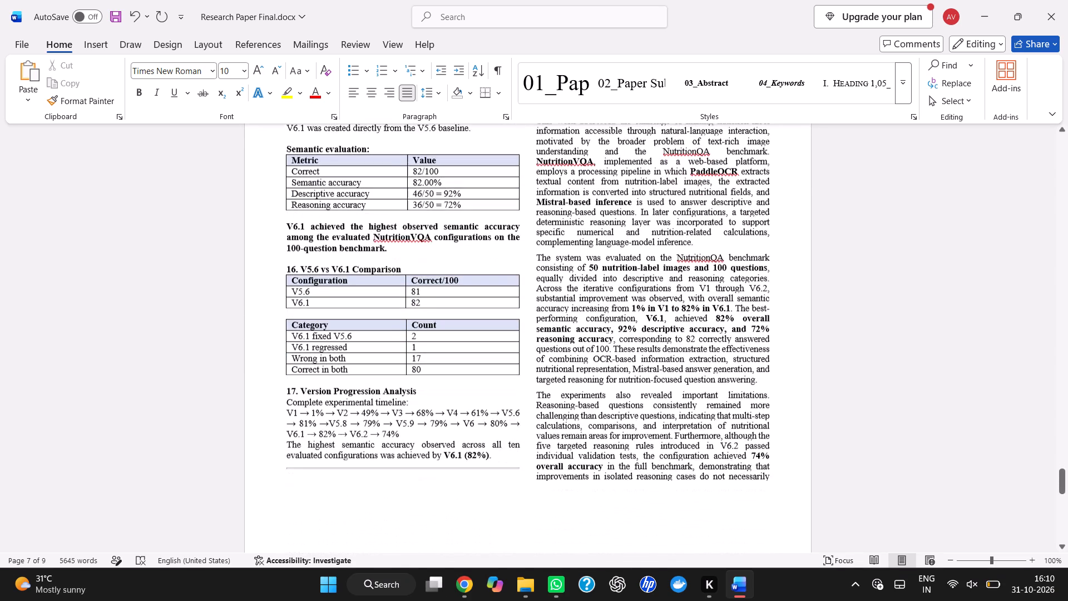
scroll(479, 427, "down", 1)
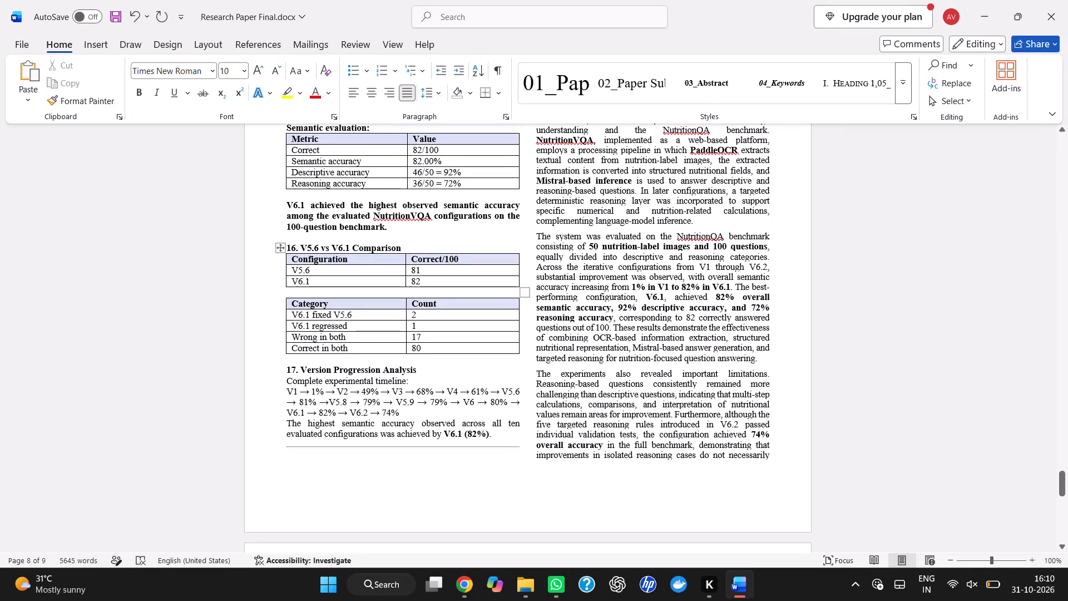
left_click(299, 248)
key("BackSpace")
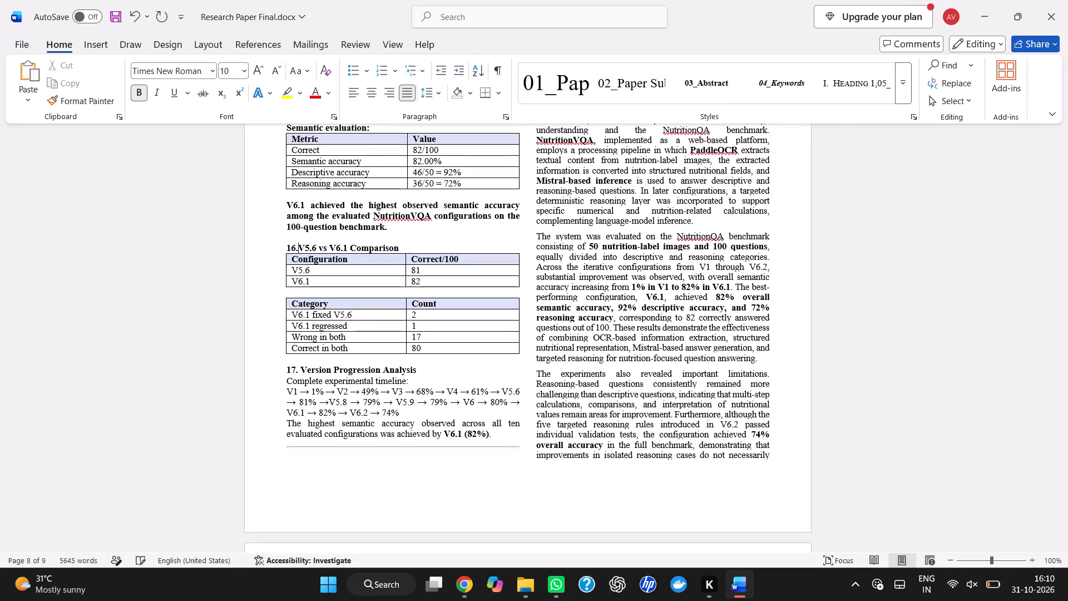
key("BackSpace")
key("BackSpace")
key("BackSpace")
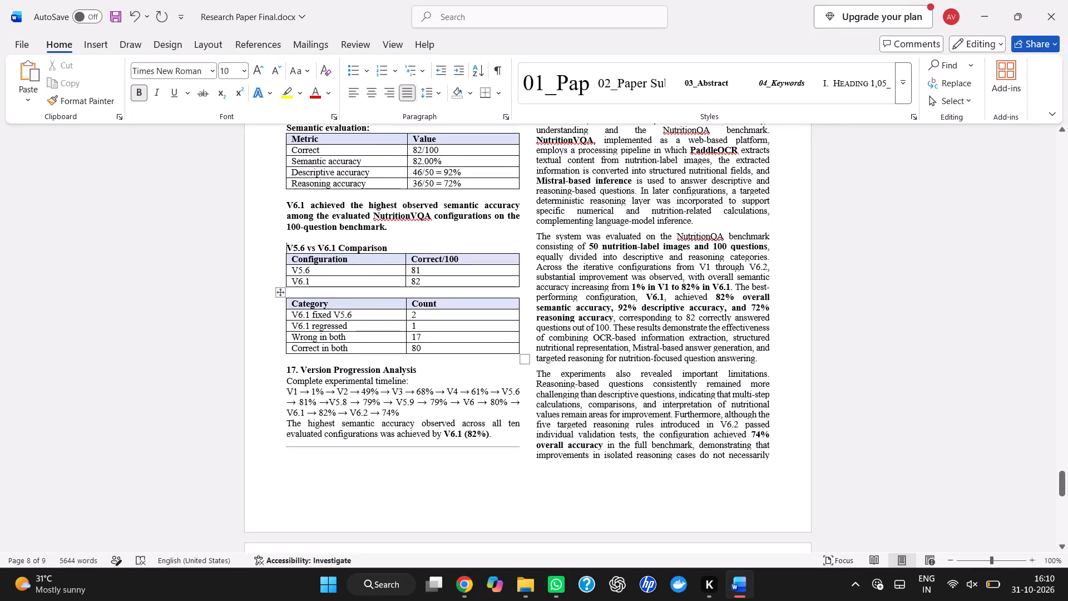
Remove the "17." numbering from the "Version Progression Analysis" heading on page 8.
left_click(301, 371)
key("BackSpace")
key("BackSpace")
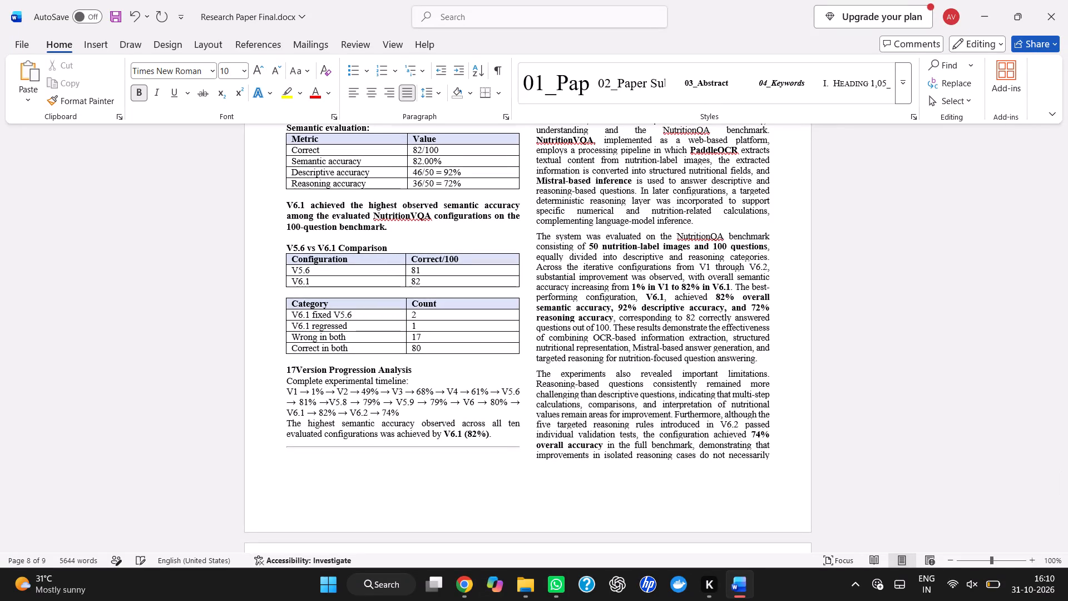
key("BackSpace")
key("BackSpace")
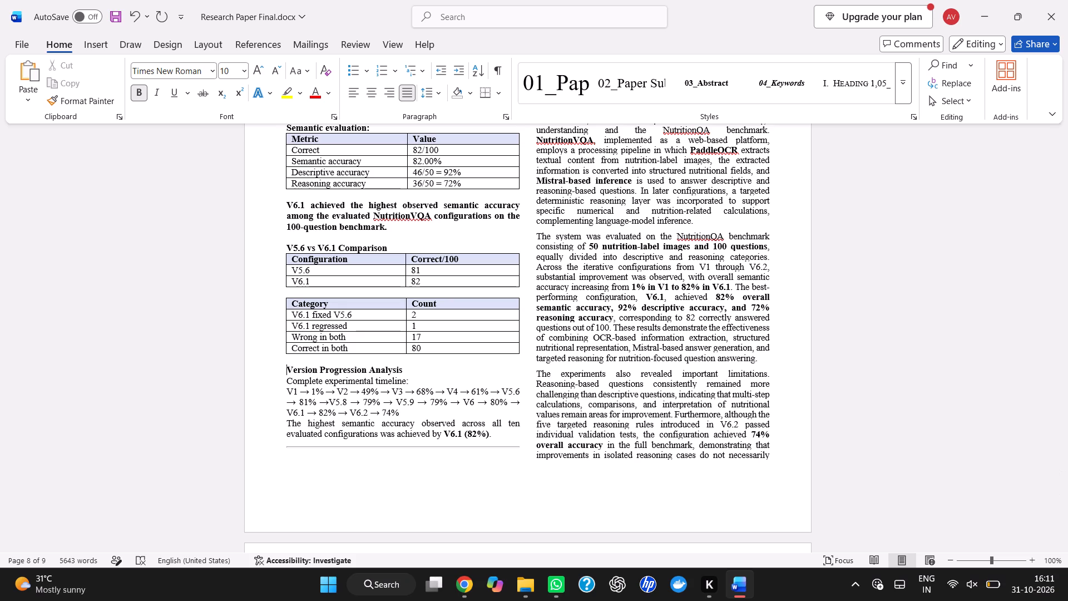
Review the results headings and tables on page 8 from "V6.1 Experiment" to "Version Progression Analysis".
scroll(376, 395, "up", 1)
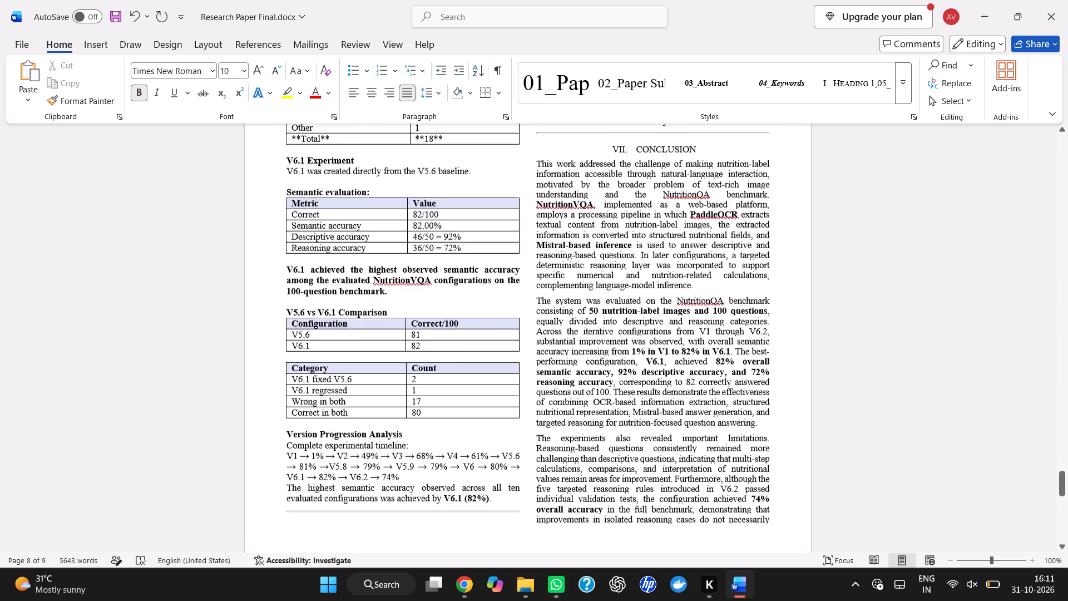
scroll(376, 395, "up", 1)
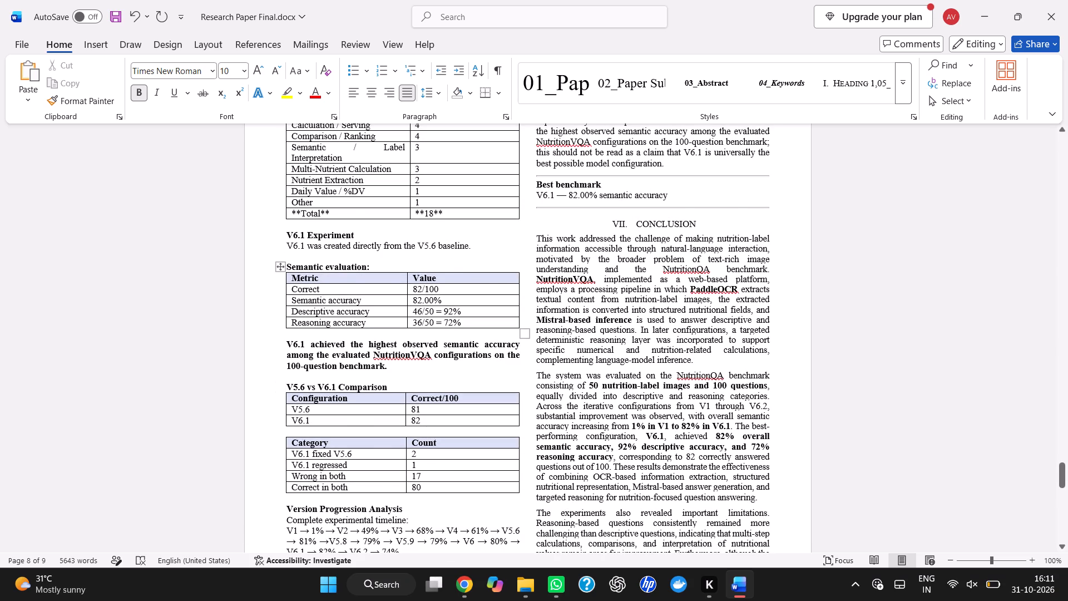
scroll(612, 273, "down", 2)
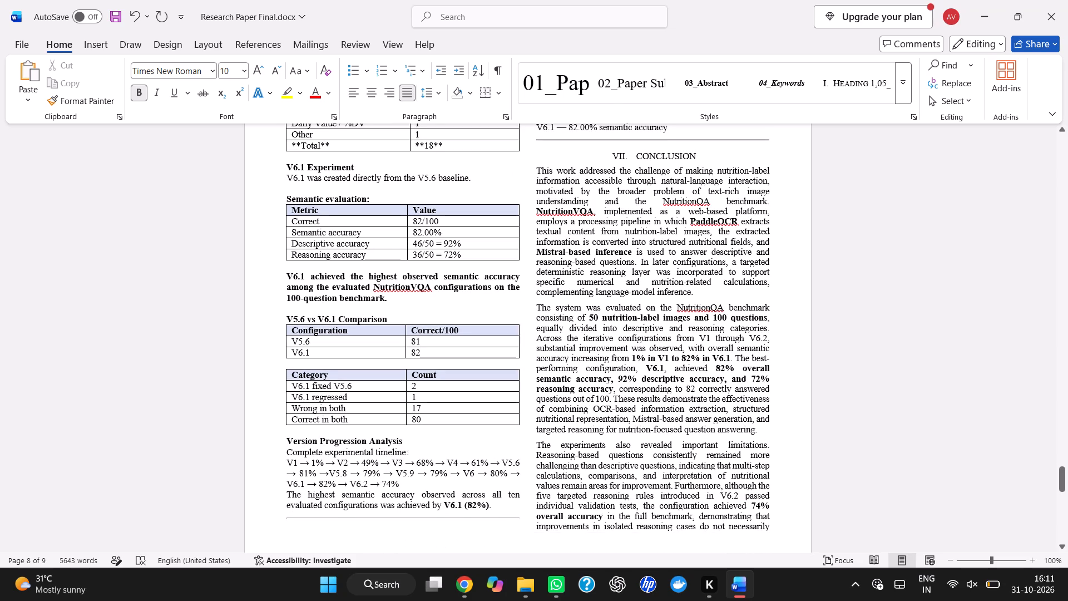
scroll(714, 179, "down", 2)
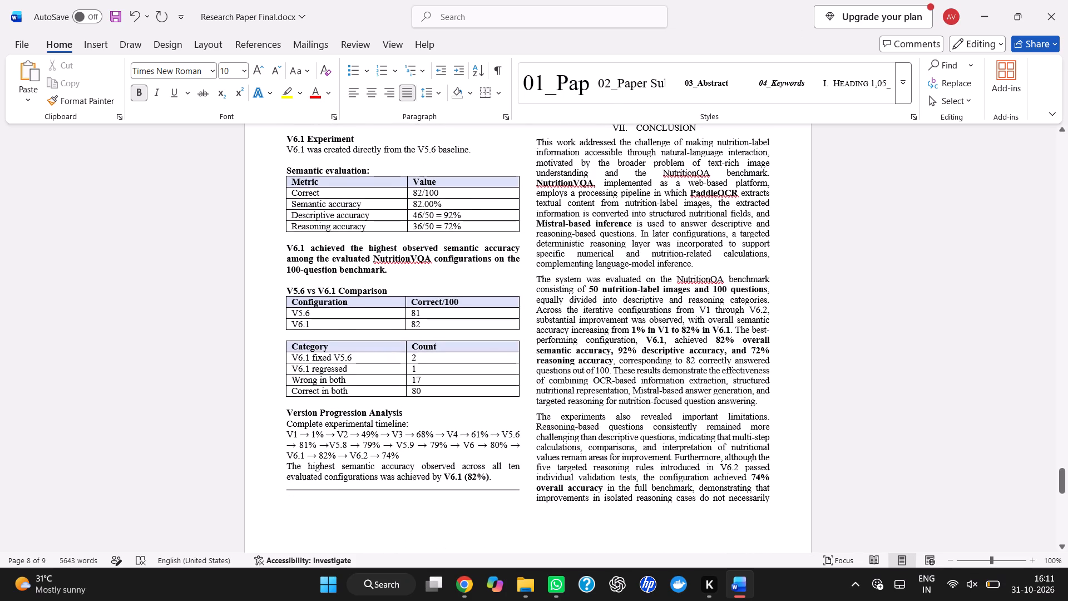
Save the research paper with the cleaned-up results headings under its current file name.
scroll(714, 179, "down", 3)
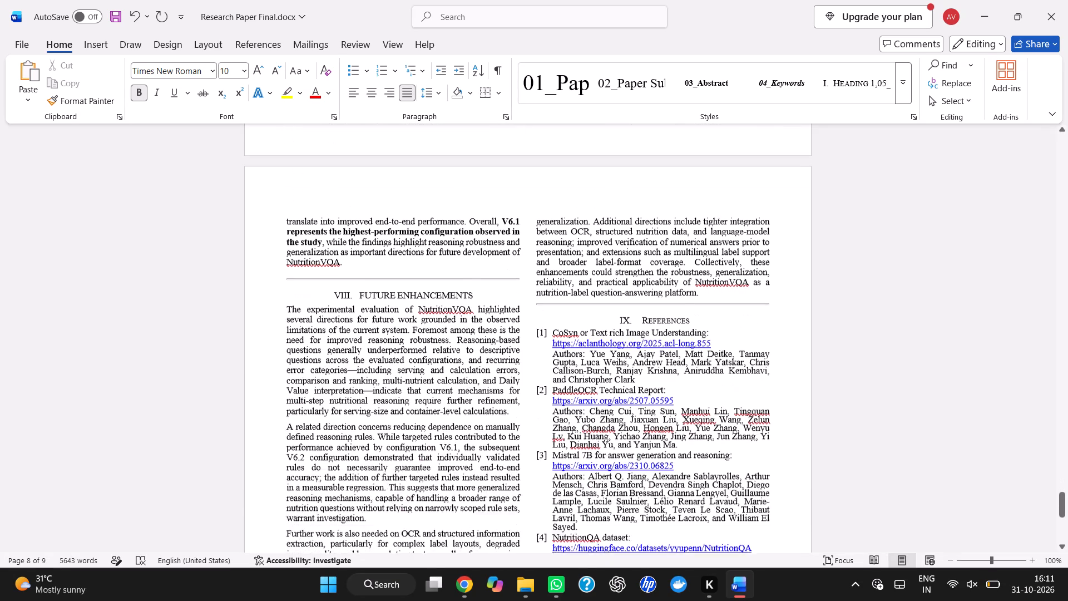
scroll(714, 179, "down", 3)
scroll(714, 179, "up", 7)
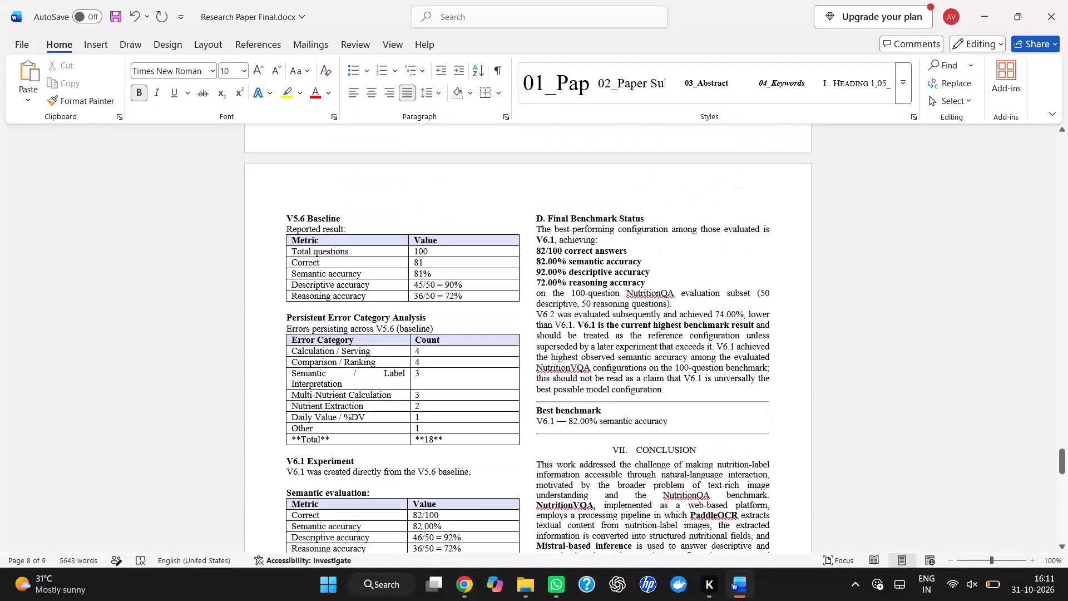
scroll(714, 179, "up", 1)
key("ctrl+s")
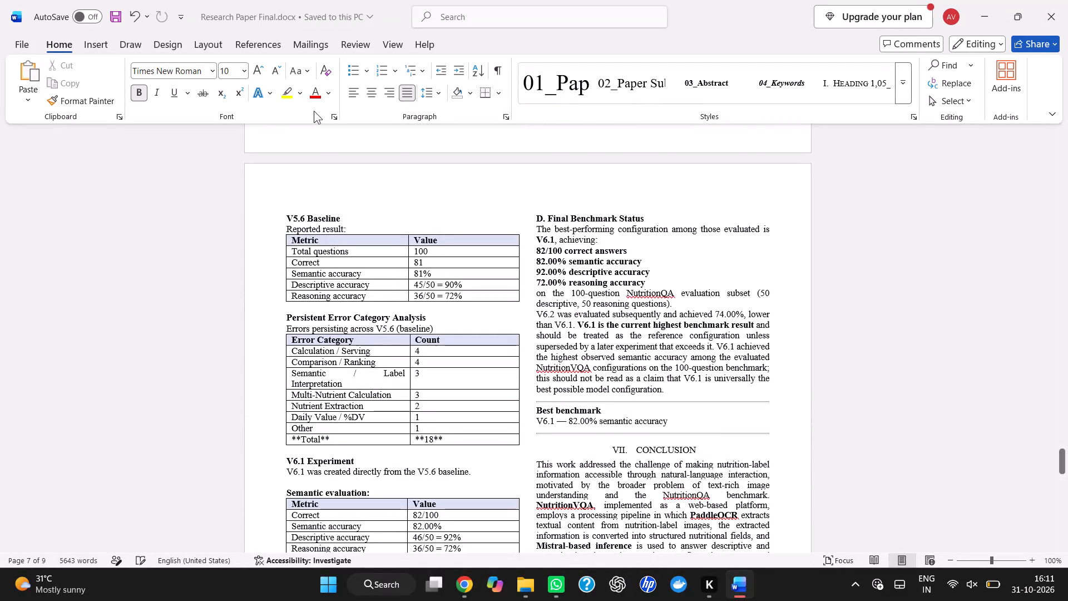
left_click(124, 12)
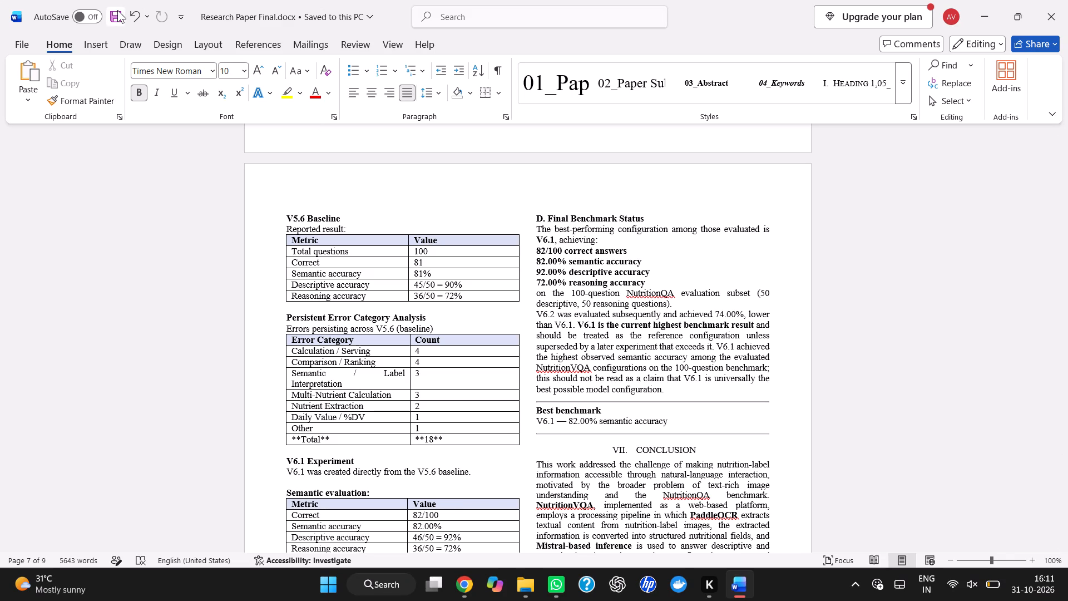
left_click(117, 10)
Look over the paper's layout from the results and conclusion pages back to the title and abstract on page 1.
scroll(463, 308, "down", 5)
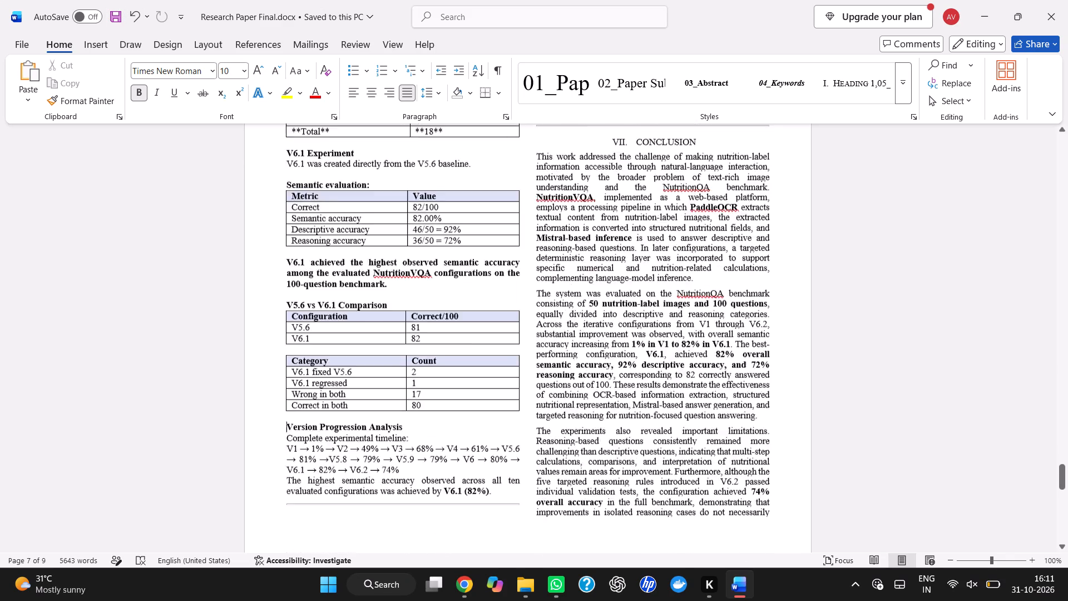
scroll(463, 308, "down", 8)
scroll(463, 308, "up", 8)
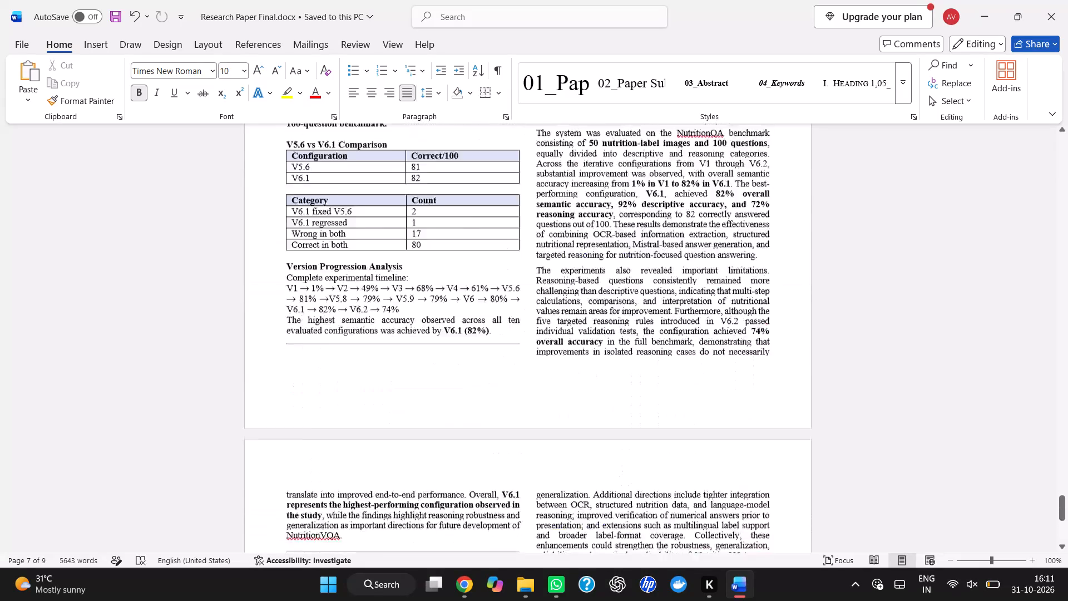
scroll(463, 308, "up", 13)
scroll(463, 308, "up", 11)
scroll(463, 308, "up", 11)
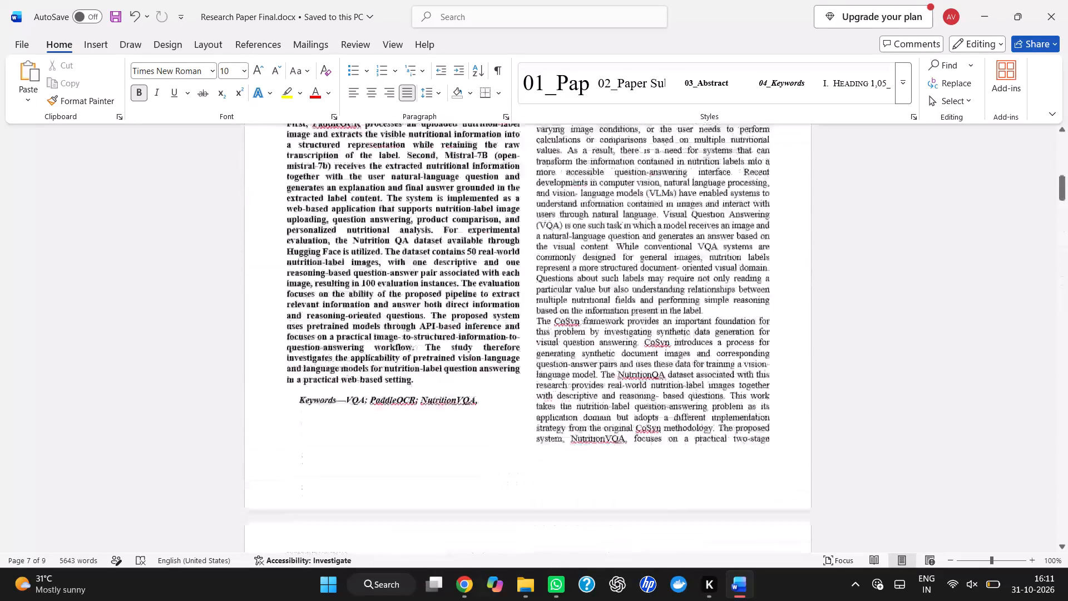
scroll(463, 308, "up", 3)
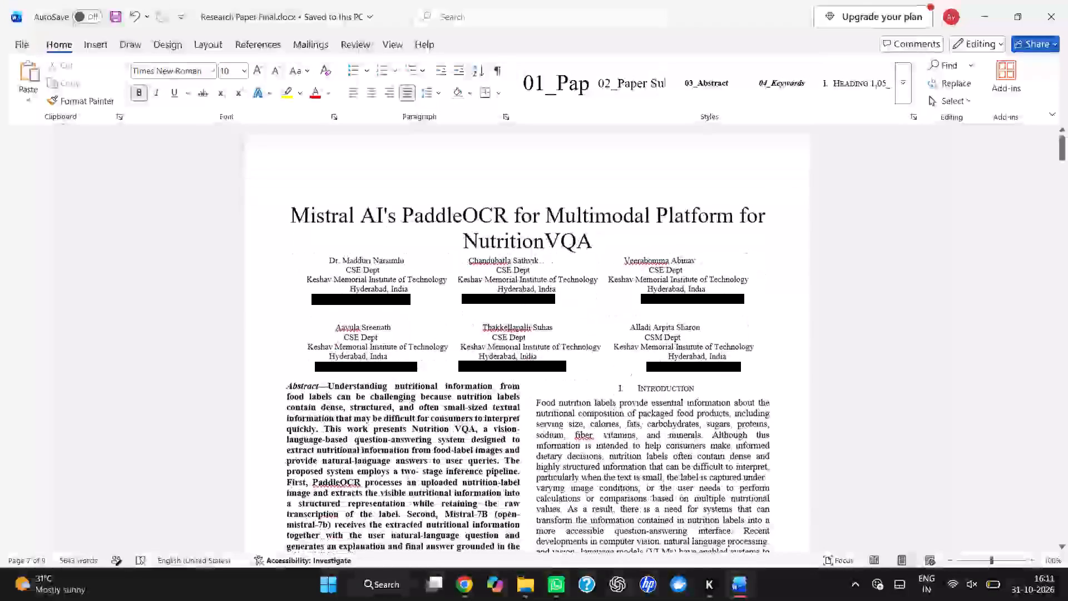
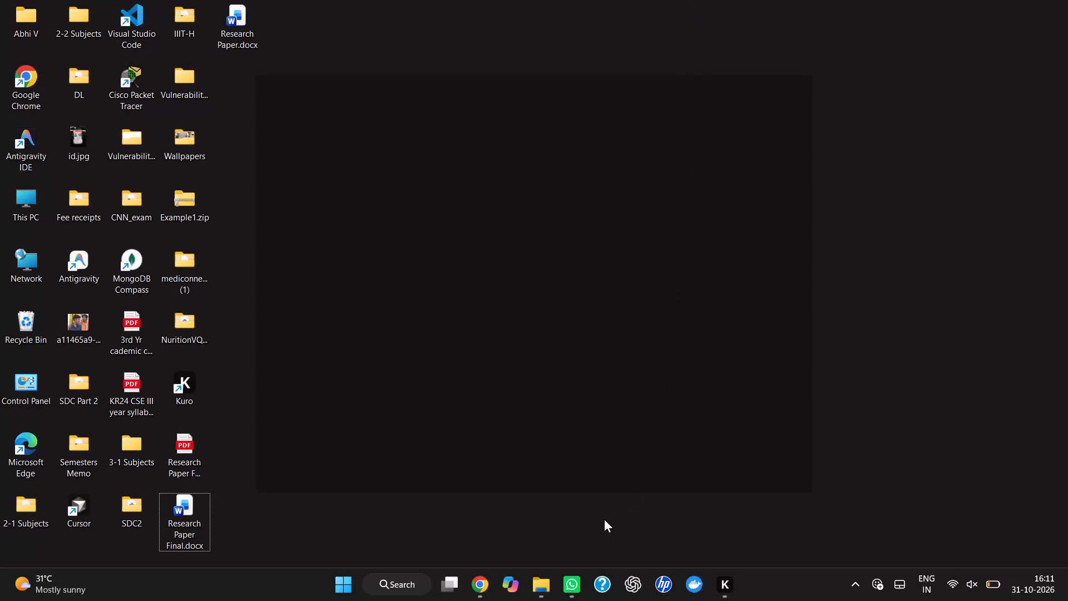
Open the Research Paper Final.docx document from the desktop.
left_click(1029, 290)
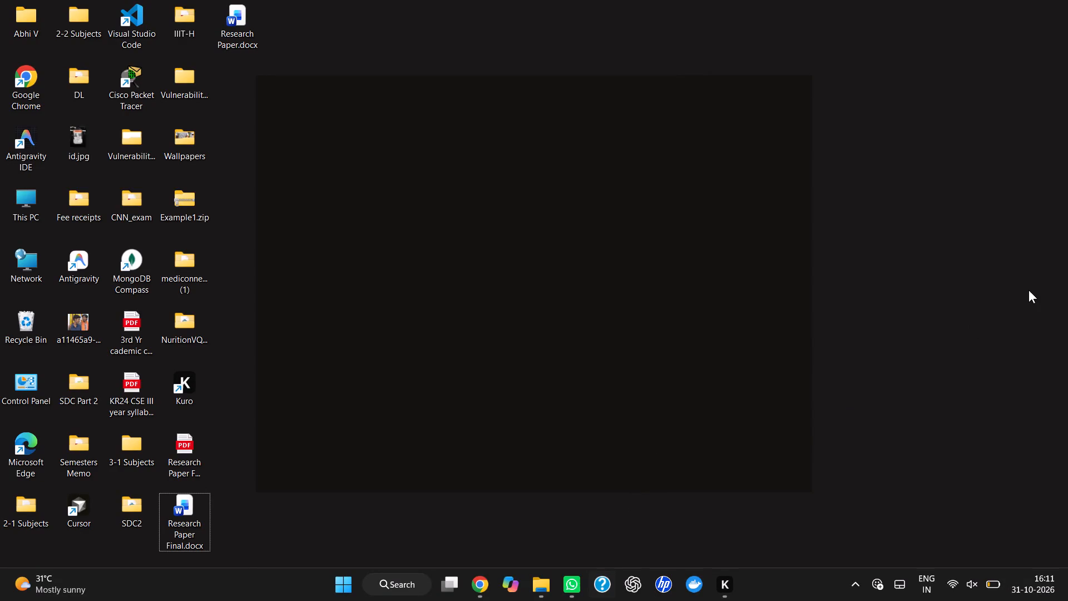
left_click(1029, 290)
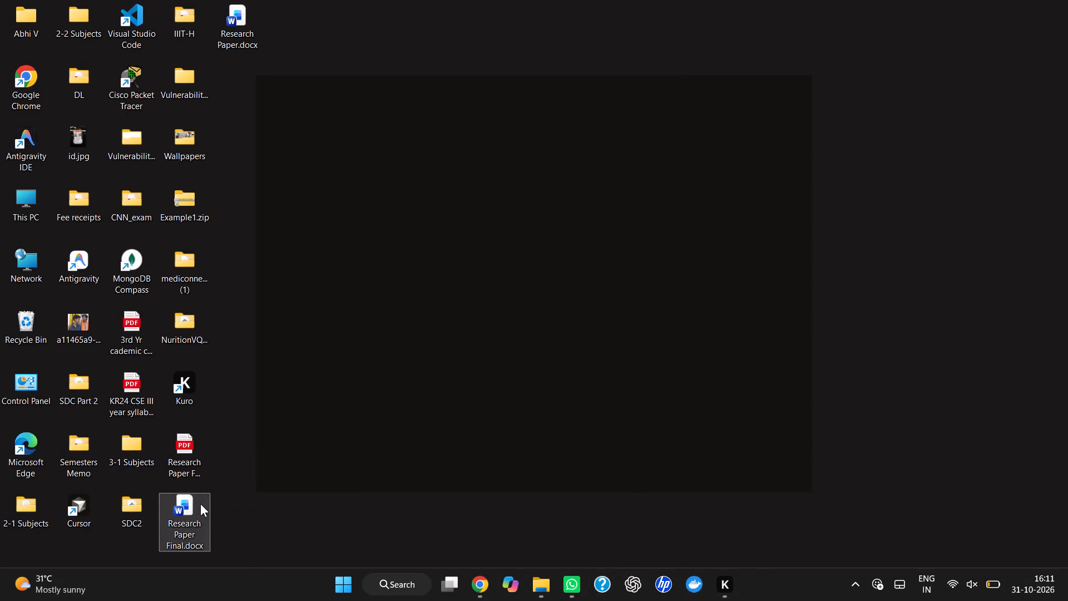
double_click(200, 504)
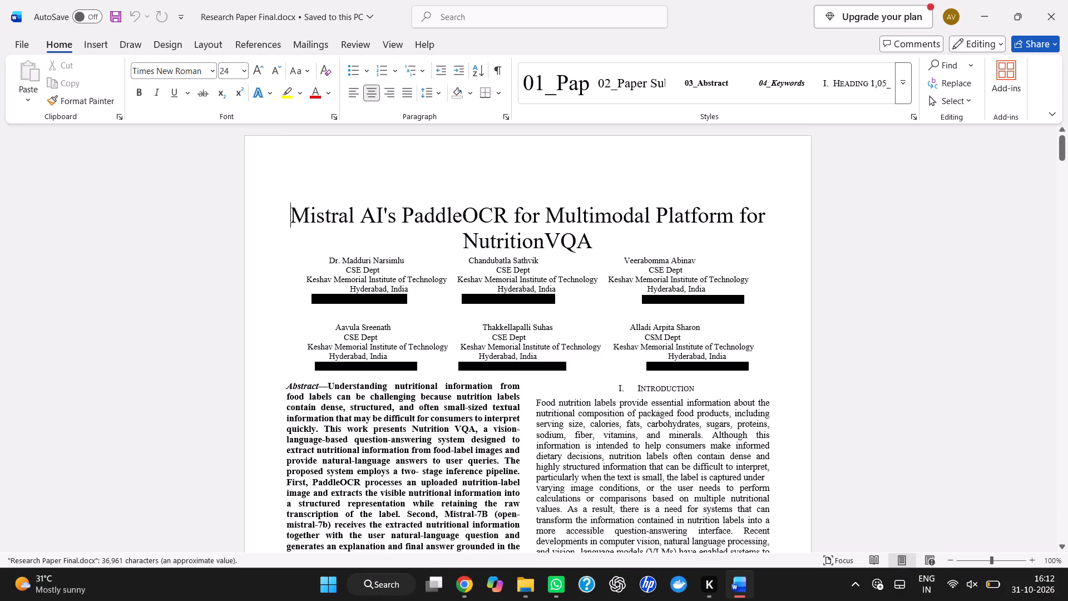
Insert four spaces before the second author's name in the first row of authors.
left_click(468, 260)
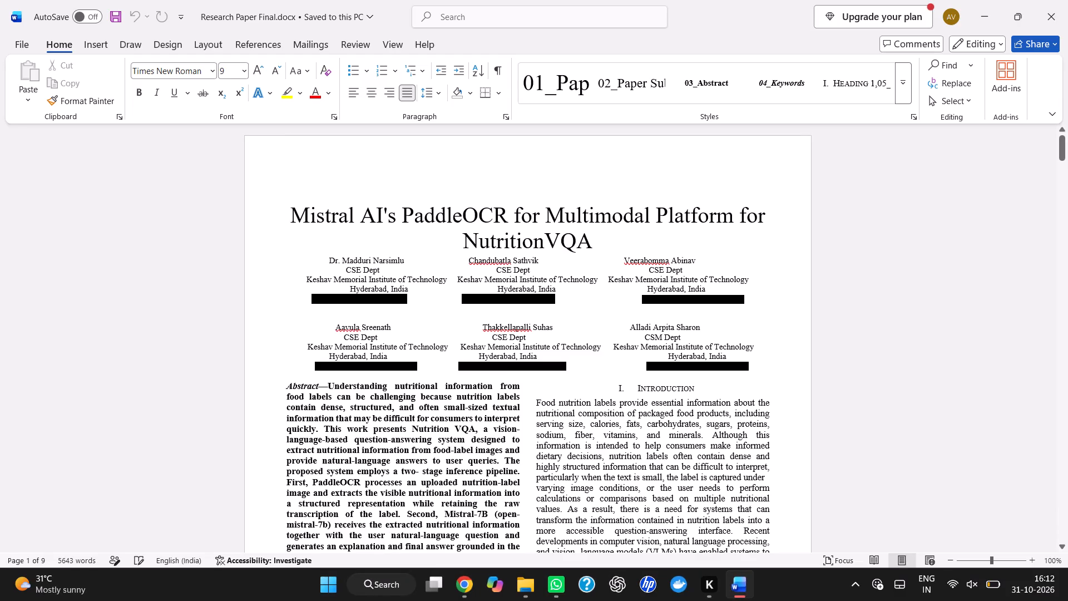
key("space")
key("space")
key("space")
key("space")
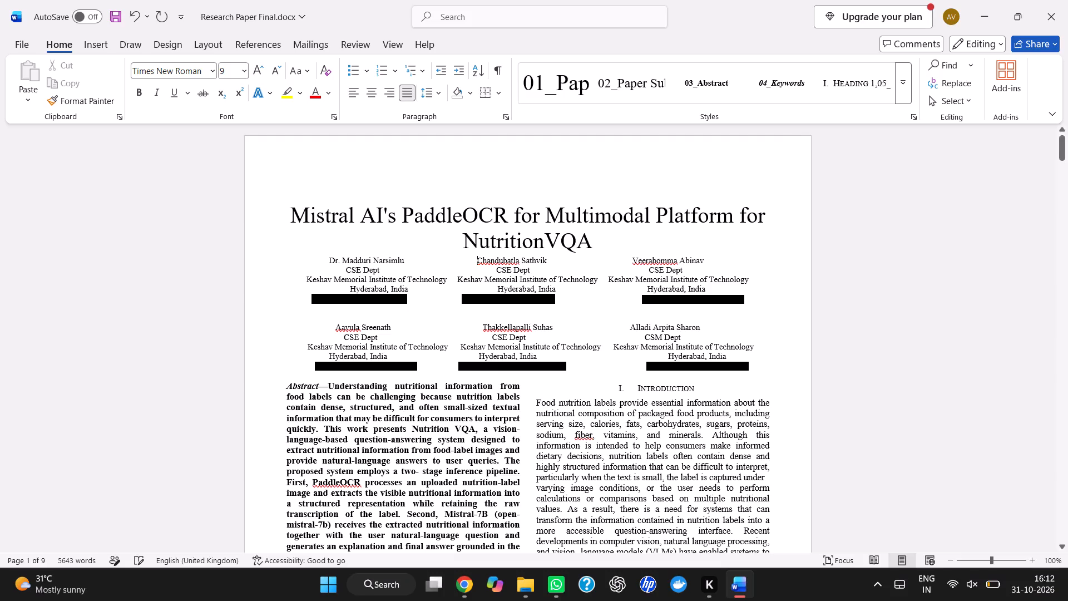
Centre-align the first block of author details, from the names line down to the e-mail line.
left_click_drag(476, 262, 476, 263)
left_click_drag(476, 263, 735, 298)
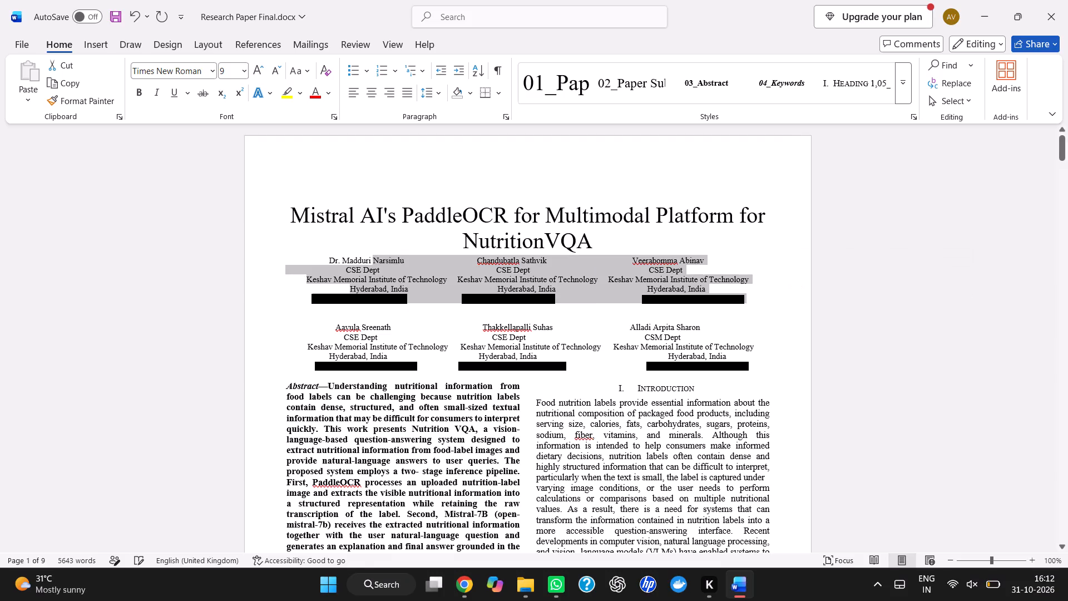
left_click(373, 95)
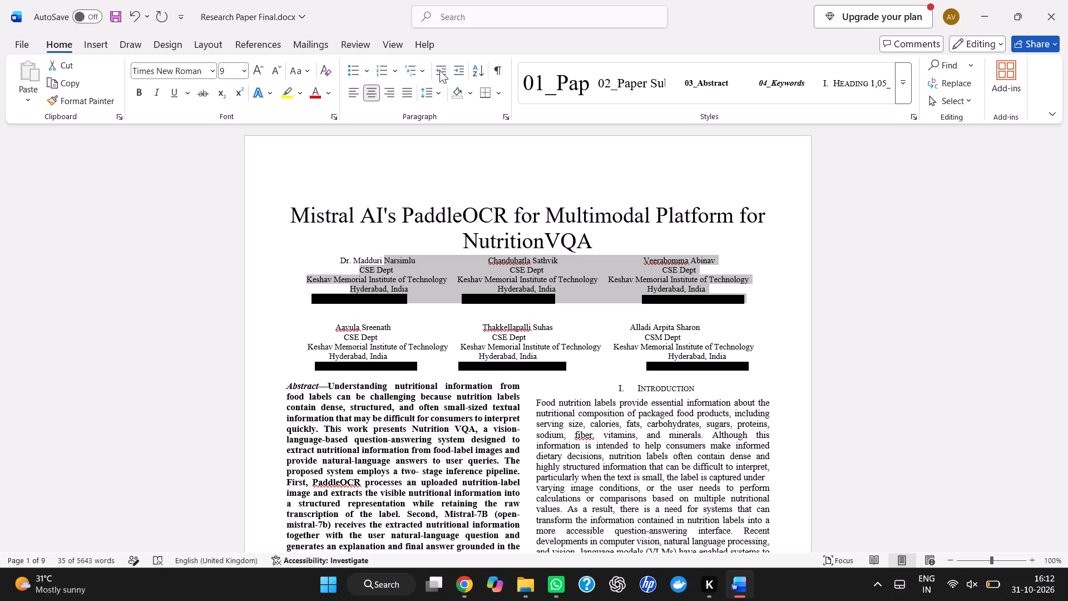
Centre-align the second block of author details, from the names line down to the e-mail line.
left_click_drag(335, 327, 372, 331)
left_click_drag(372, 331, 739, 362)
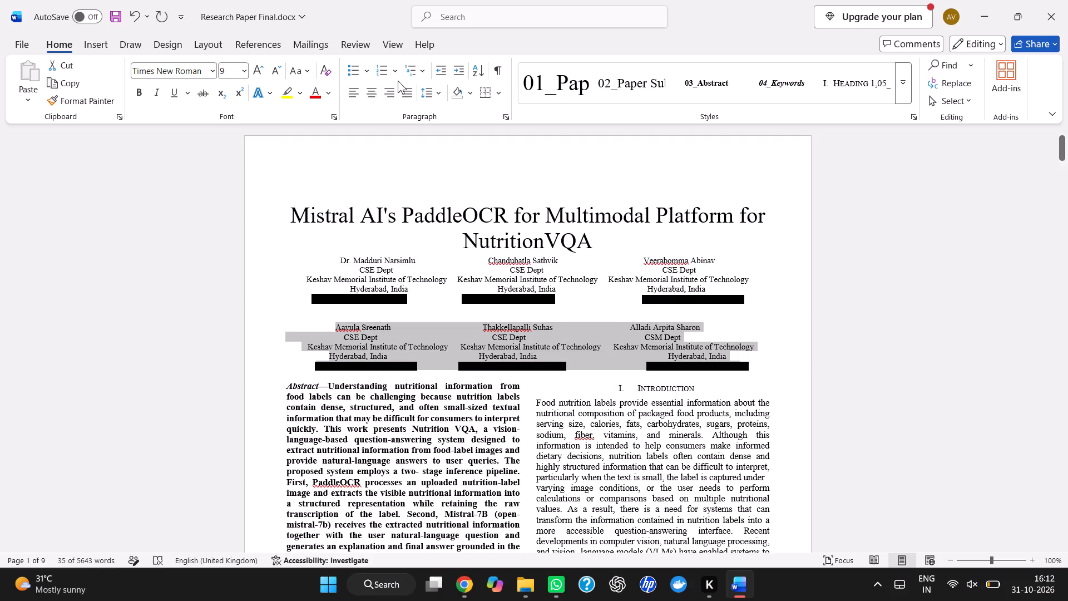
left_click(367, 93)
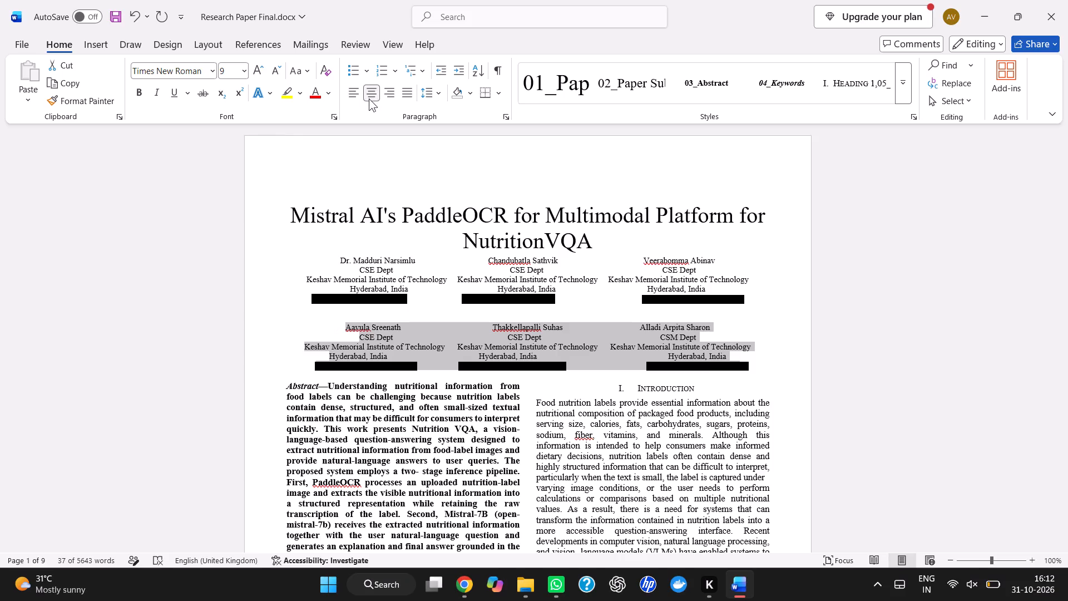
Deselect the author block and save the document.
left_click(794, 318)
left_click(121, 24)
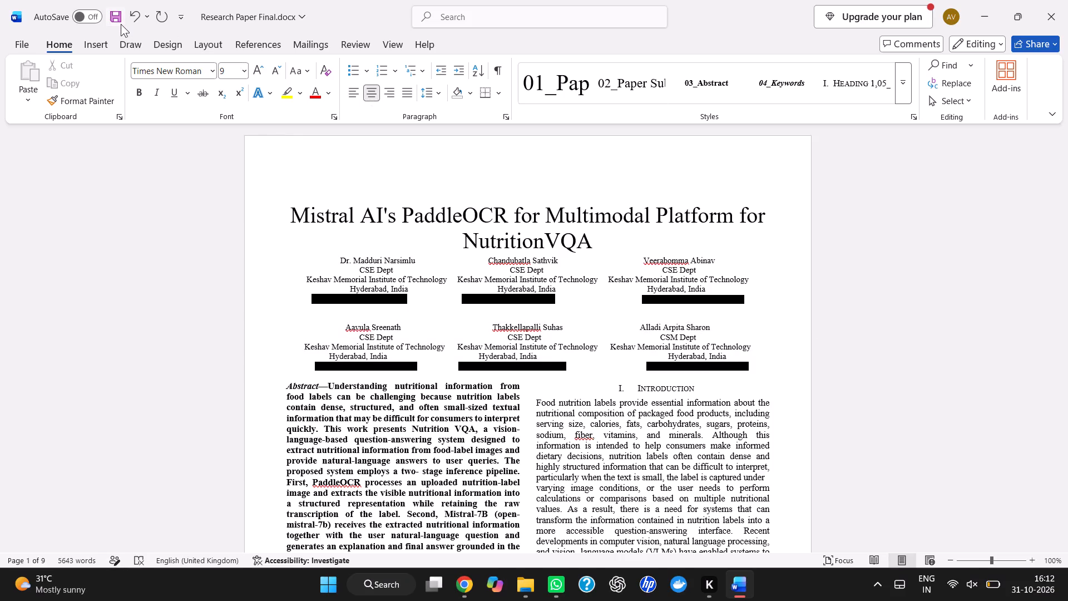
Review the whole paper from the abstract to the references, checking the formatting of the numbered section headings.
scroll(518, 267, "down", 1)
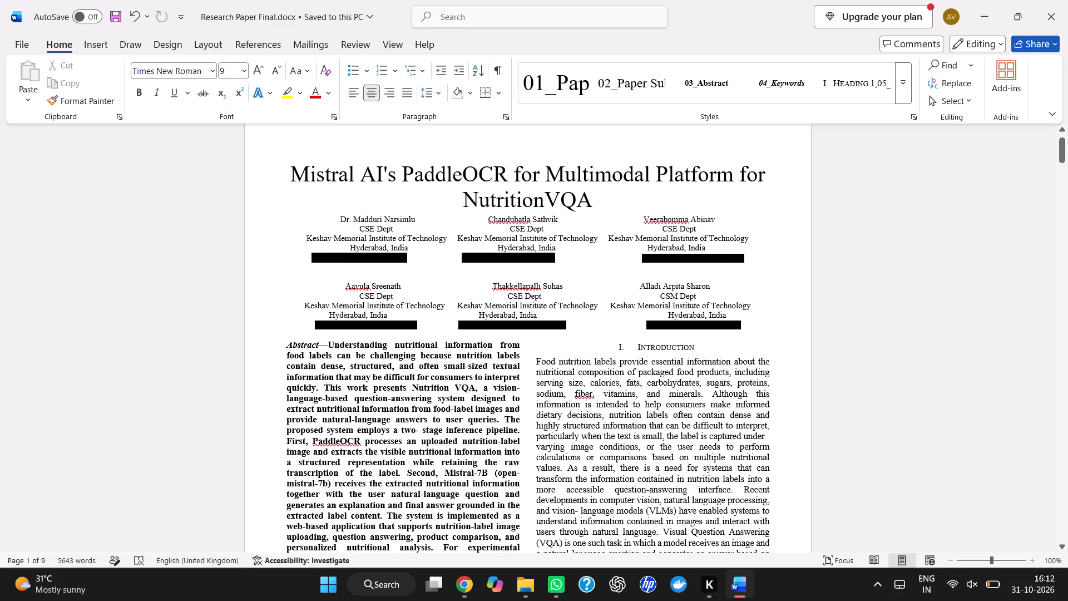
scroll(518, 267, "down", 1)
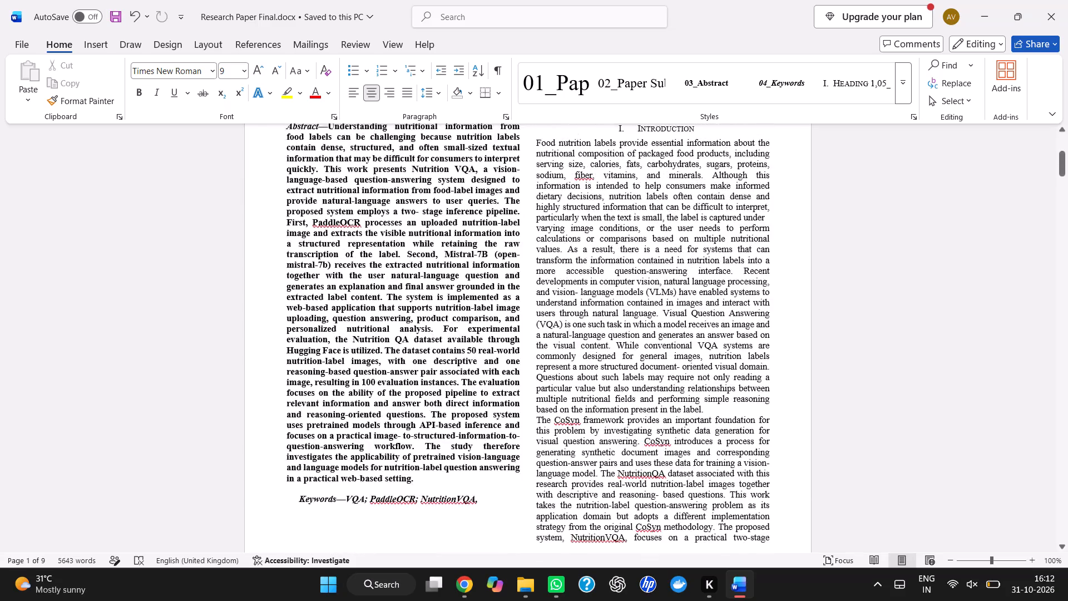
scroll(518, 267, "down", 6)
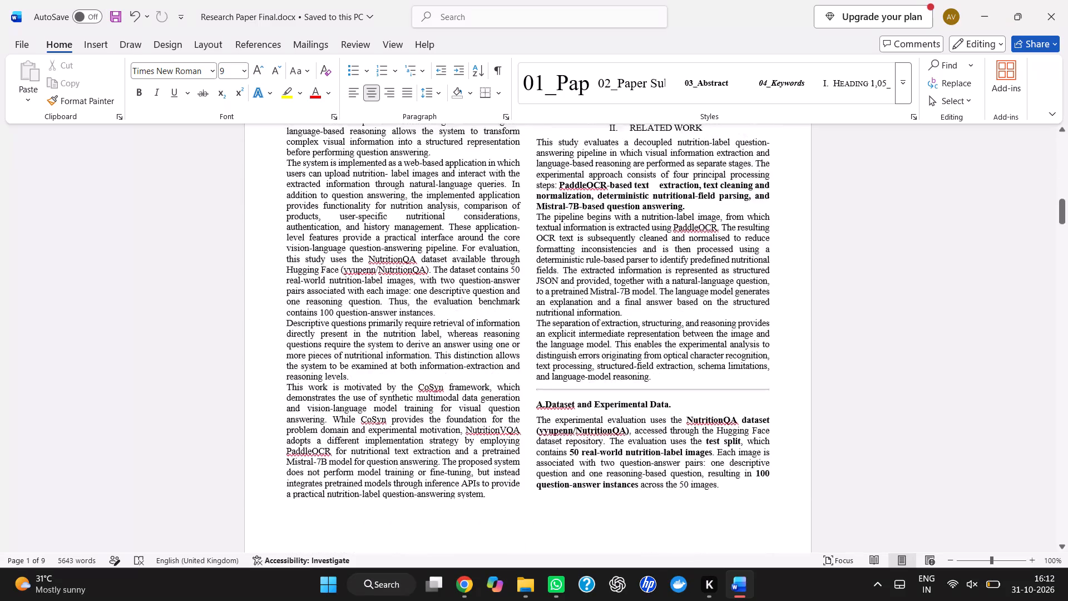
scroll(518, 267, "down", 8)
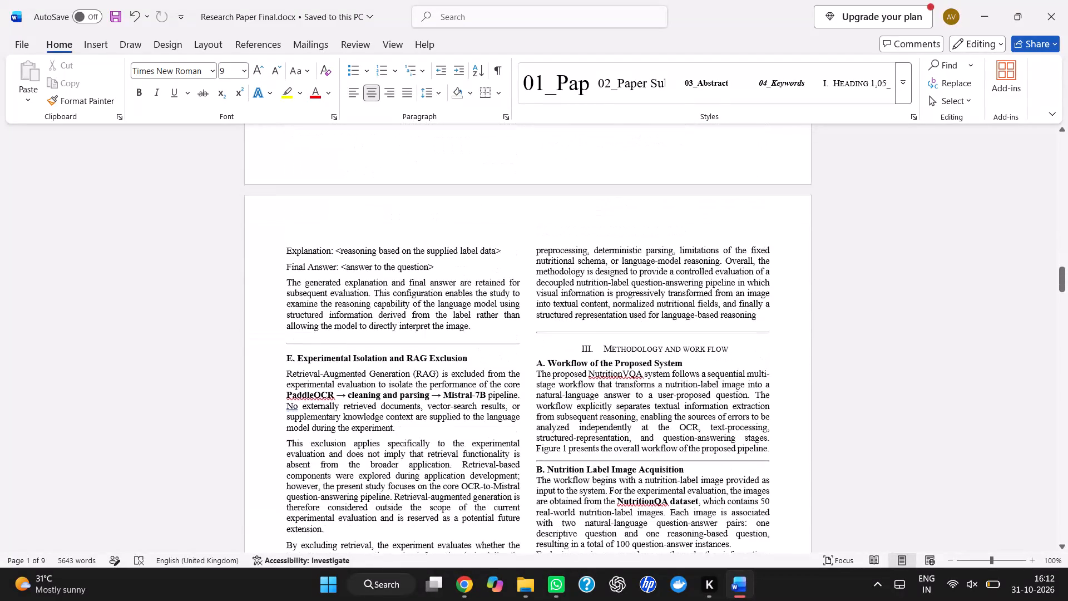
scroll(518, 267, "down", 2)
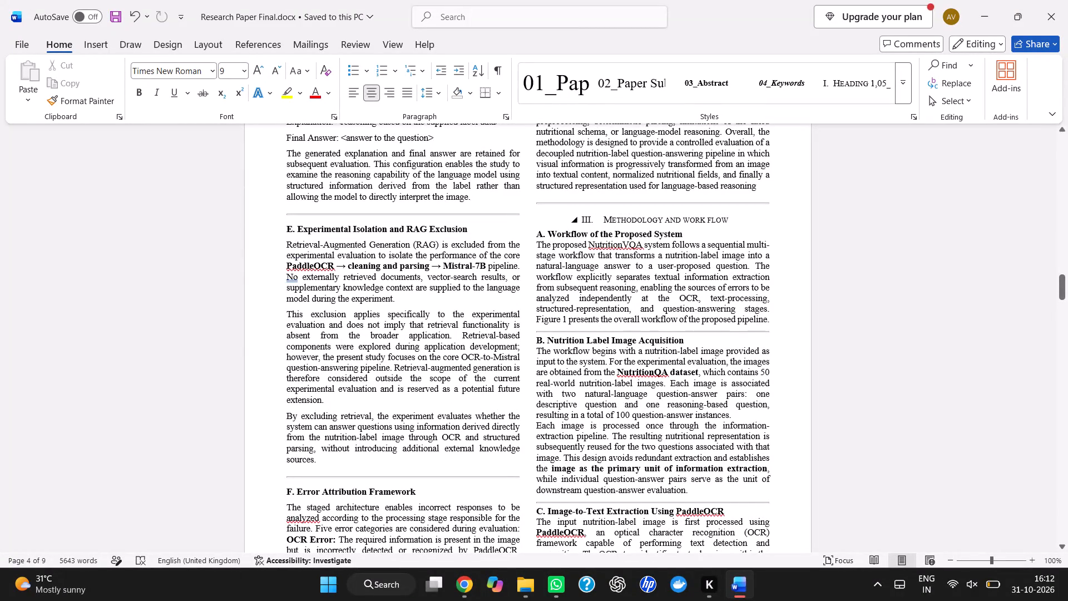
left_click(678, 219)
scroll(678, 219, "up", 9)
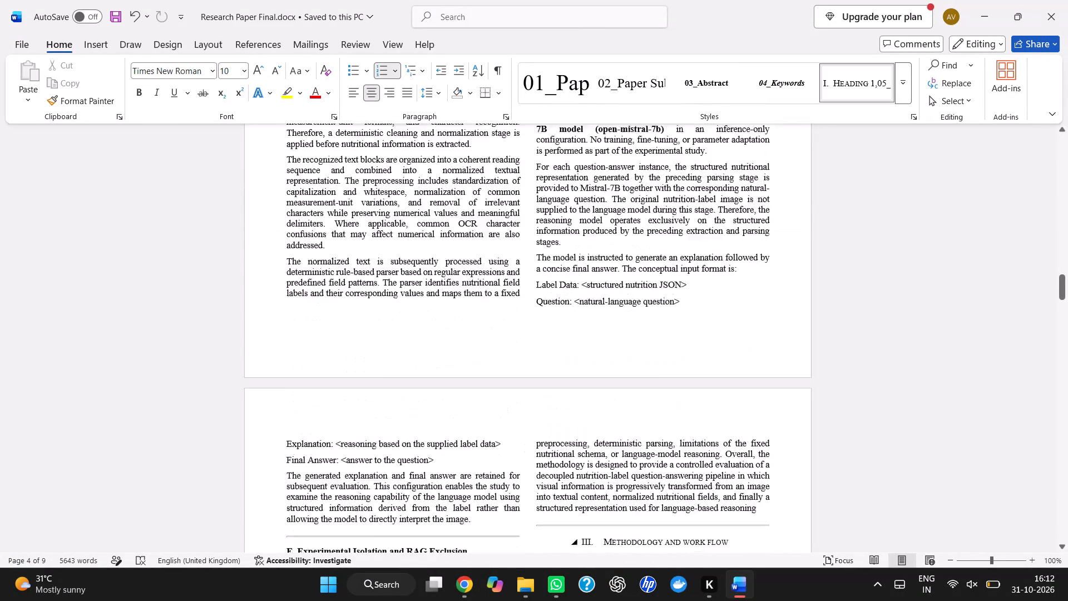
scroll(678, 219, "up", 3)
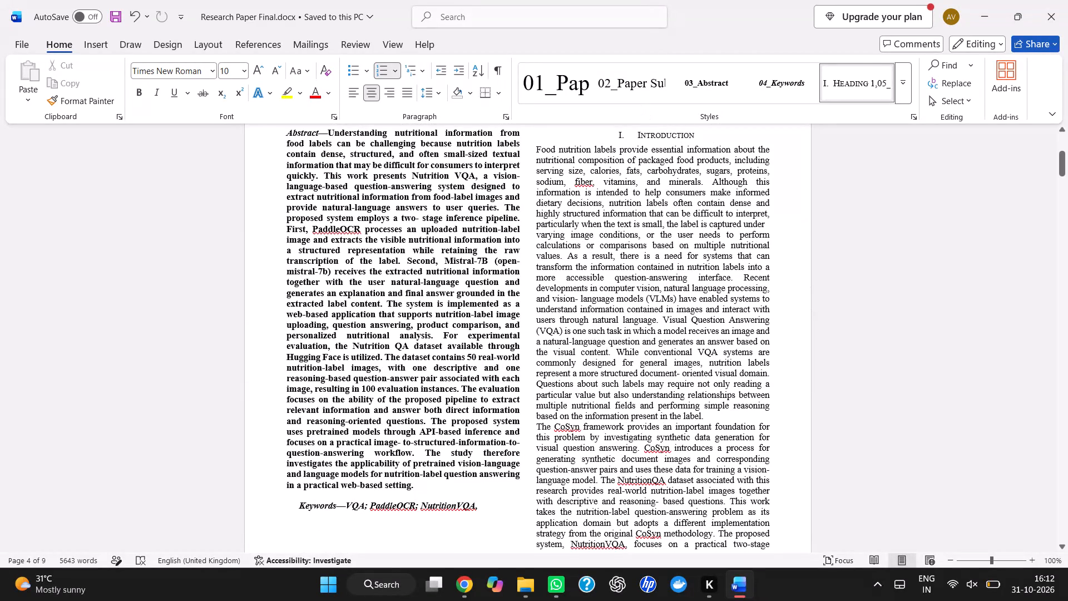
left_click(654, 140)
scroll(654, 140, "down", 11)
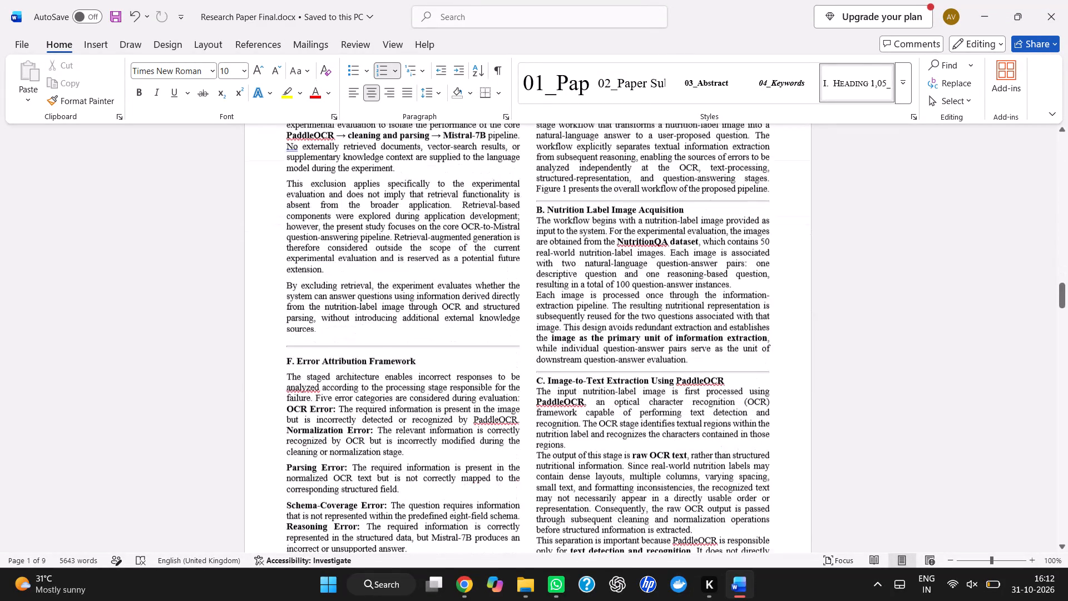
scroll(654, 140, "down", 14)
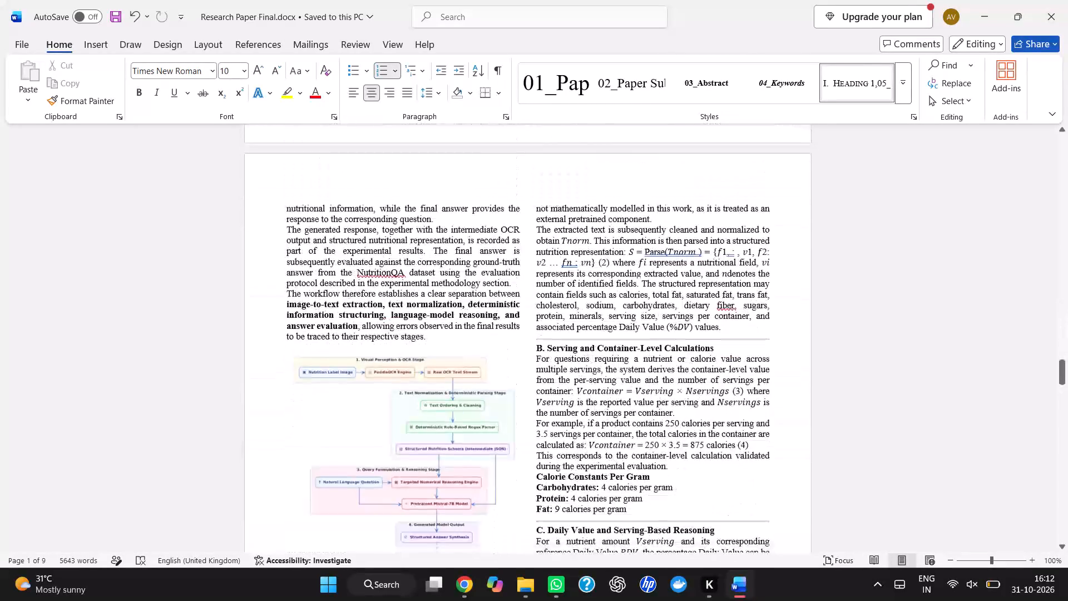
scroll(654, 140, "down", 6)
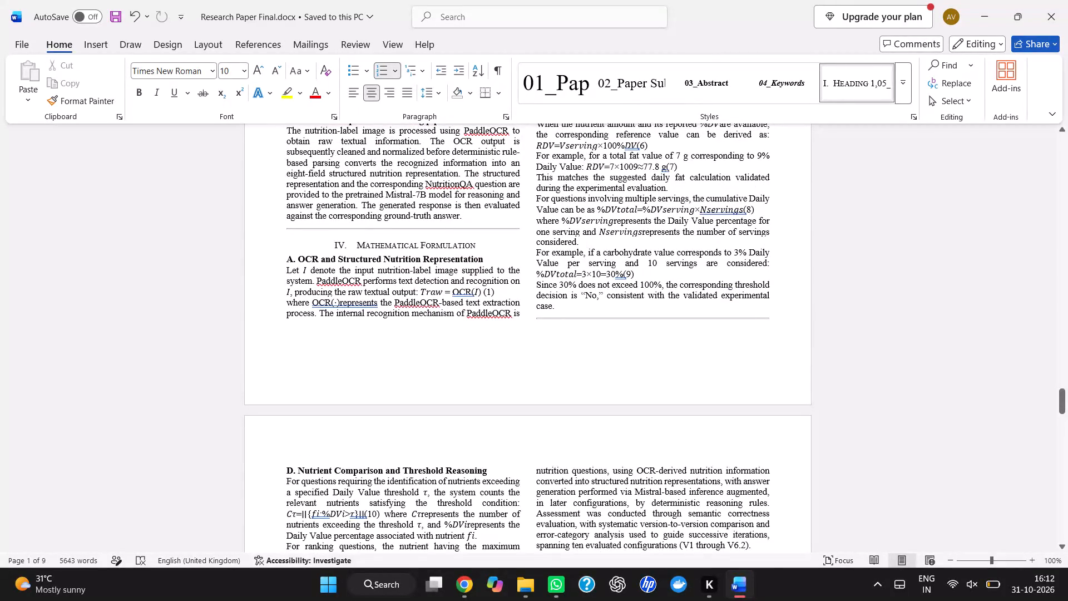
left_click(442, 248)
scroll(442, 248, "down", 2)
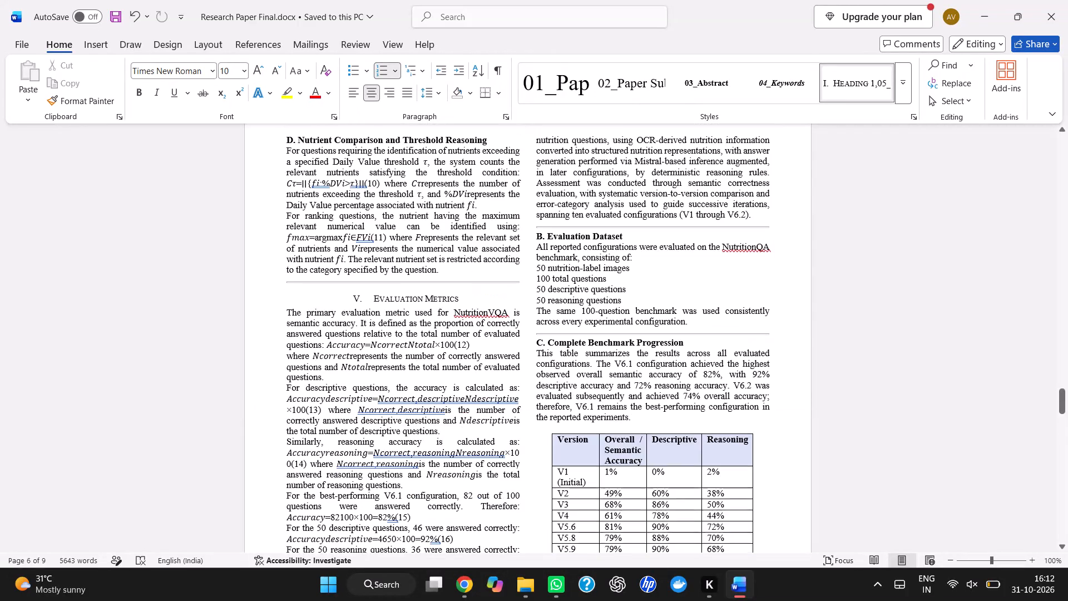
scroll(442, 248, "down", 7)
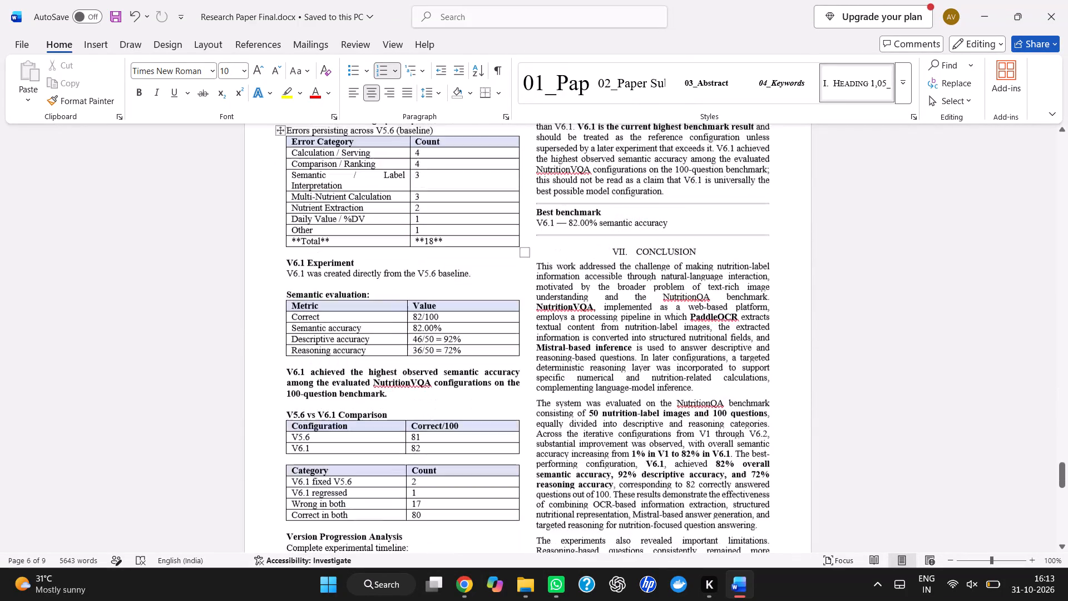
scroll(442, 248, "down", 2)
scroll(655, 225, "down", 10)
scroll(655, 225, "up", 2)
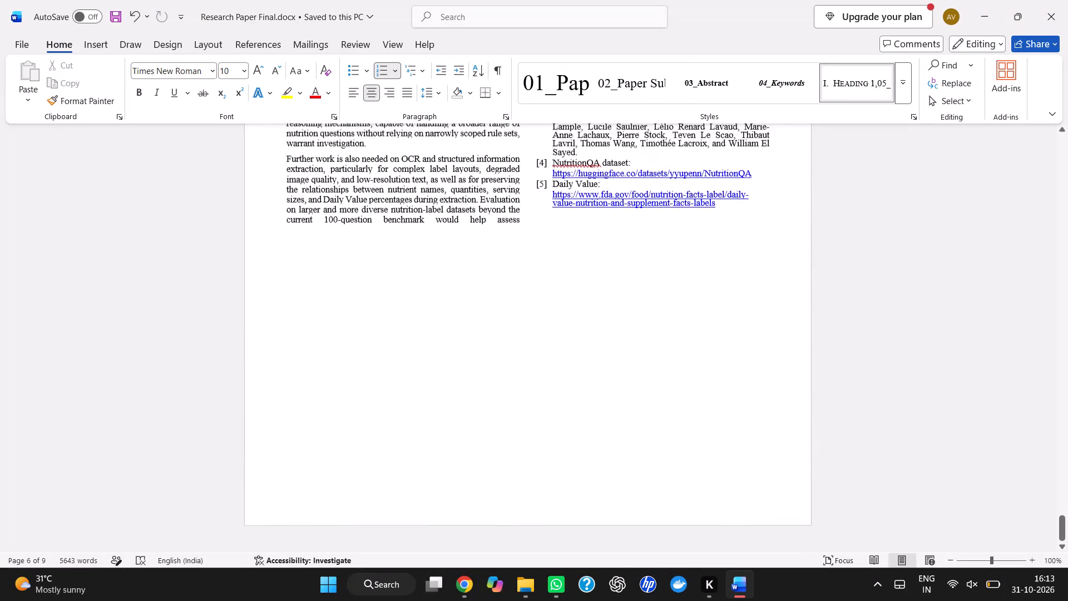
scroll(655, 225, "up", 2)
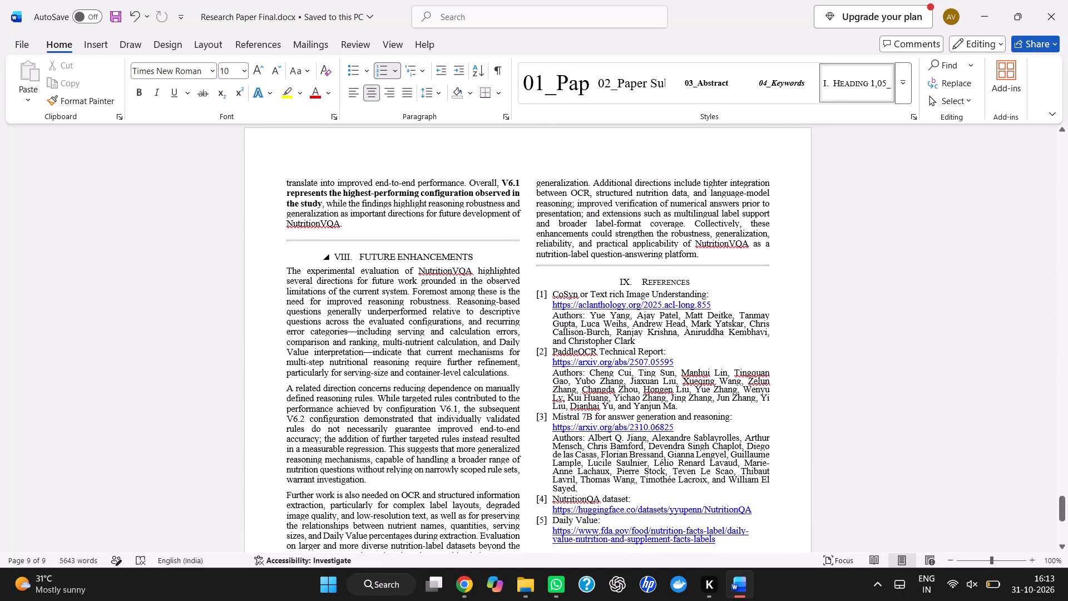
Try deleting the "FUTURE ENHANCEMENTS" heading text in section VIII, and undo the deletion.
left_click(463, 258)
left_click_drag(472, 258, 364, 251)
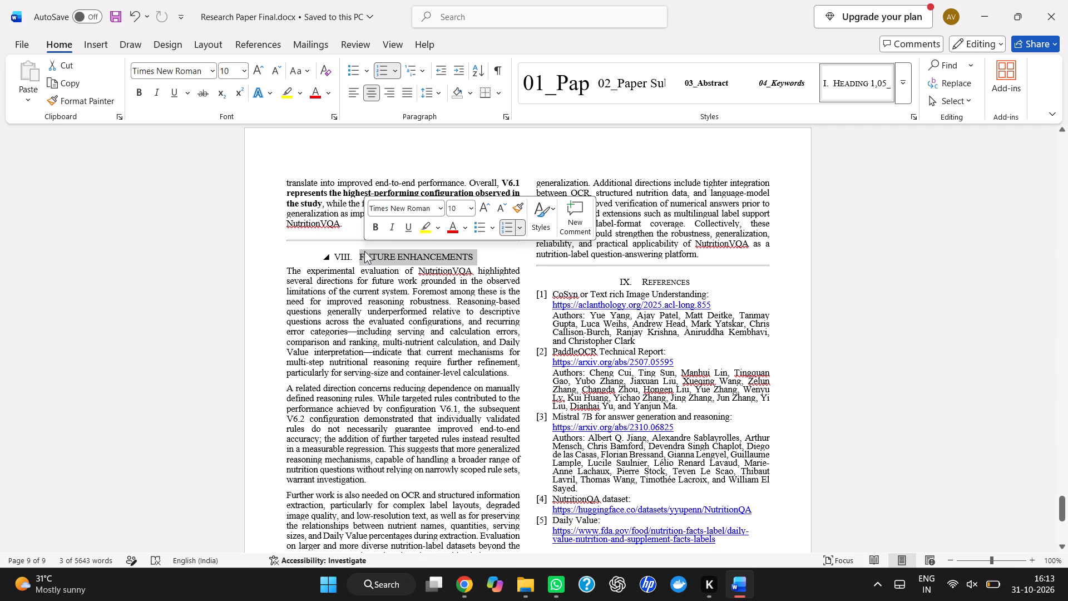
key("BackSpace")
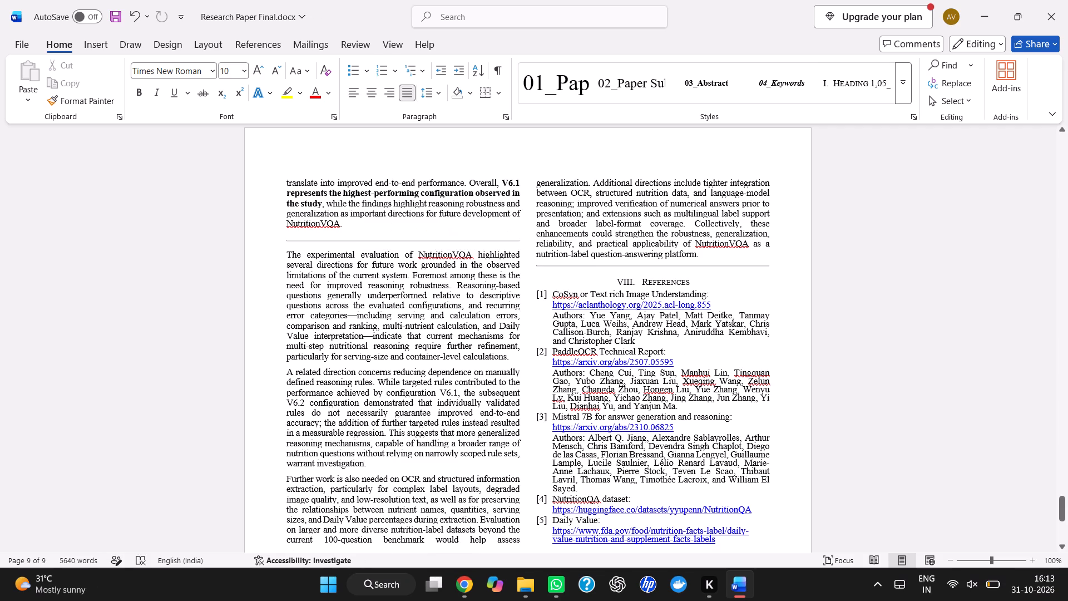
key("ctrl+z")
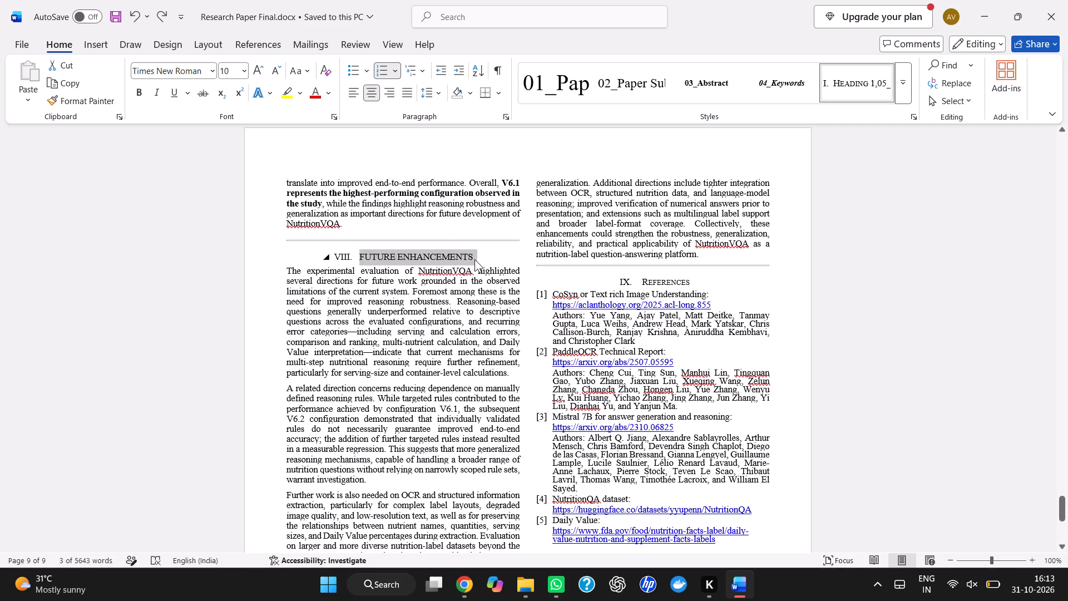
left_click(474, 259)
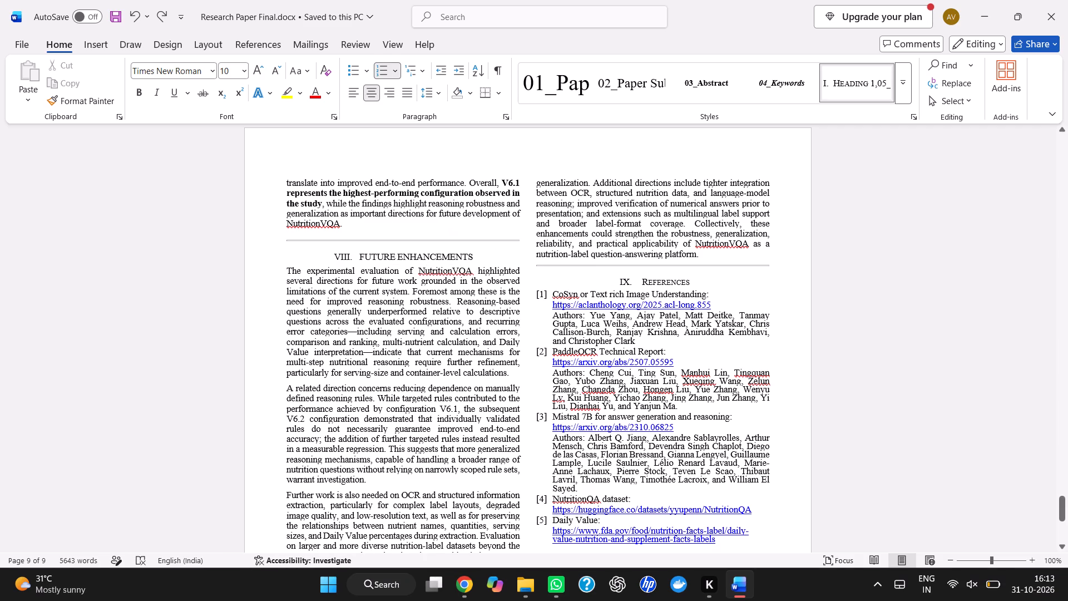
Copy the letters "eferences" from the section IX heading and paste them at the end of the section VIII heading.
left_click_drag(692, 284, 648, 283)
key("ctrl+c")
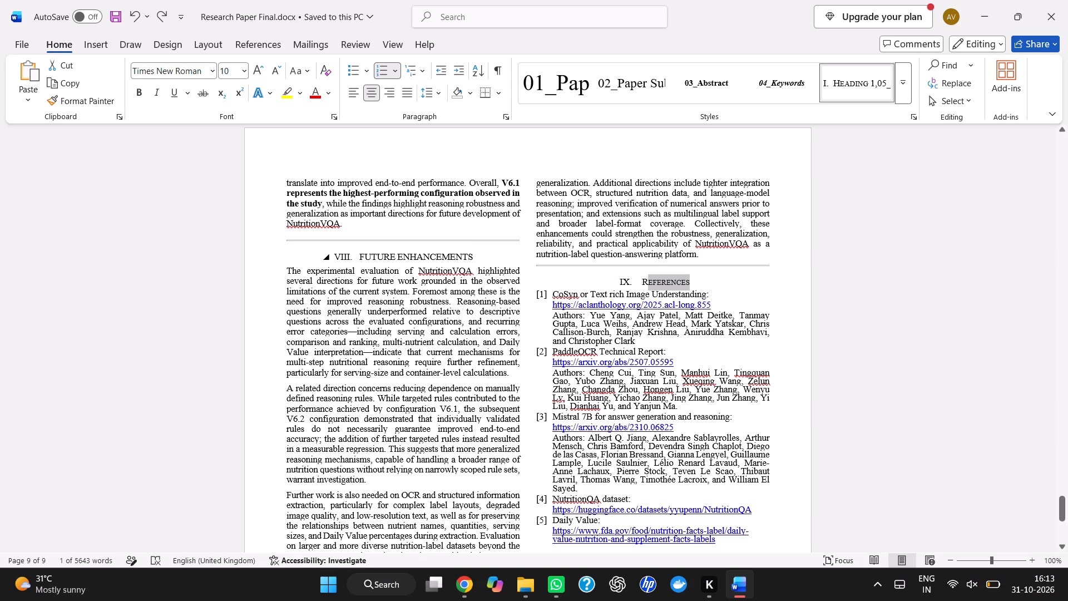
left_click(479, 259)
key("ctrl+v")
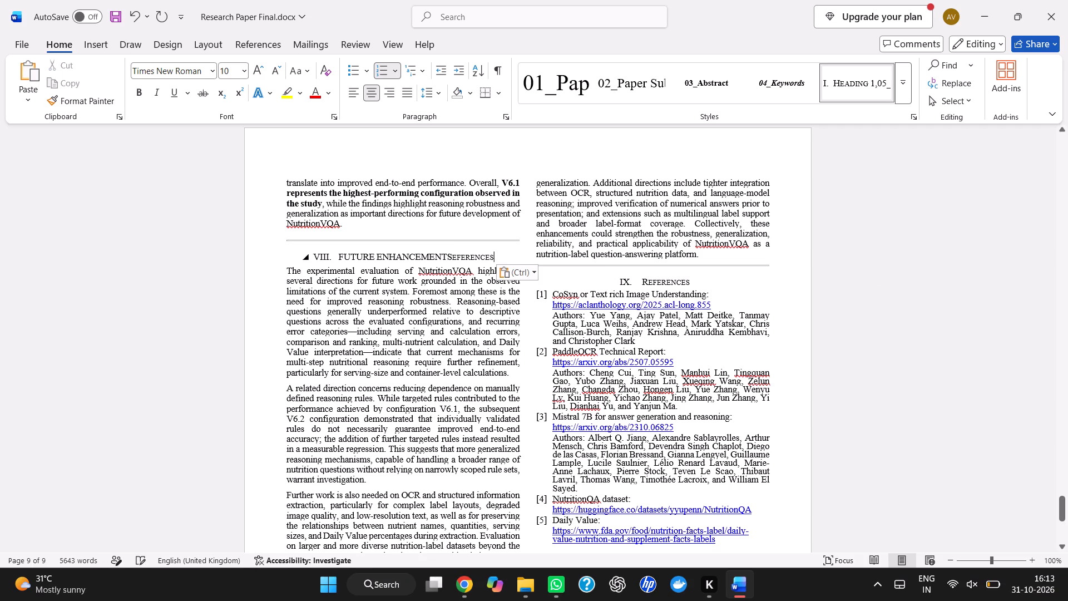
Delete the all-caps text of "FUTURE ENHANCEMENTS" in the section VIII heading, keeping only the initial F.
left_click(451, 257)
key("BackSpace")
key("BackSpace")
key("BackSpace")
key("BackSpace")
key("BackSpace")
key("BackSpace")
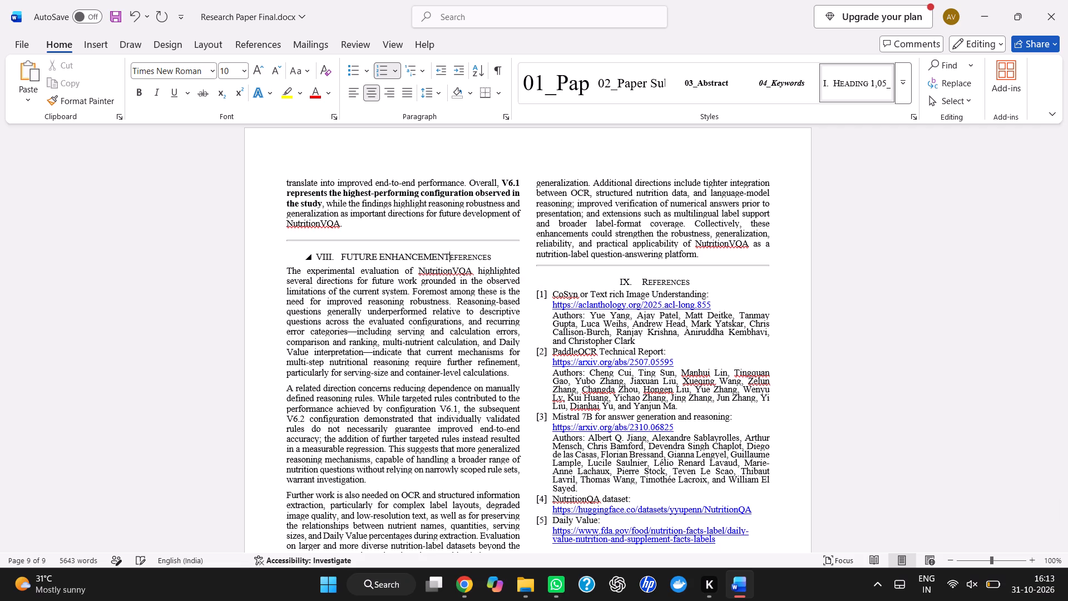
key("BackSpace")
key("BackSpace")
key("BackSpace")
key("BackSpace")
key("BackSpace")
key("BackSpace")
key("BackSpace")
key("BackSpace")
key("BackSpace")
key("BackSpace")
key("BackSpace")
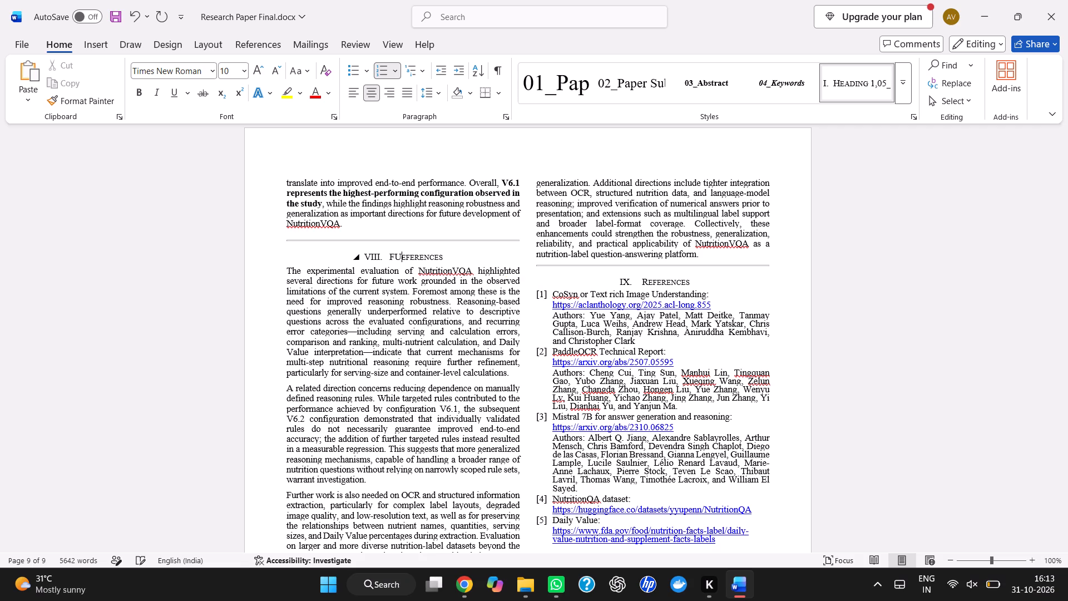
key("BackSpace")
Replace the pasted letters after the F in the section VIII heading with lowercase "uture".
key("Right")
key("Right")
key("Right")
key("Right")
key("Right")
key("Right")
key("Right")
key("Right")
key("Right")
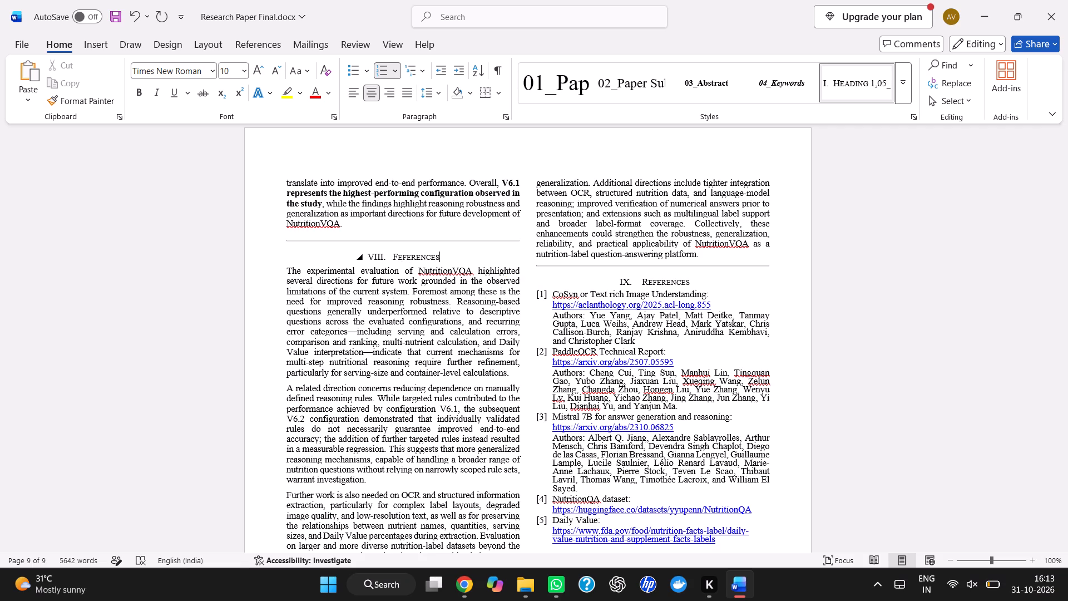
key("BackSpace")
key("BackSpace")
key("BackSpace")
key("BackSpace")
key("BackSpace")
key("BackSpace")
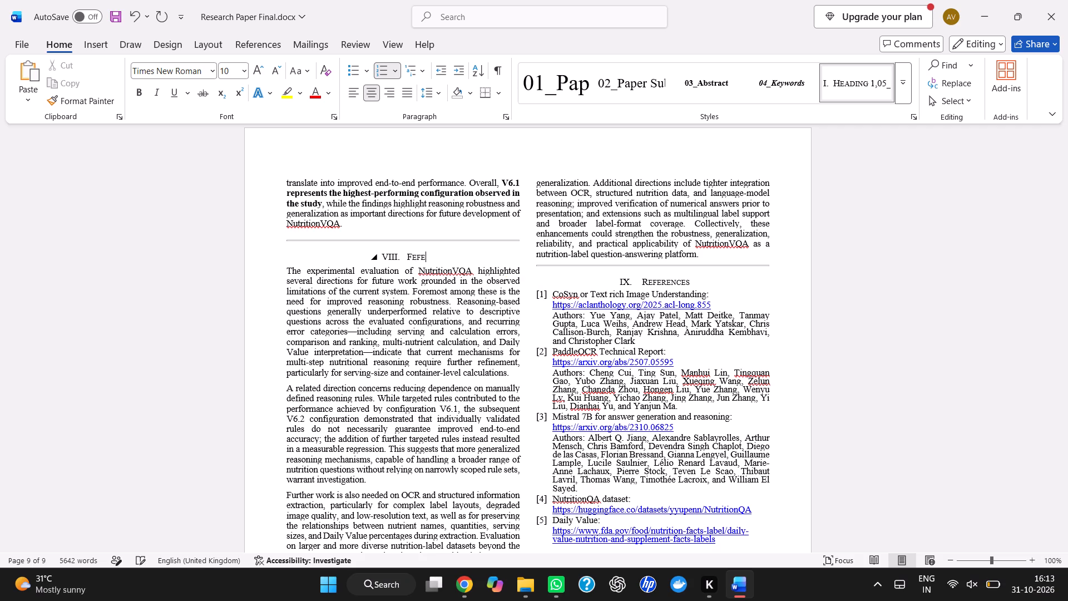
key("BackSpace")
key("BackSpace")
key("BackSpace")
type("uture")
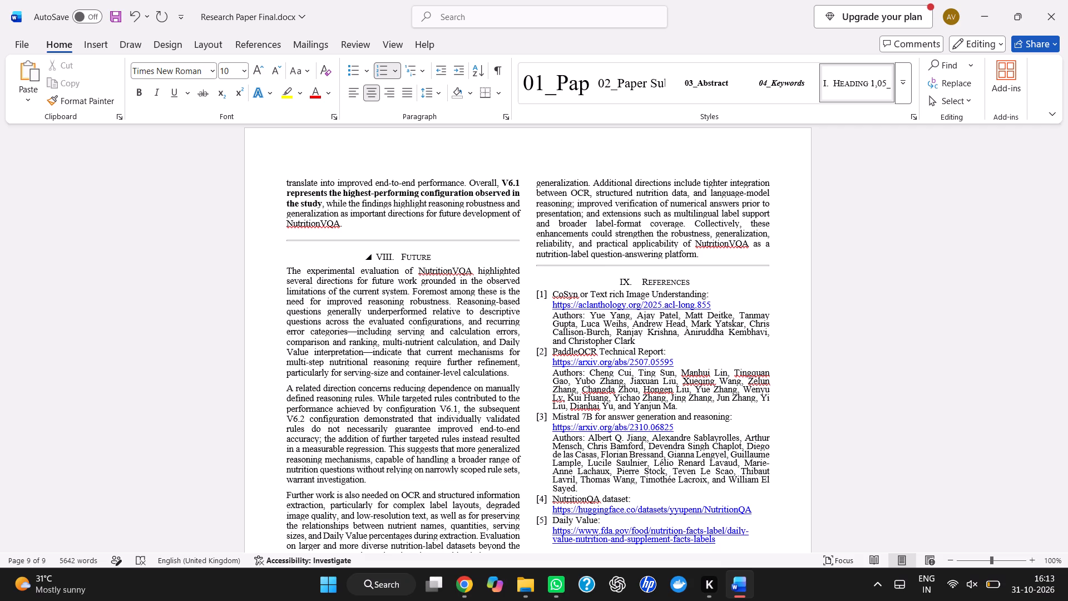
Complete the section VIII heading with the word "Enhancements", capital E followed by lowercase letters.
key("space")
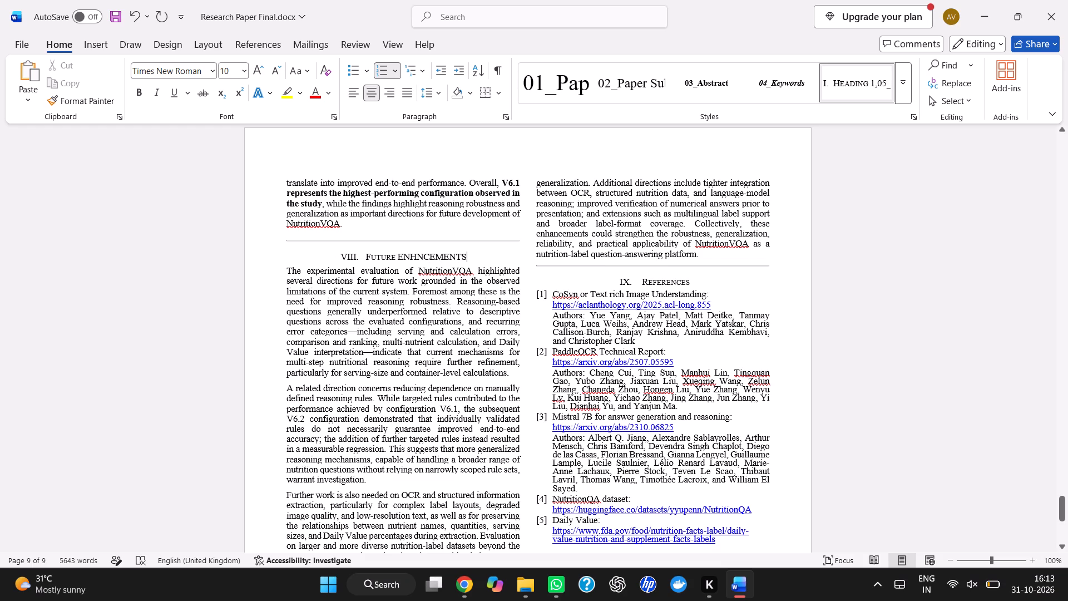
key("BackSpace")
key("BackSpace")
key("BackSpace")
key("BackSpace")
key("BackSpace")
key("BackSpace")
key("BackSpace")
key("BackSpace")
key("BackSpace")
key("BackSpace")
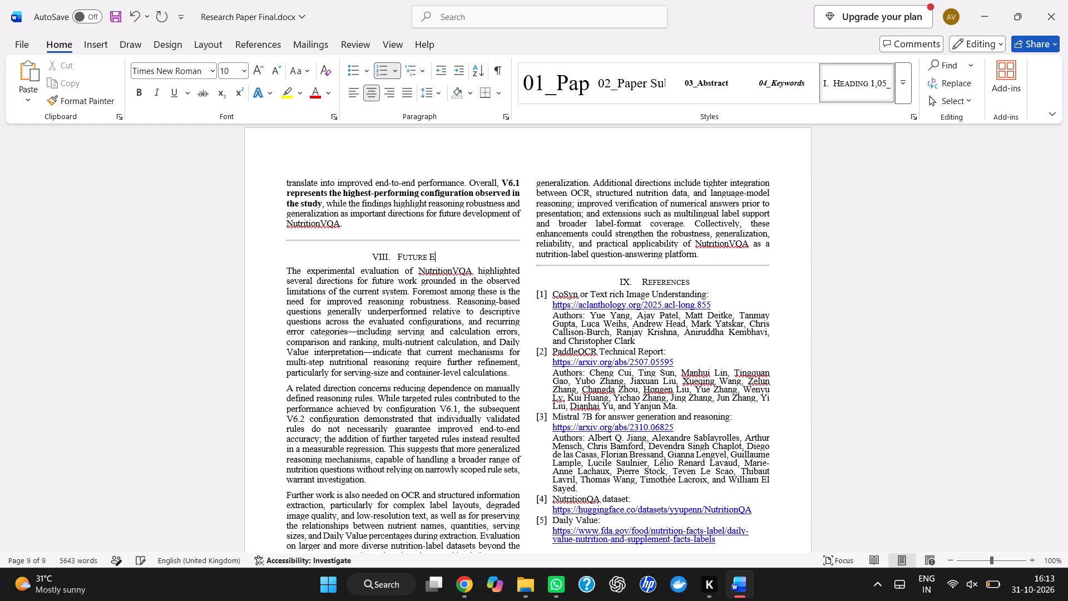
key("n")
type("hancements")
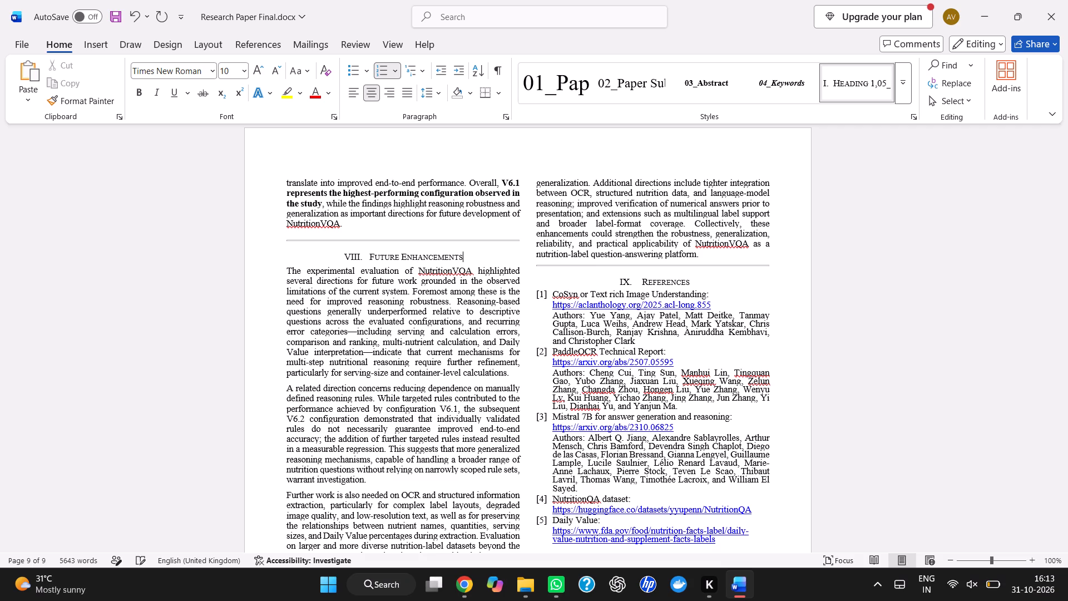
Retype the all-caps section VII heading as "Conclusion", keeping only the first letter capital.
scroll(699, 234, "up", 2)
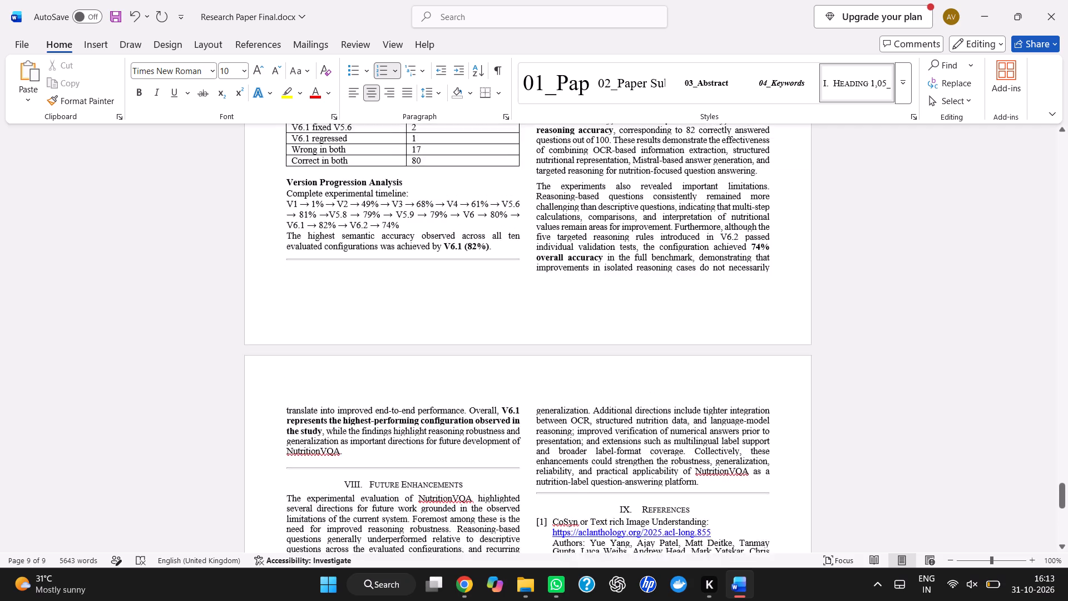
scroll(699, 234, "up", 4)
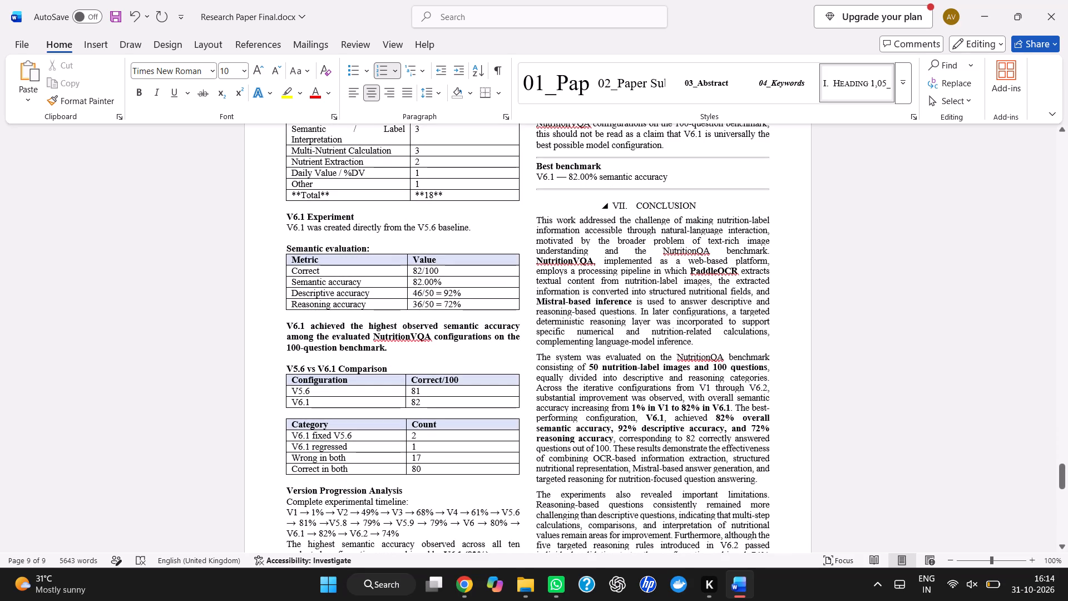
left_click(694, 208)
key("BackSpace")
key("BackSpace")
key("BackSpace")
key("BackSpace")
key("BackSpace")
key("BackSpace")
key("BackSpace")
key("BackSpace")
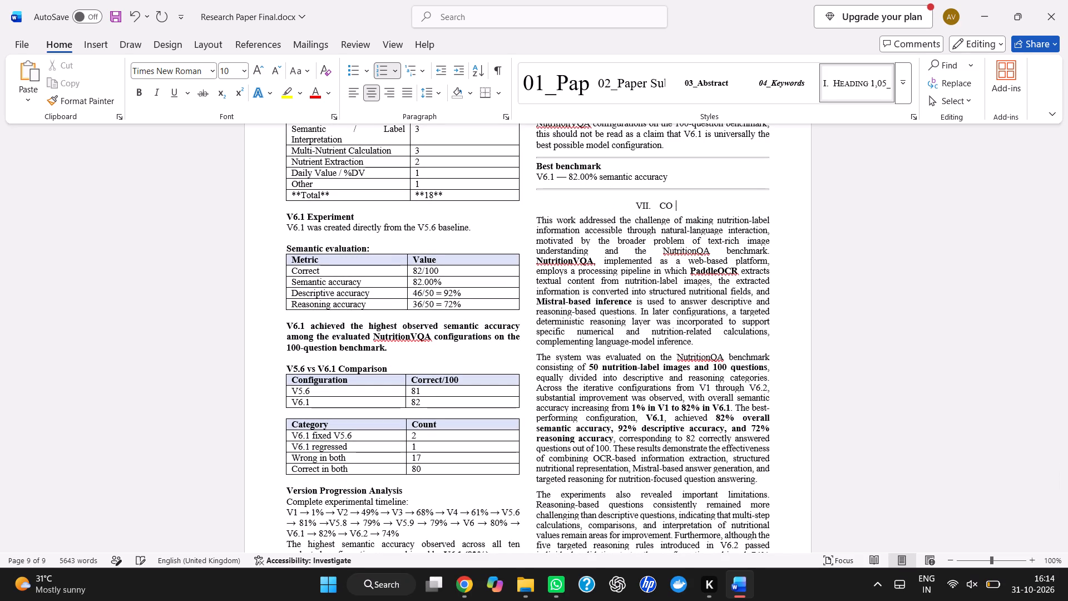
key("BackSpace")
type("onclusion")
Retype the all-caps section VI heading as "Results and observations", keeping only the initial R capital.
scroll(754, 183, "up", 5)
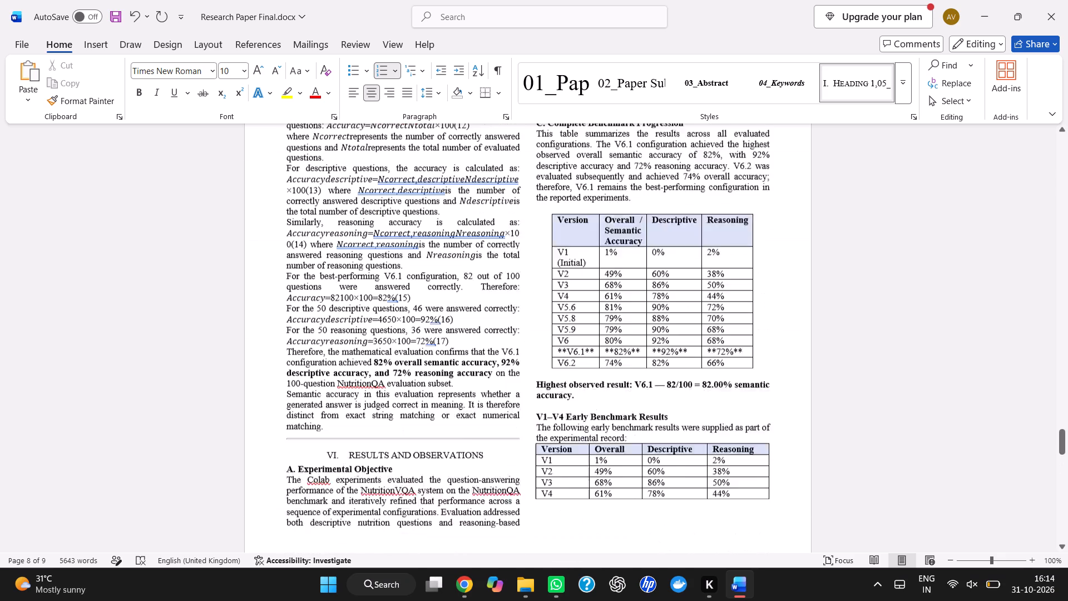
scroll(754, 183, "up", 1)
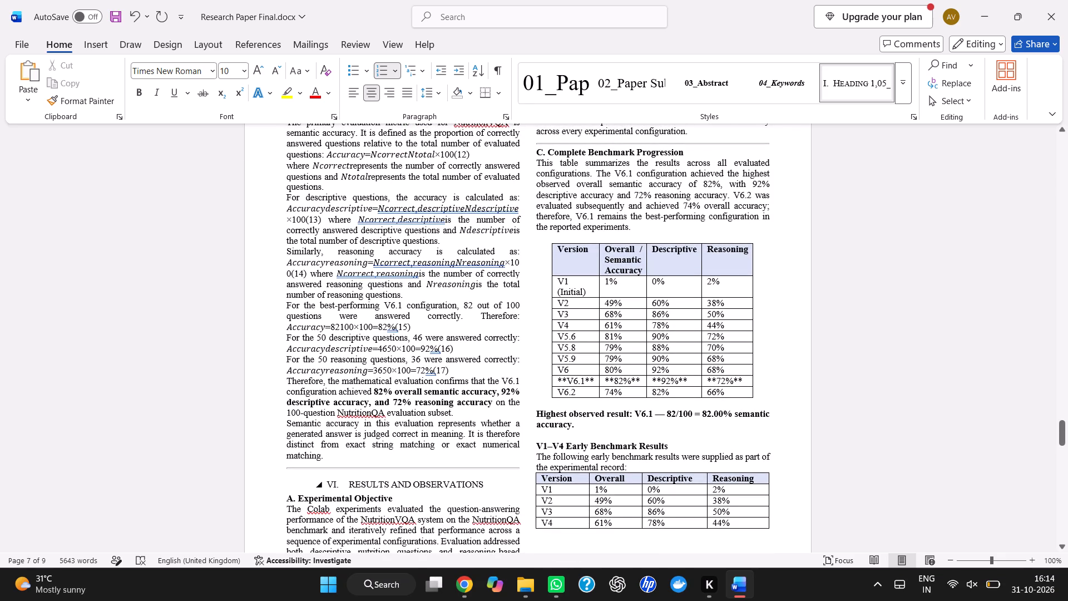
left_click(483, 484)
key("BackSpace")
key("BackSpace")
key("BackSpace")
key("BackSpace")
key("BackSpace")
key("BackSpace")
key("BackSpace")
key("BackSpace")
key("BackSpace")
key("BackSpace")
key("BackSpace")
key("BackSpace")
key("BackSpace")
key("BackSpace")
key("BackSpace")
key("BackSpace")
key("BackSpace")
key("BackSpace")
key("BackSpace")
key("BackSpace")
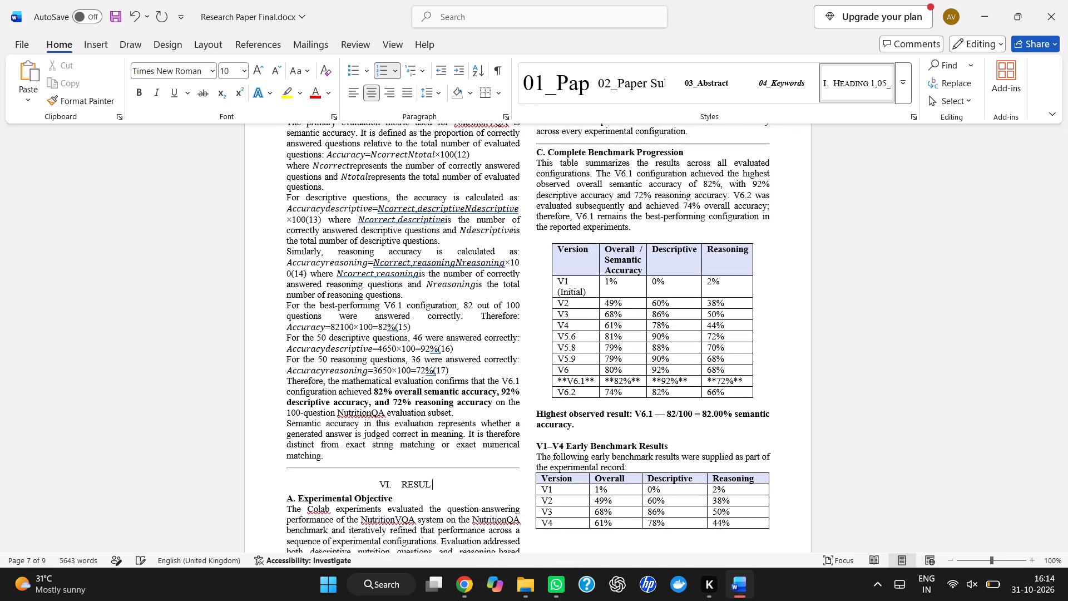
key("BackSpace")
key("BackSpace")
key("BackSpace")
key("BackSpace")
type("esults and observations")
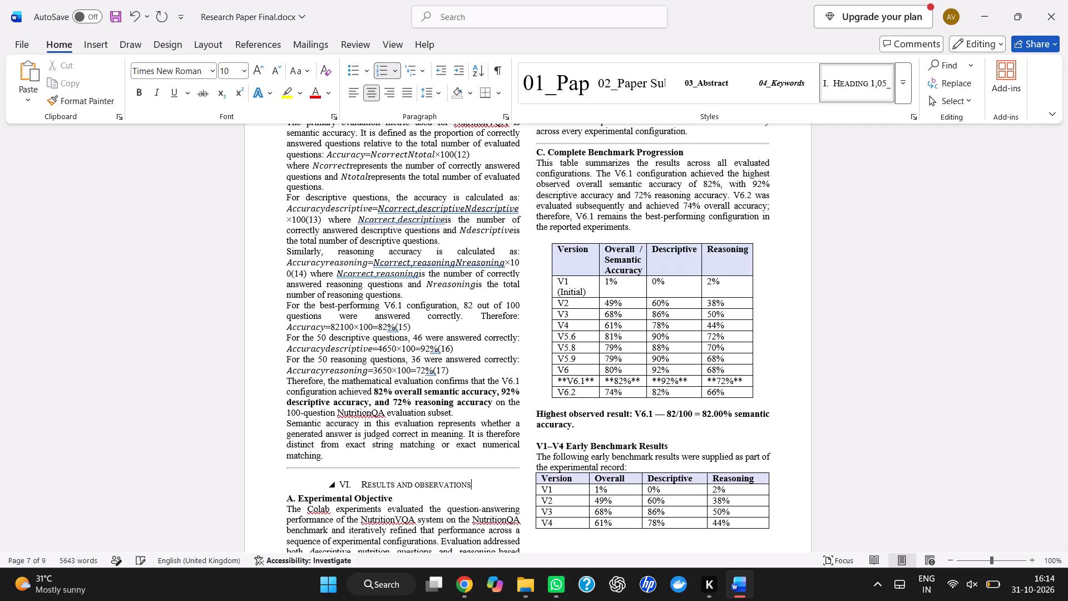
Retype the all-caps section II heading as "Related work", keeping only the initial R capital.
scroll(502, 388, "up", 3)
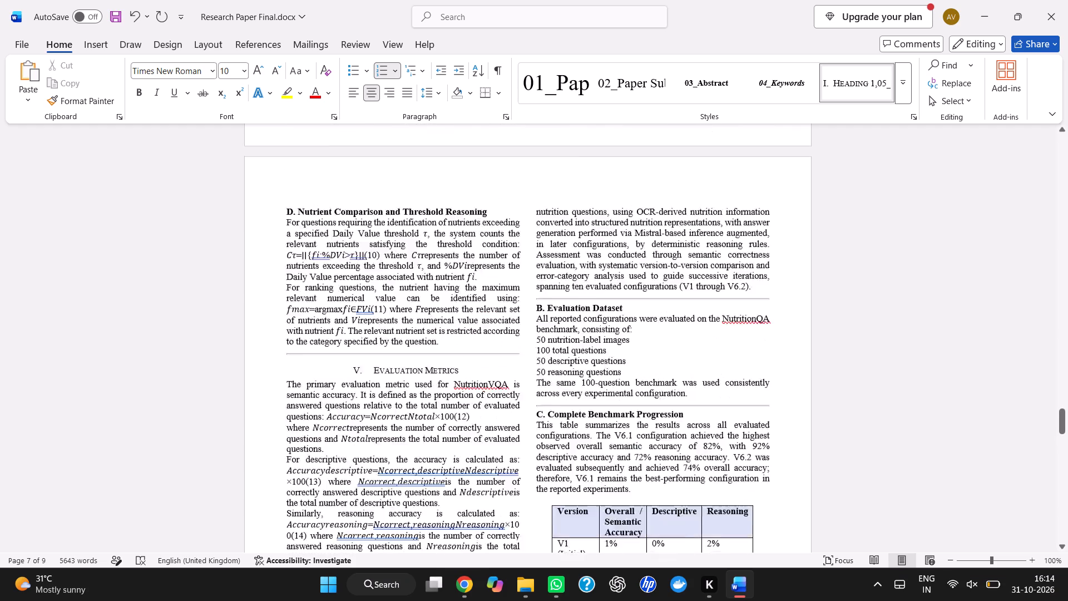
scroll(502, 388, "up", 5)
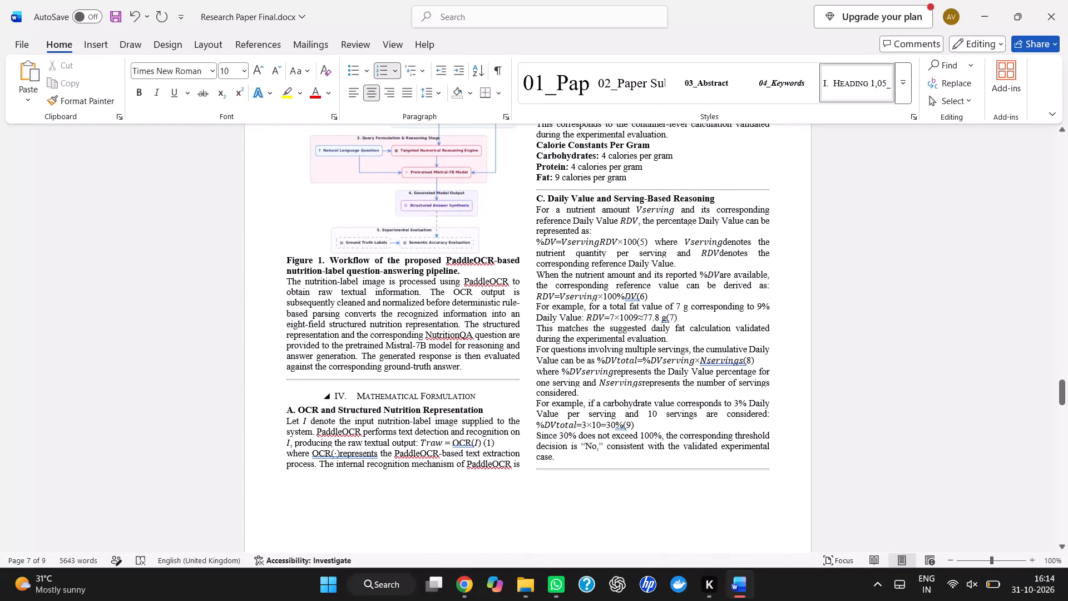
scroll(476, 397, "up", 7)
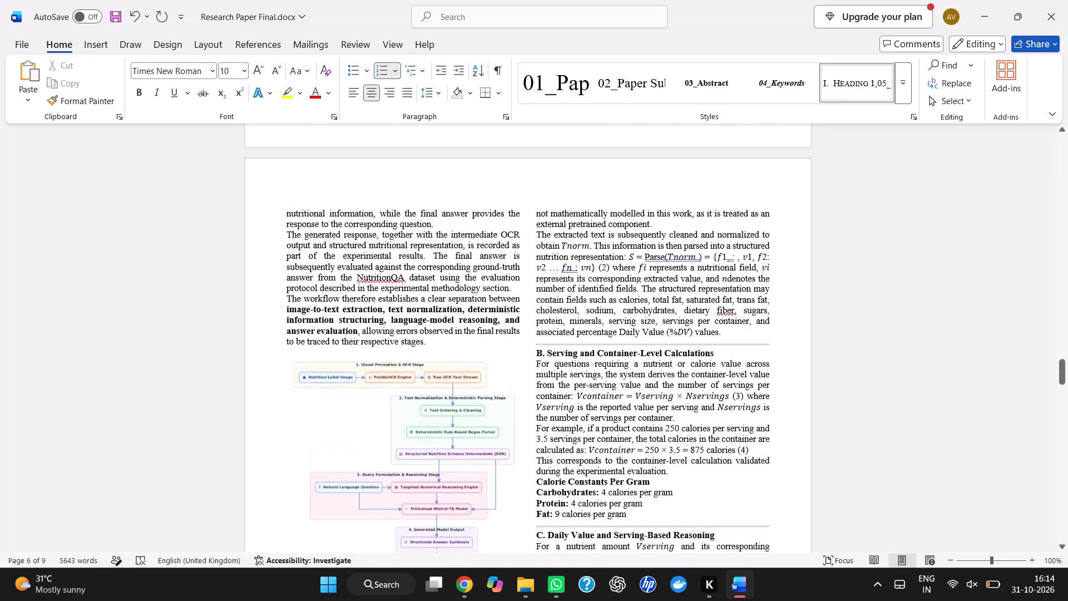
scroll(476, 397, "up", 9)
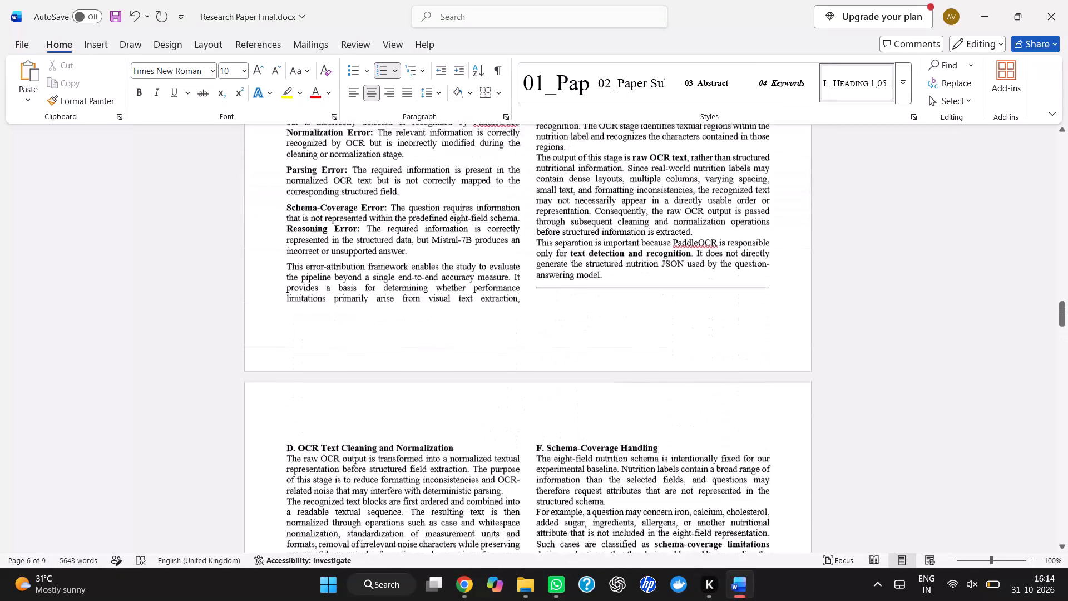
scroll(476, 397, "up", 8)
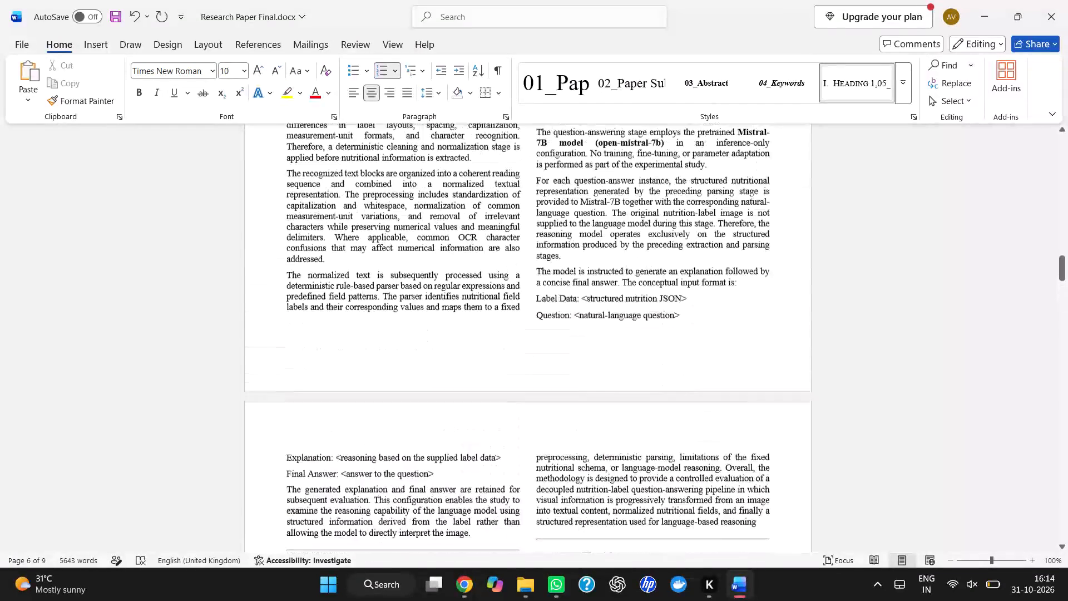
scroll(476, 397, "up", 6)
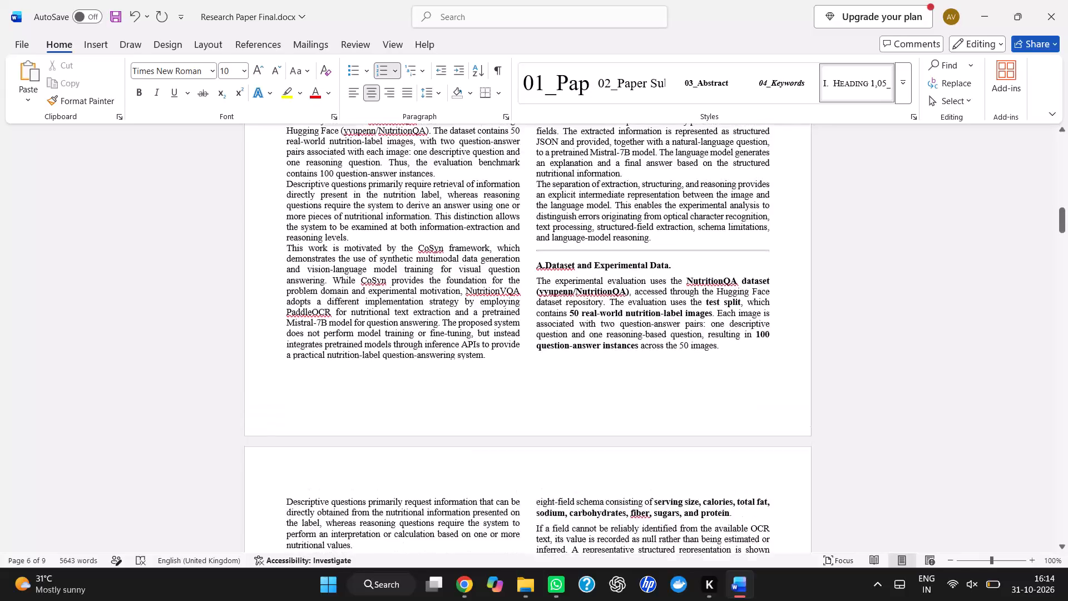
scroll(476, 397, "up", 3)
scroll(476, 397, "down", 1)
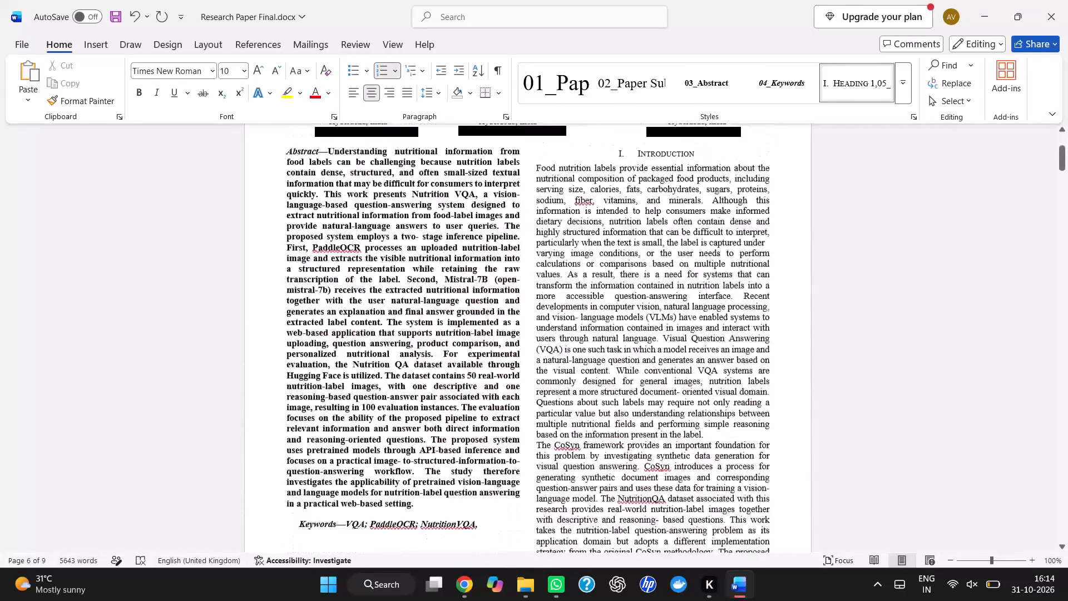
scroll(476, 397, "down", 2)
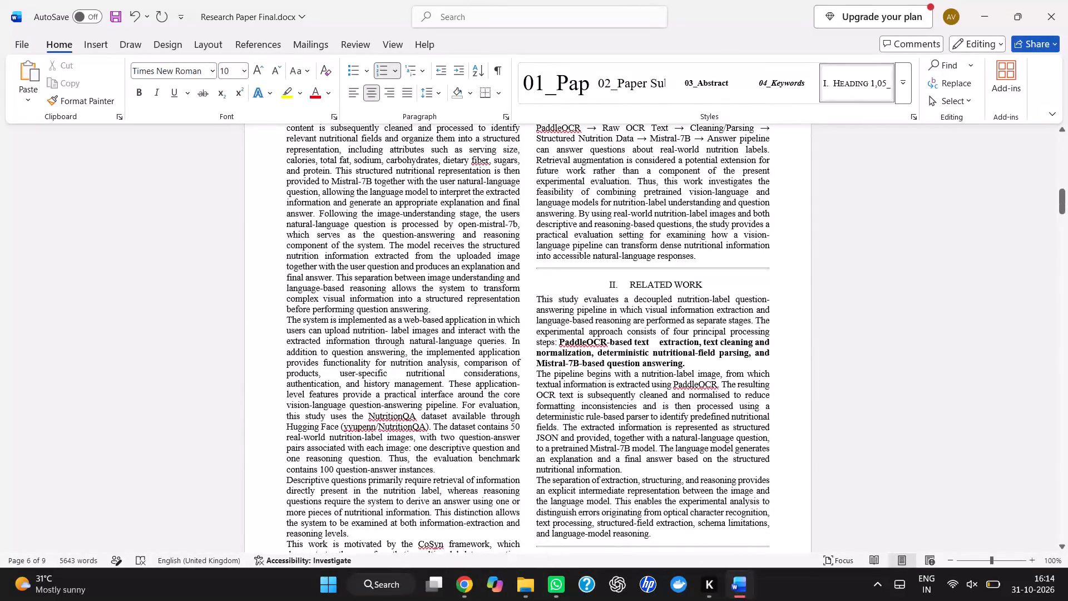
left_click(706, 288)
key("Left")
key("BackSpace")
key("BackSpace")
key("BackSpace")
key("BackSpace")
key("BackSpace")
key("BackSpace")
key("BackSpace")
key("BackSpace")
key("BackSpace")
key("BackSpace")
key("BackSpace")
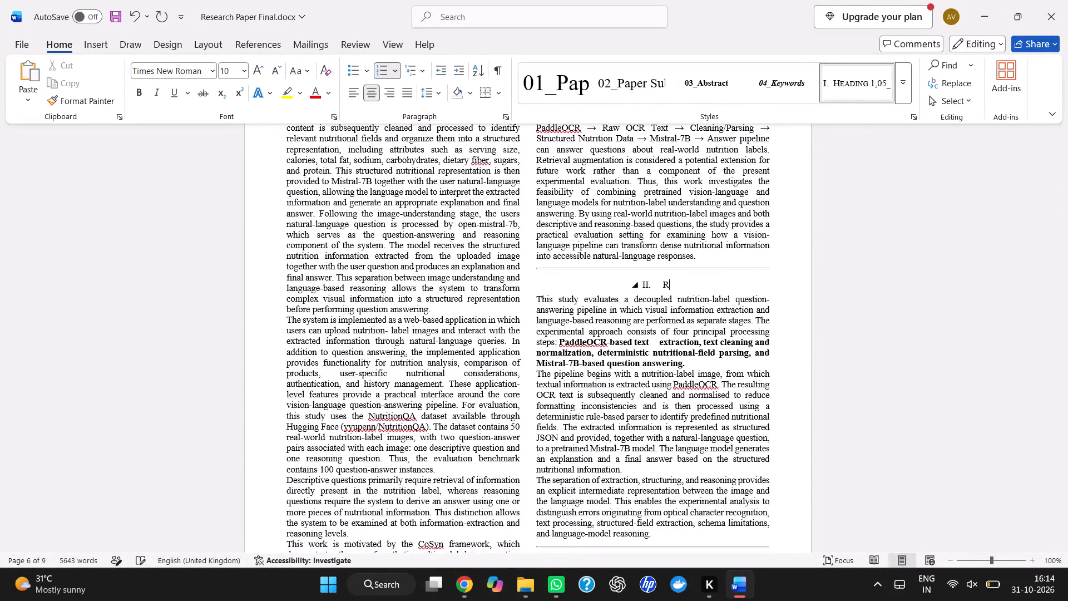
type("elated work")
Review the section headings from the title page through section VI for consistent small-caps capitalisation.
scroll(783, 247, "up", 2)
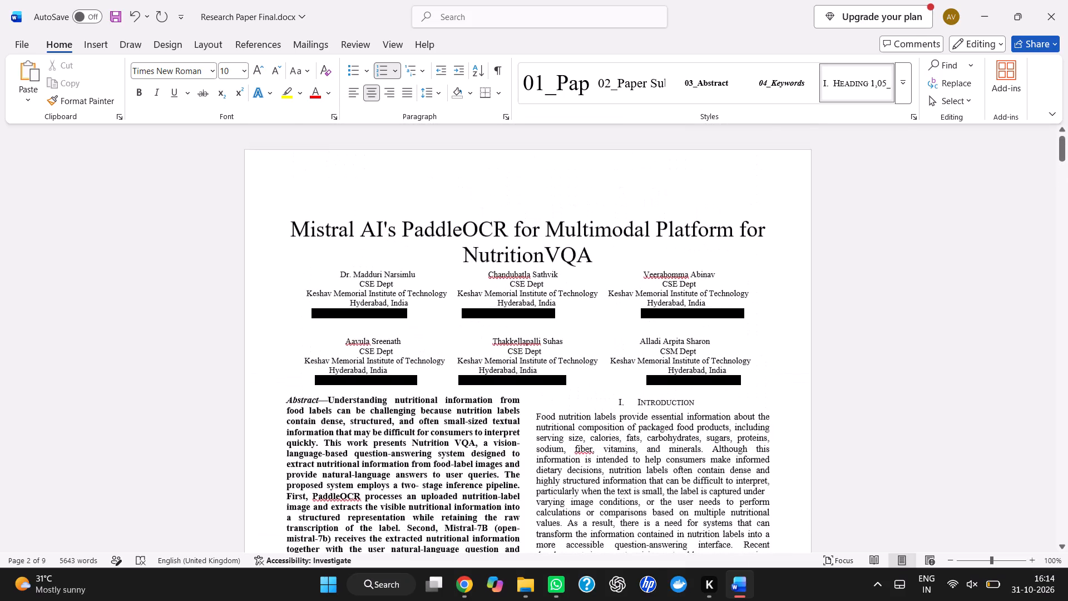
scroll(783, 247, "up", 3)
scroll(783, 247, "down", 3)
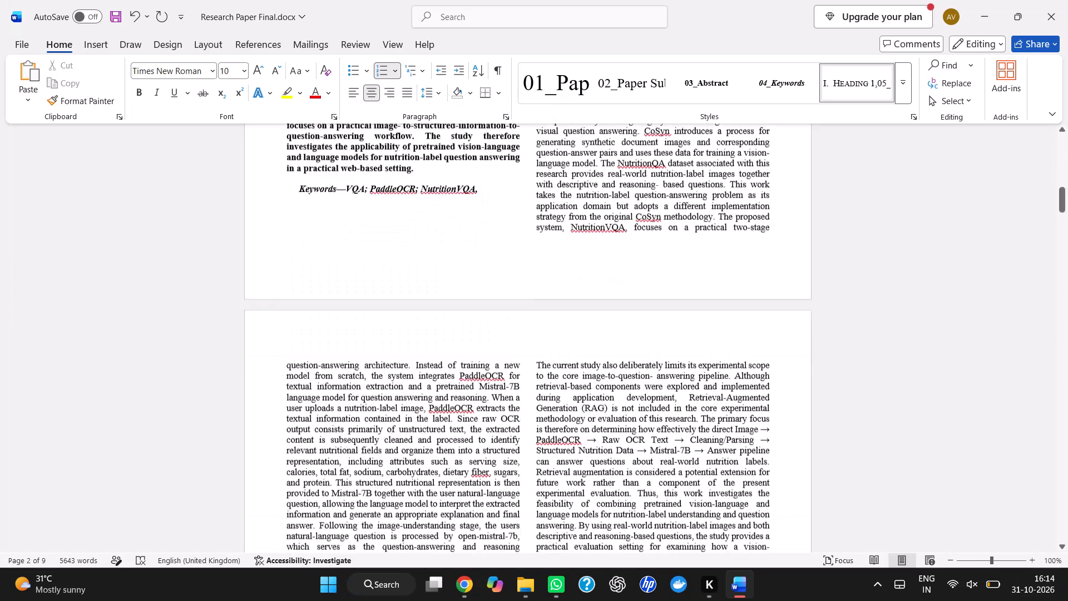
scroll(783, 247, "down", 9)
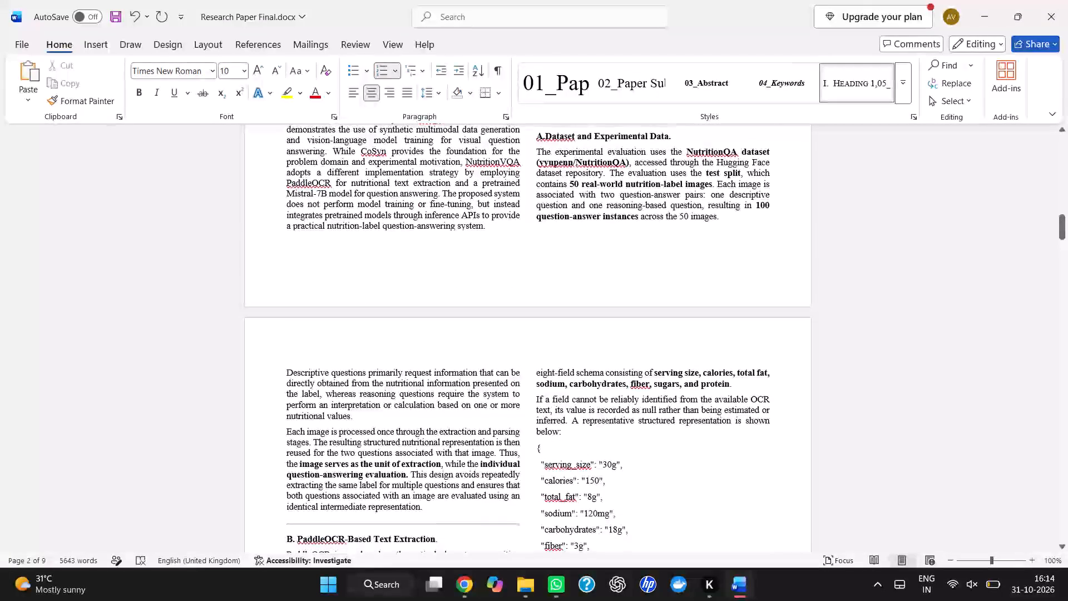
scroll(783, 247, "down", 2)
scroll(597, 325, "down", 5)
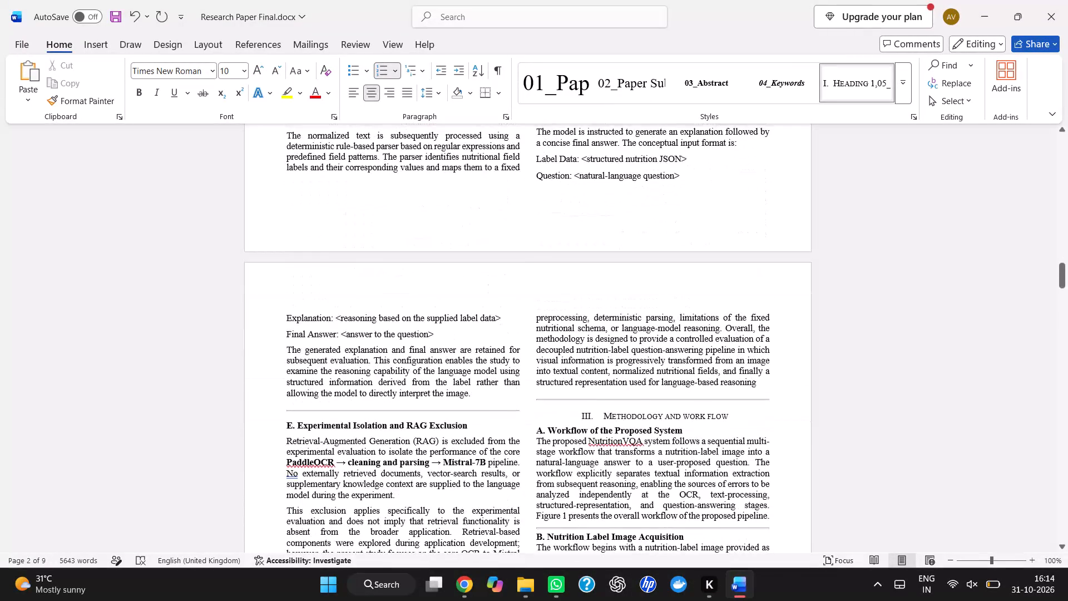
scroll(597, 325, "down", 2)
scroll(597, 325, "up", 1)
scroll(597, 325, "down", 2)
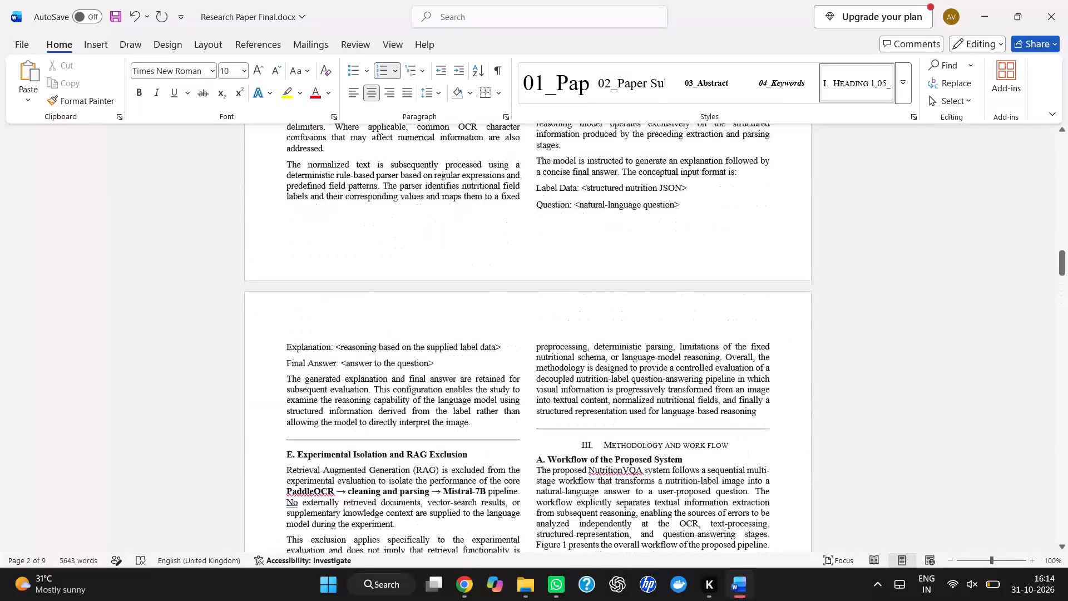
scroll(597, 325, "down", 5)
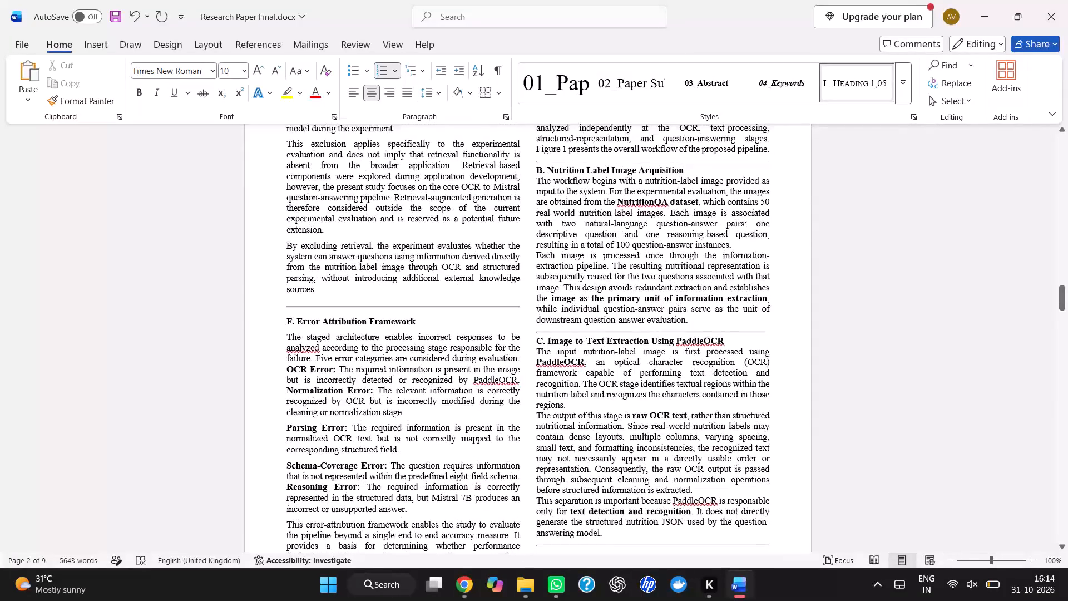
scroll(597, 325, "down", 7)
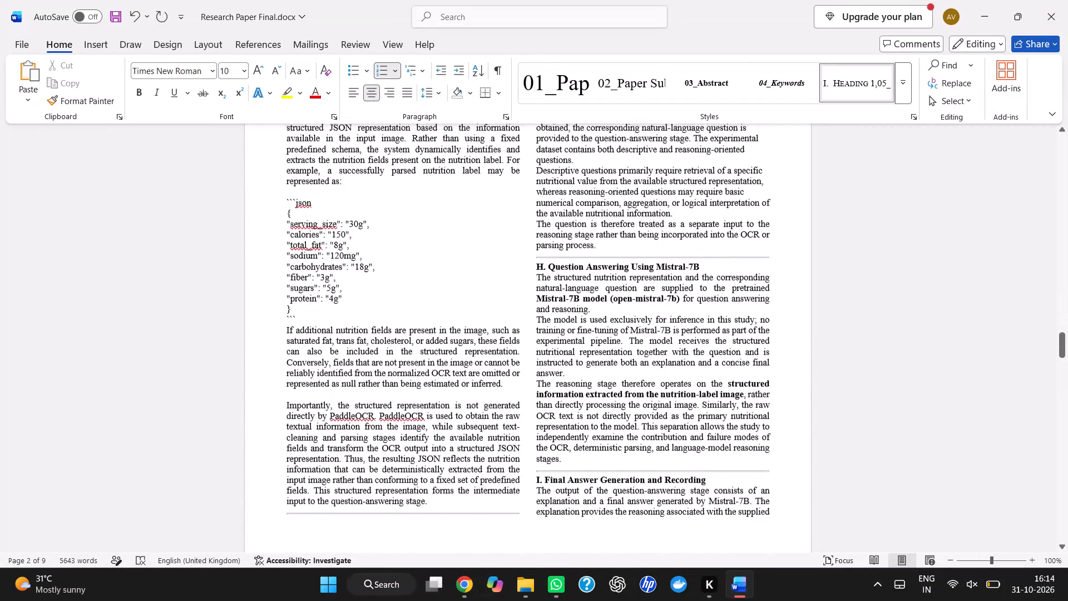
scroll(597, 325, "down", 6)
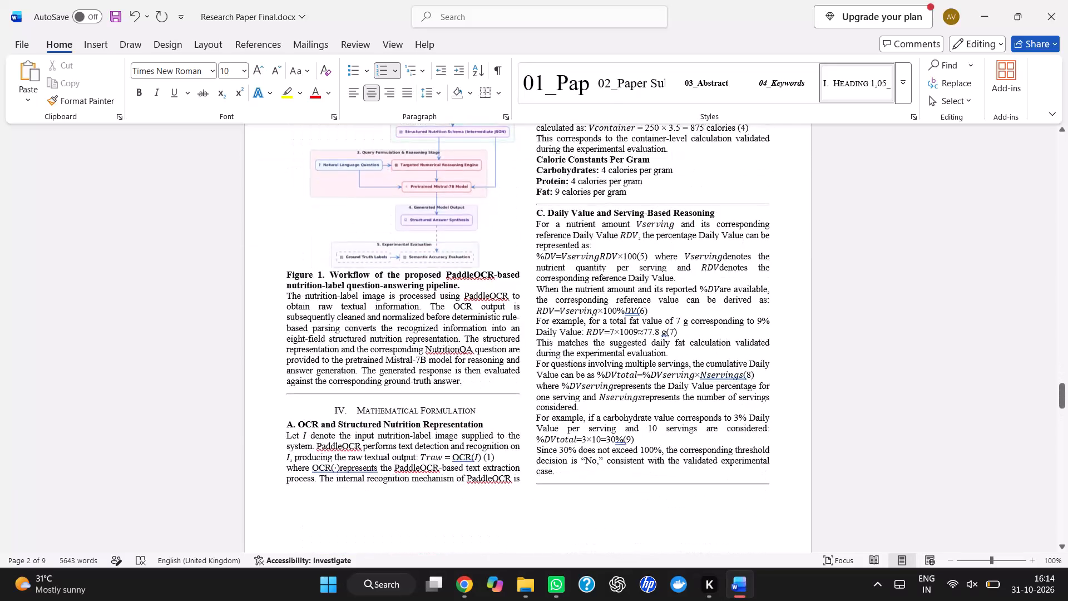
scroll(597, 325, "down", 4)
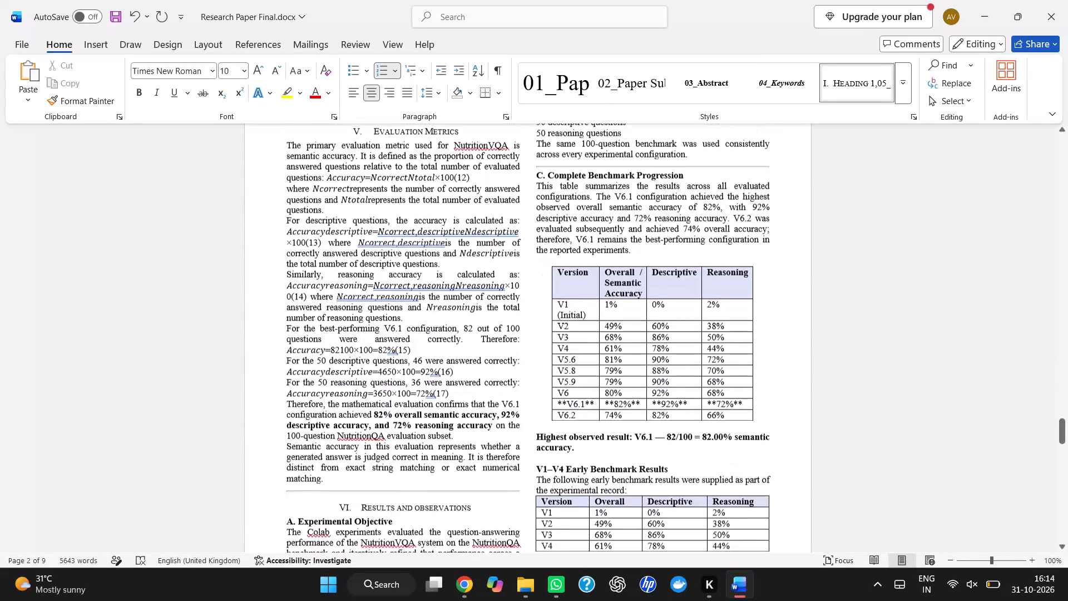
Save the research paper.
left_click(108, 17)
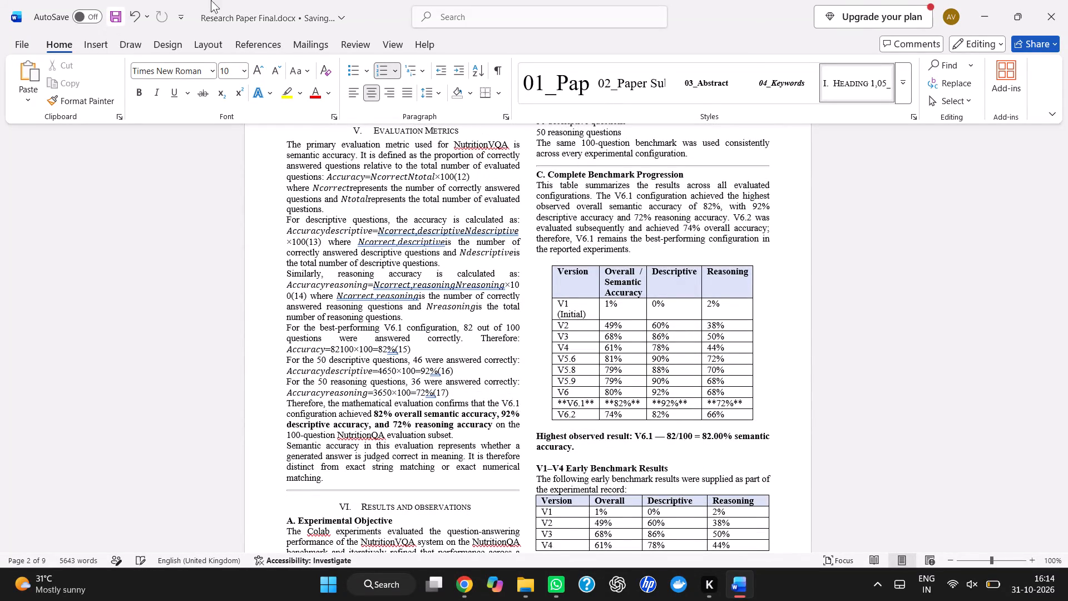
Capitalise the initial O of "Observations" in the section VI heading so it reads "Results and Observations".
scroll(447, 234, "down", 3)
scroll(447, 234, "up", 2)
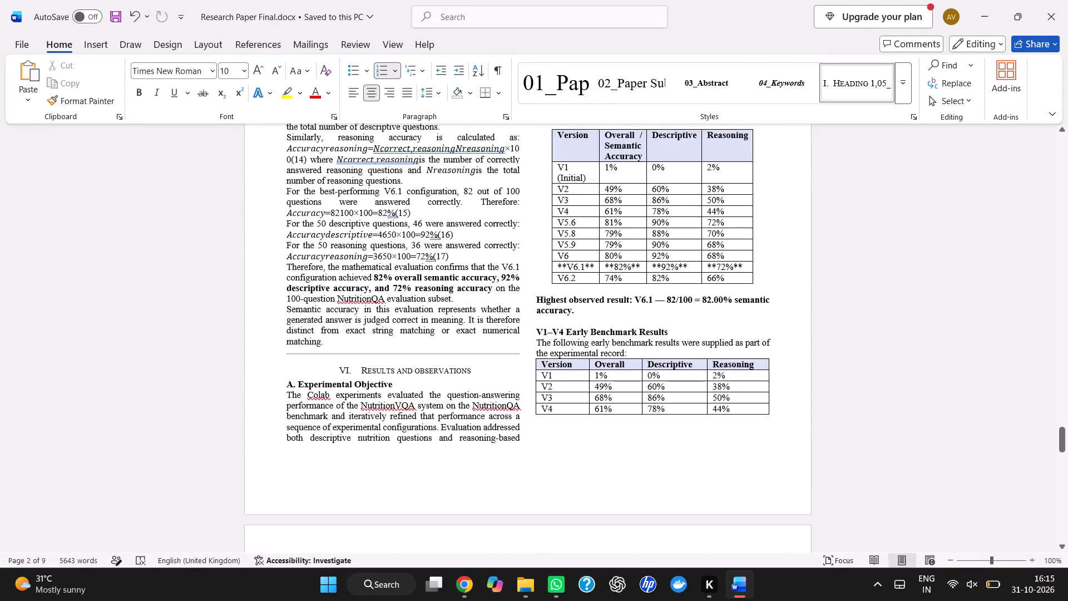
scroll(447, 234, "up", 3)
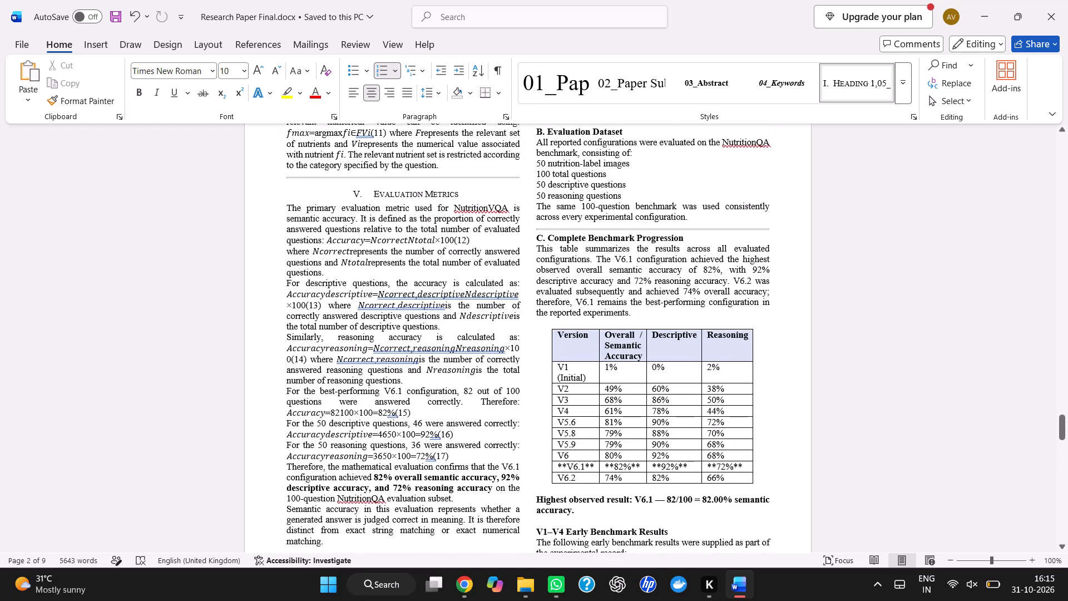
scroll(444, 214, "down", 2)
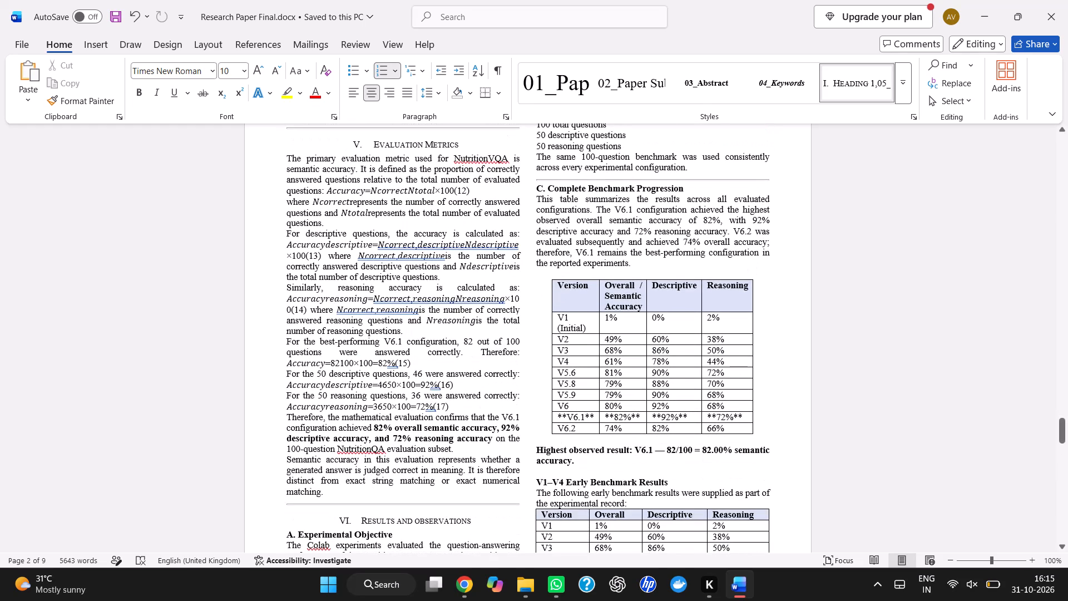
scroll(444, 214, "down", 2)
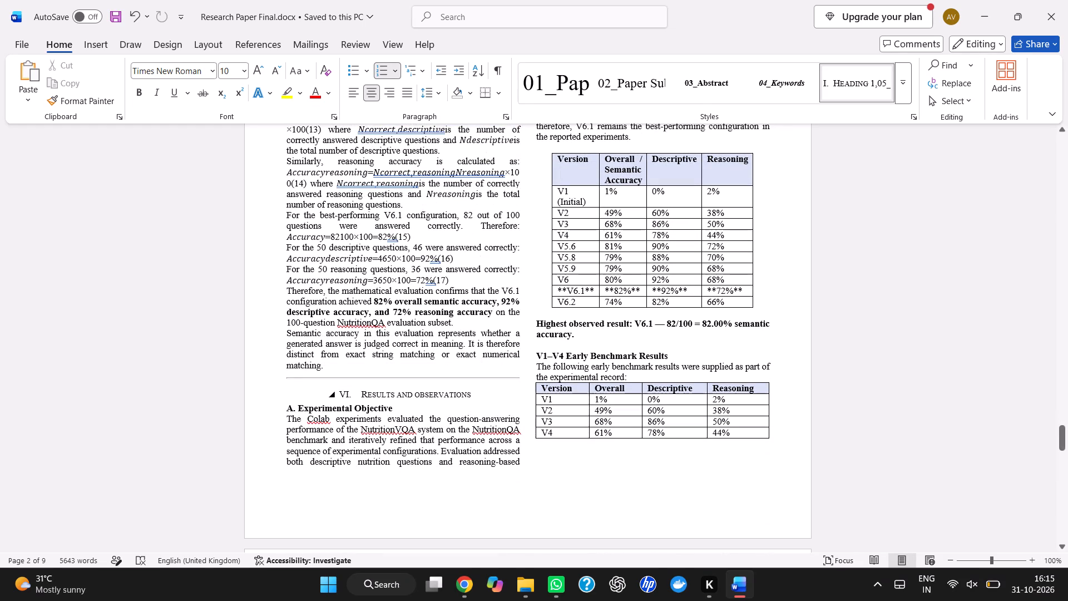
left_click(421, 397)
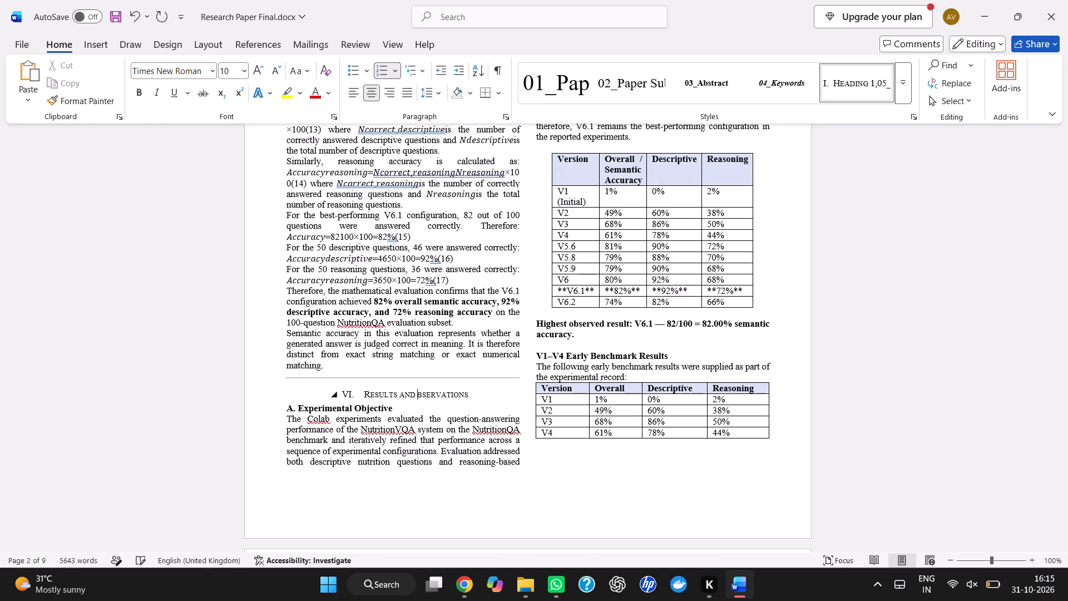
Check the capitalisation of the headings after section VI, through the References section.
scroll(561, 346, "down", 2)
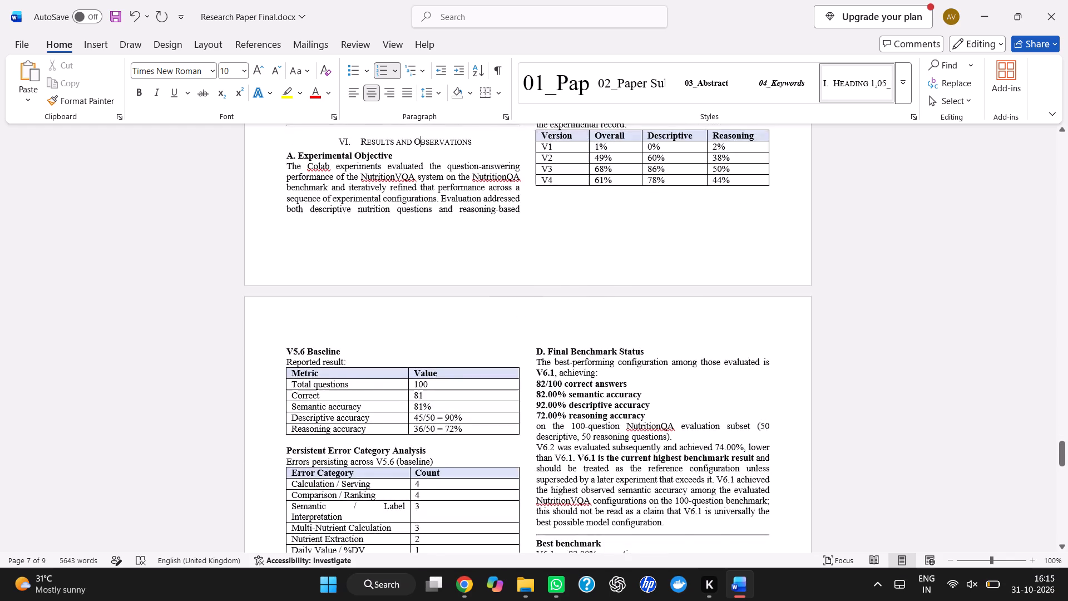
scroll(561, 346, "down", 6)
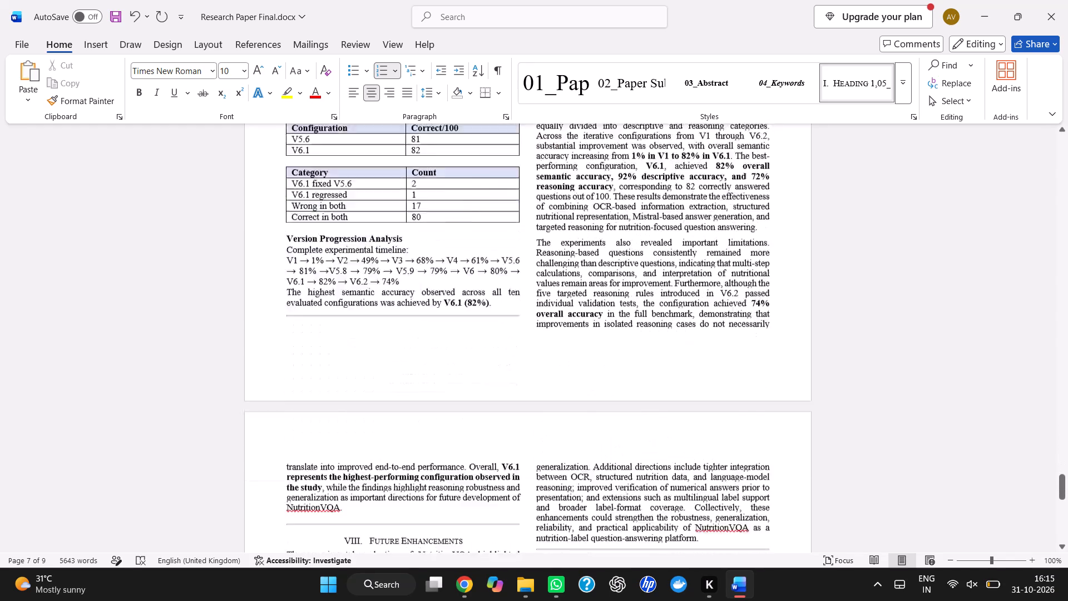
scroll(561, 346, "down", 4)
scroll(486, 385, "up", 1)
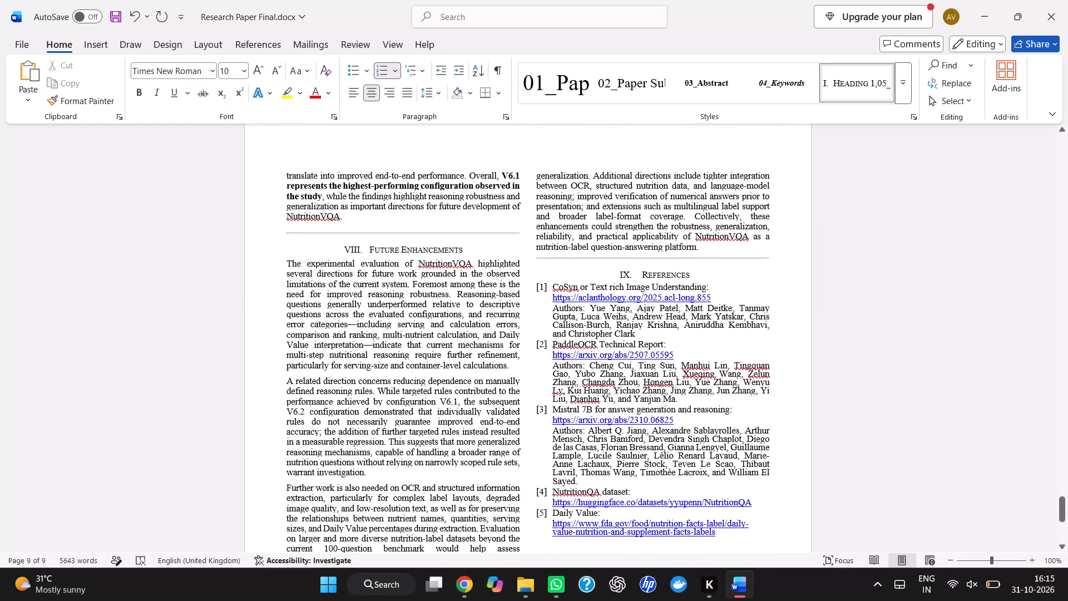
scroll(486, 385, "up", 1)
scroll(486, 385, "down", 1)
Capitalise the initial W of "Work" in the section II heading so it reads "Related Work".
scroll(486, 385, "up", 13)
scroll(486, 385, "up", 11)
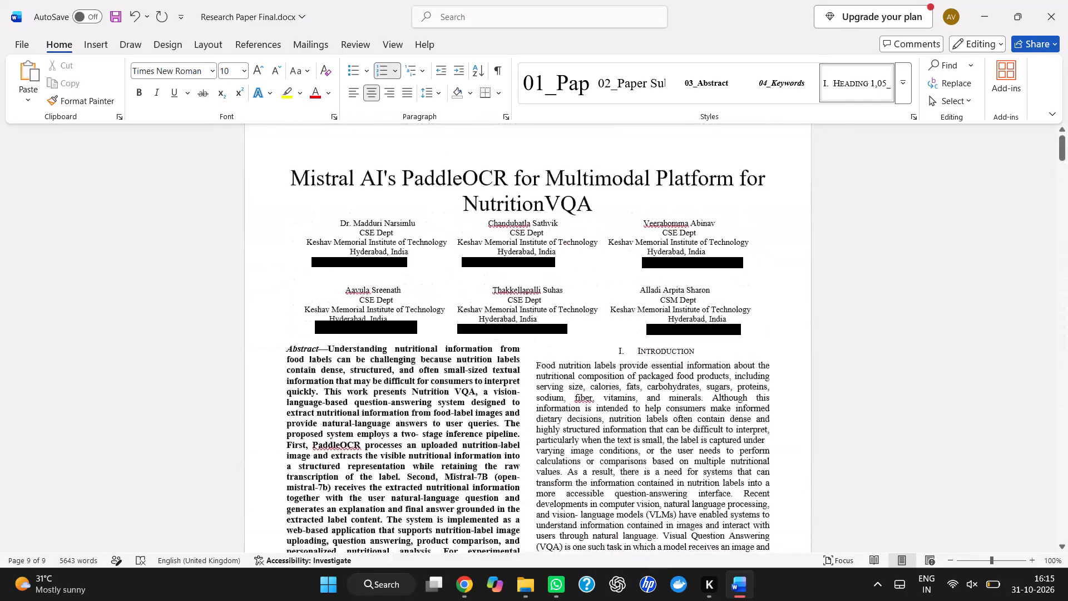
scroll(486, 385, "down", 5)
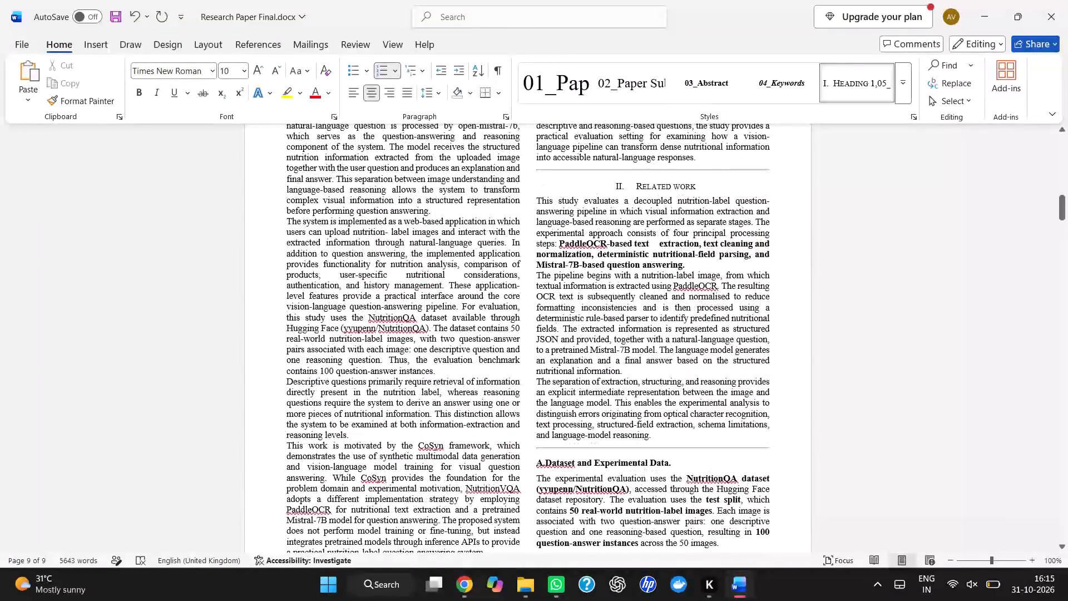
left_click(680, 186)
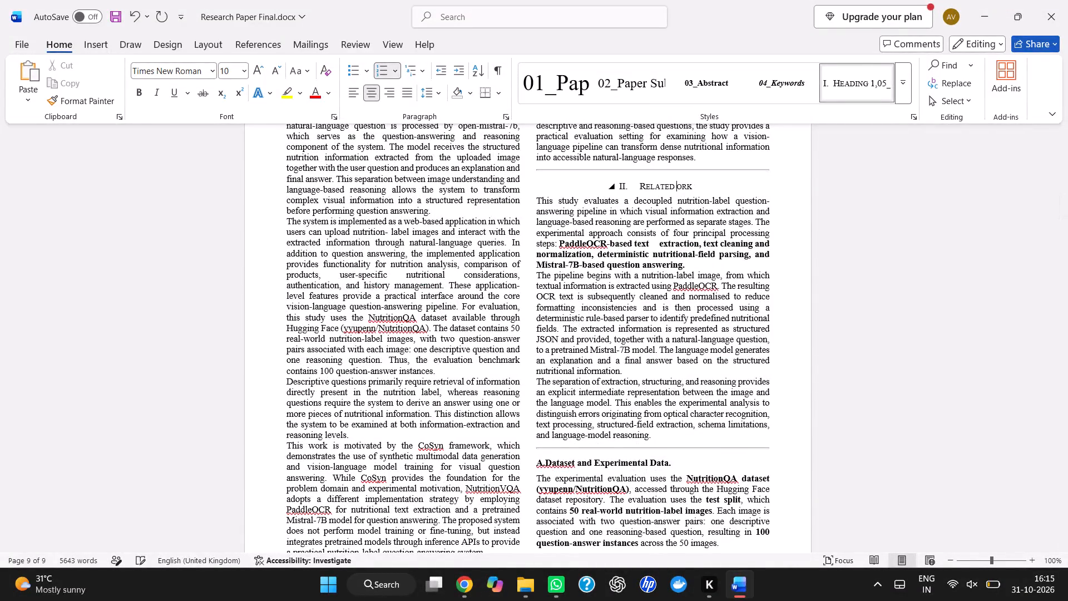
Capitalise the initial W of "Work" in the section III heading so it reads "Methodology and Work flow".
scroll(670, 361, "down", 4)
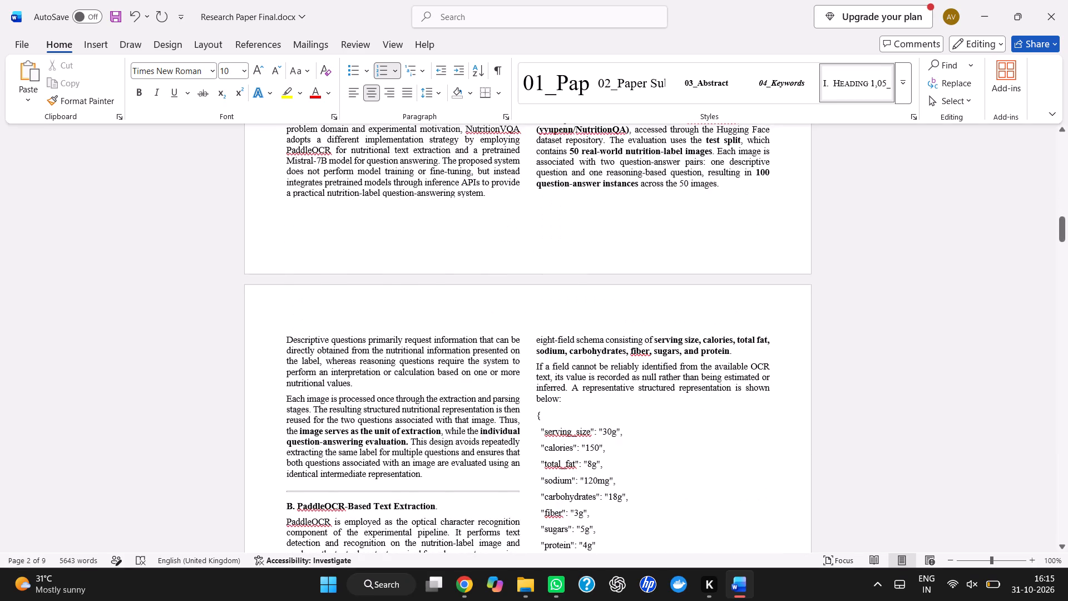
scroll(670, 361, "down", 7)
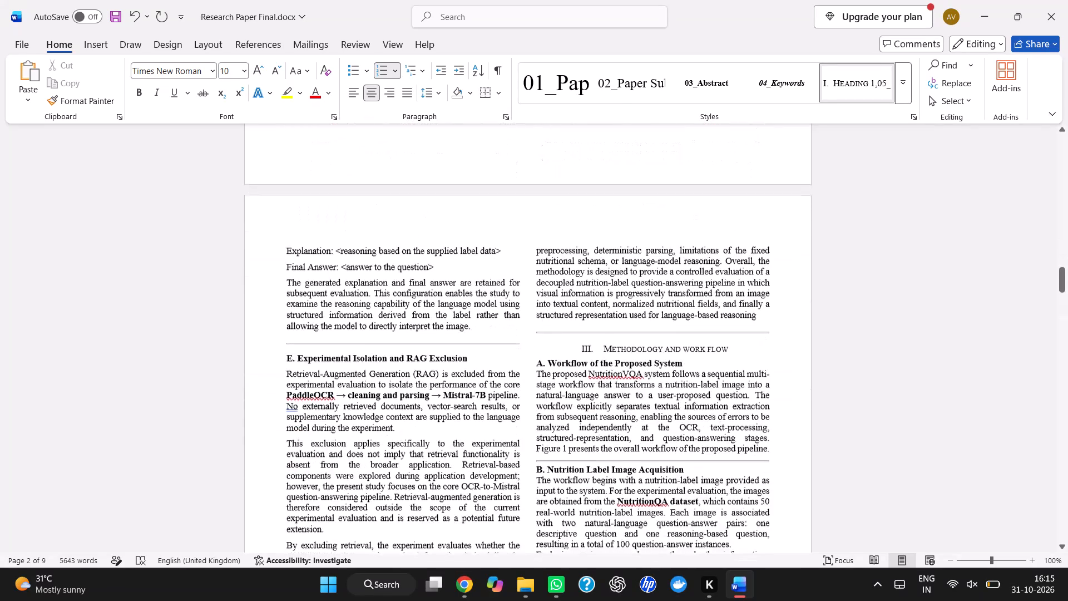
scroll(670, 361, "down", 2)
left_click(689, 206)
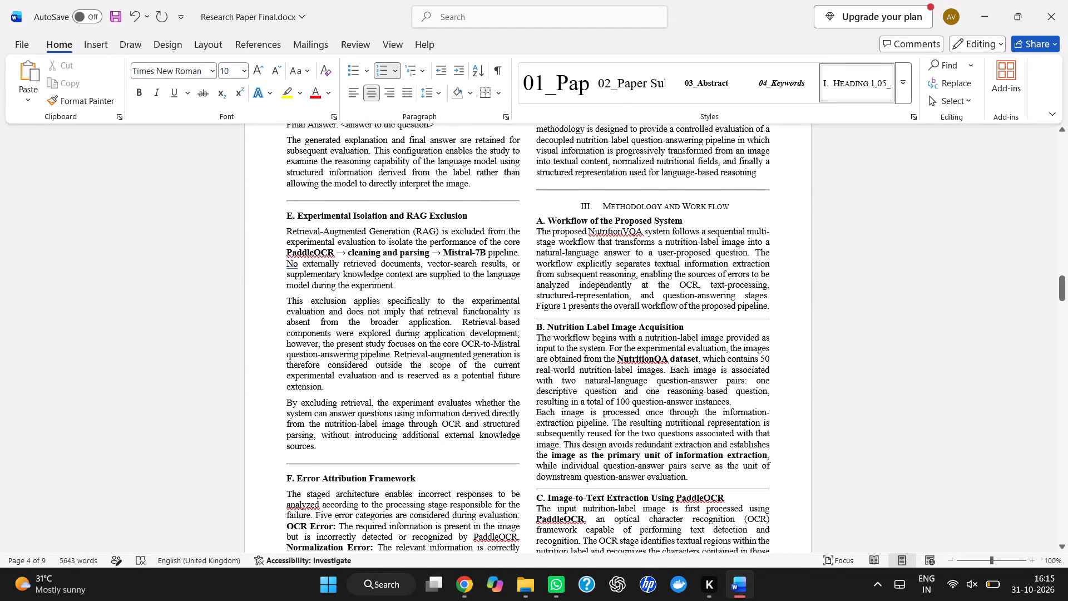
Save the research paper with the corrected headings.
scroll(701, 284, "down", 2)
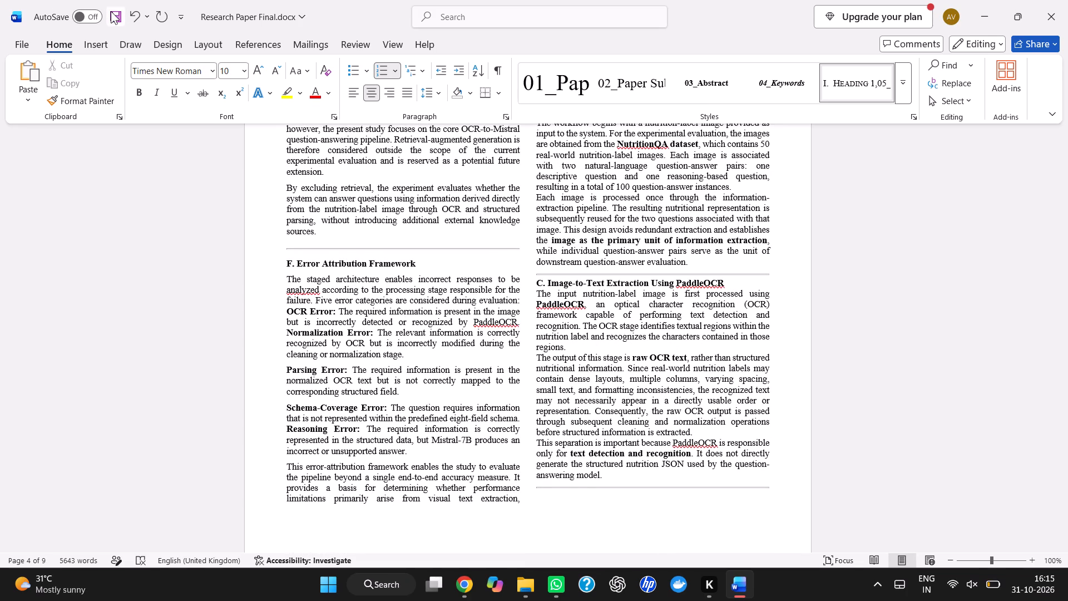
left_click(111, 11)
Retype the initial F of "Formulation" as a capital in the section IV heading, "Mathematical Formulation".
scroll(507, 372, "down", 3)
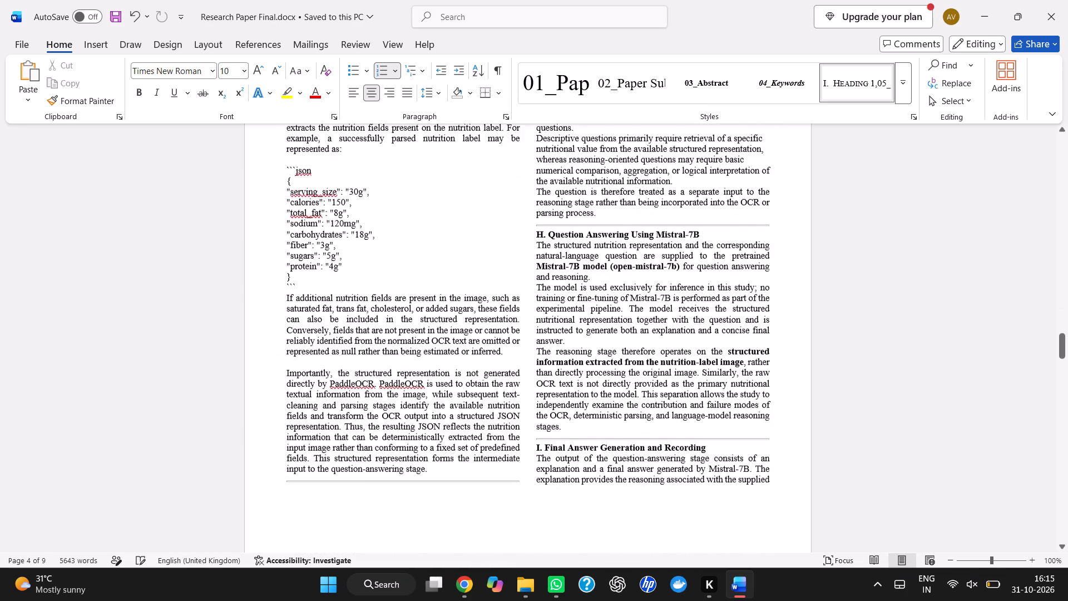
scroll(507, 372, "down", 5)
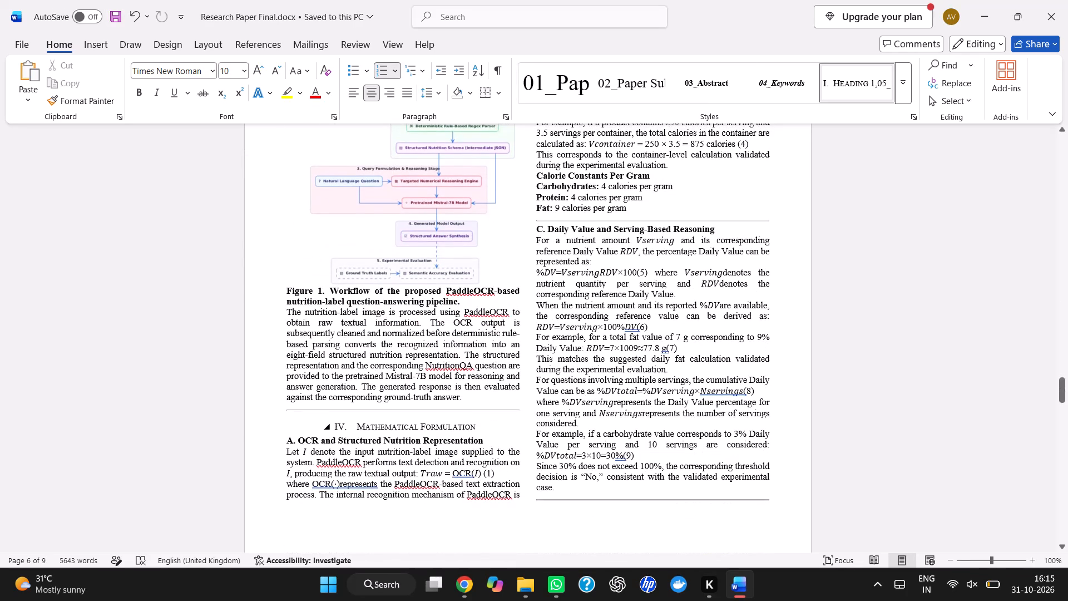
left_click(424, 426)
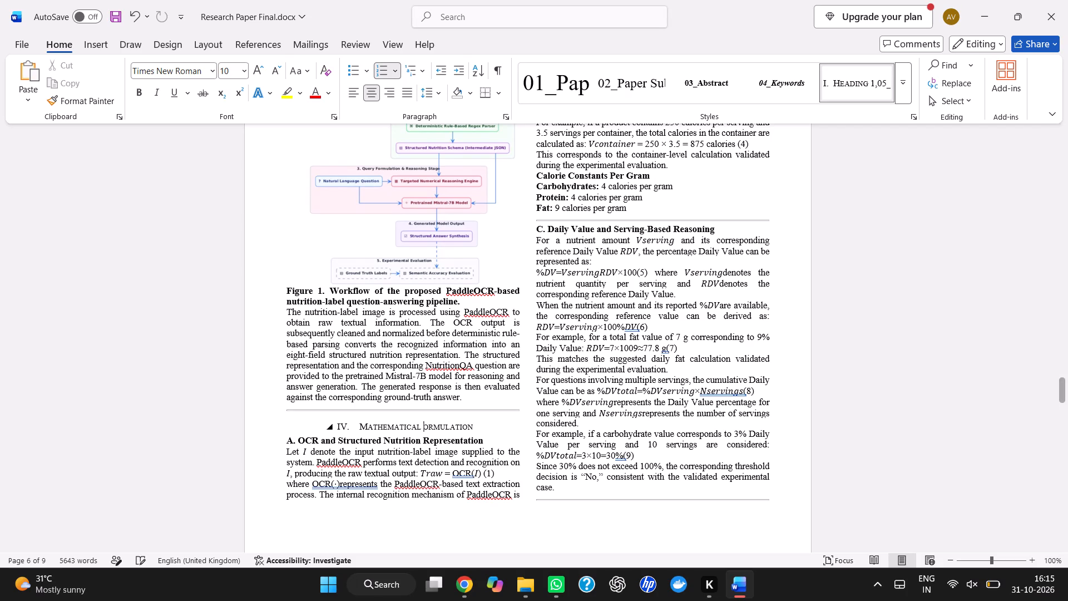
key("f")
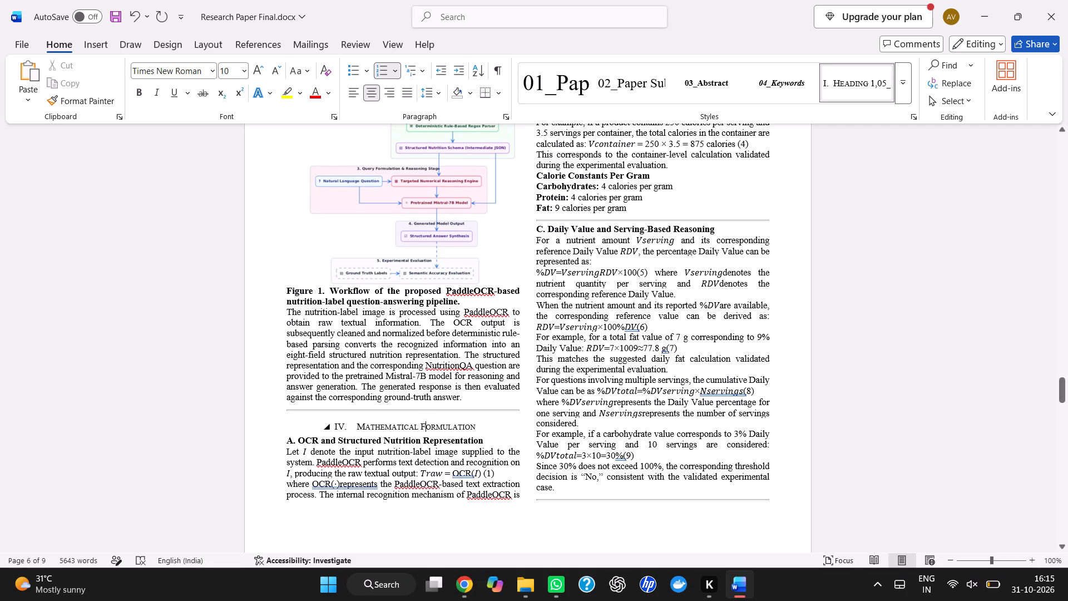
left_click(477, 427)
Check the headings from section V to the end of the paper for consistent capitalisation.
scroll(477, 427, "down", 3)
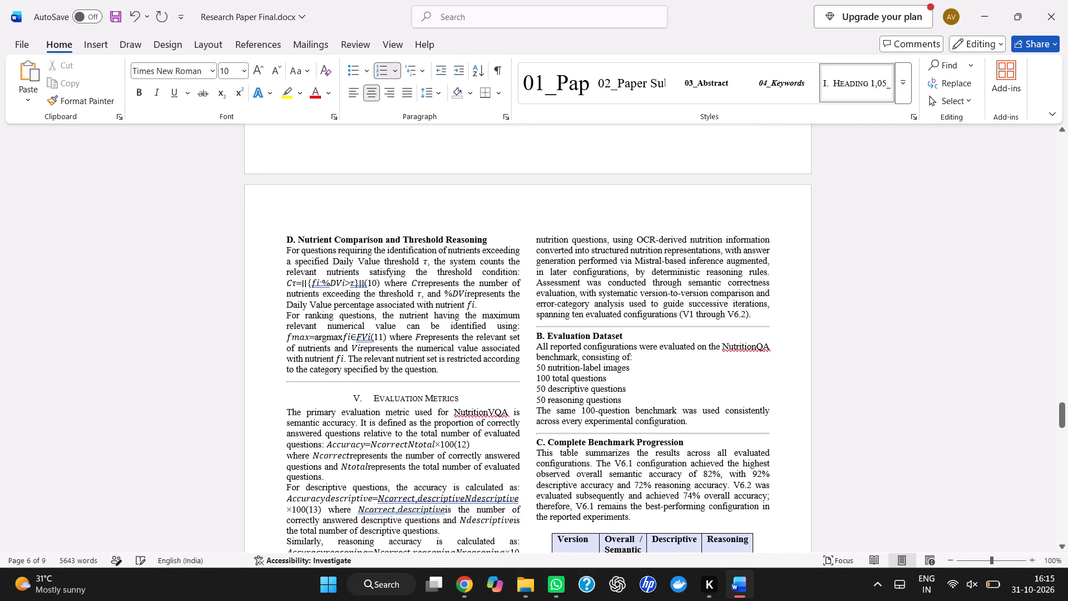
scroll(477, 427, "down", 4)
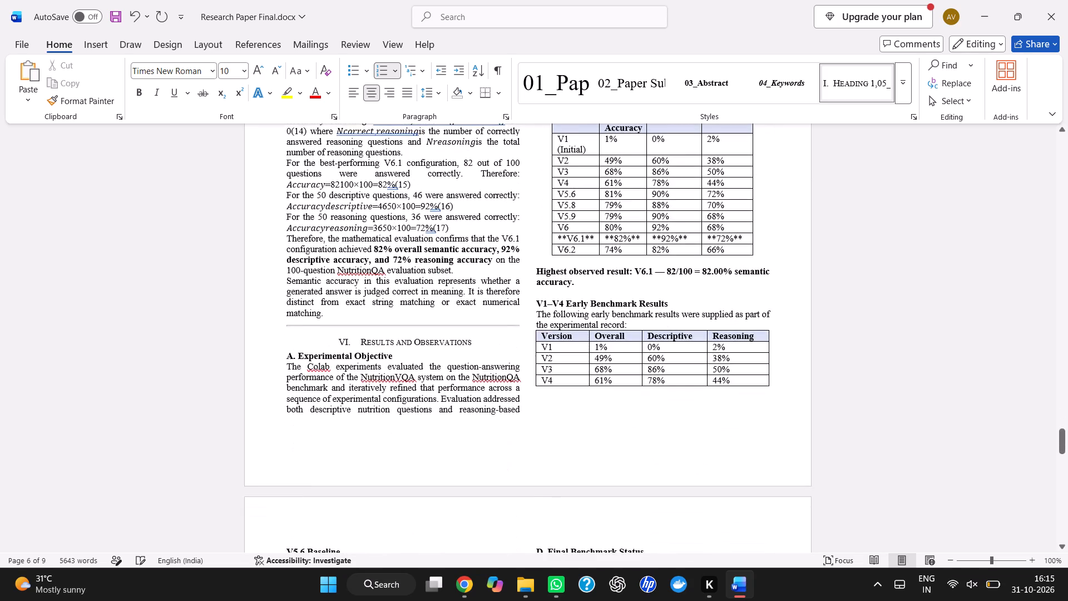
scroll(477, 427, "down", 4)
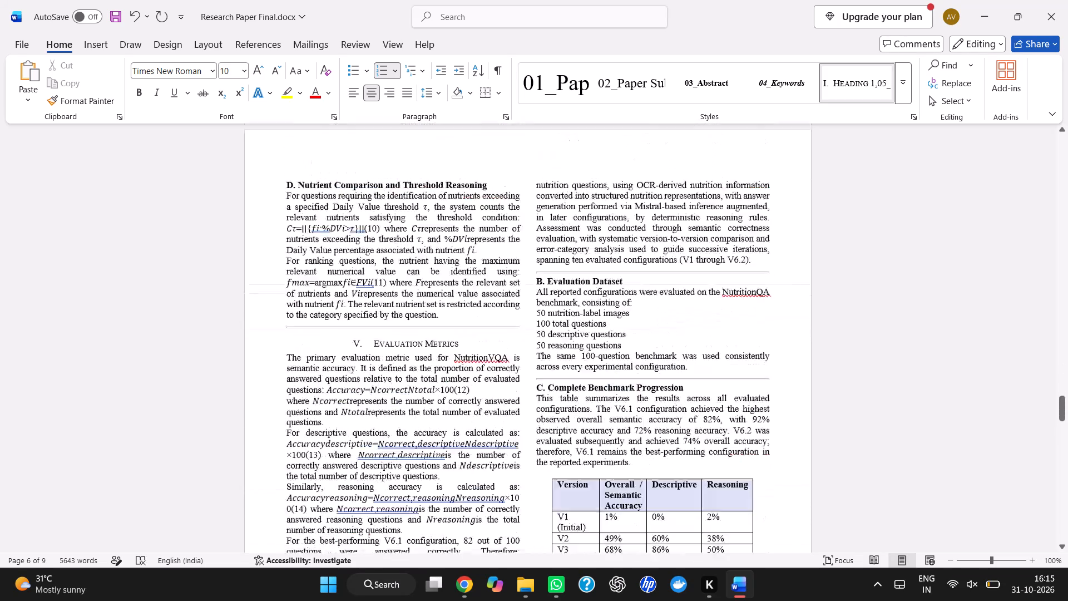
scroll(477, 427, "down", 2)
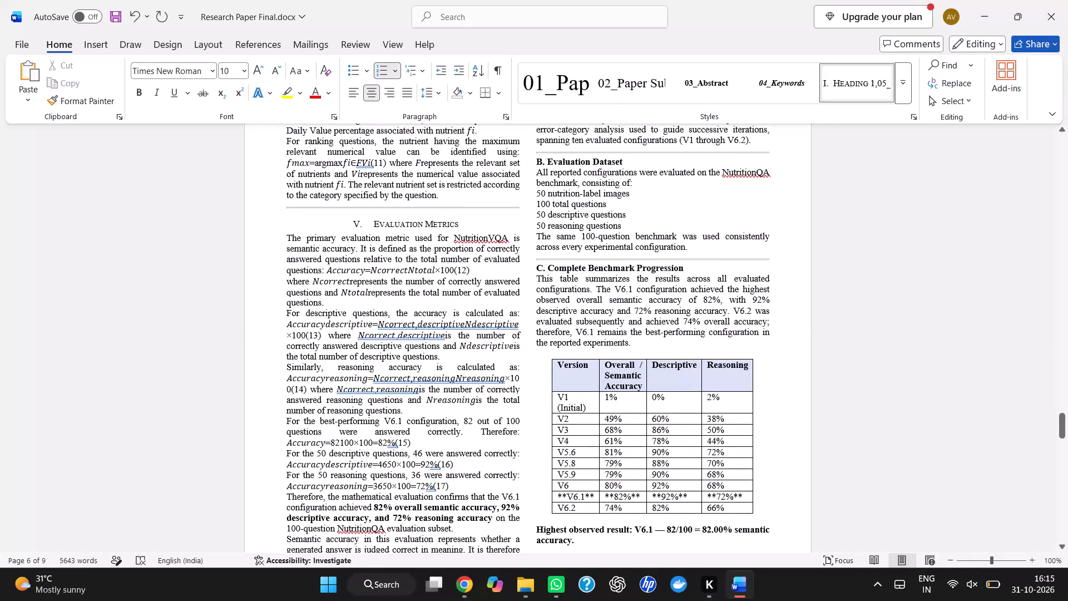
scroll(518, 294, "down", 4)
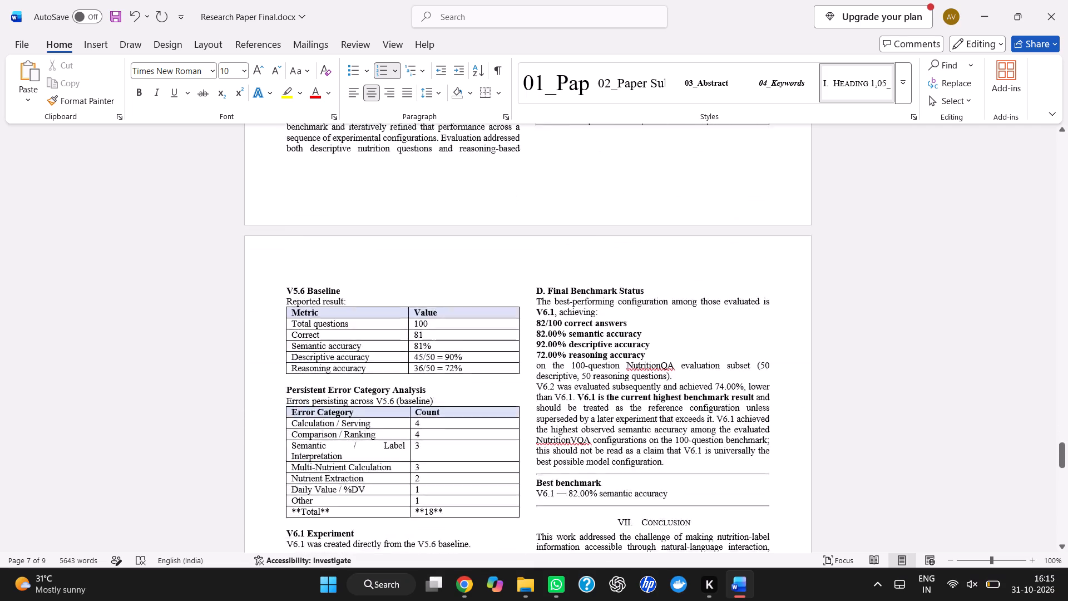
scroll(518, 294, "down", 2)
scroll(518, 294, "up", 1)
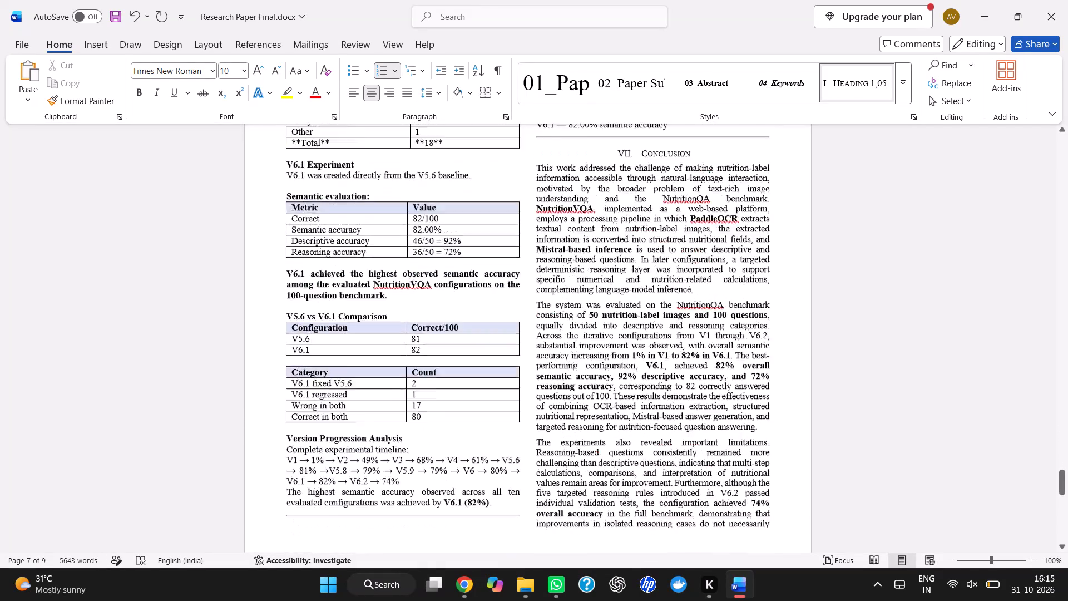
scroll(518, 294, "up", 5)
scroll(518, 294, "down", 2)
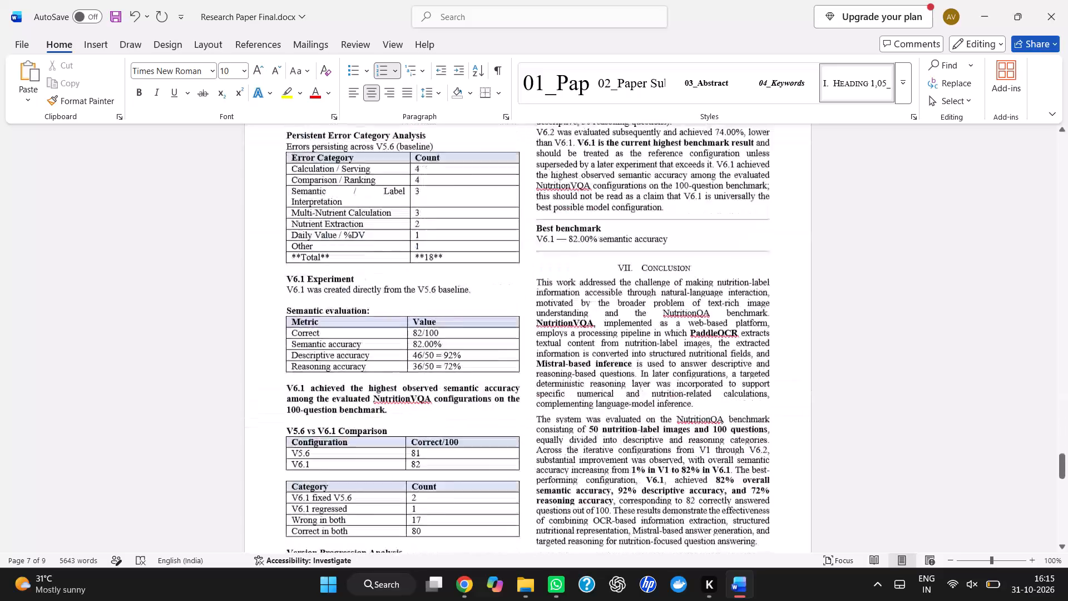
scroll(518, 294, "down", 2)
Save the research paper after the heading check.
left_click(518, 294)
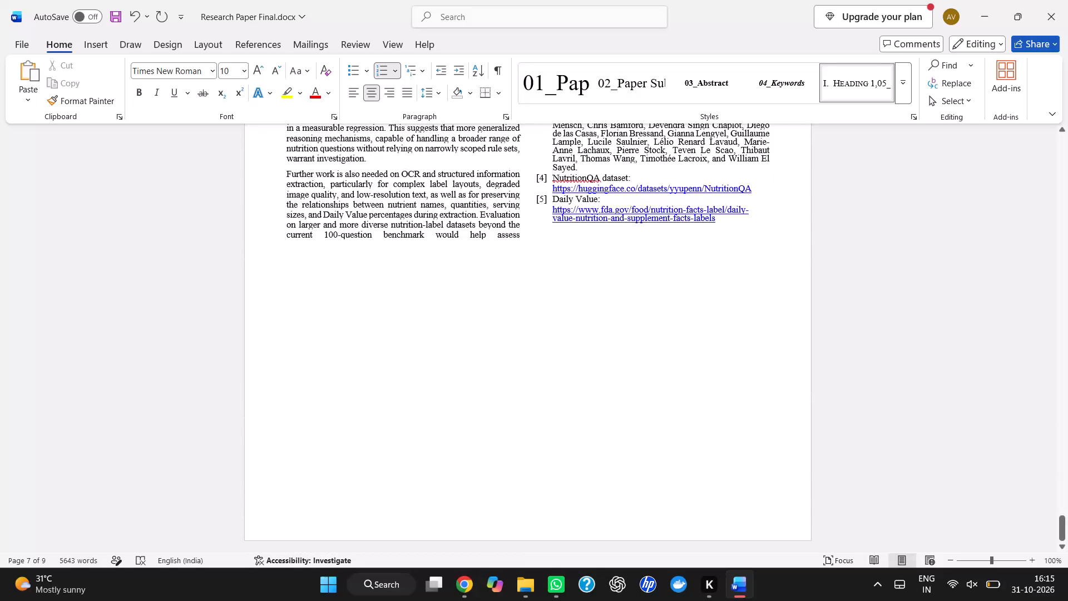
key("ctrl+s")
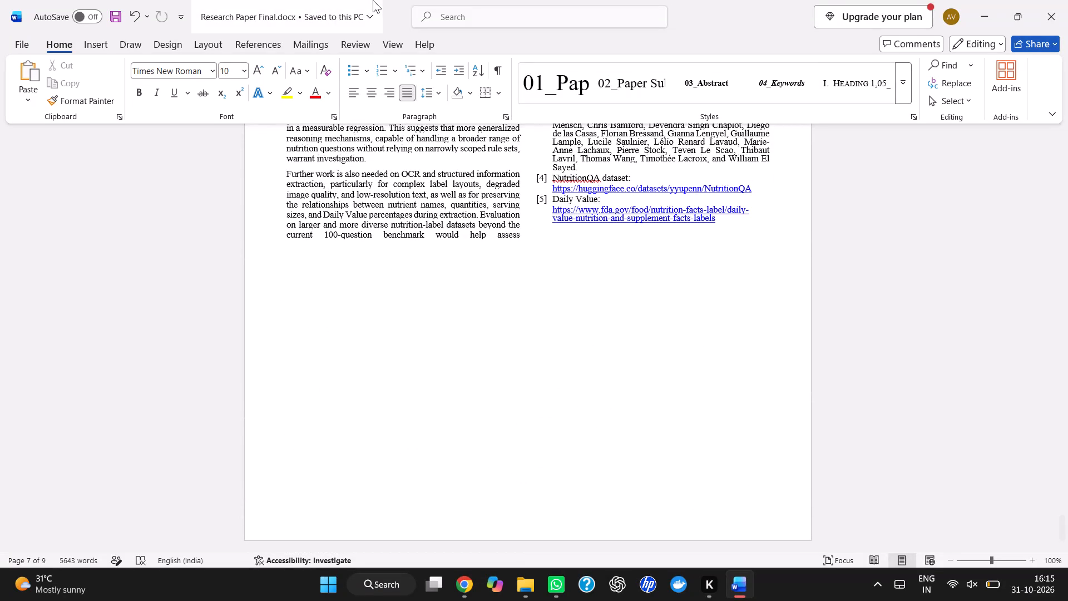
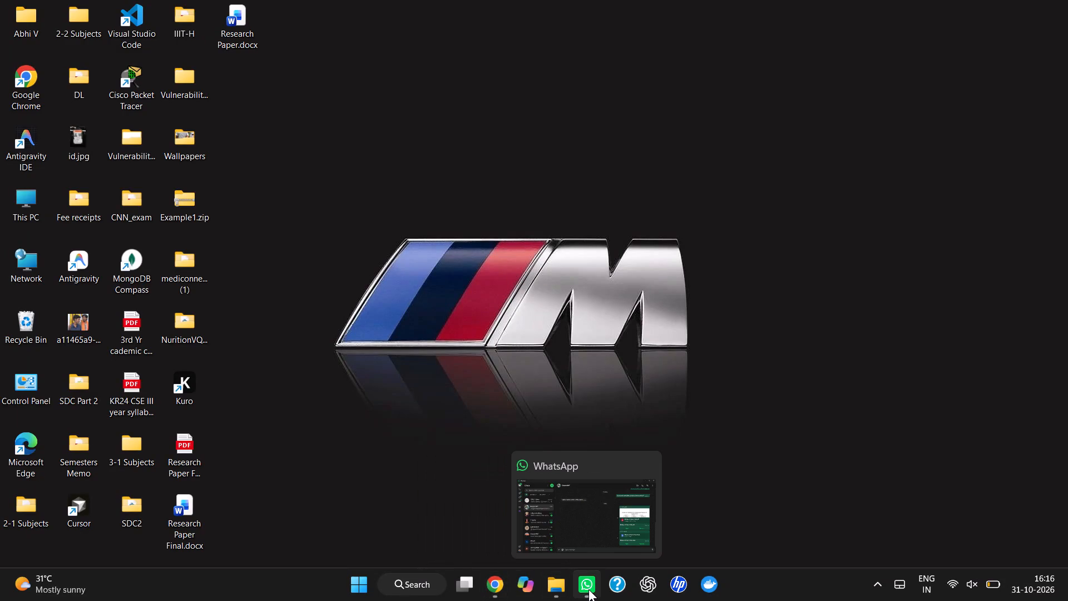
Open Research Paper.docx from the desktop, look over its opening page to identify the version, and close it.
left_click(253, 8)
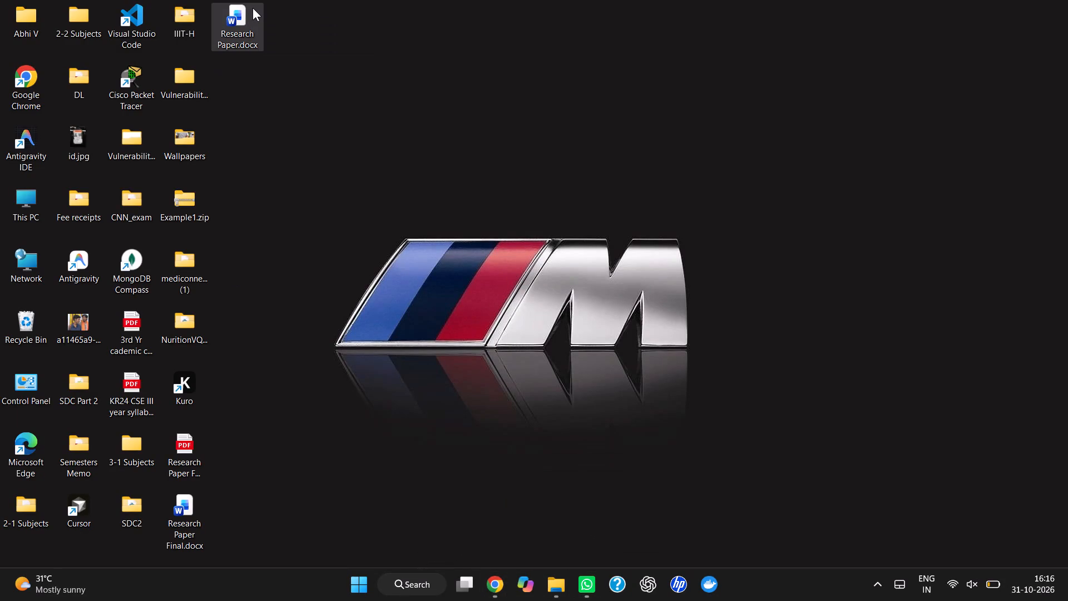
double_click(253, 8)
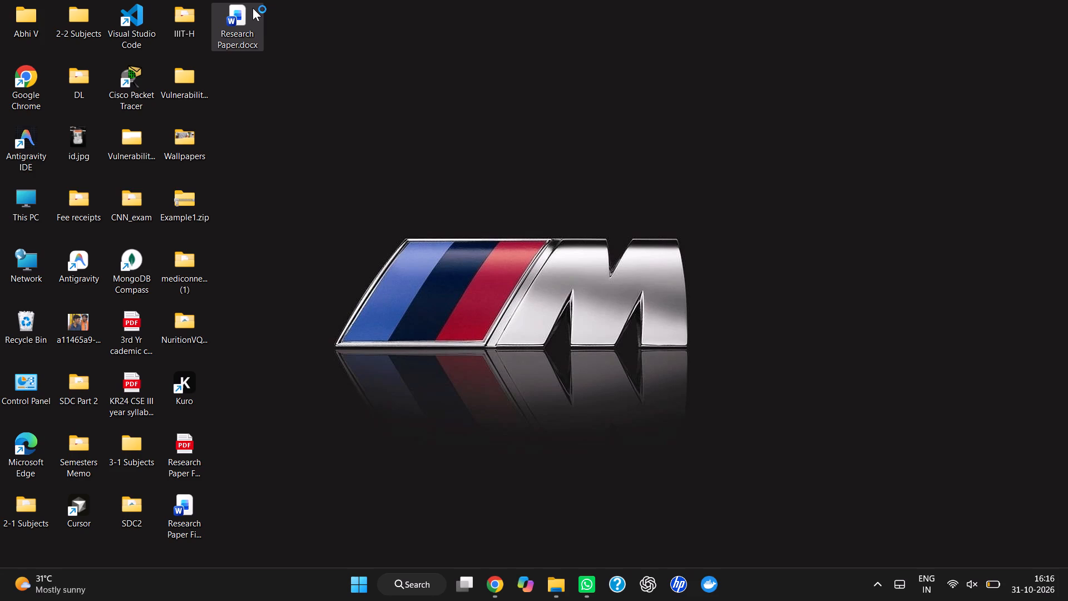
scroll(552, 346, "down", 2)
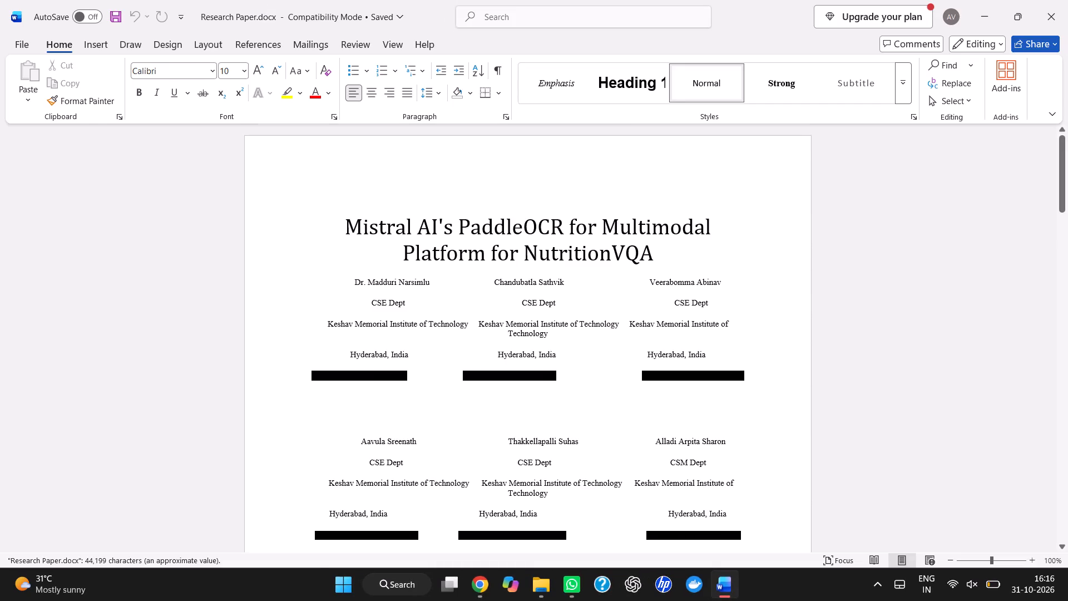
scroll(552, 346, "down", 3)
left_click(1066, 0)
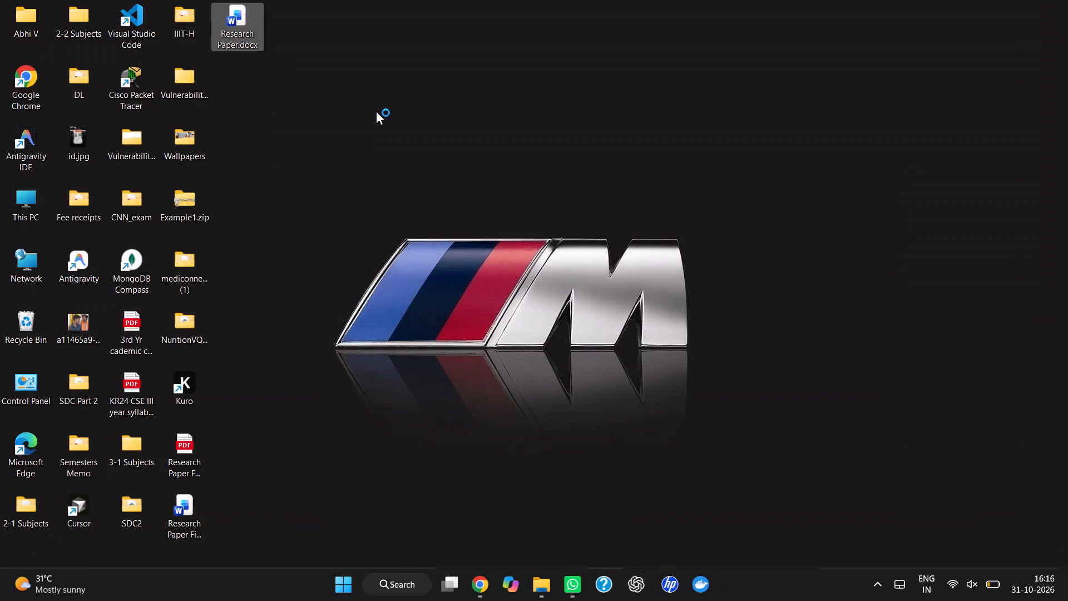
Delete Research Paper.docx from the desktop.
key("Delete")
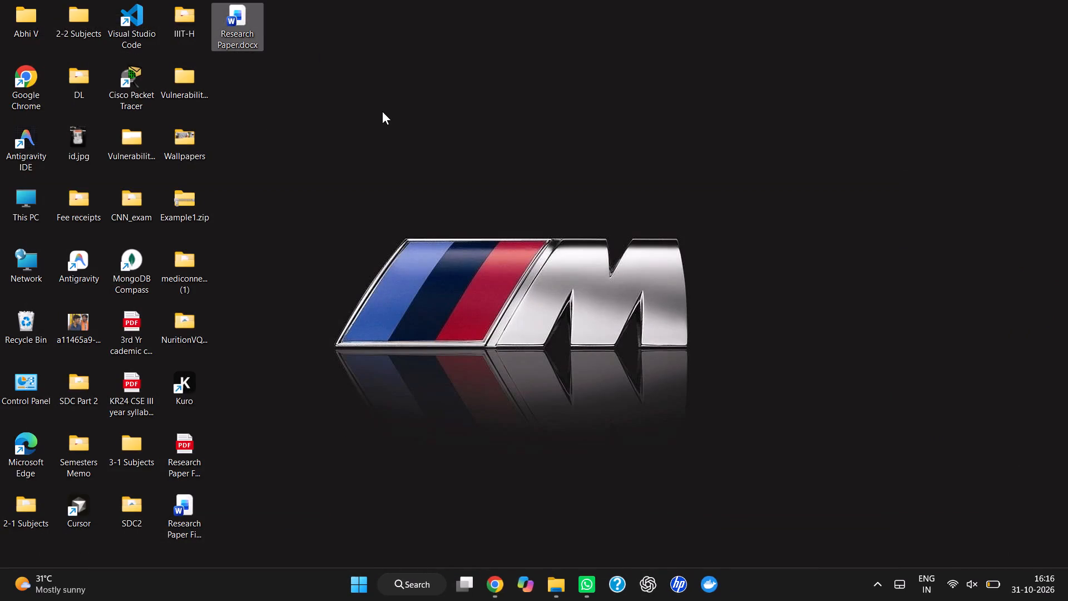
Copy the Research Paper Final.docx file from the desktop.
left_click(187, 510)
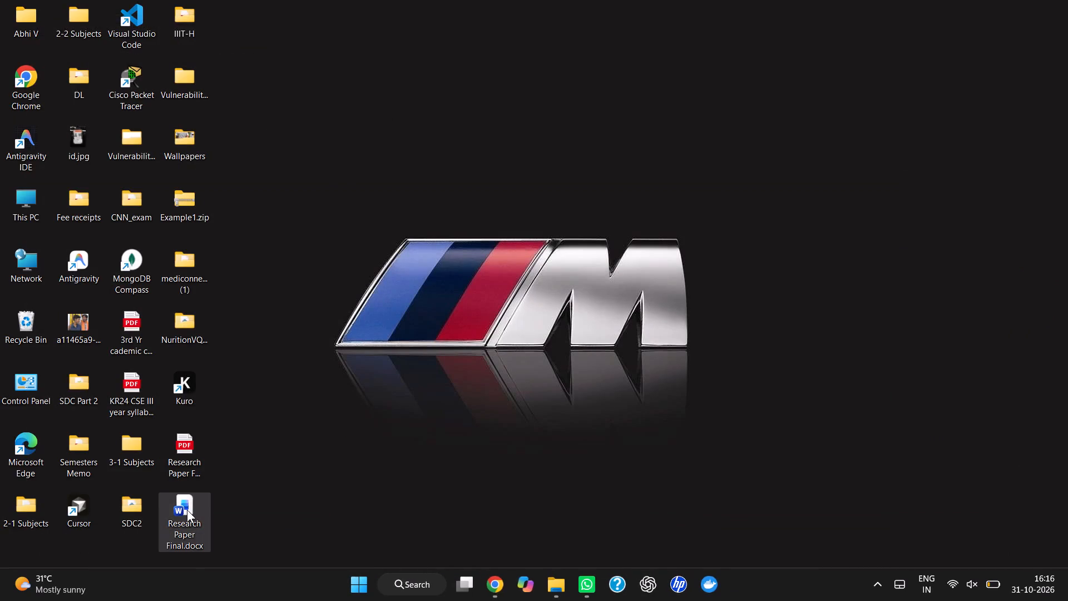
key("ctrl+c")
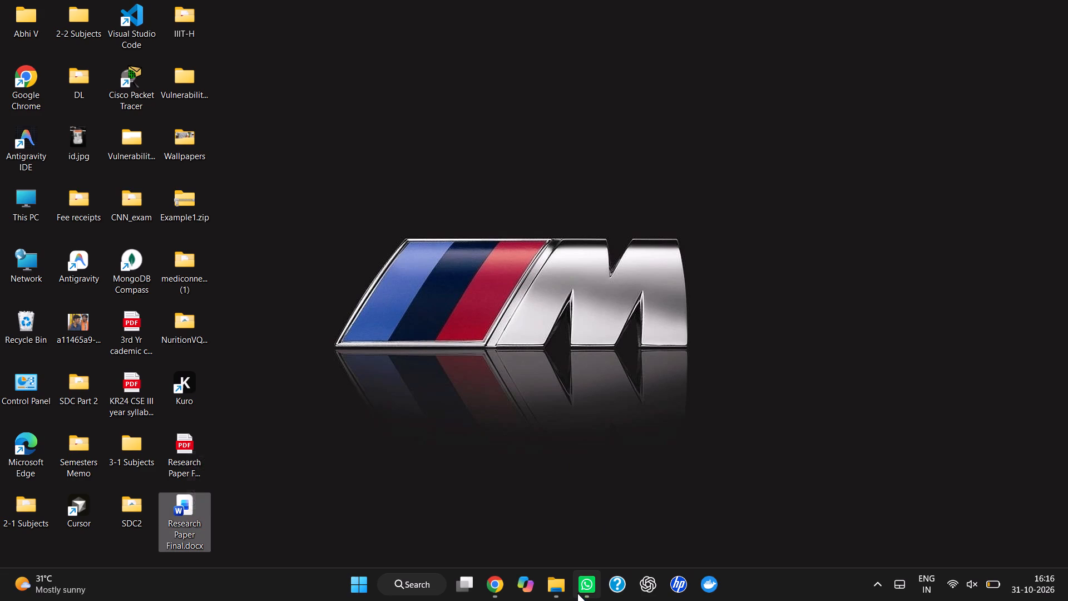
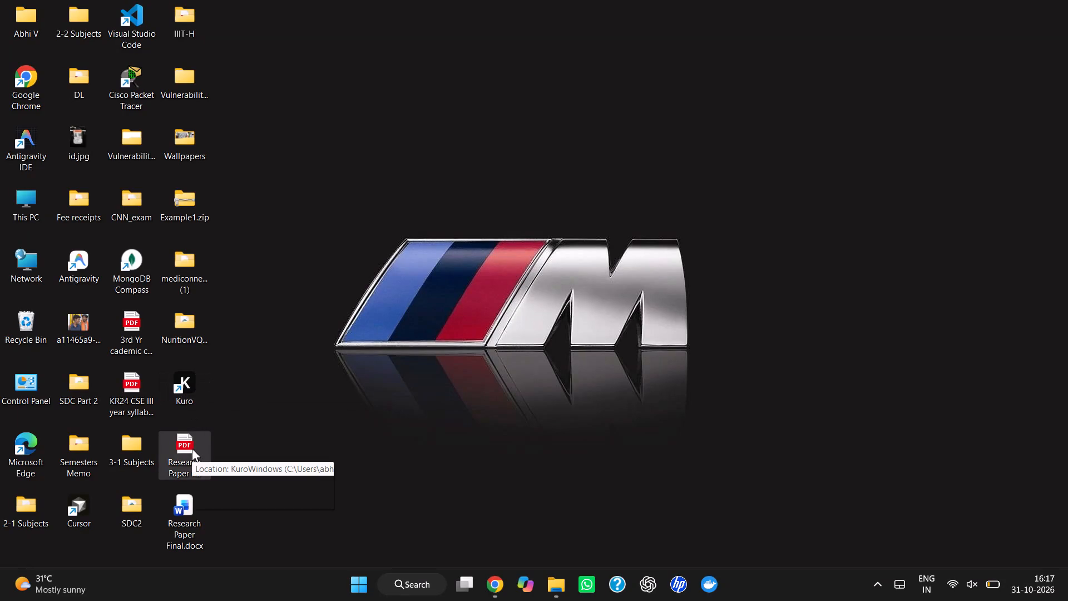
Launch the Kuro application from its desktop shortcut.
left_click(180, 393)
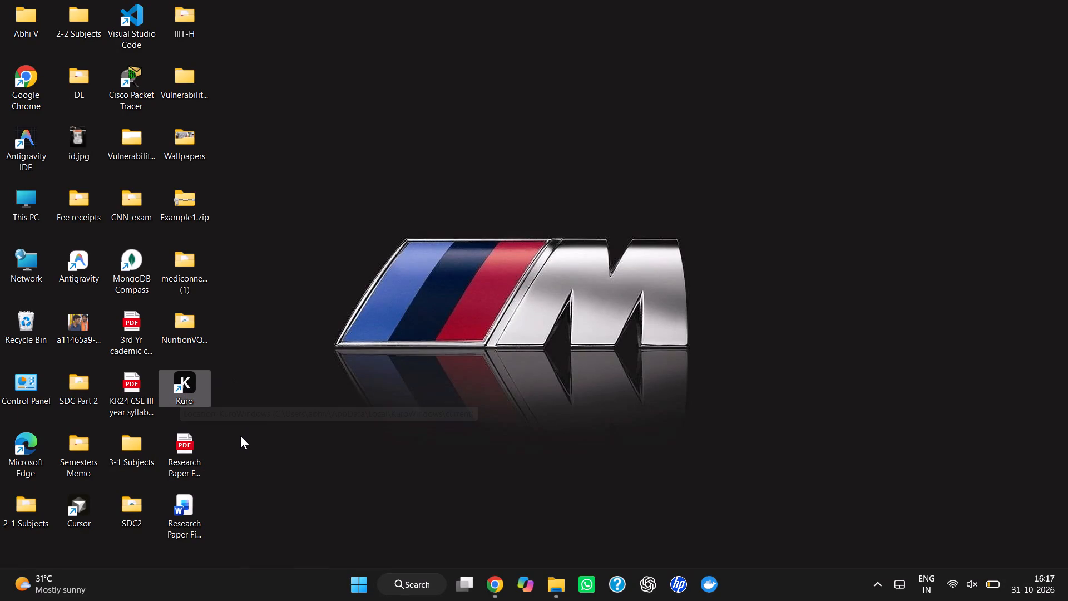
left_click(349, 301)
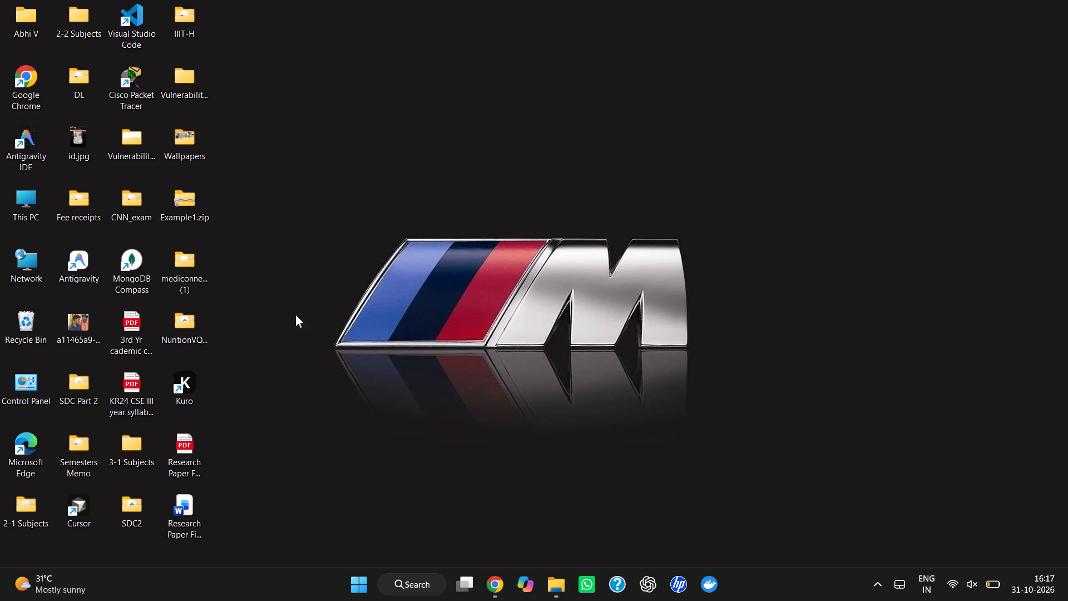
double_click(205, 390)
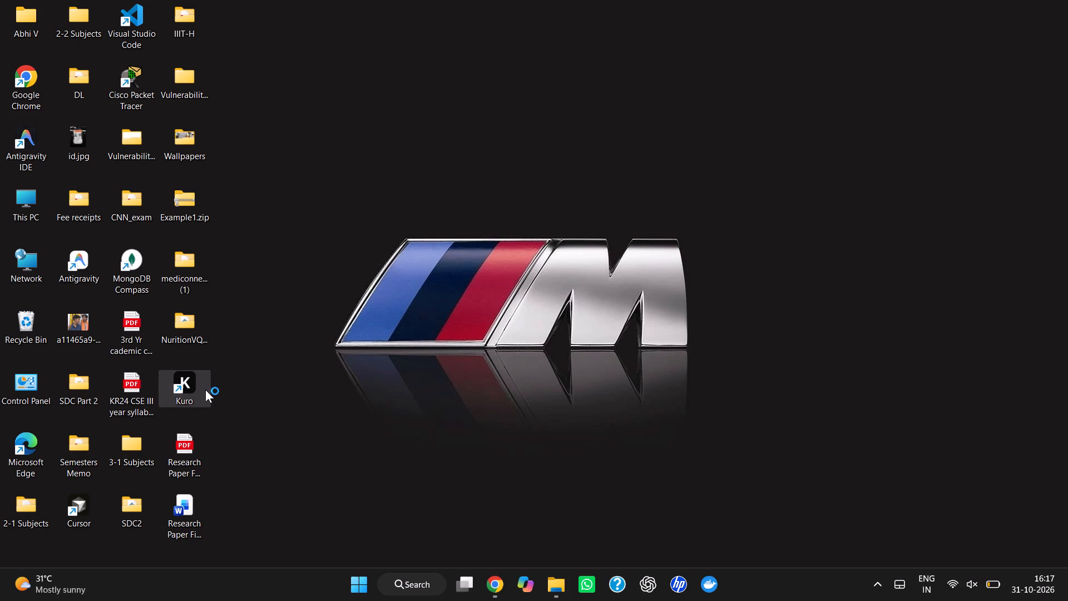
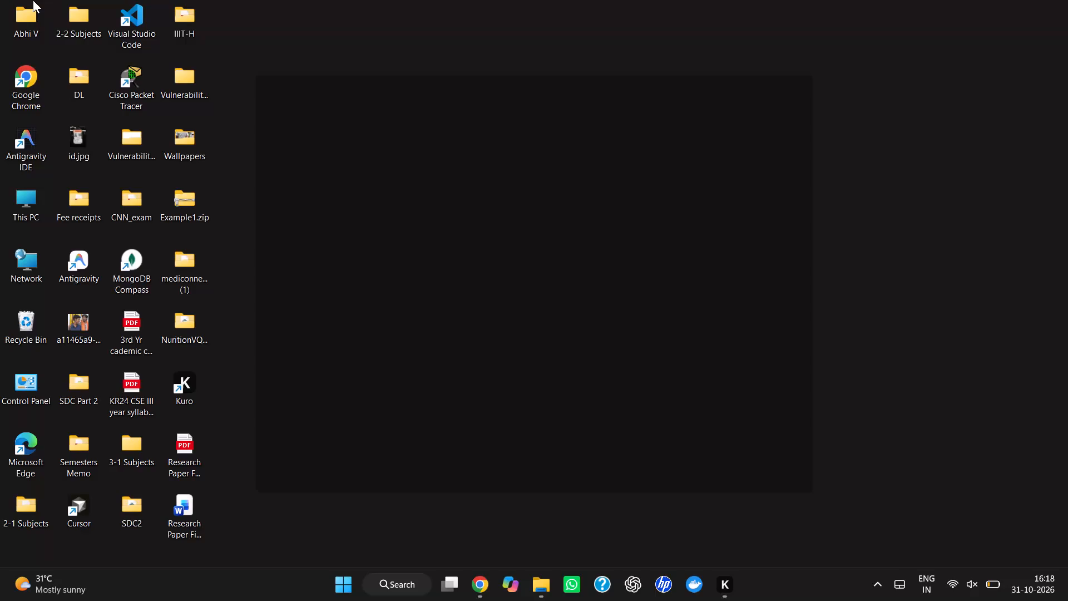
Copy the file Duplichecker-Plagiarism-Report.pdf from the Downloads folder.
double_click(24, 16)
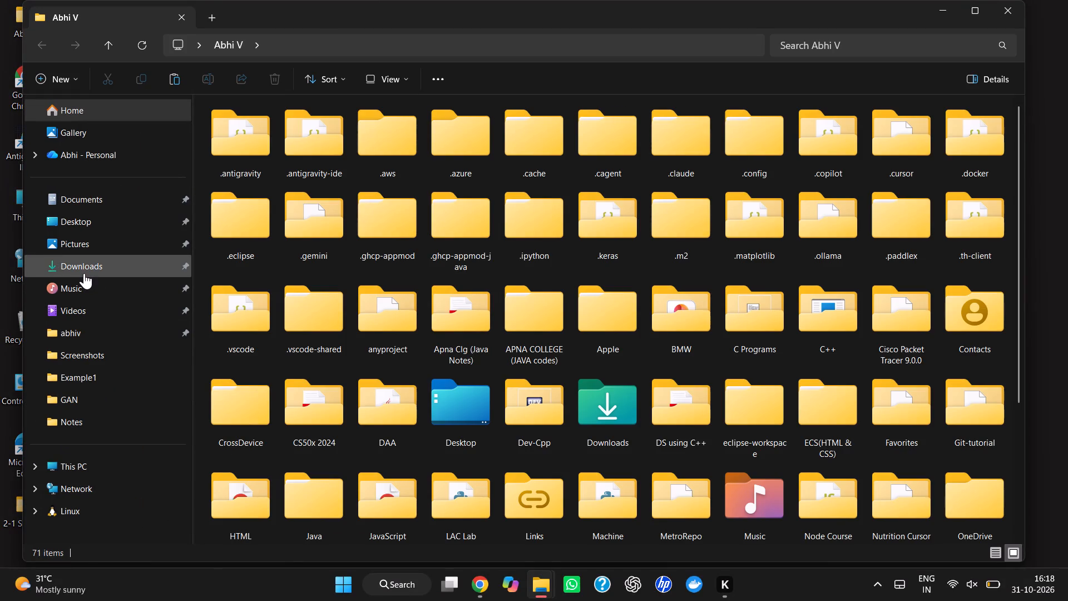
left_click(83, 273)
left_click(264, 142)
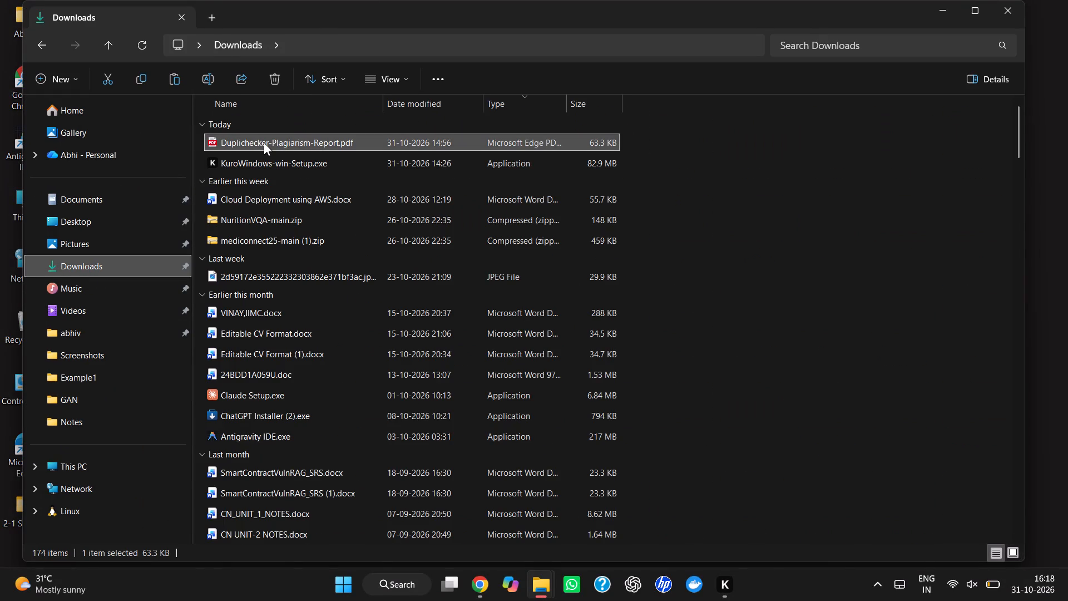
key("ctrl+c")
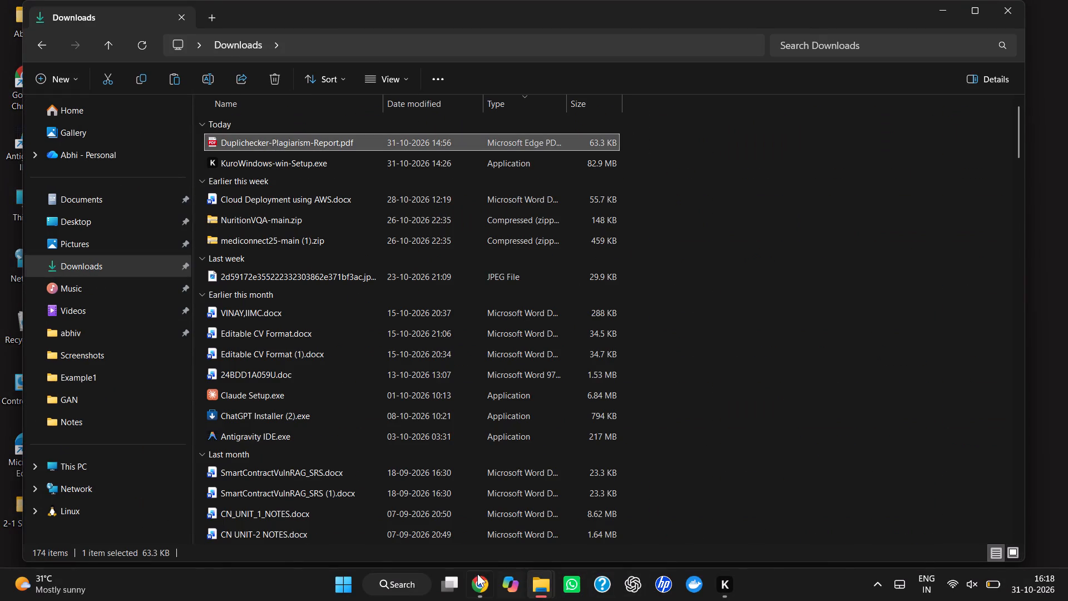